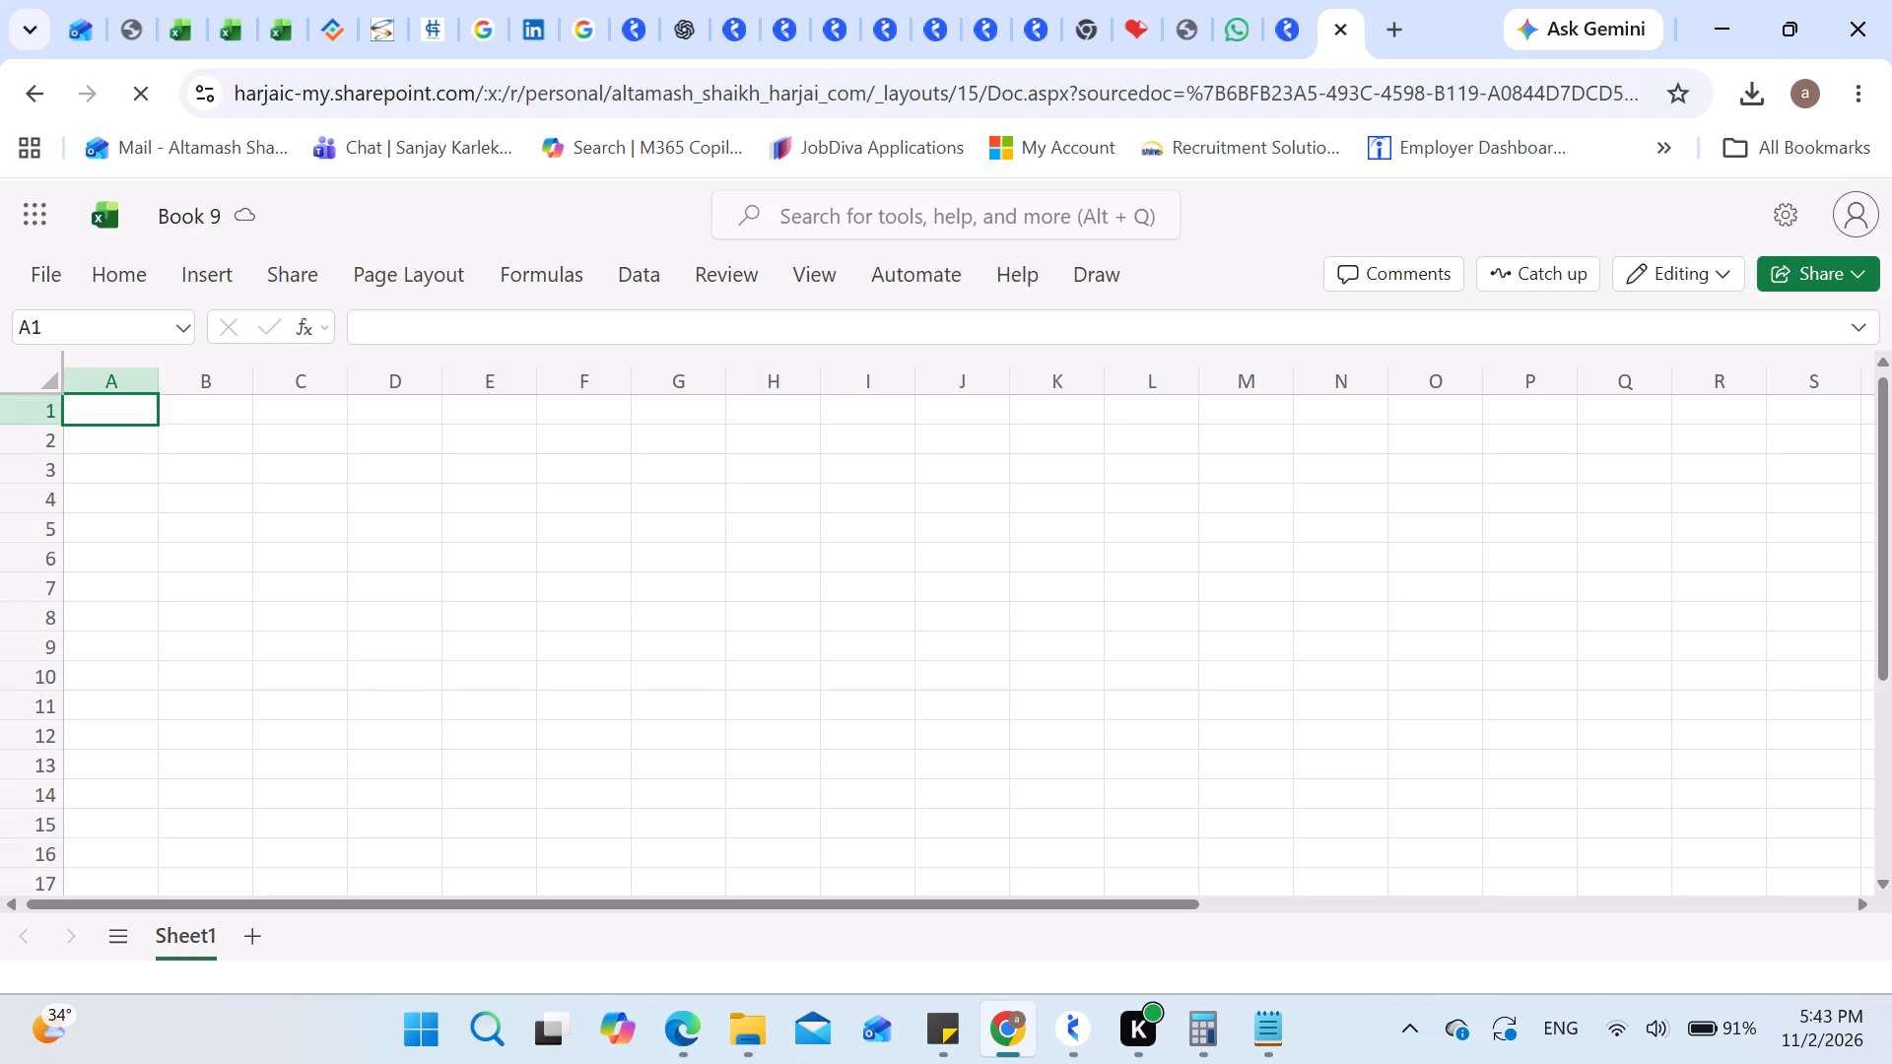
Paste the copied candidate name and remark table into the blank sheet starting at cell A1.
key(ctrl+v)
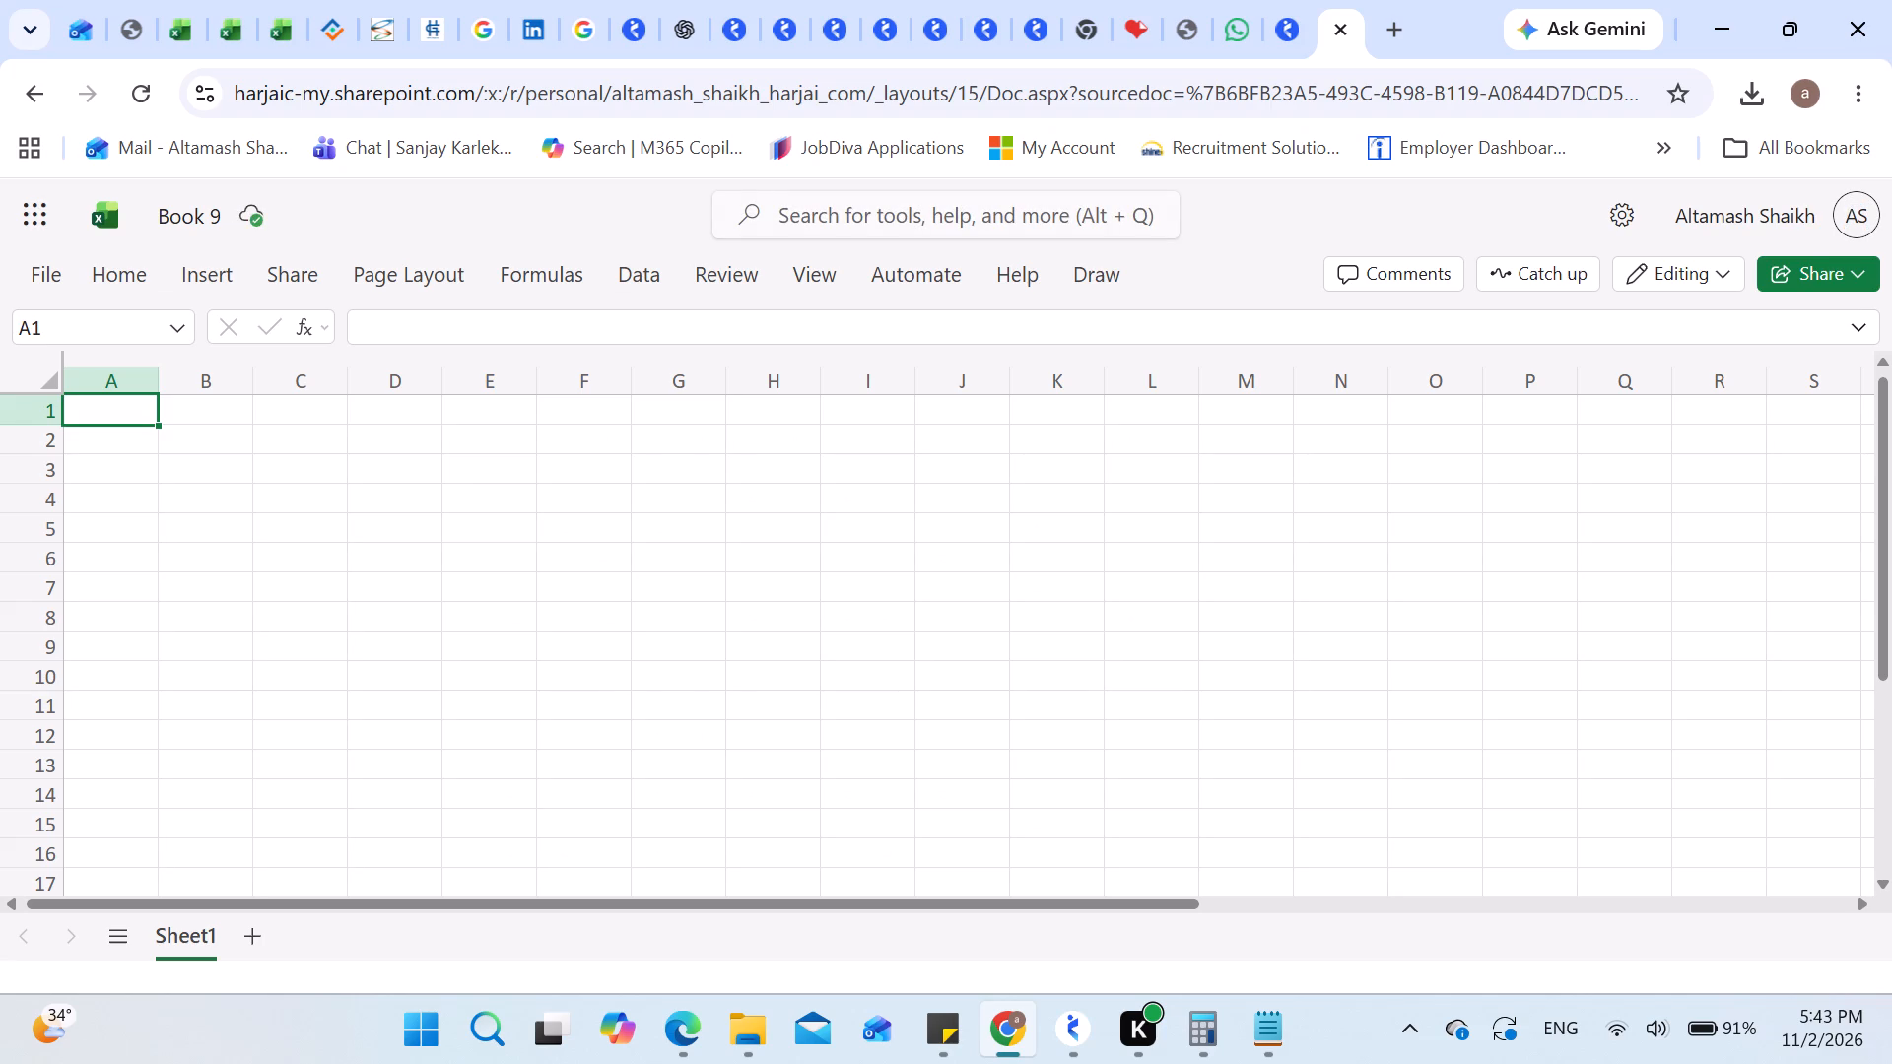
click(194, 478)
click(132, 413)
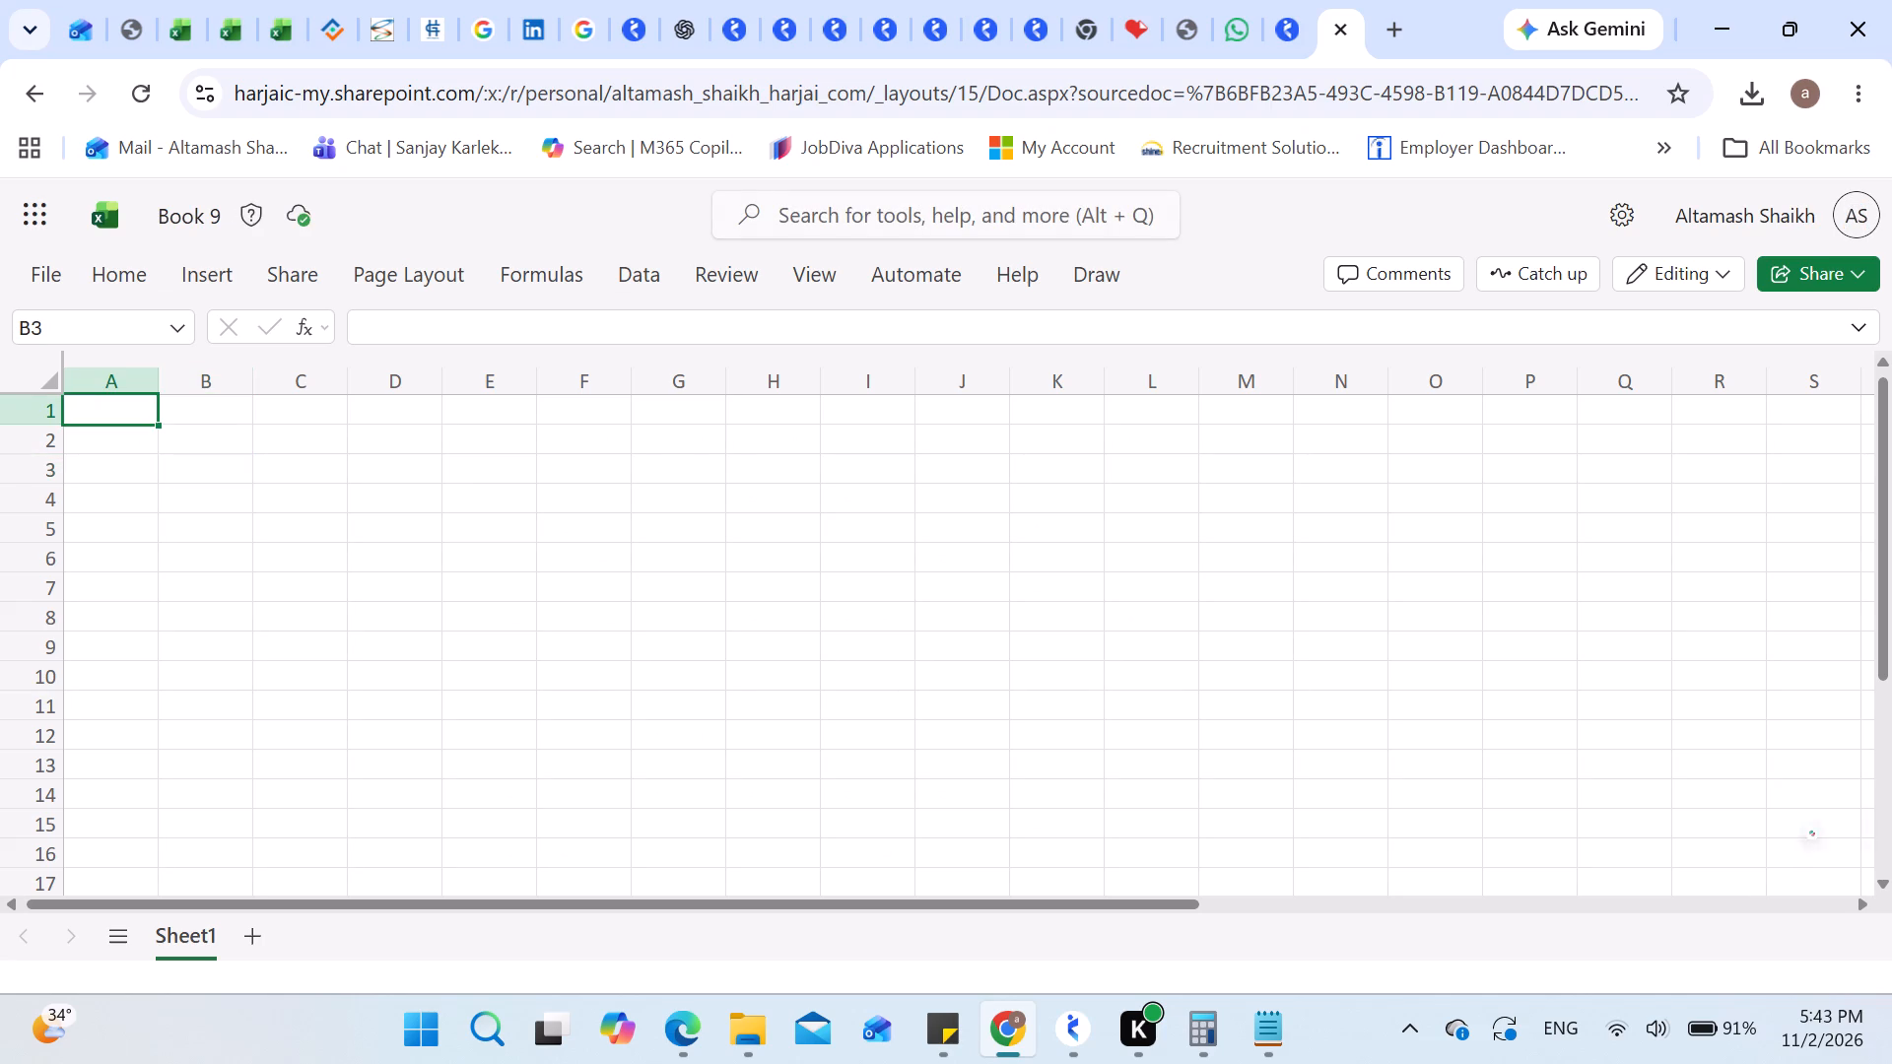
key(ctrl+v)
click(168, 453)
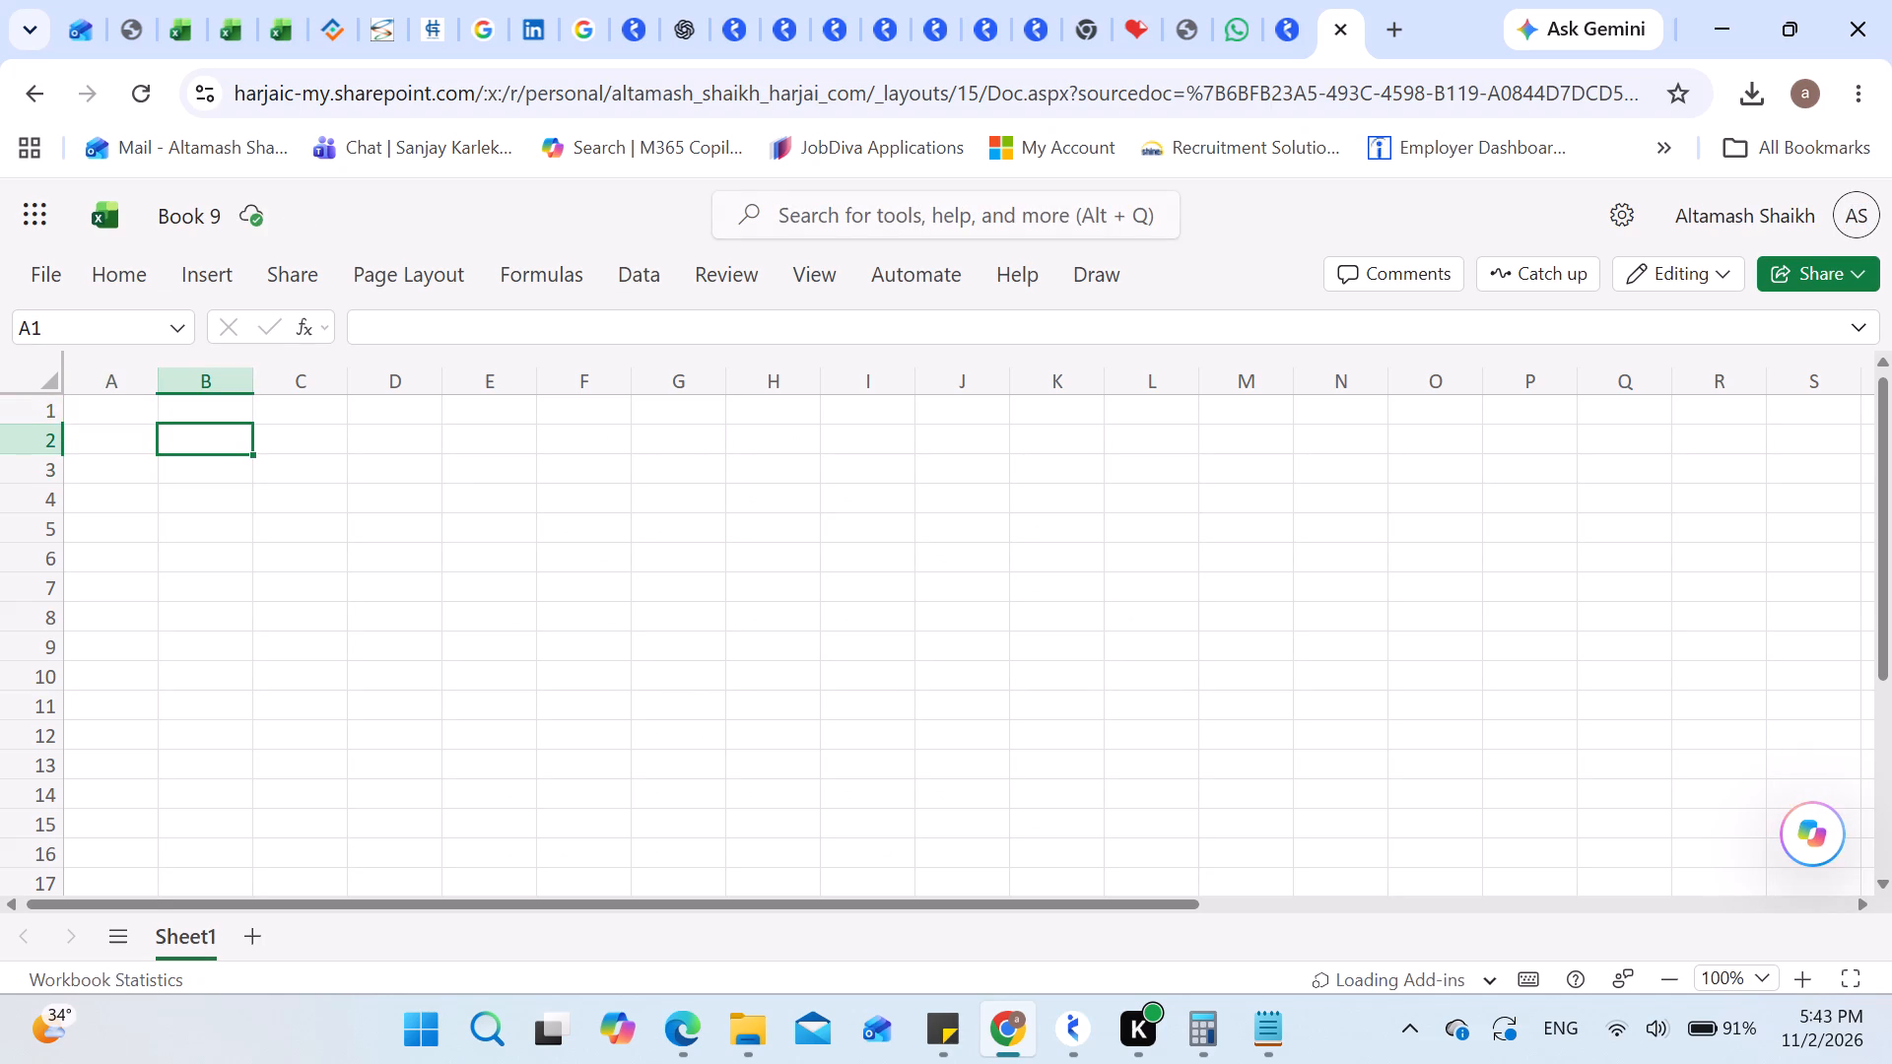
drag(132, 403, 237, 531)
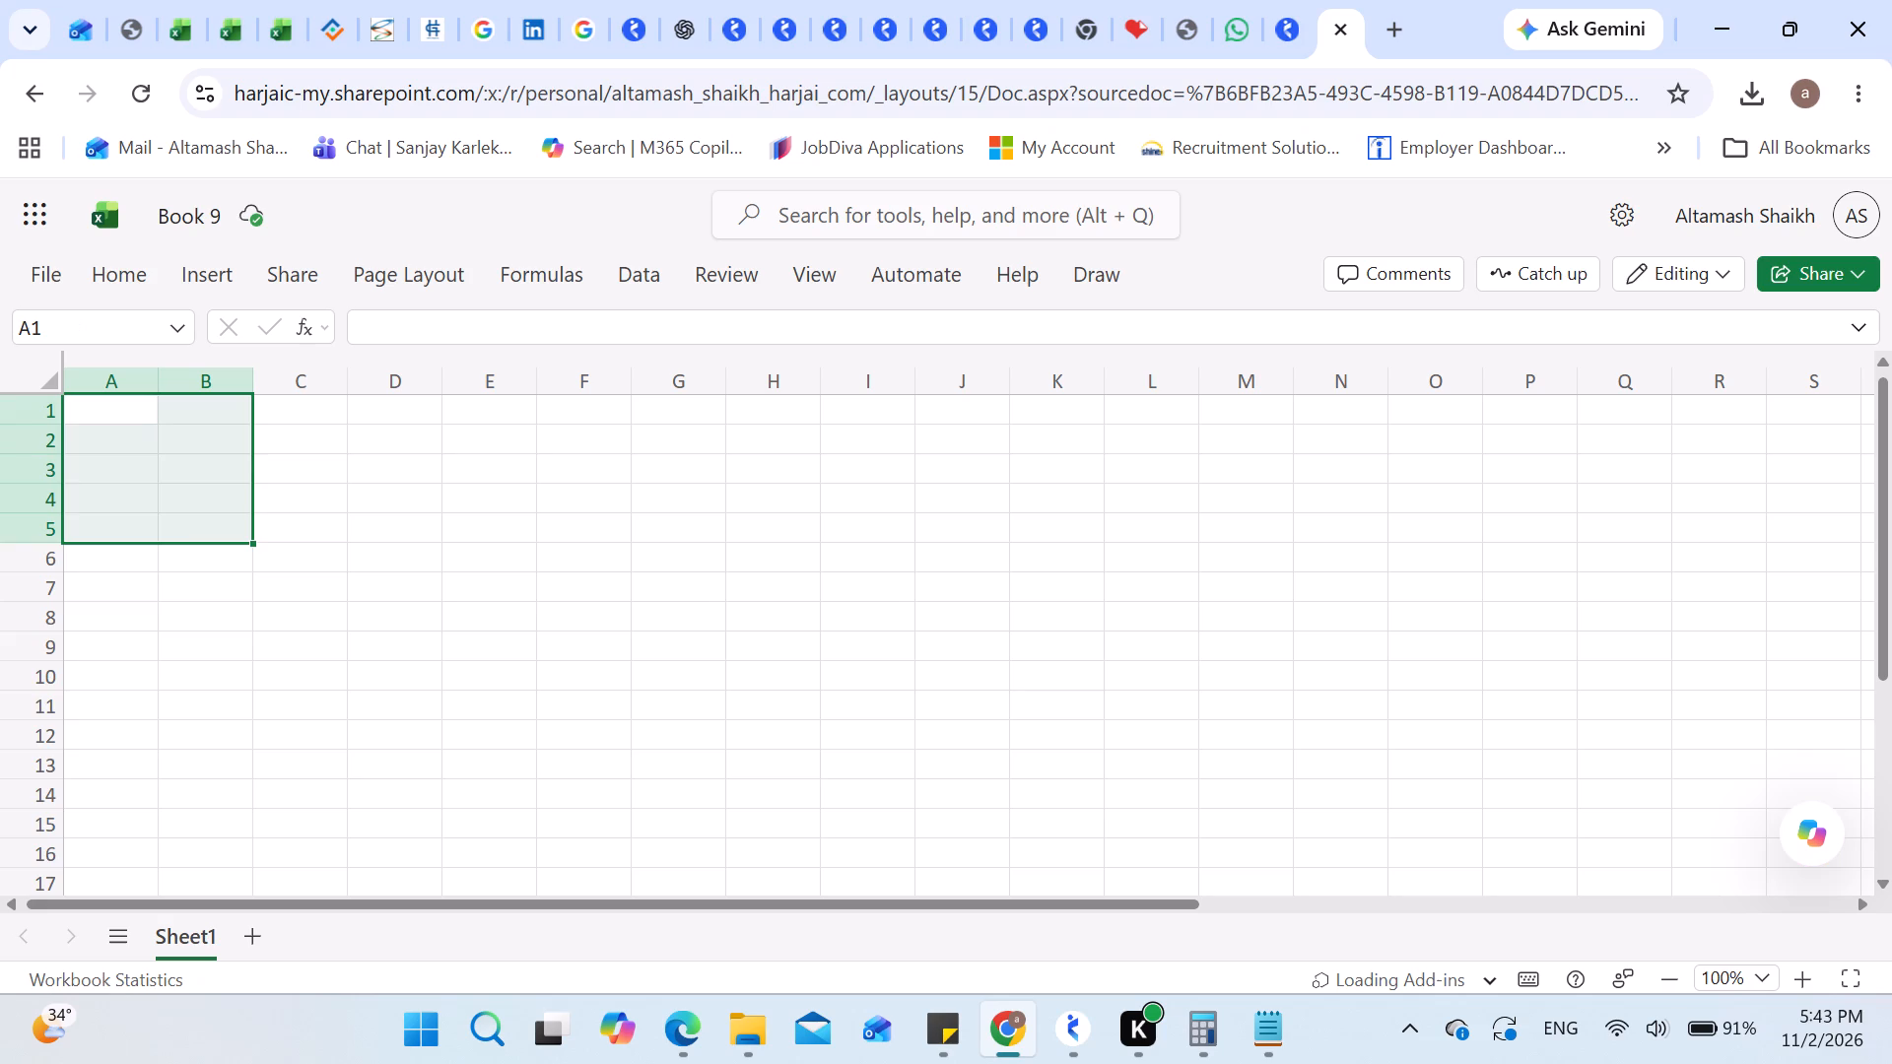
key(ctrl+v)
key(ctrl+v)
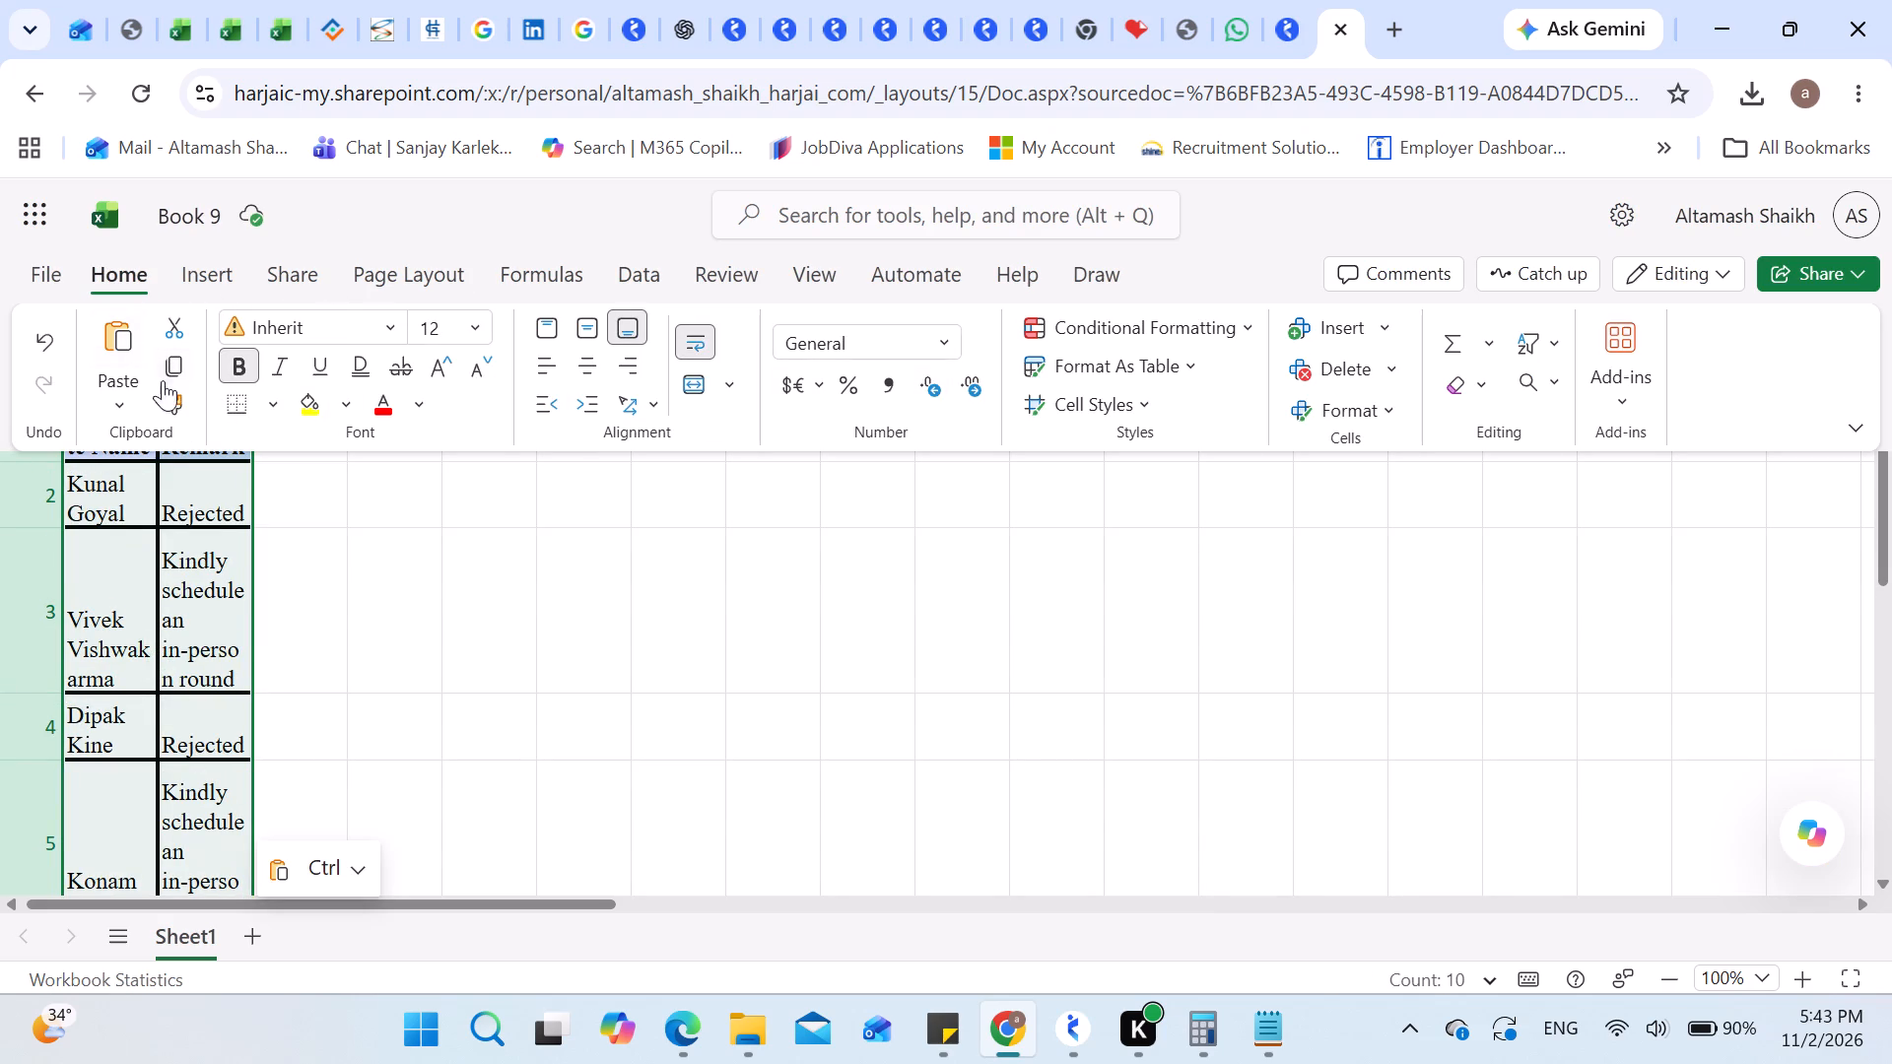
Turn off text wrapping for the pasted candidate table.
scroll(645, 386, up, 1)
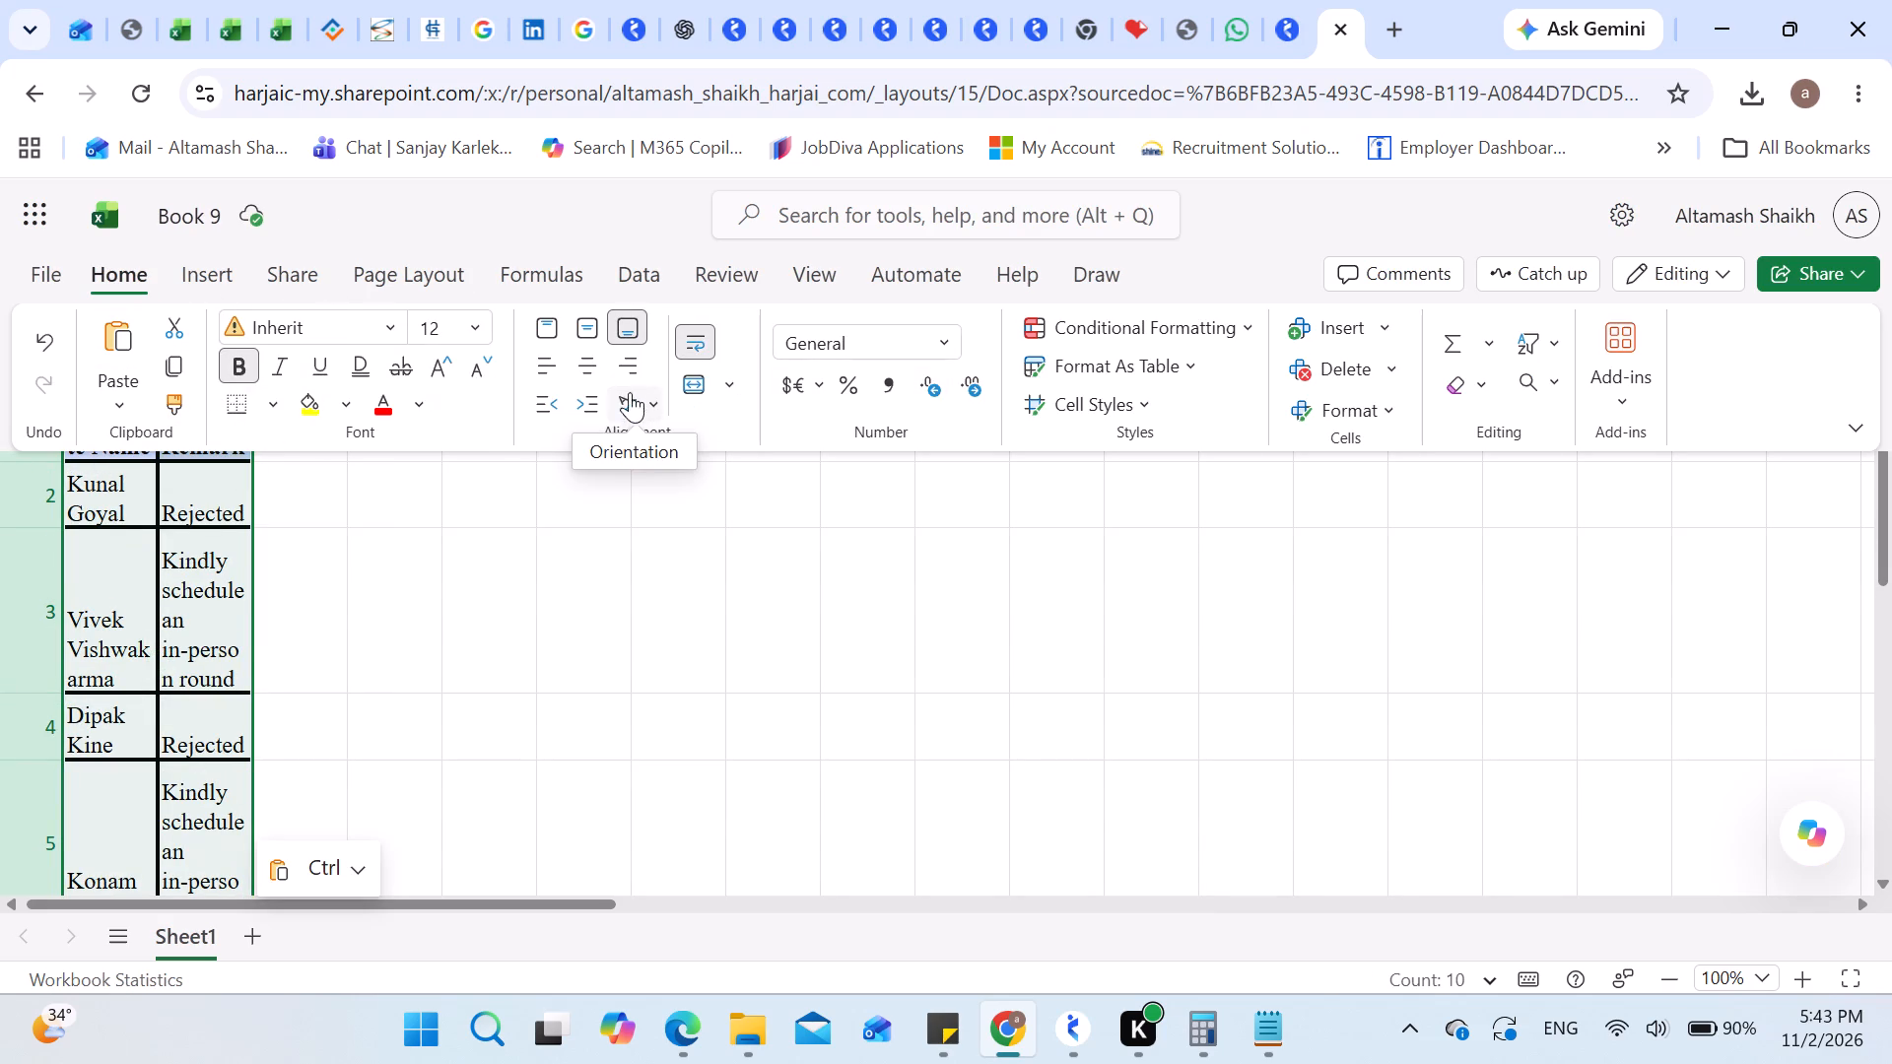
scroll(616, 371, down, 1)
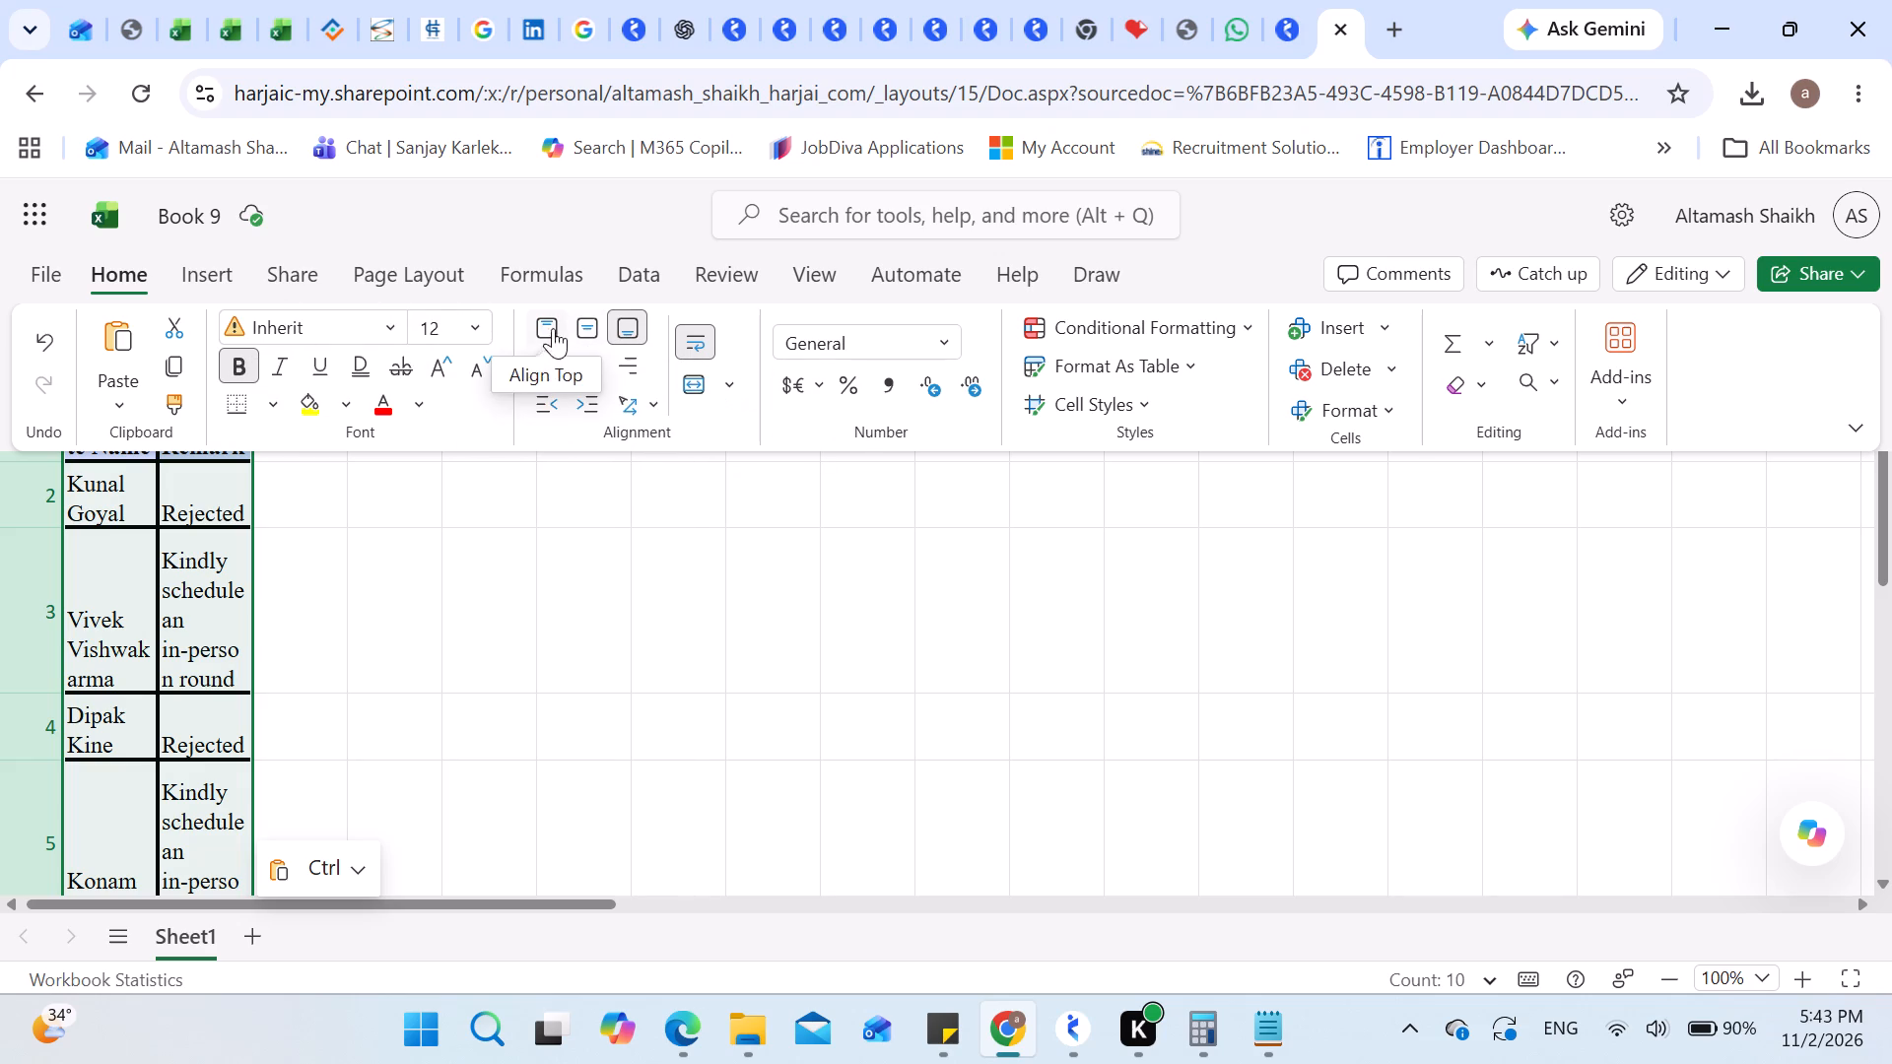
click(133, 277)
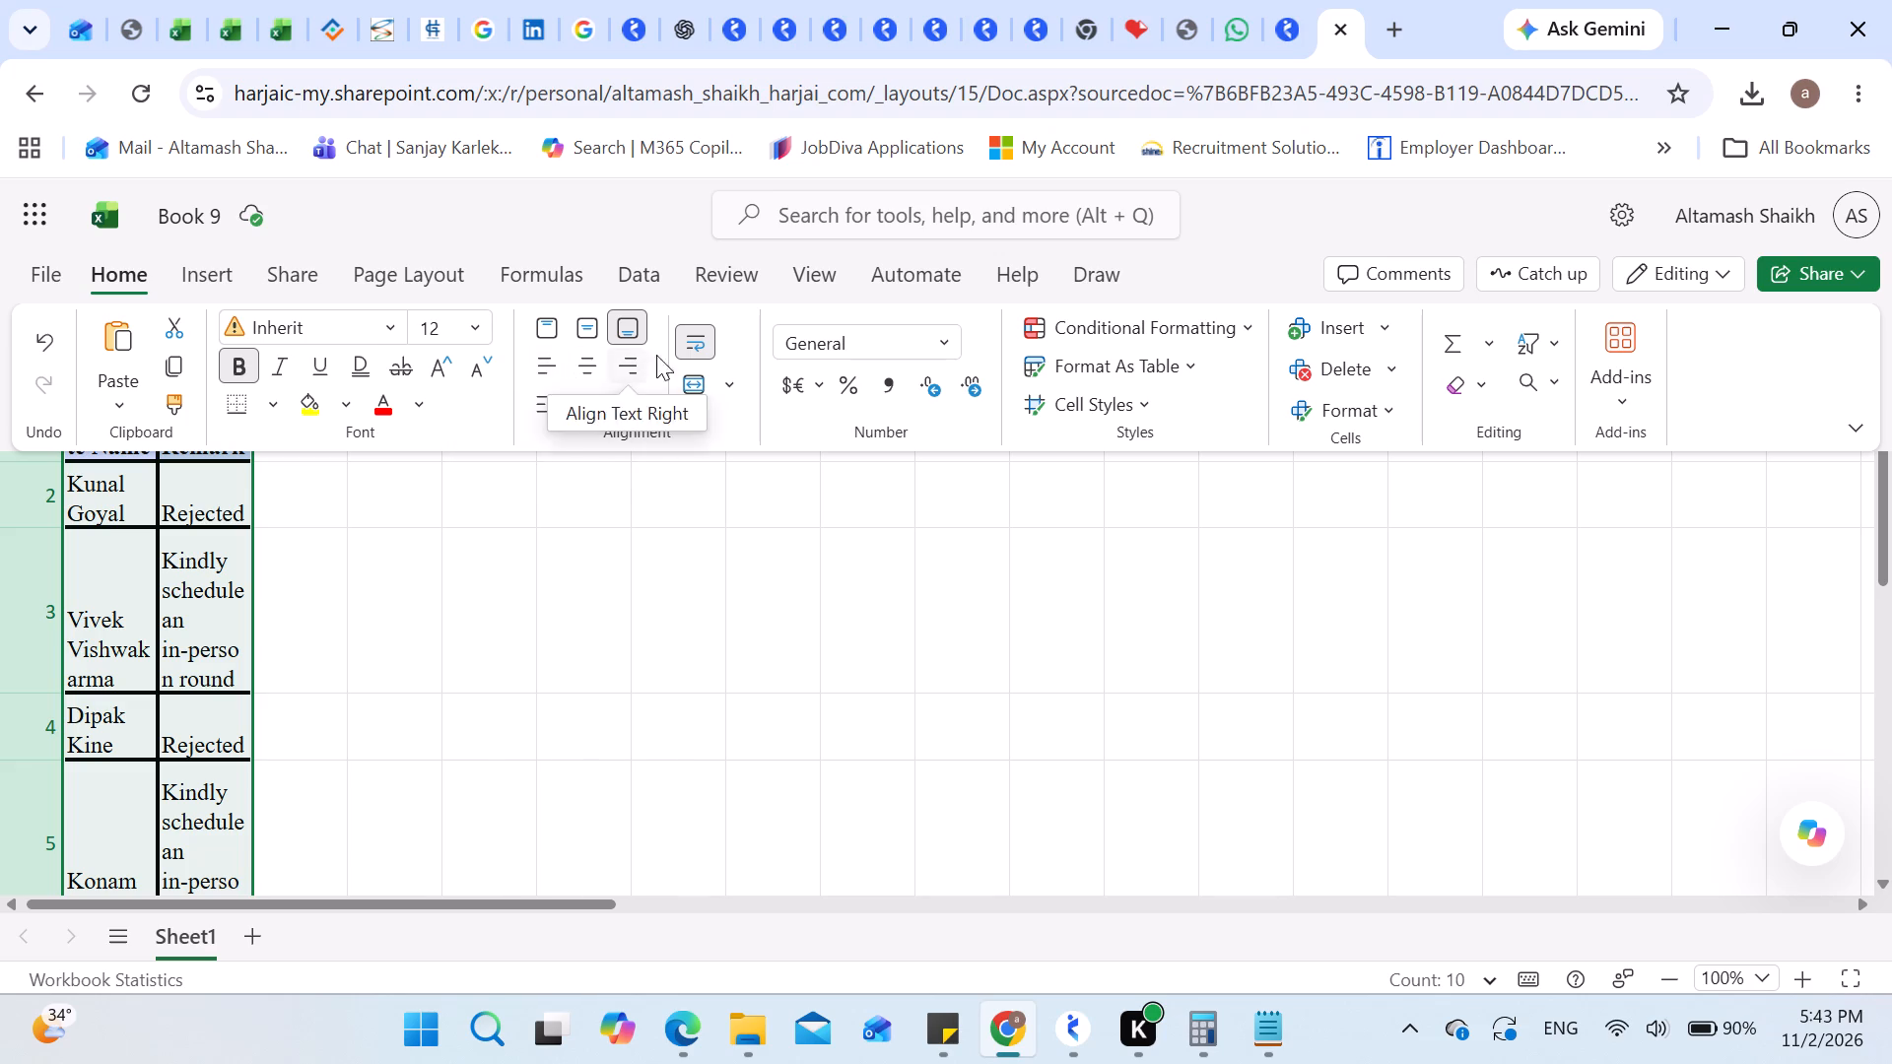
click(688, 348)
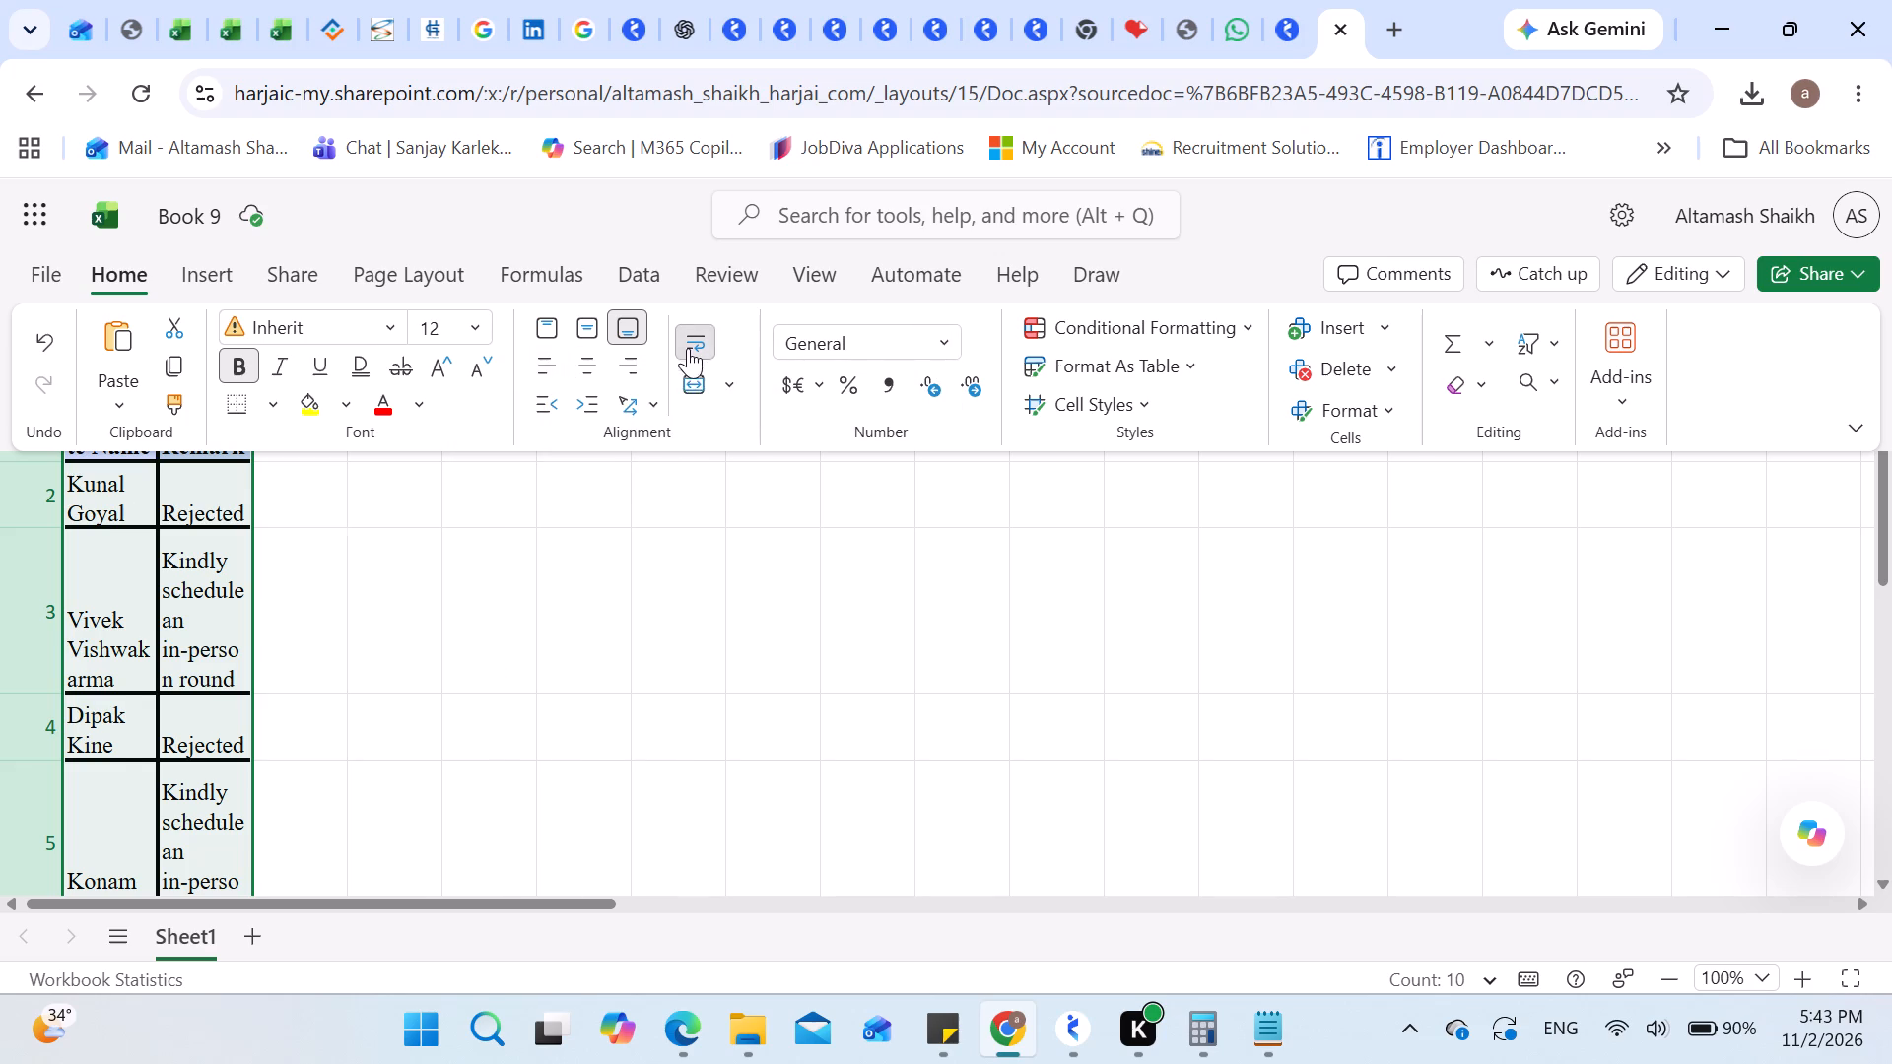
scroll(416, 499, up, 2)
scroll(318, 565, up, 1)
scroll(314, 603, down, 1)
scroll(314, 603, up, 5)
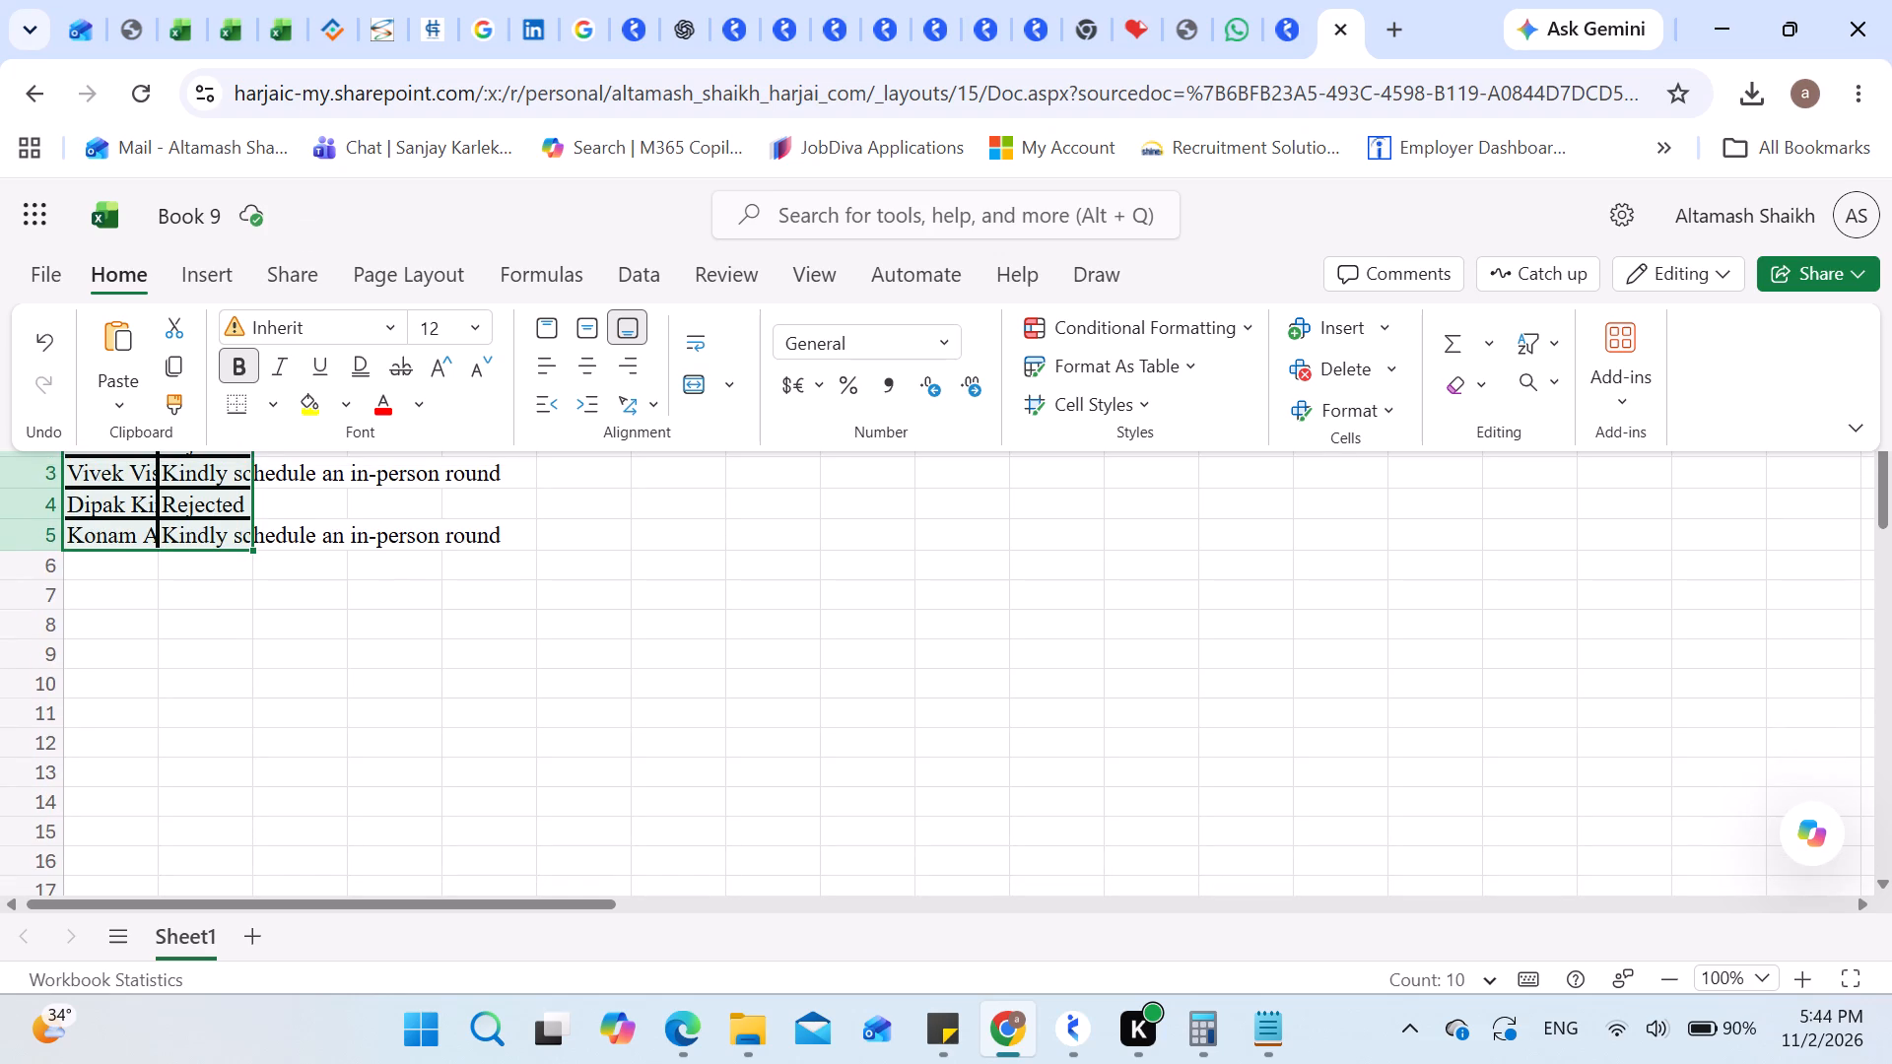
click(305, 603)
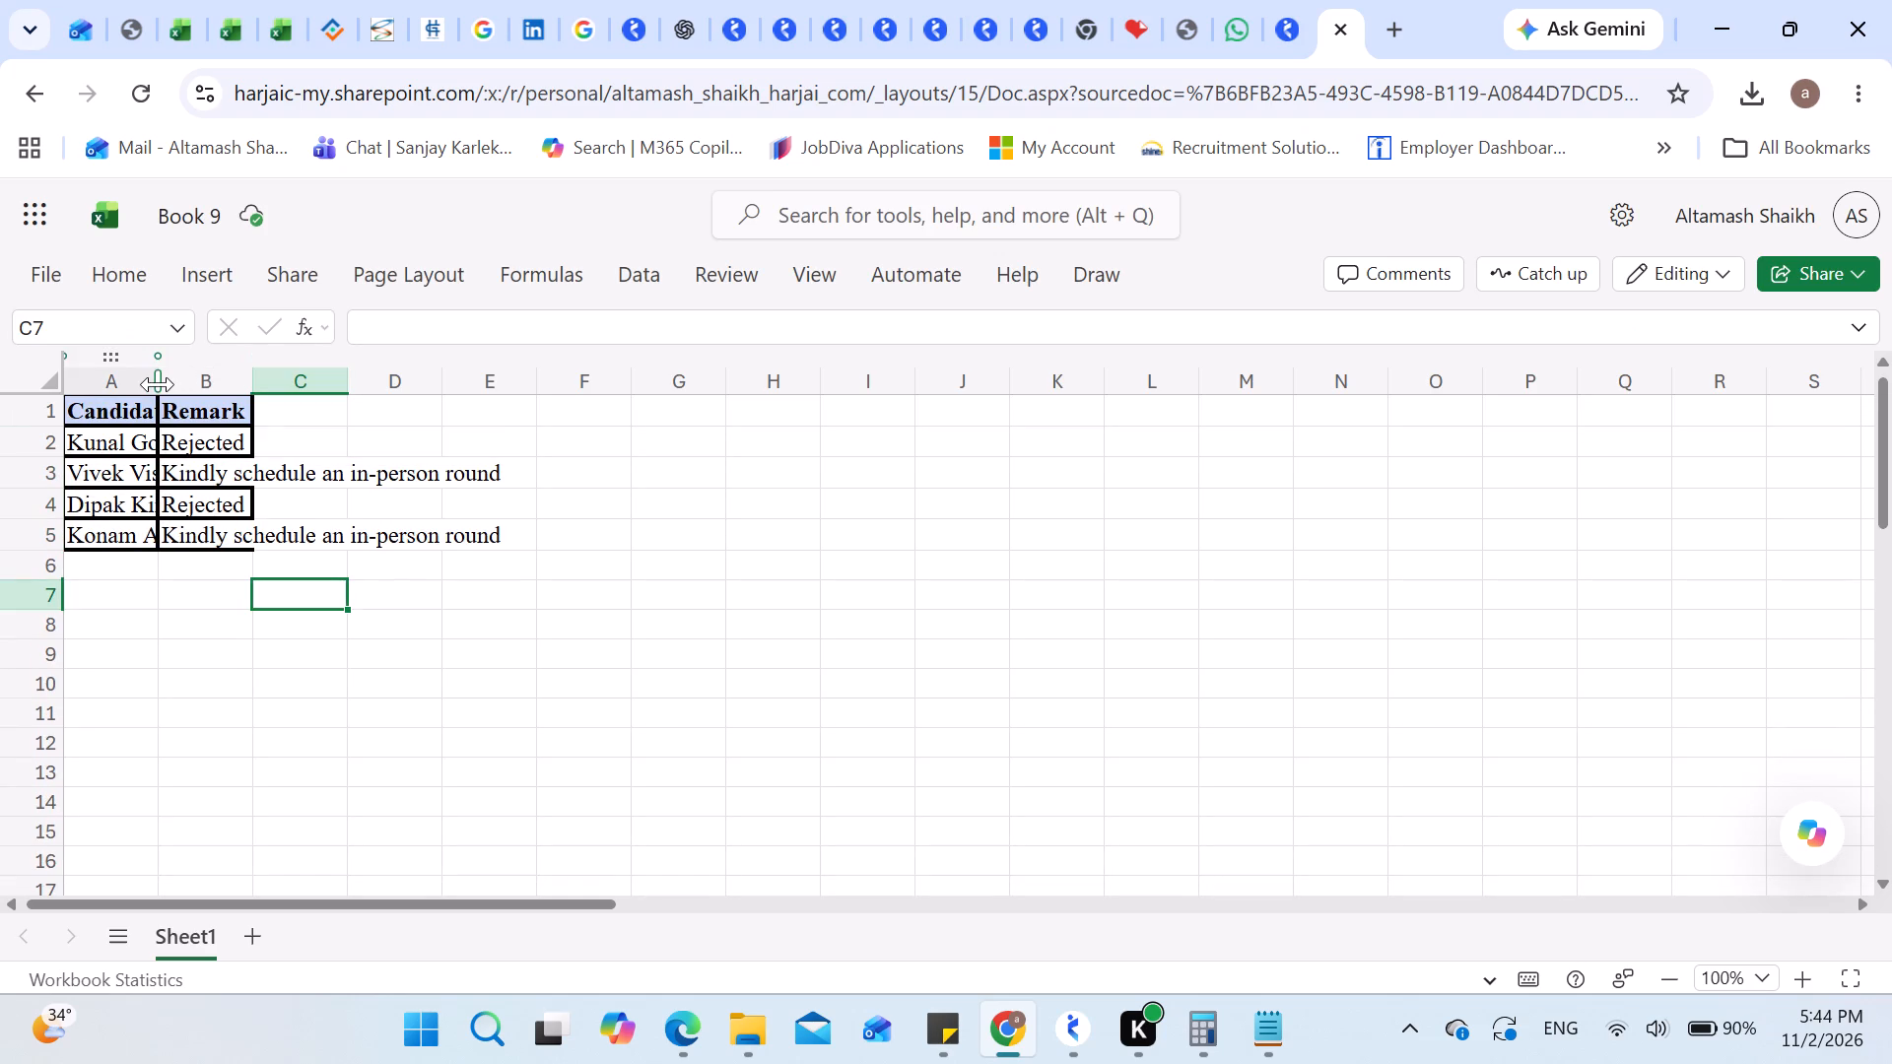
Auto-fit the widths of columns A and B to the candidate names and remarks.
double_click(158, 384)
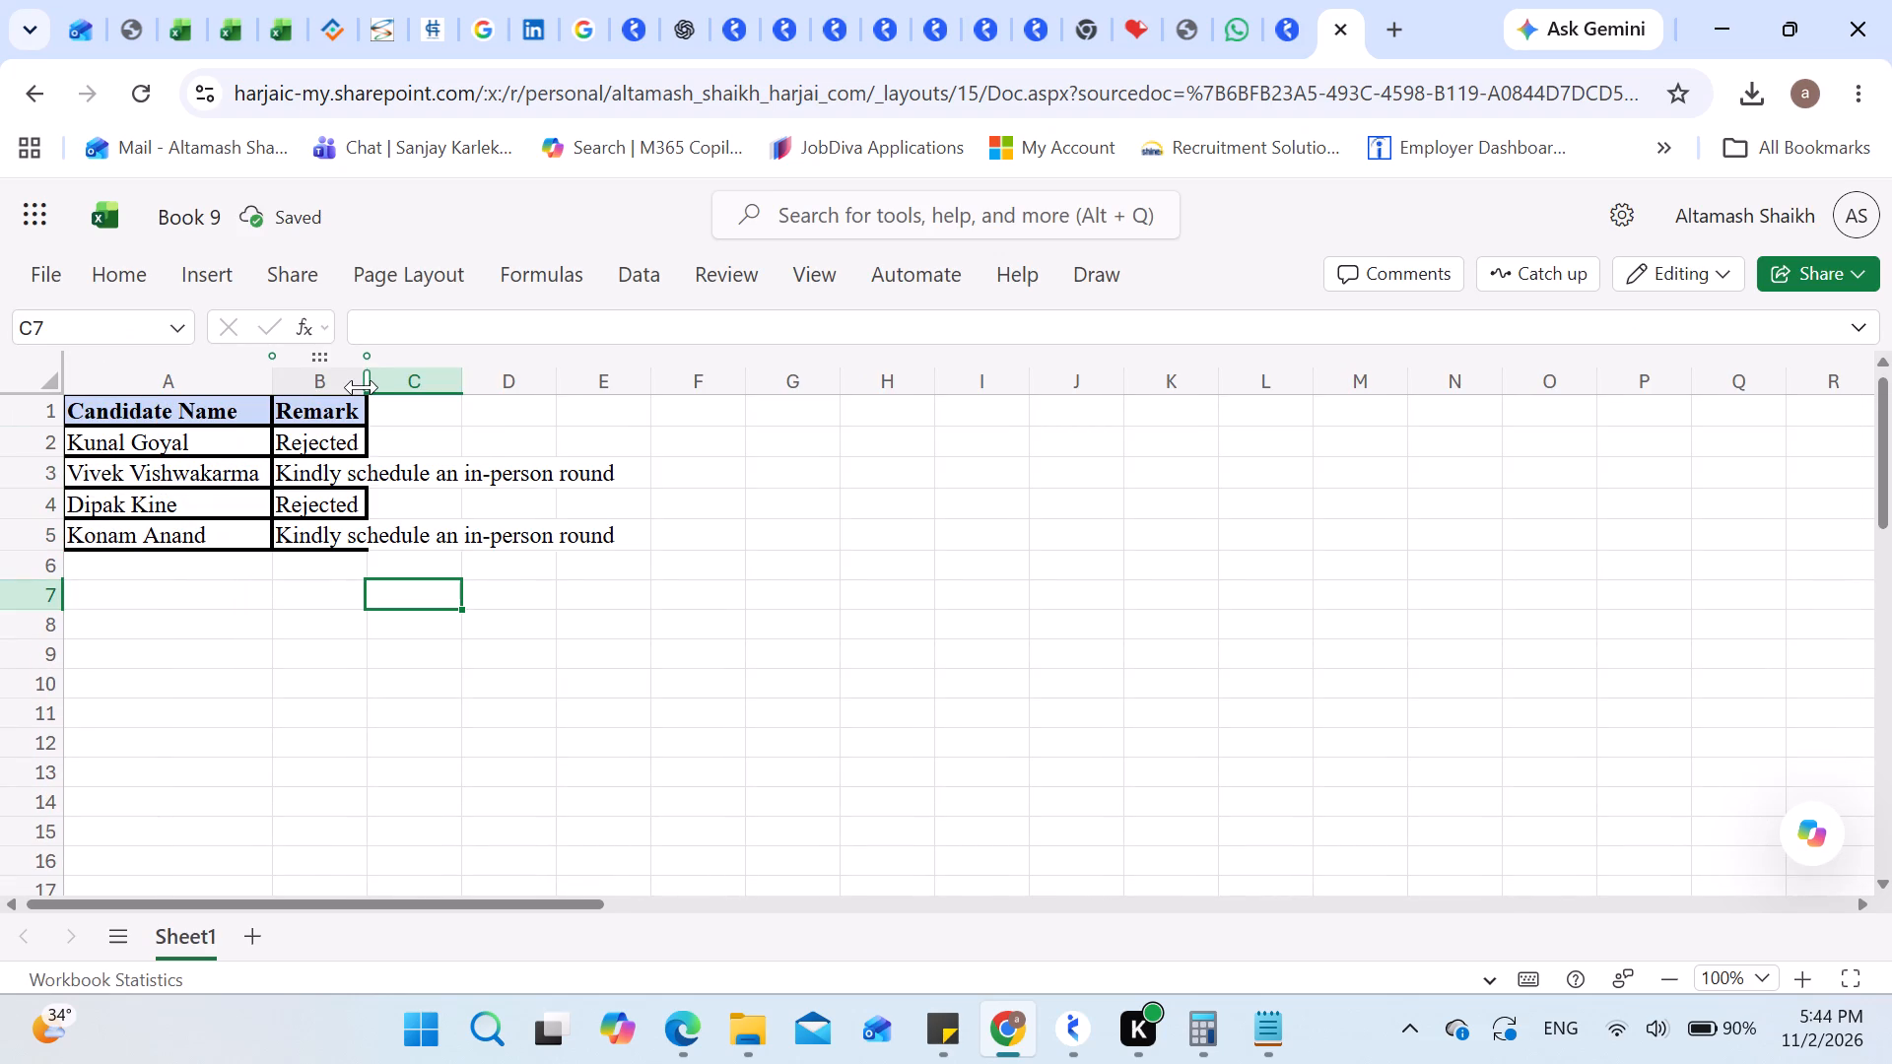
click(365, 387)
click(365, 387)
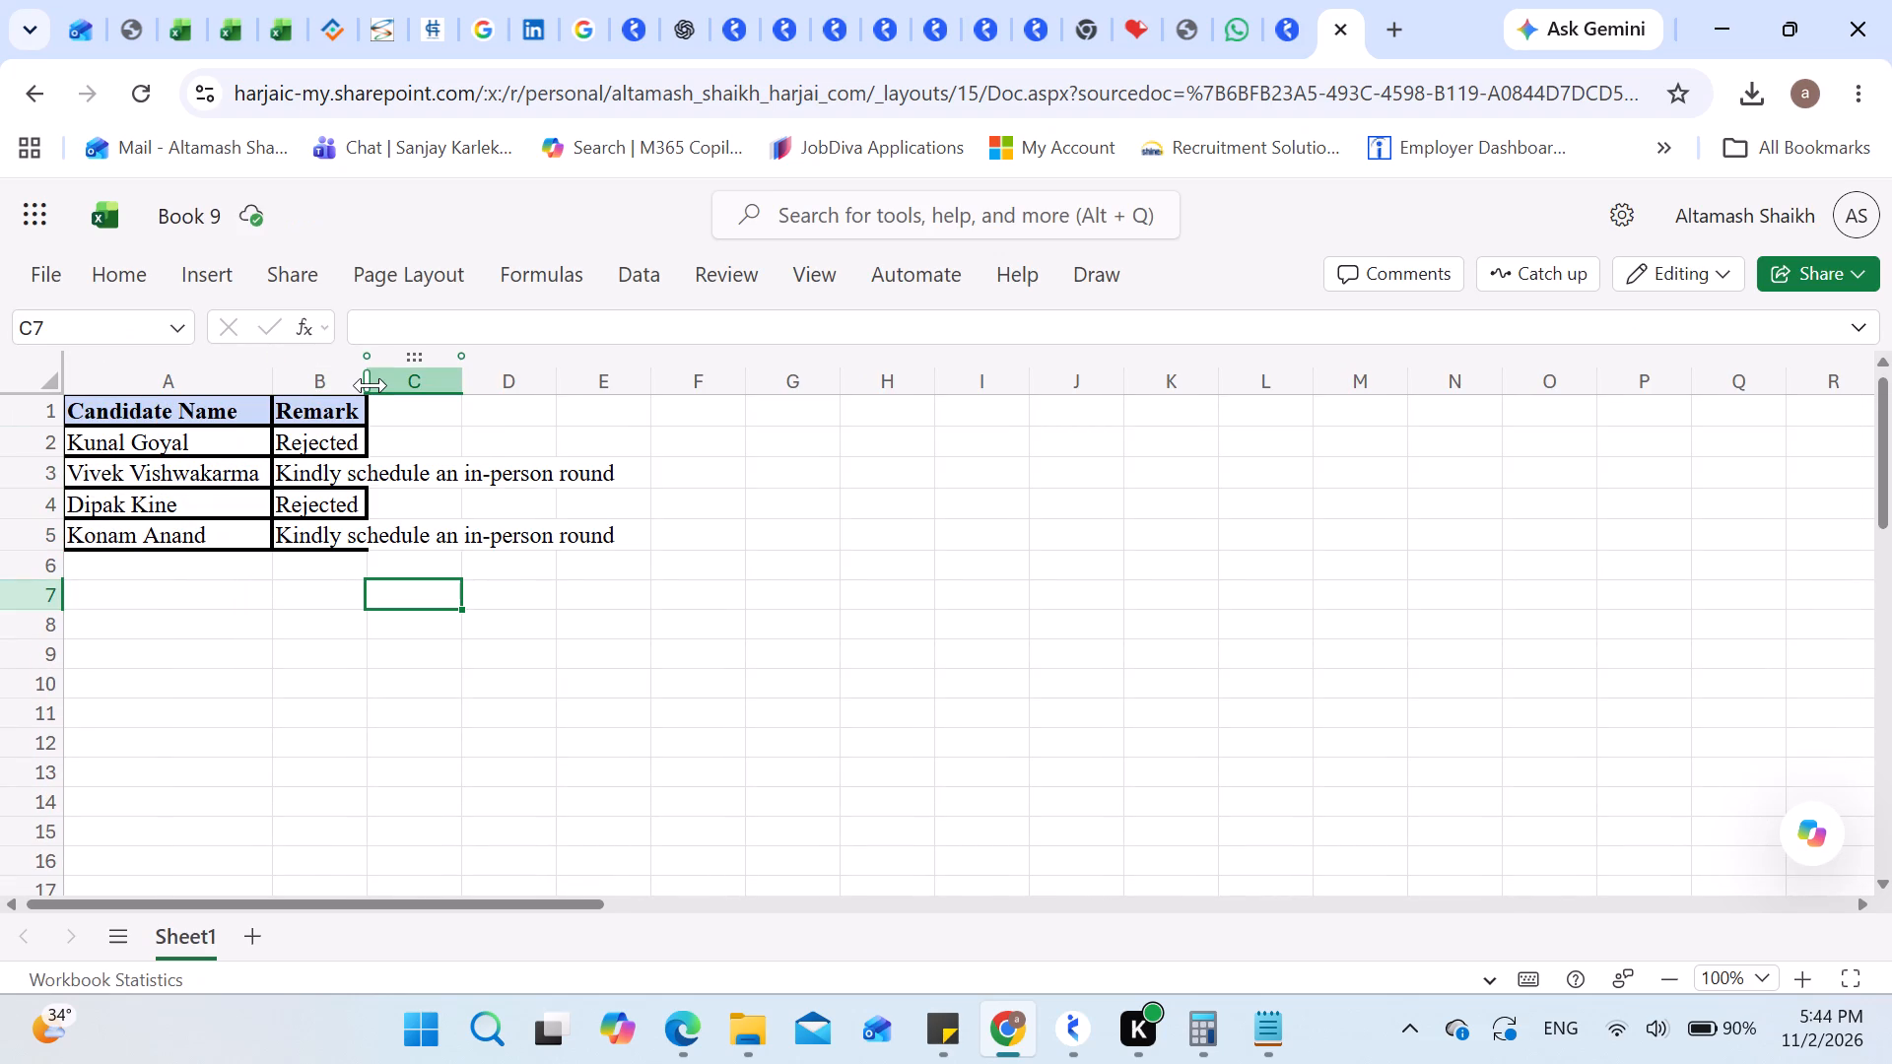
double_click(371, 385)
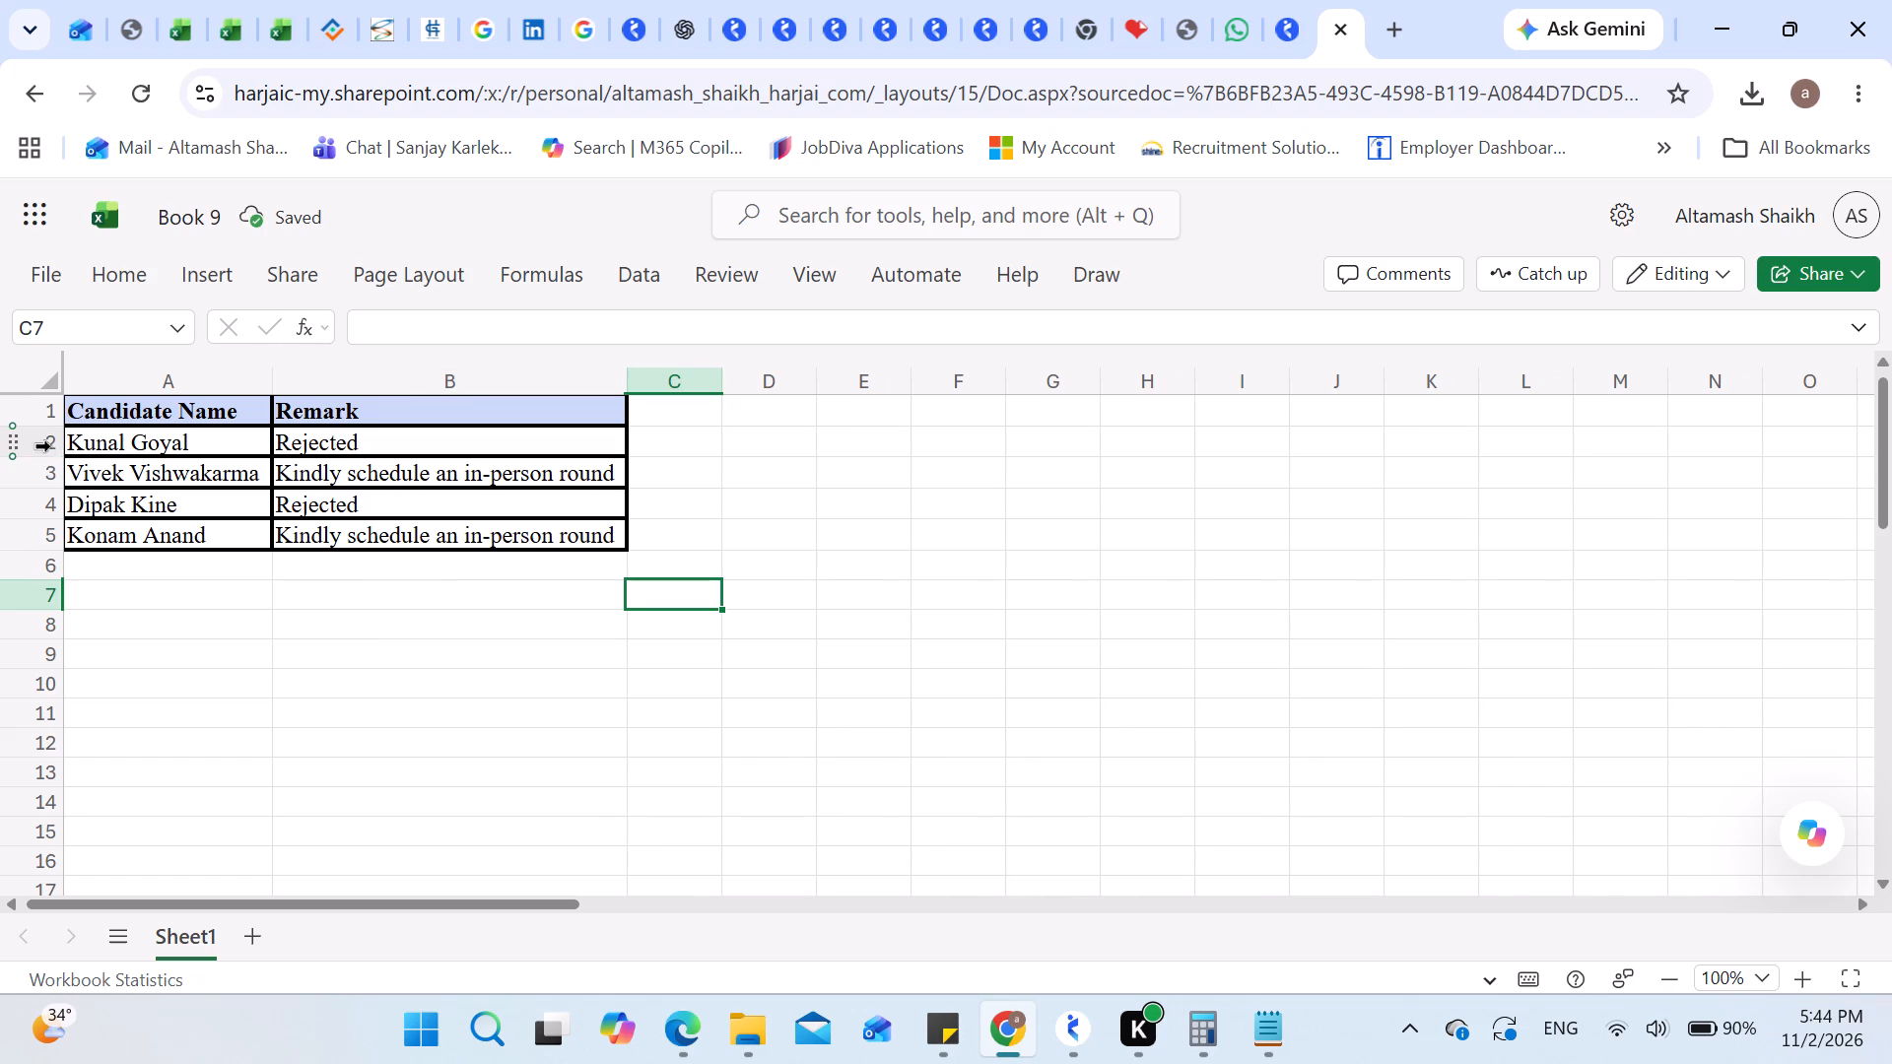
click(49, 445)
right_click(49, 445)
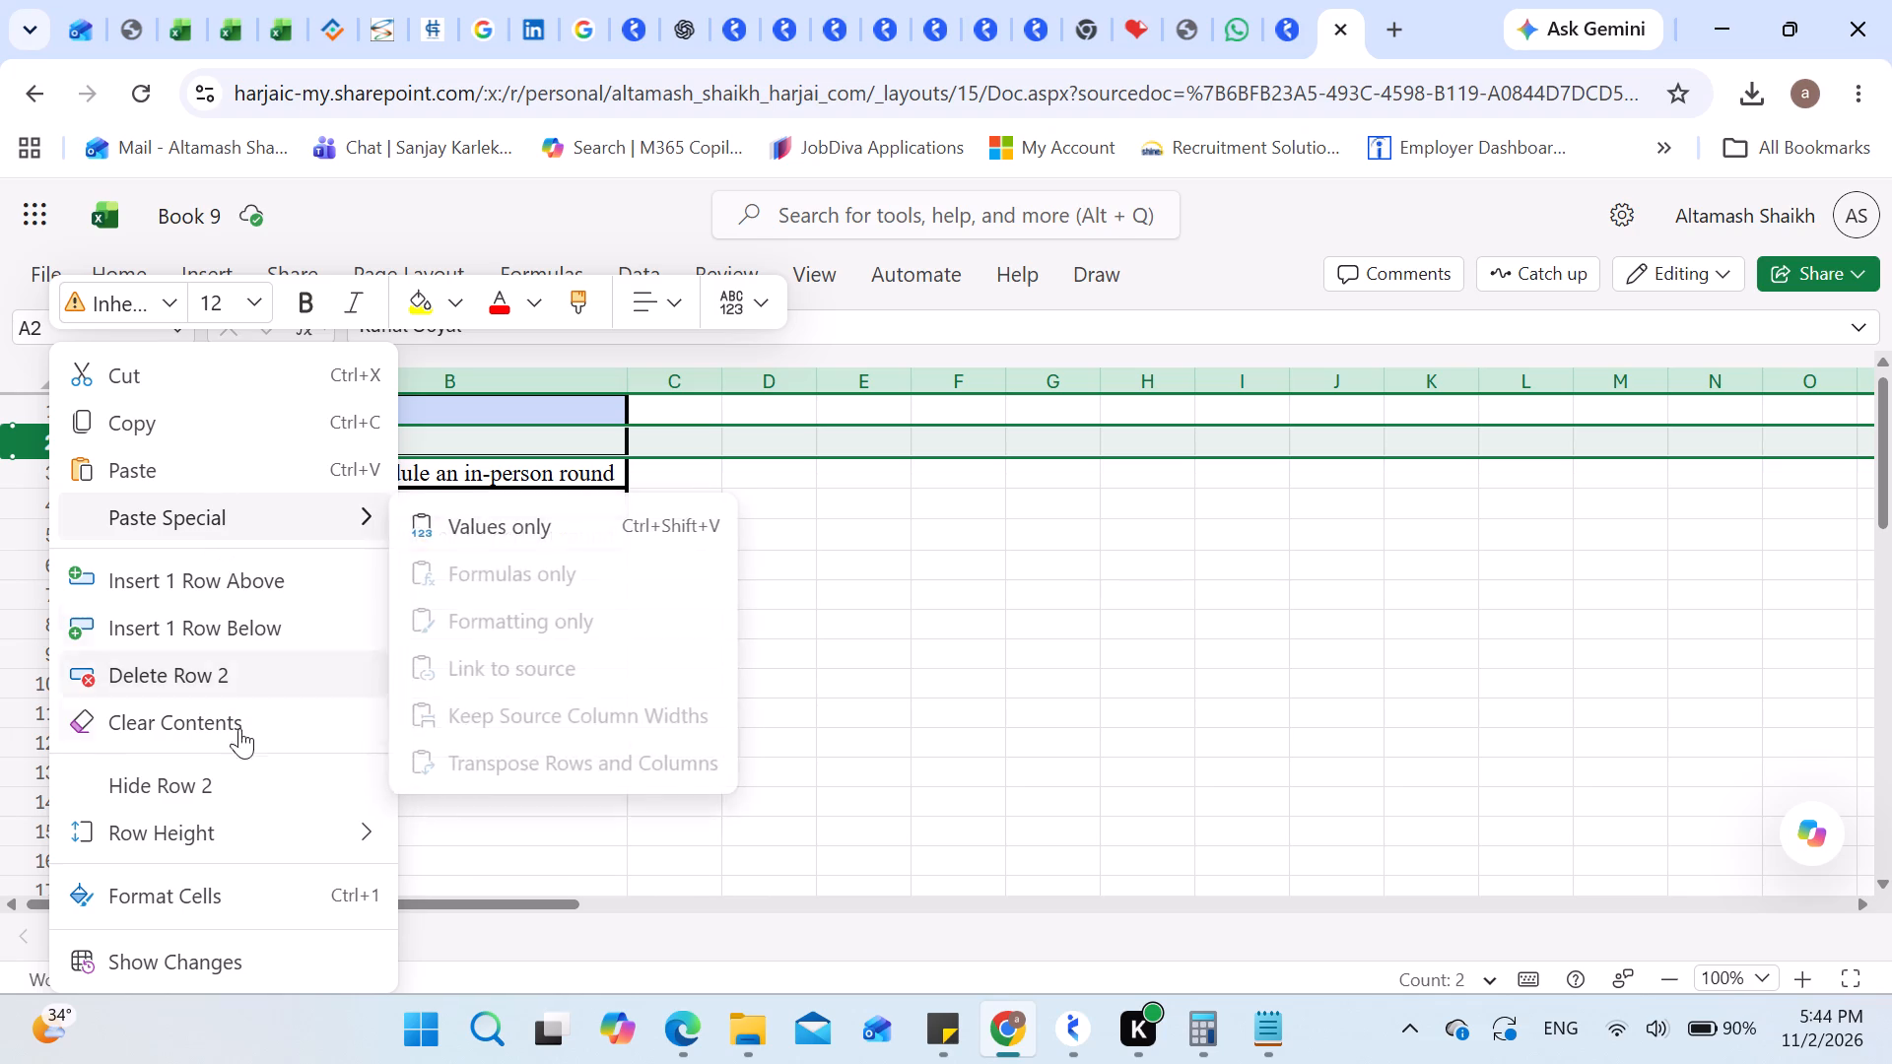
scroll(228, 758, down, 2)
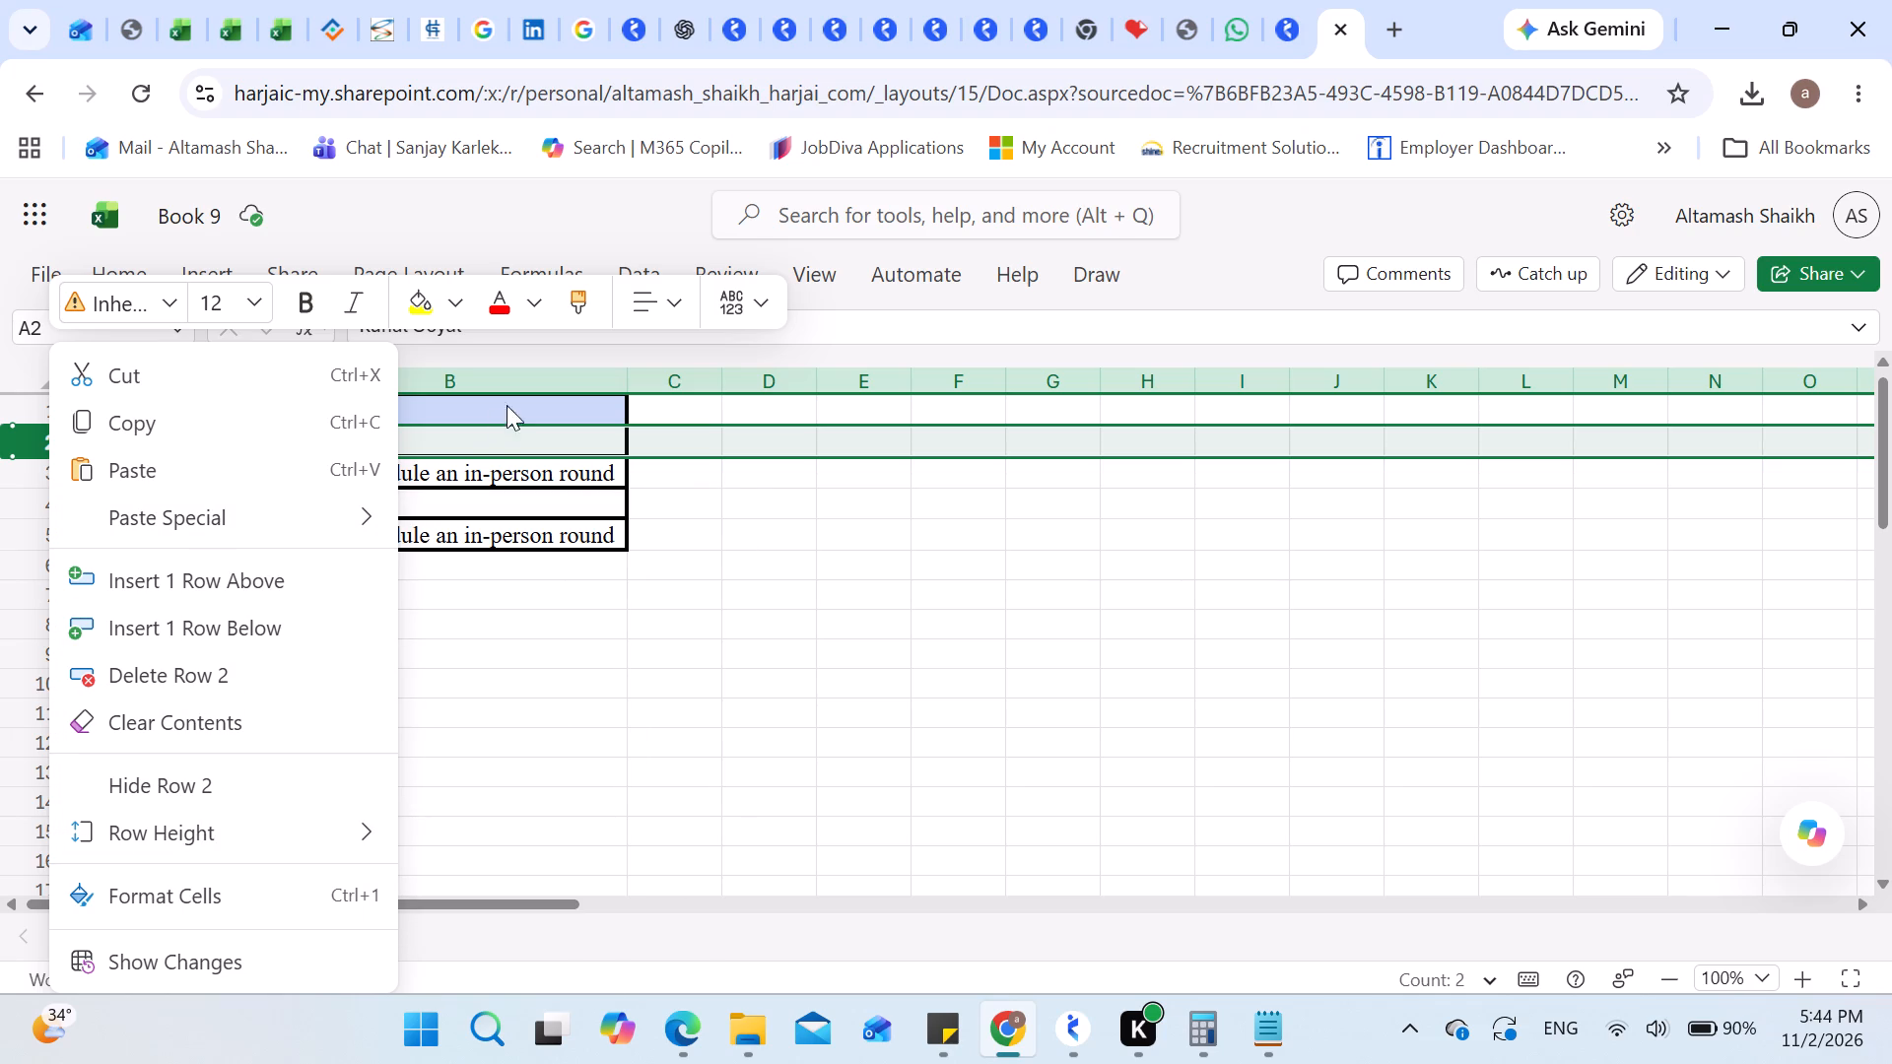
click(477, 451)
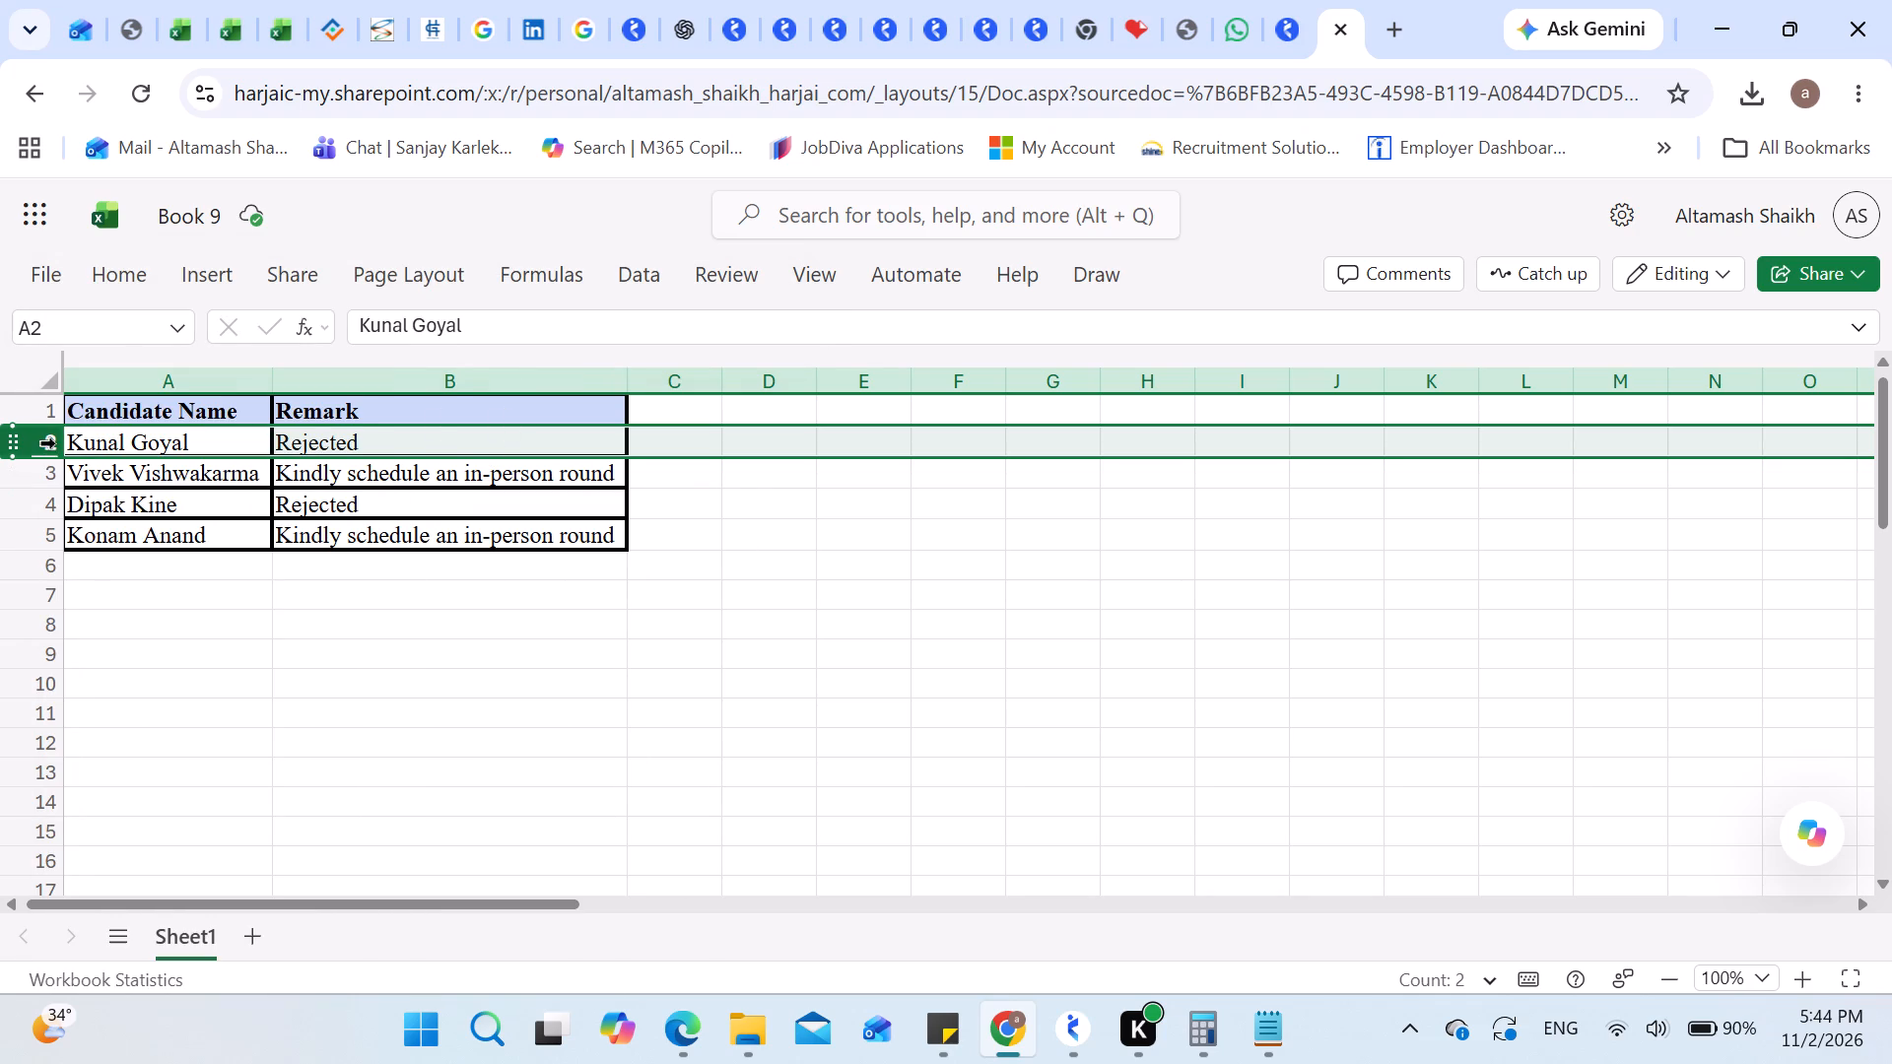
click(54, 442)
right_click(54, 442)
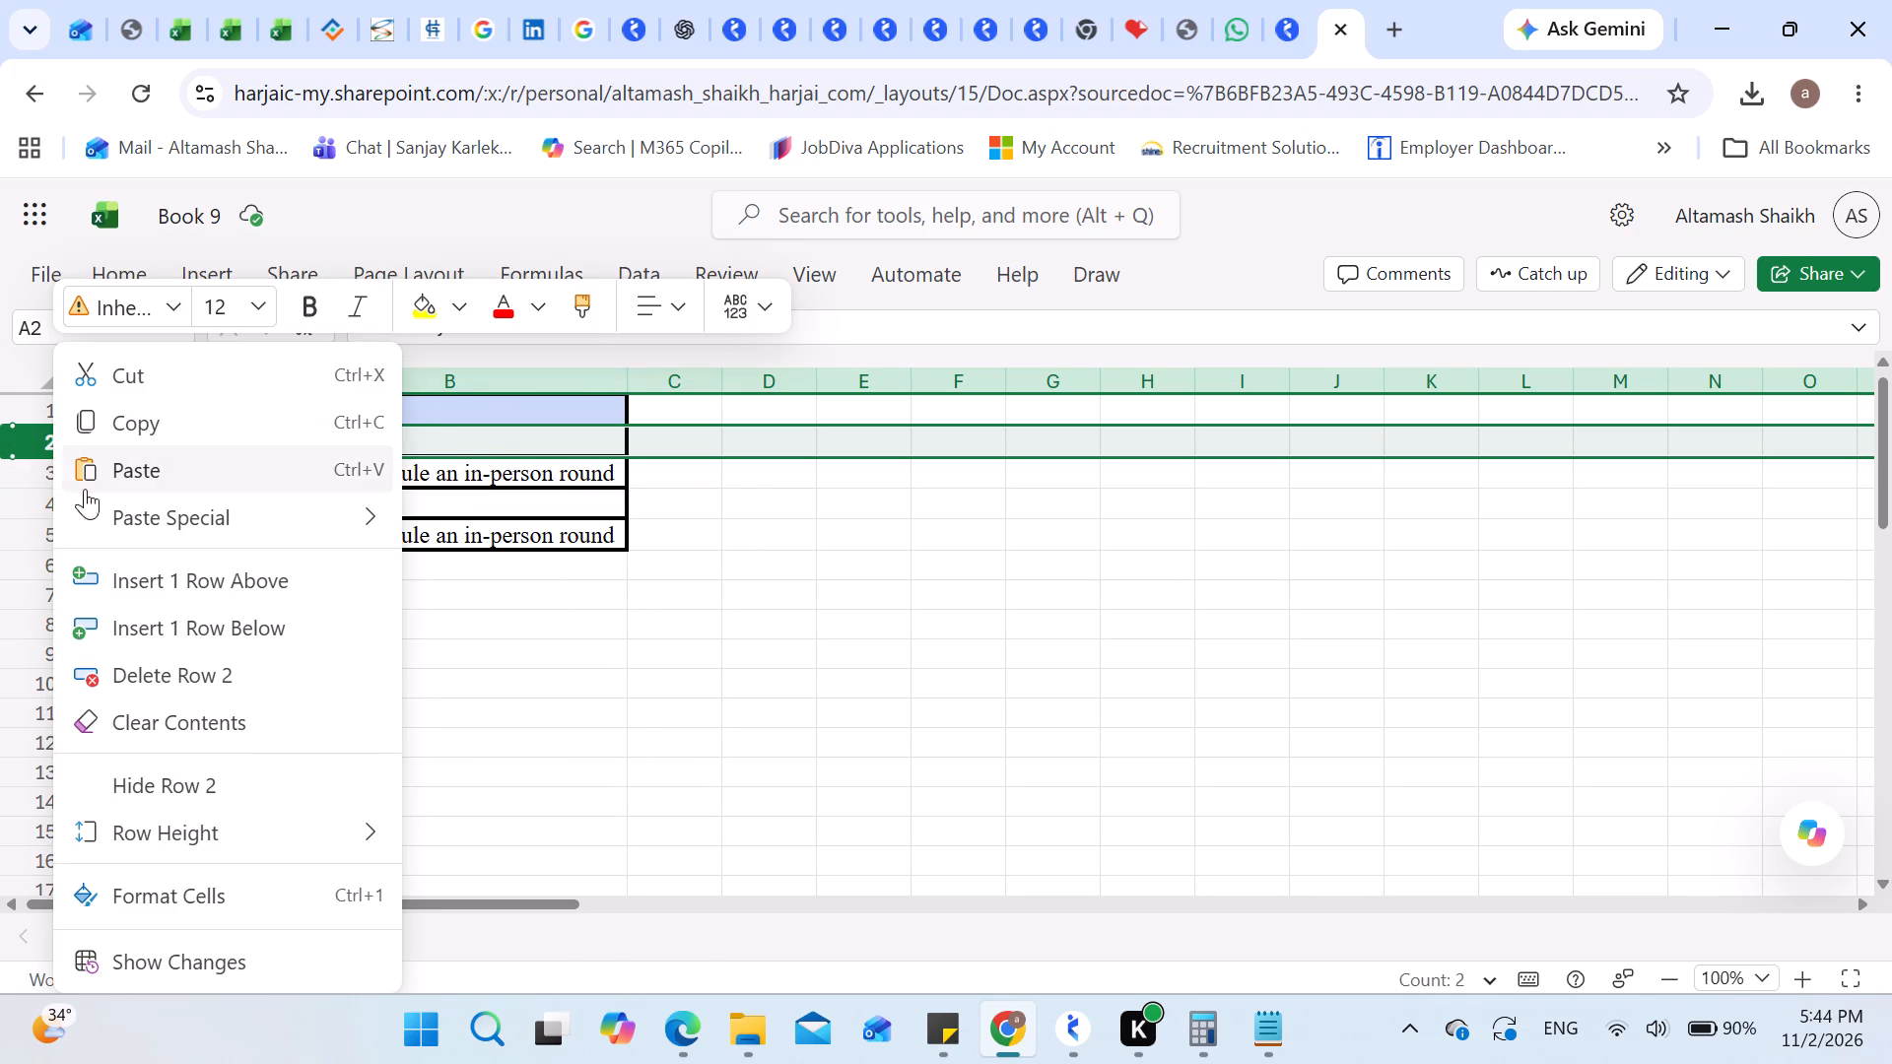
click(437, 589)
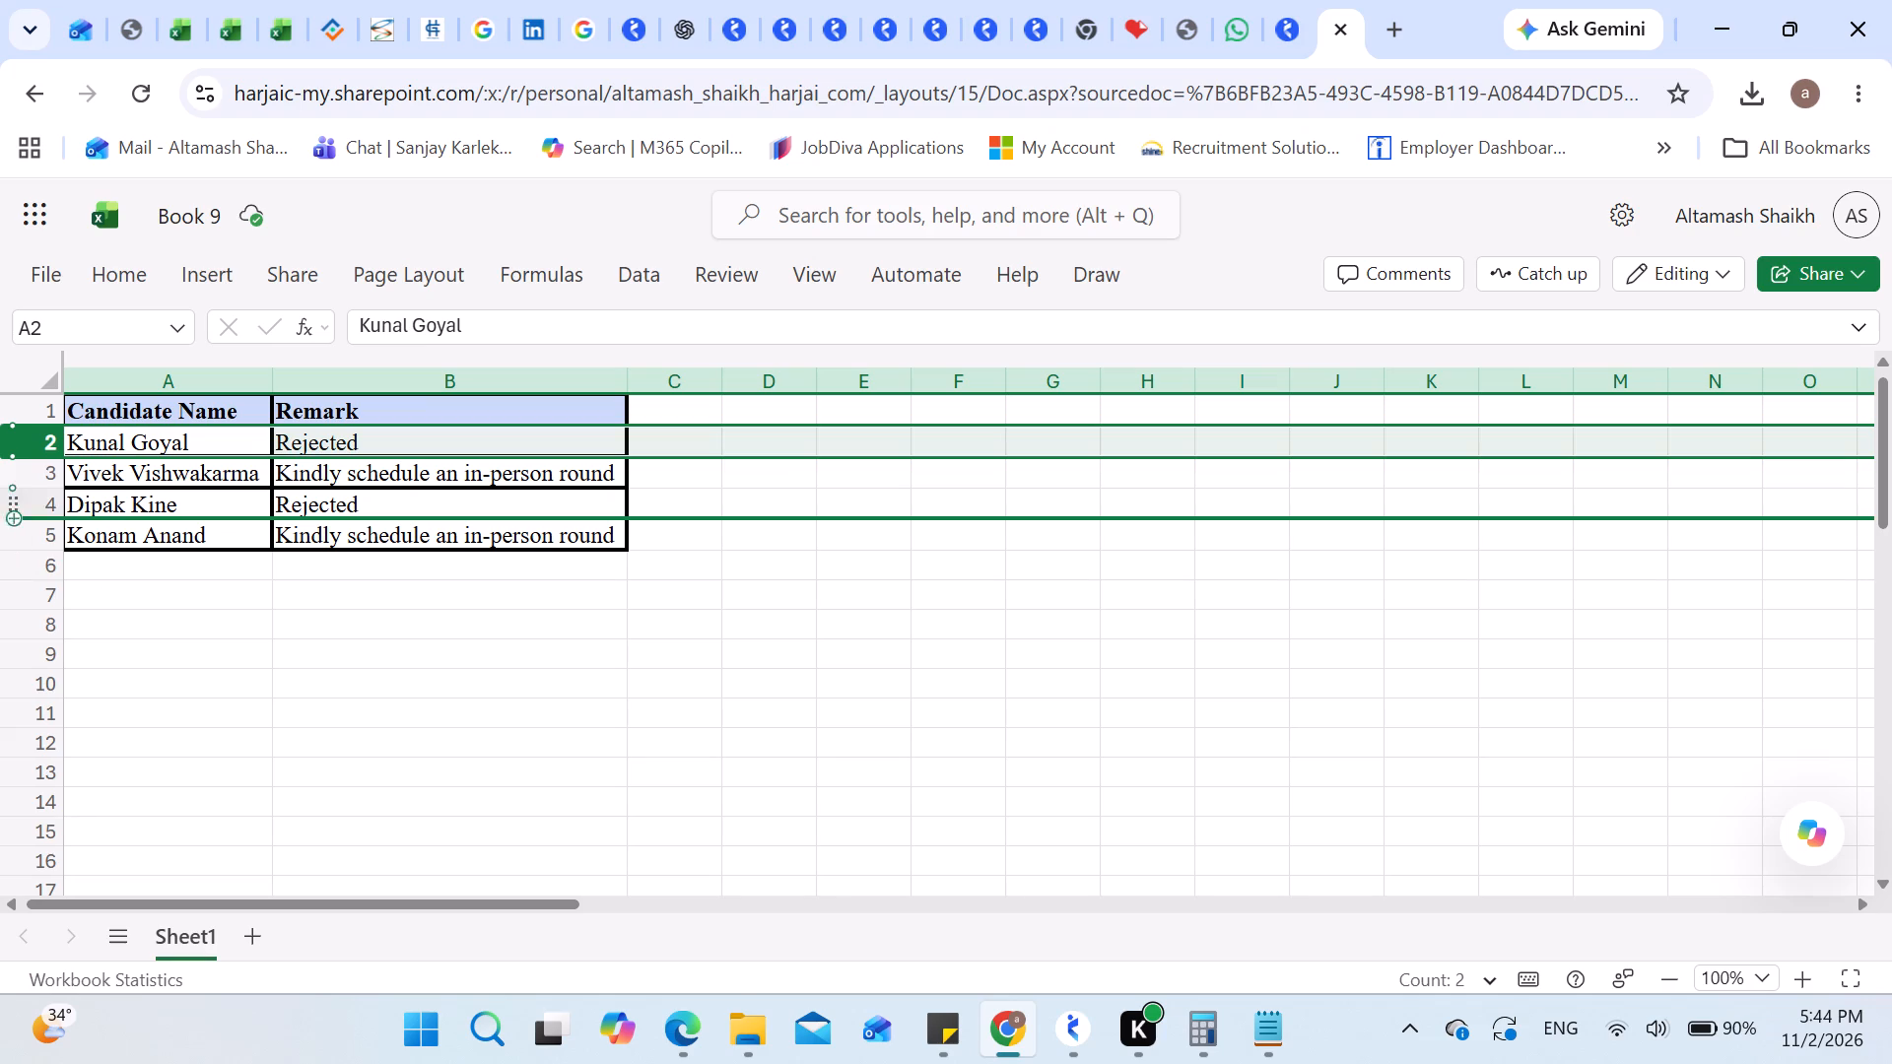
Delete the two candidate rows whose remark is Rejected, row 4 first and row 2 second.
click(36, 499)
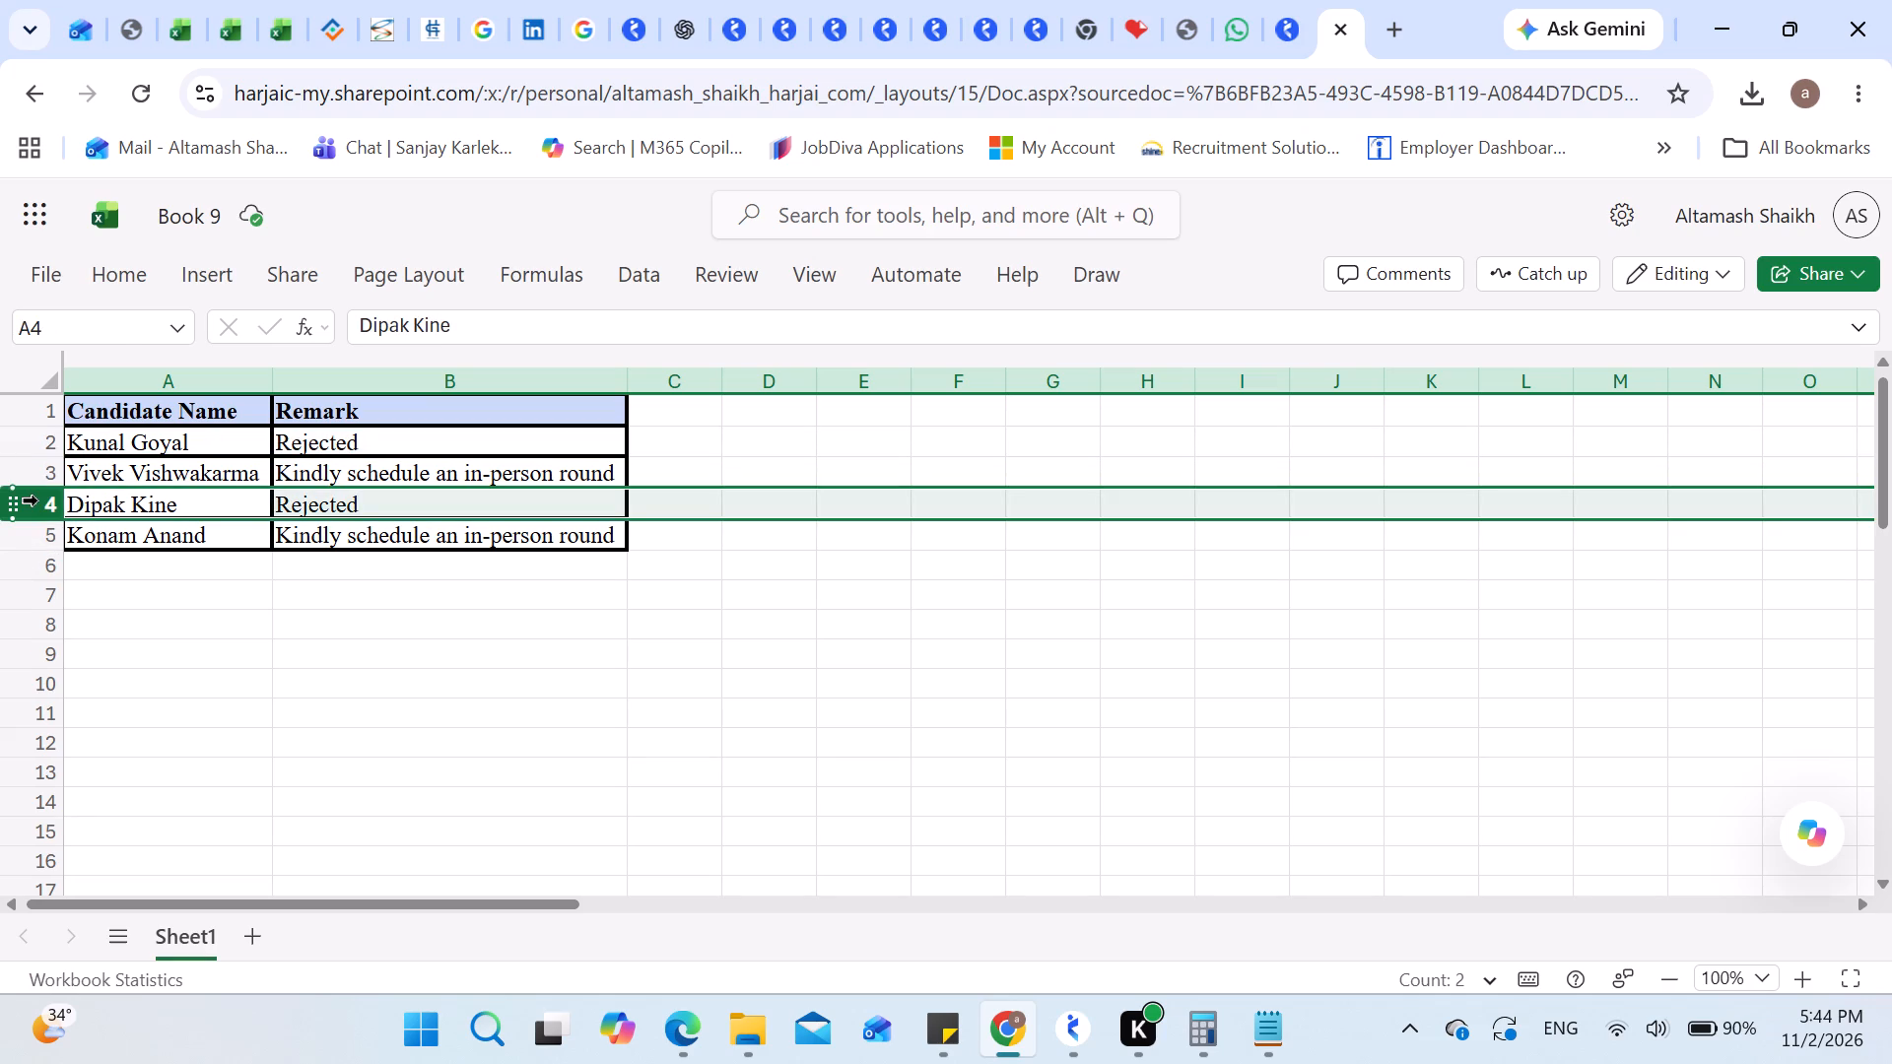
right_click(36, 499)
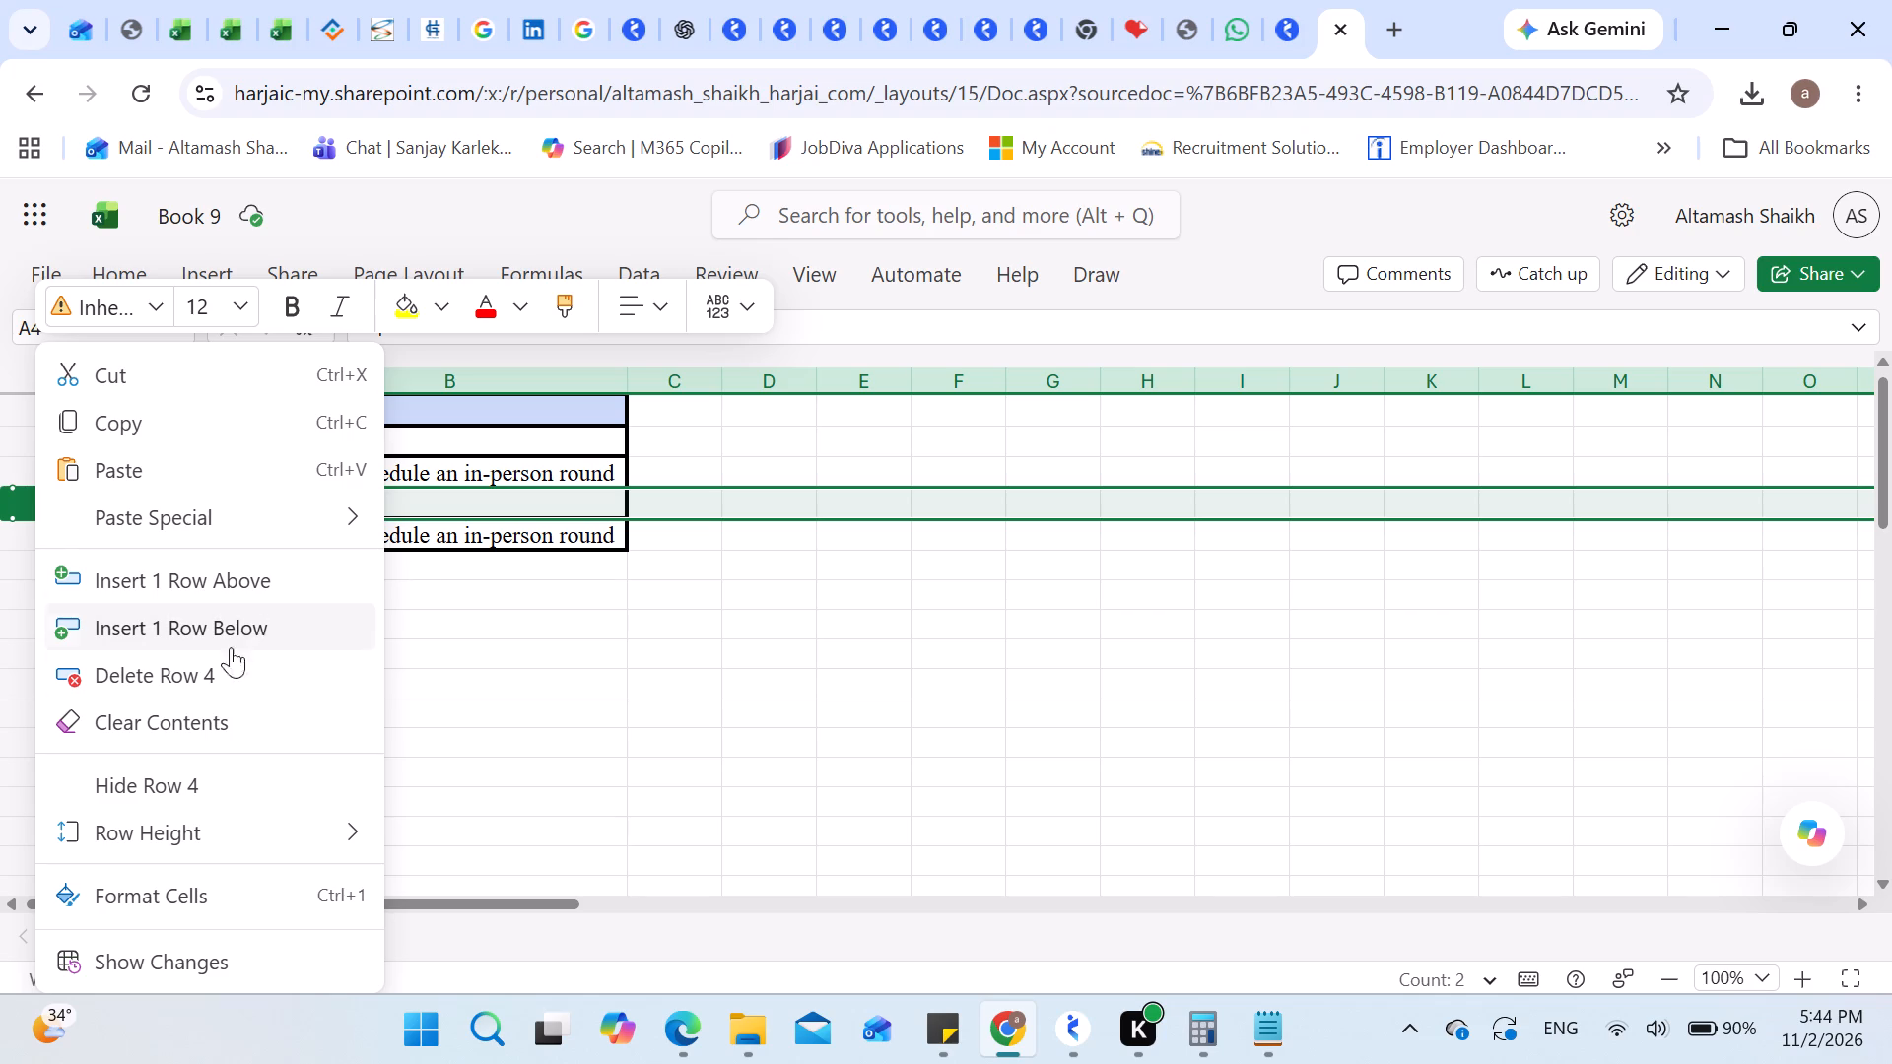
click(204, 685)
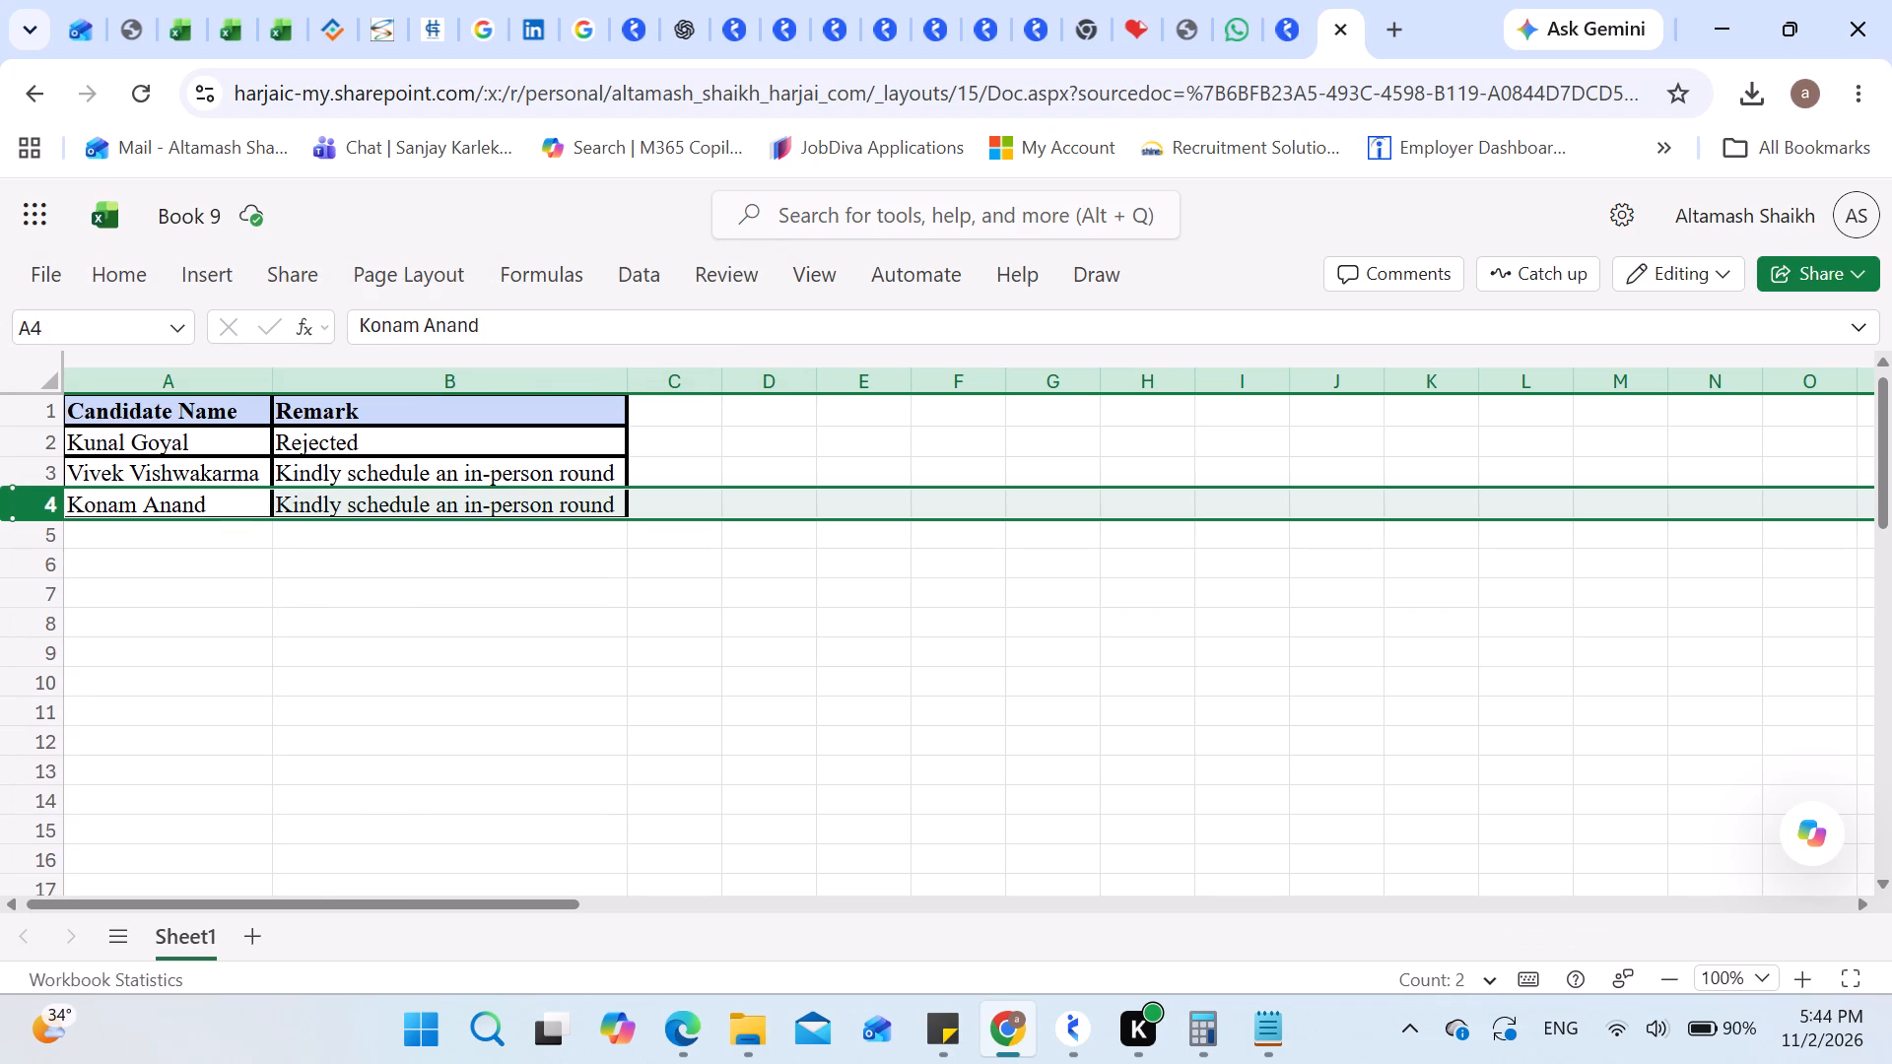
click(31, 440)
right_click(31, 440)
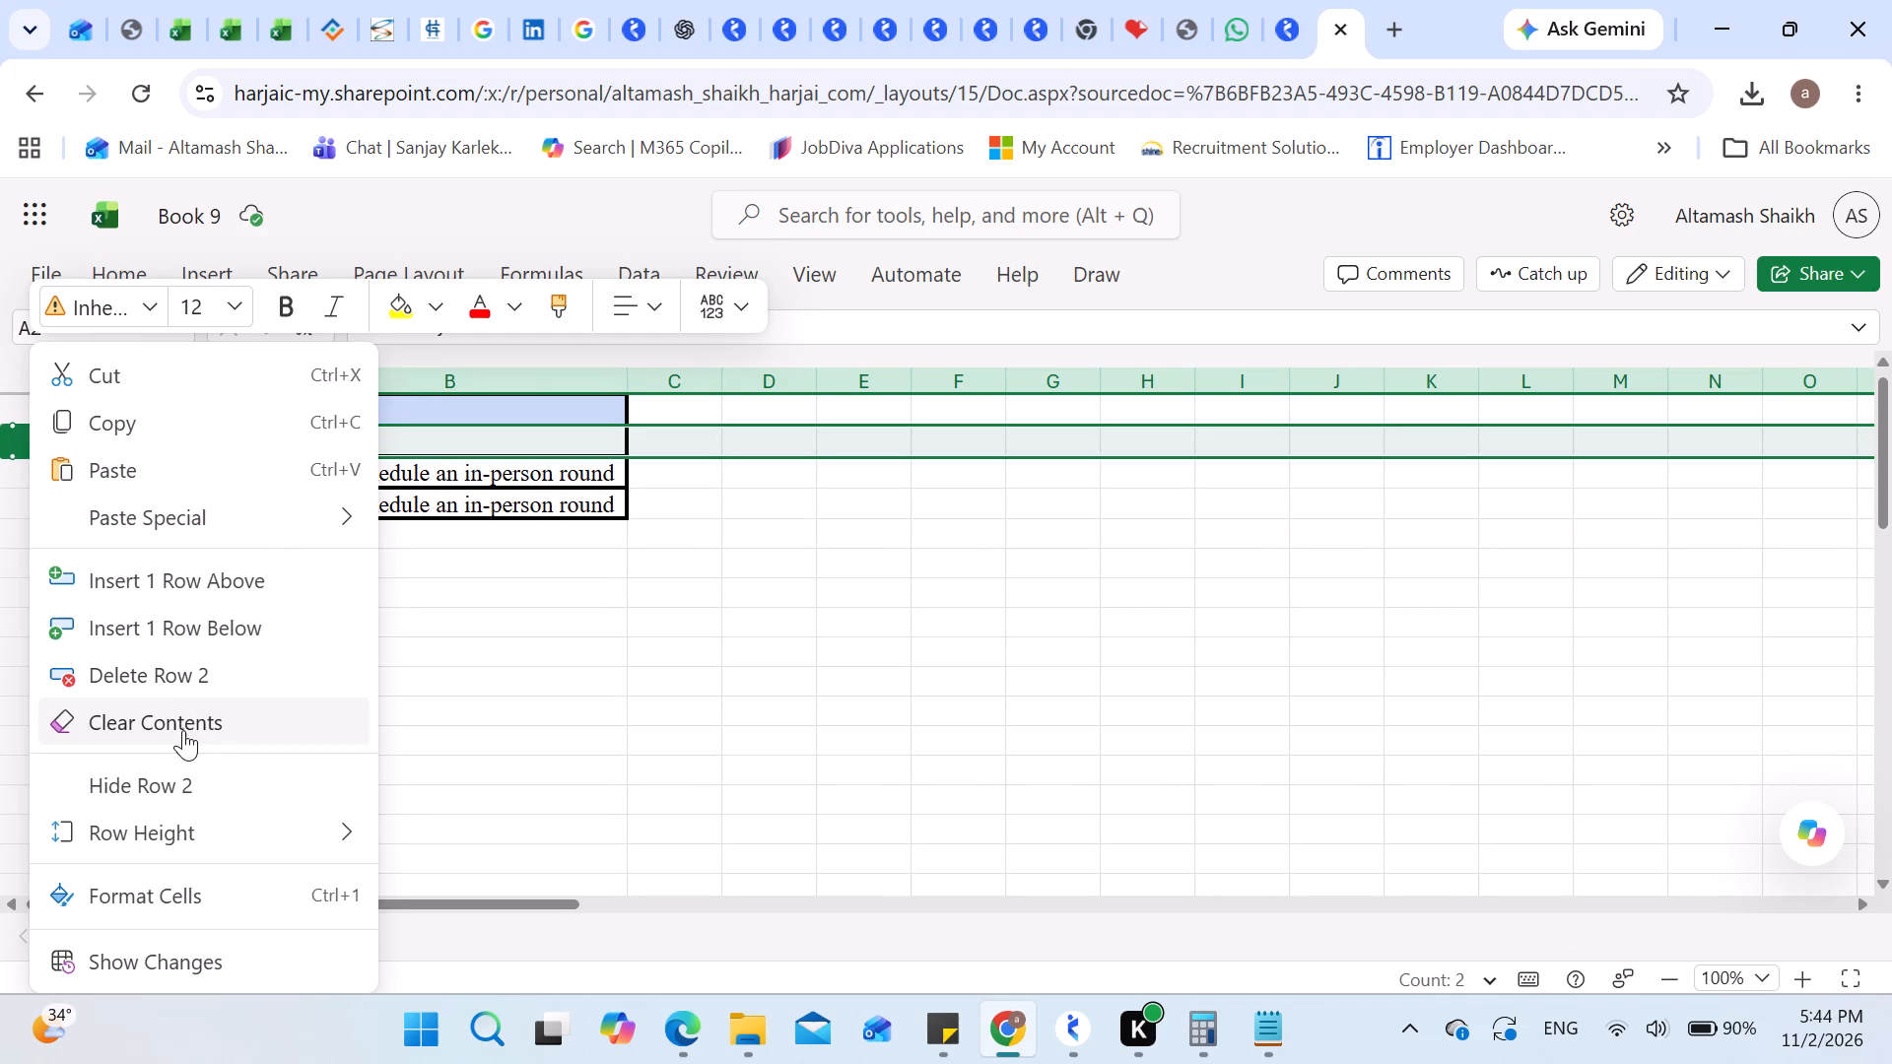
click(173, 677)
click(236, 611)
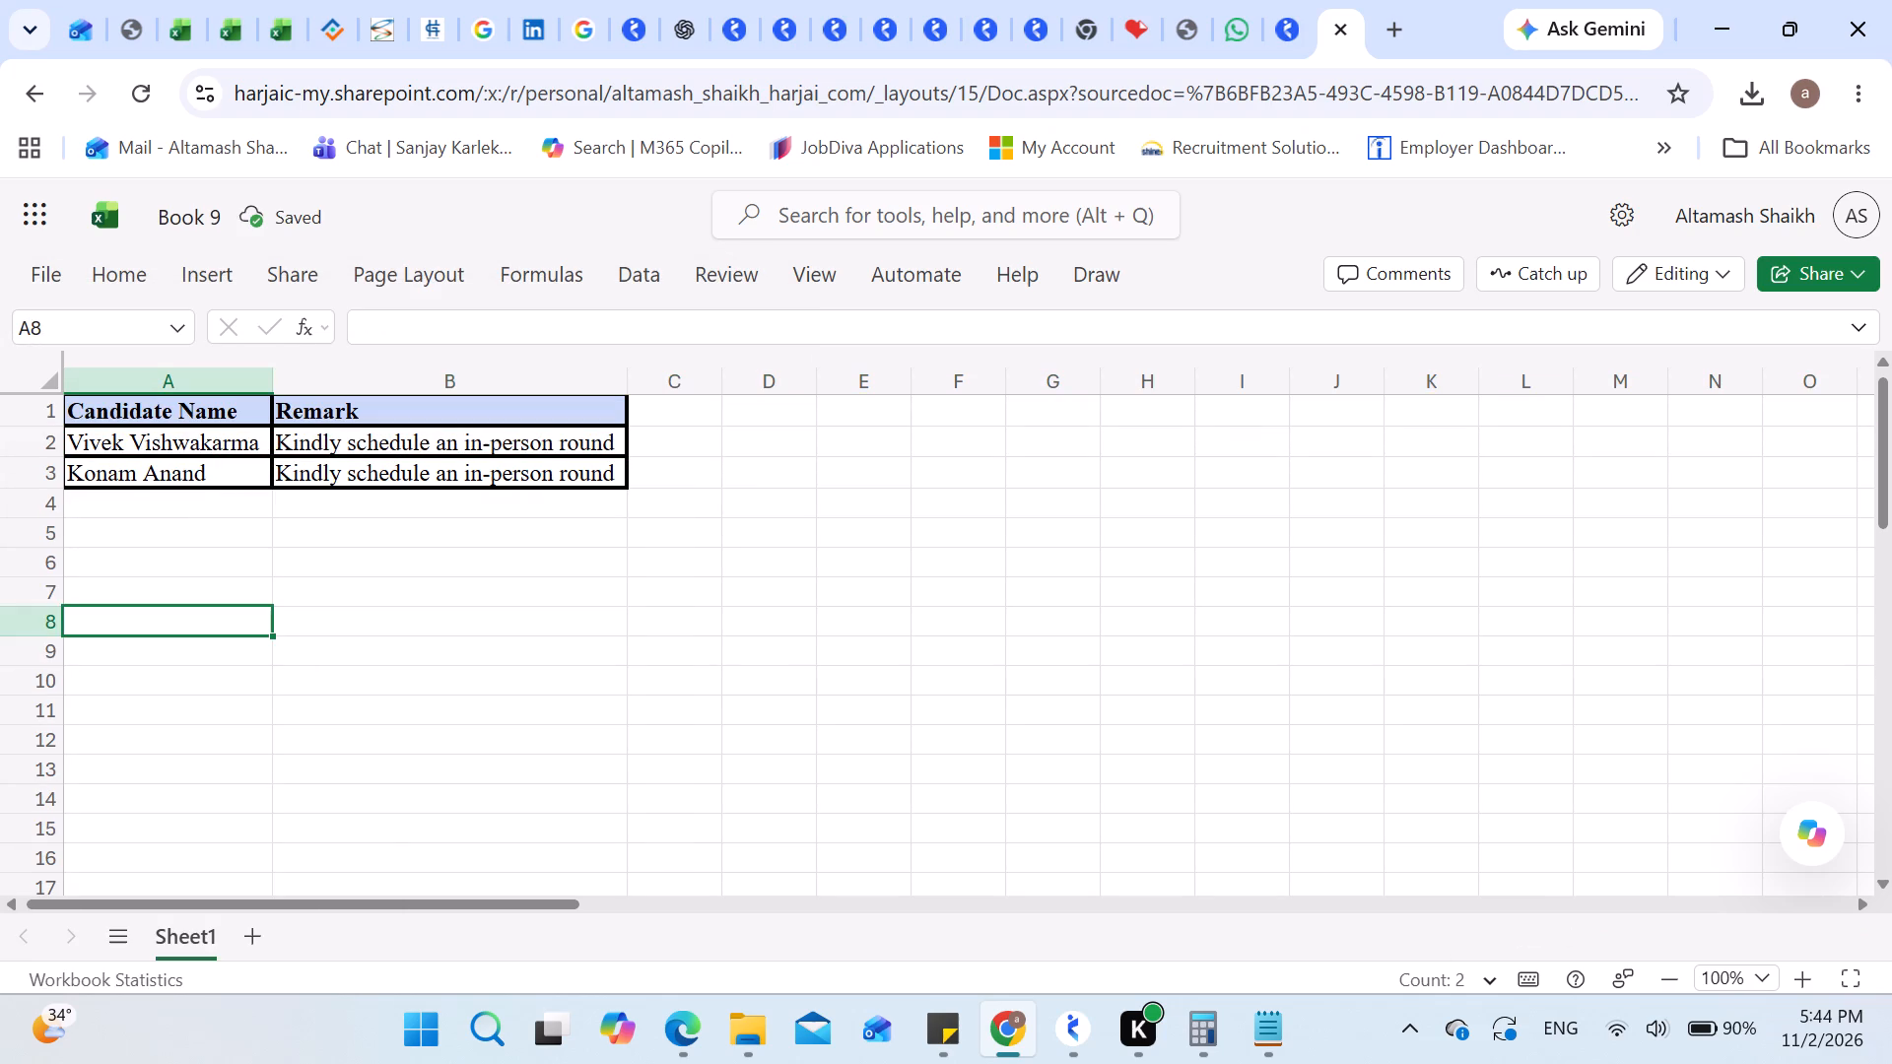
Overwrite the first remaining candidate's remark in cell B2 with "Availabe".
drag(137, 414, 277, 473)
click(448, 446)
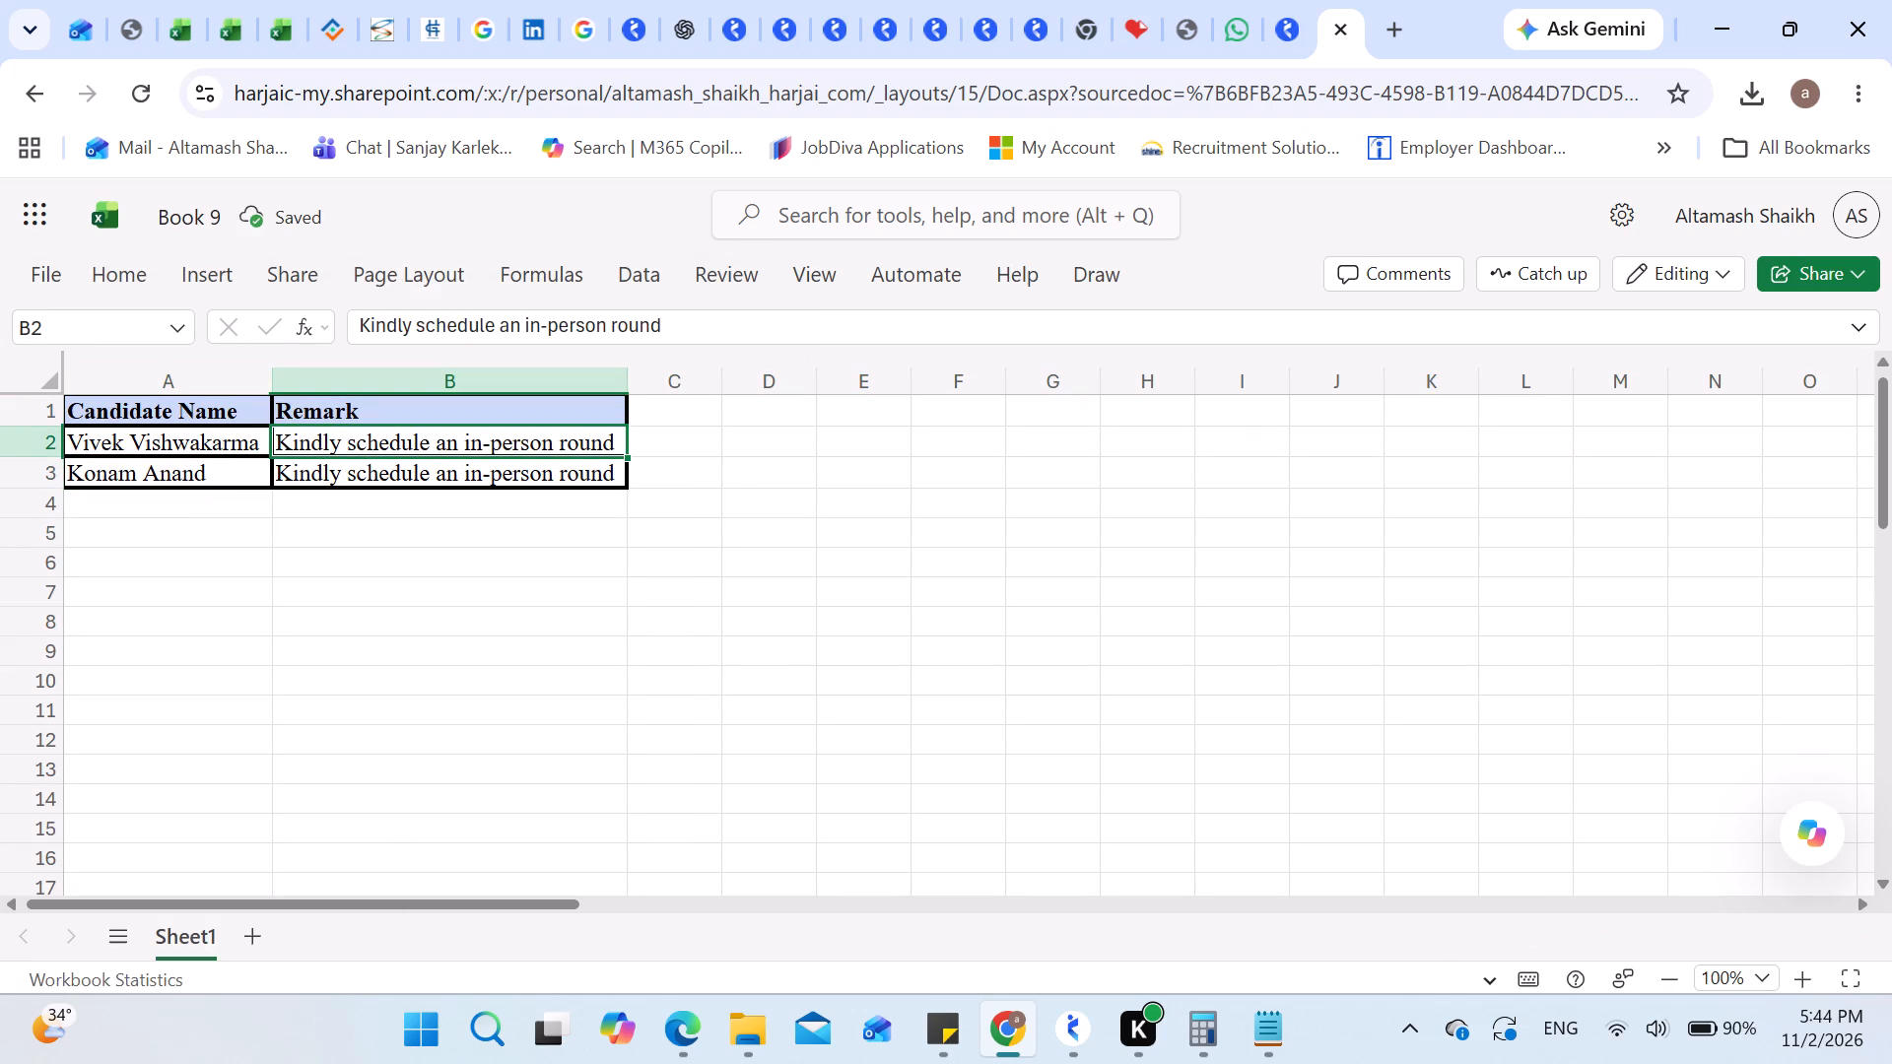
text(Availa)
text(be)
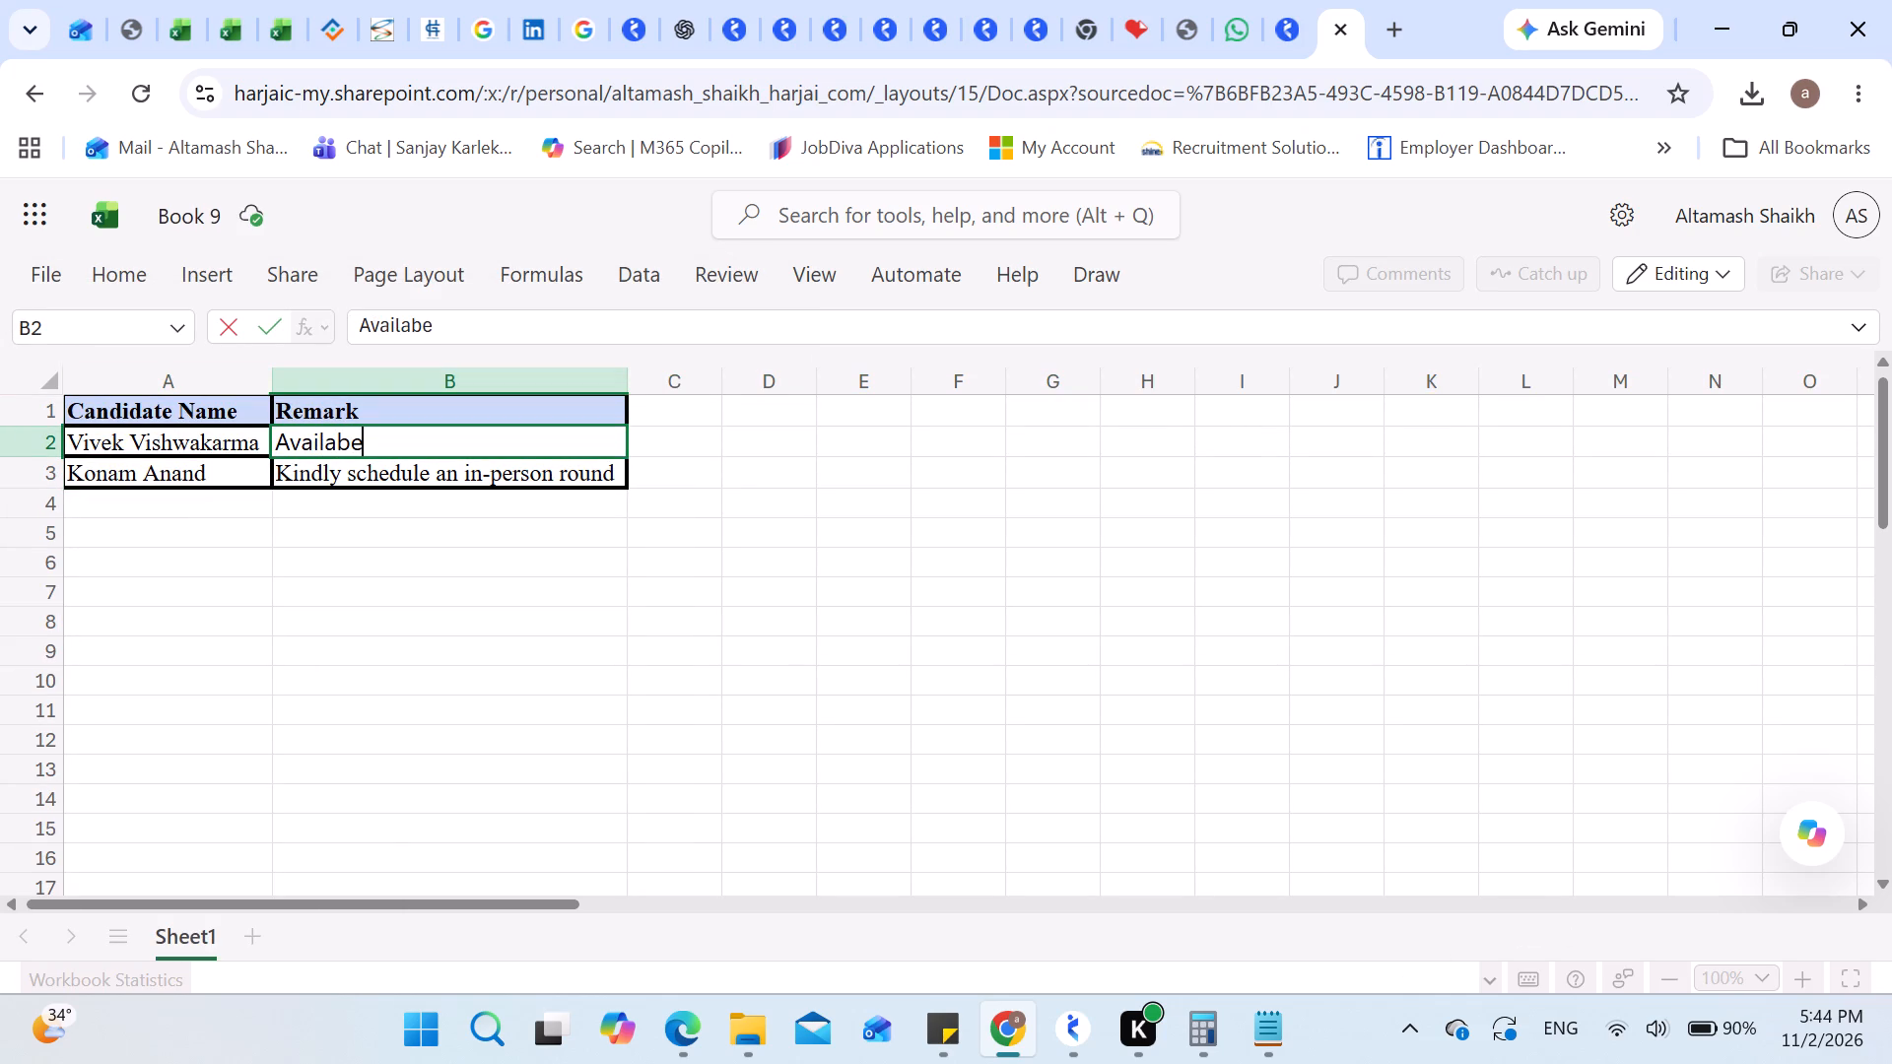
Correct the remark being entered in cell B2 to "Available" and continue it with "on Wednes".
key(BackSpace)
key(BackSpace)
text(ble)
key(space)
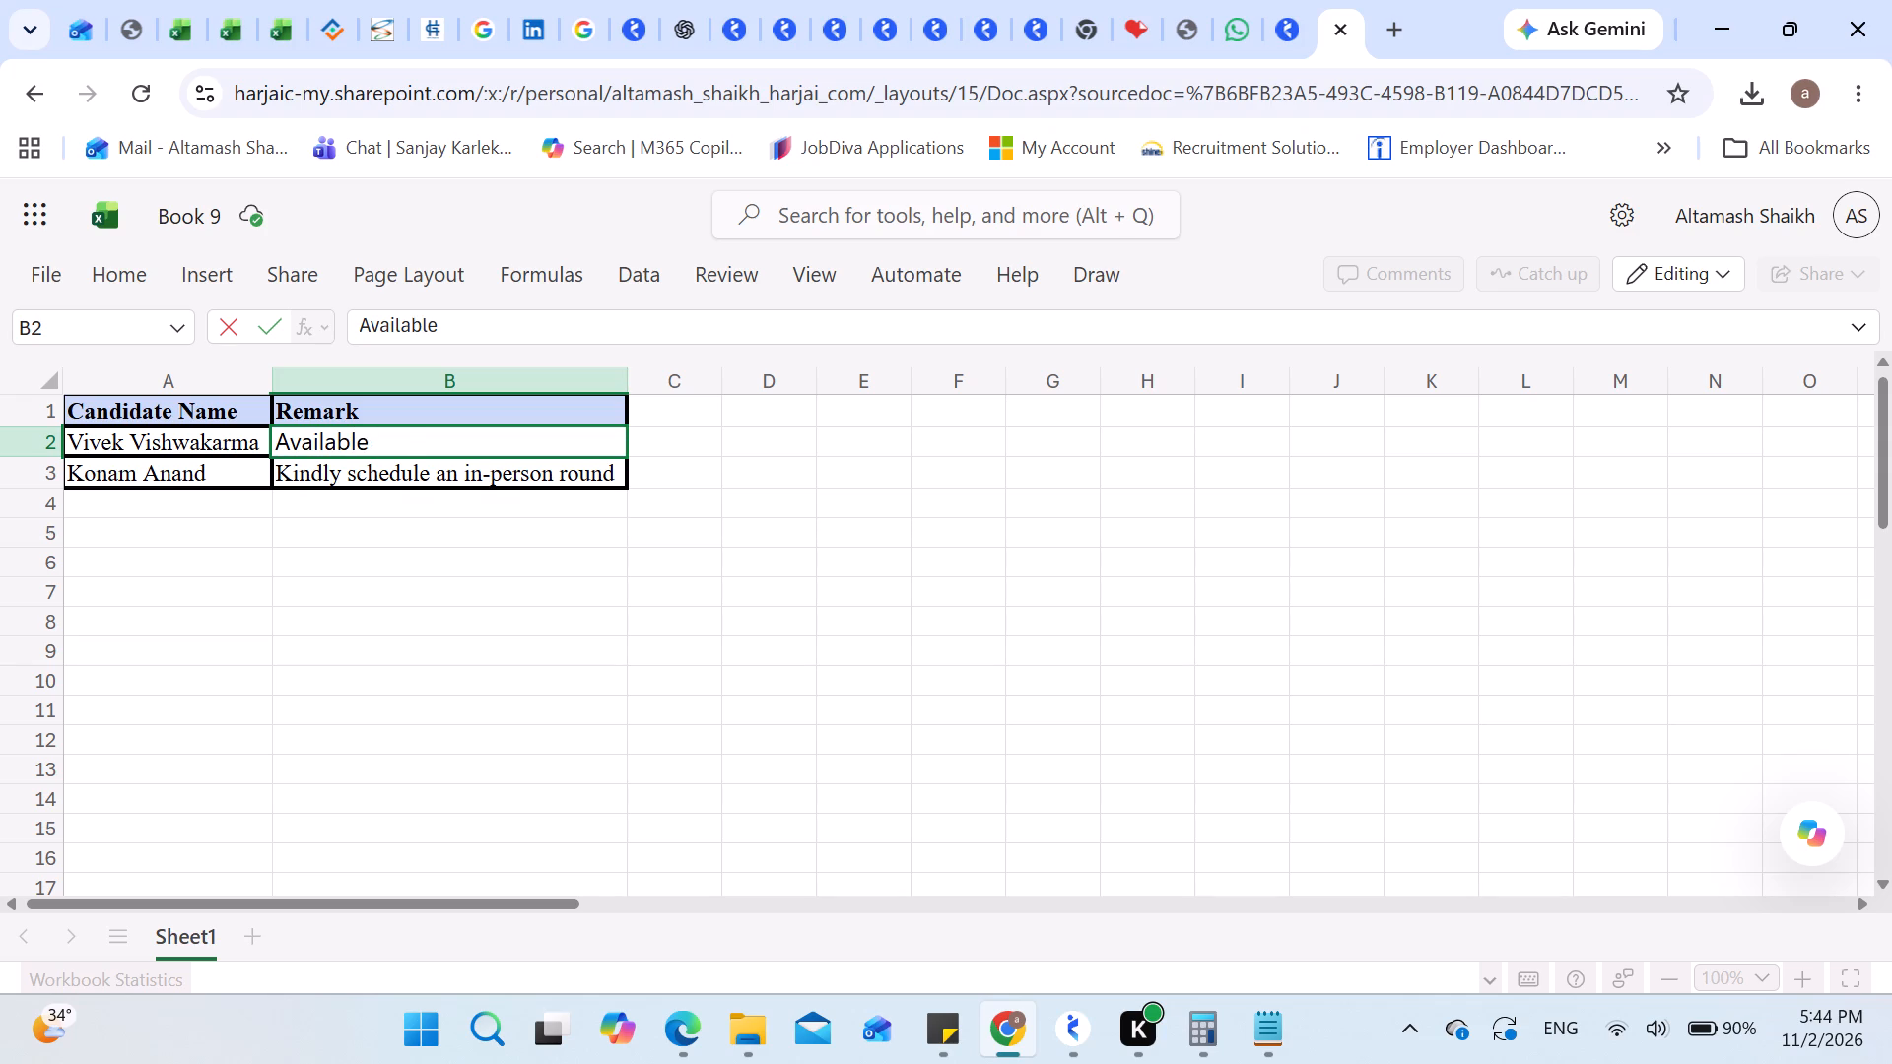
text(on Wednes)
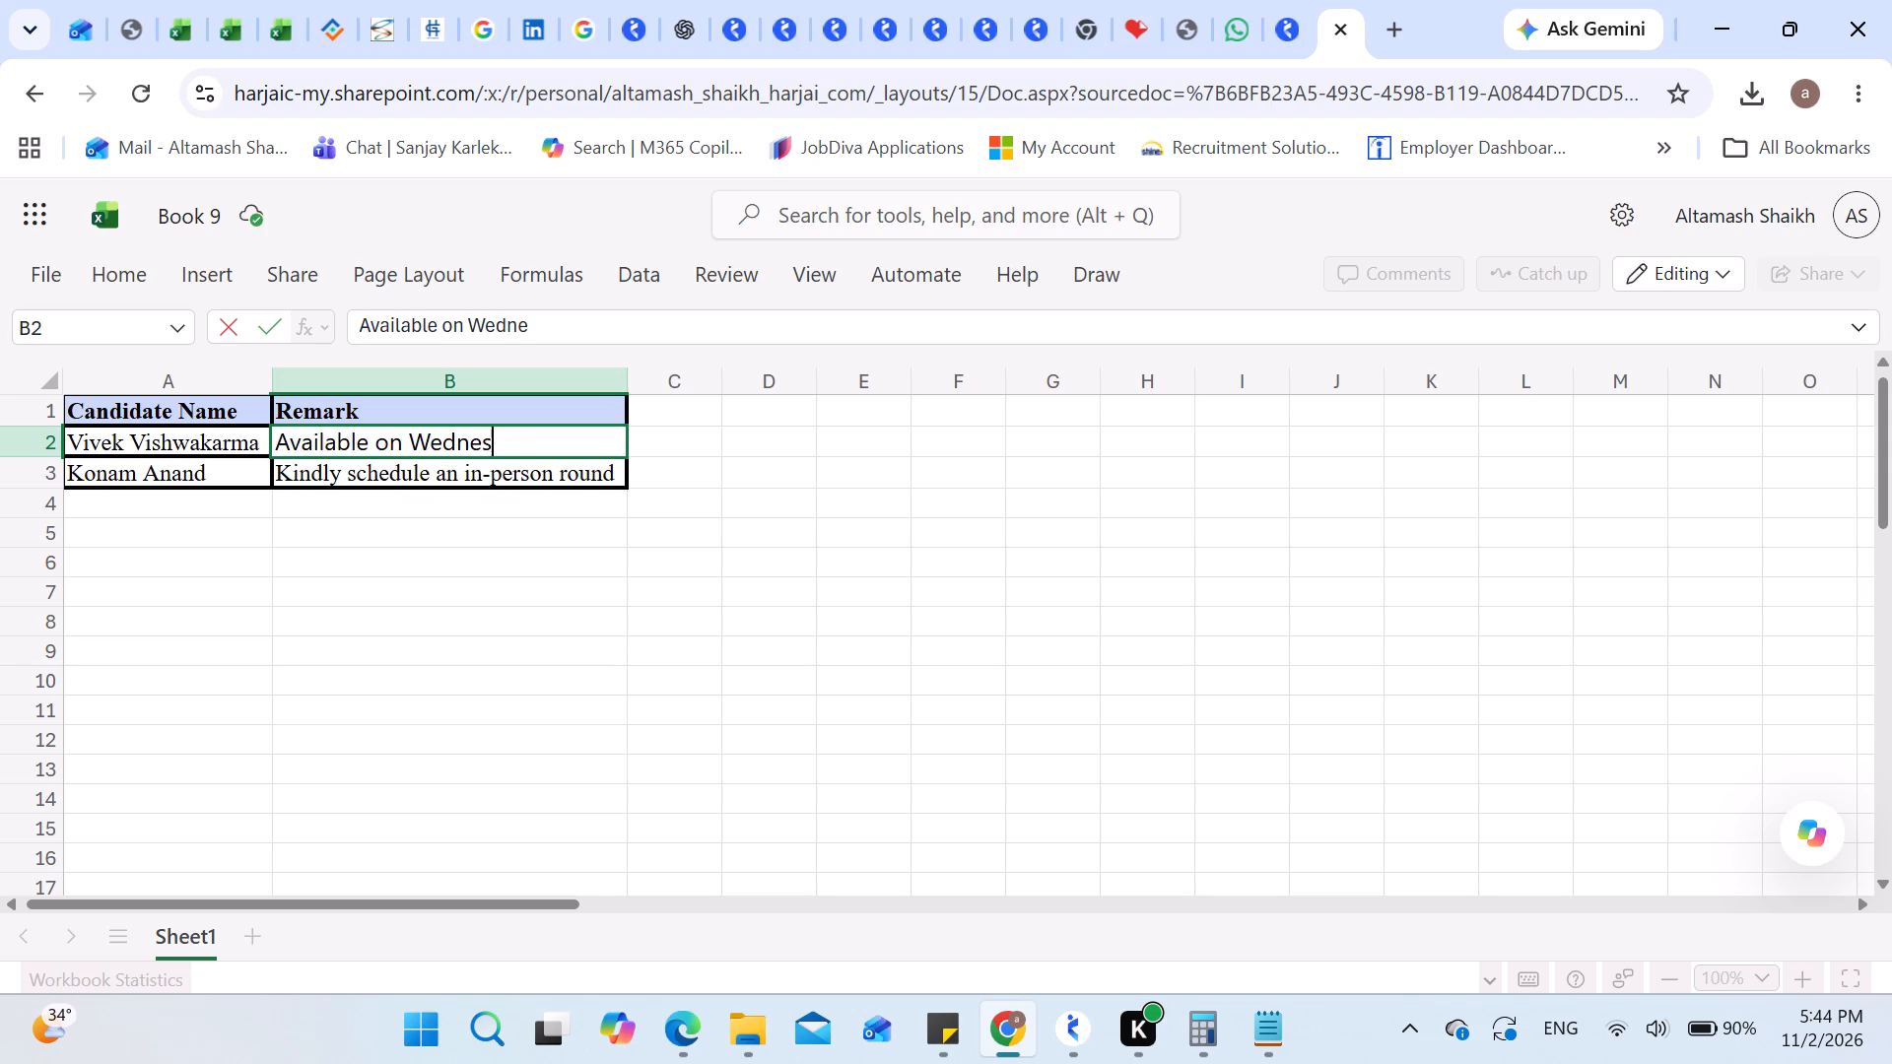
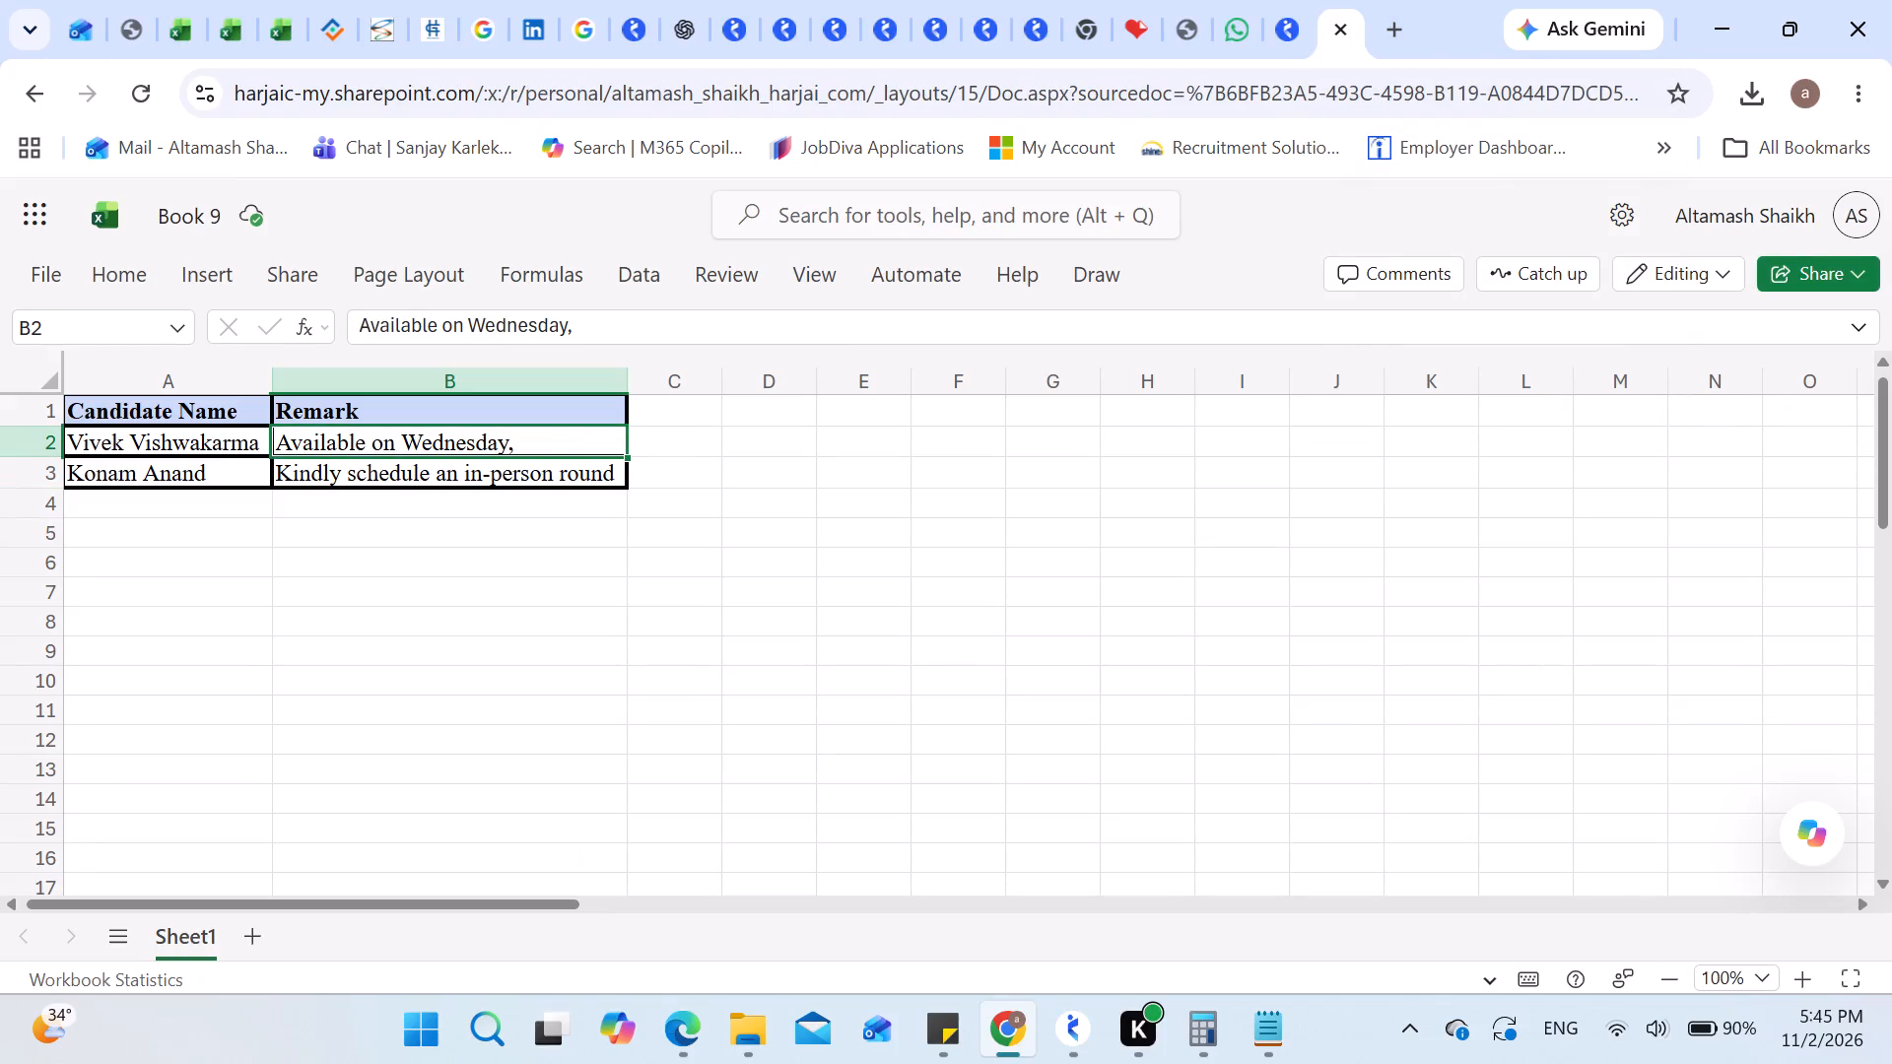
Paste the copied interview slot "Friday, 30th Oct'2026 at 2.00 PM" over the first candidate's remark in cell B2.
key(ctrl+v)
Rename the Remark column header in cell B1 as "Availability".
click(340, 415)
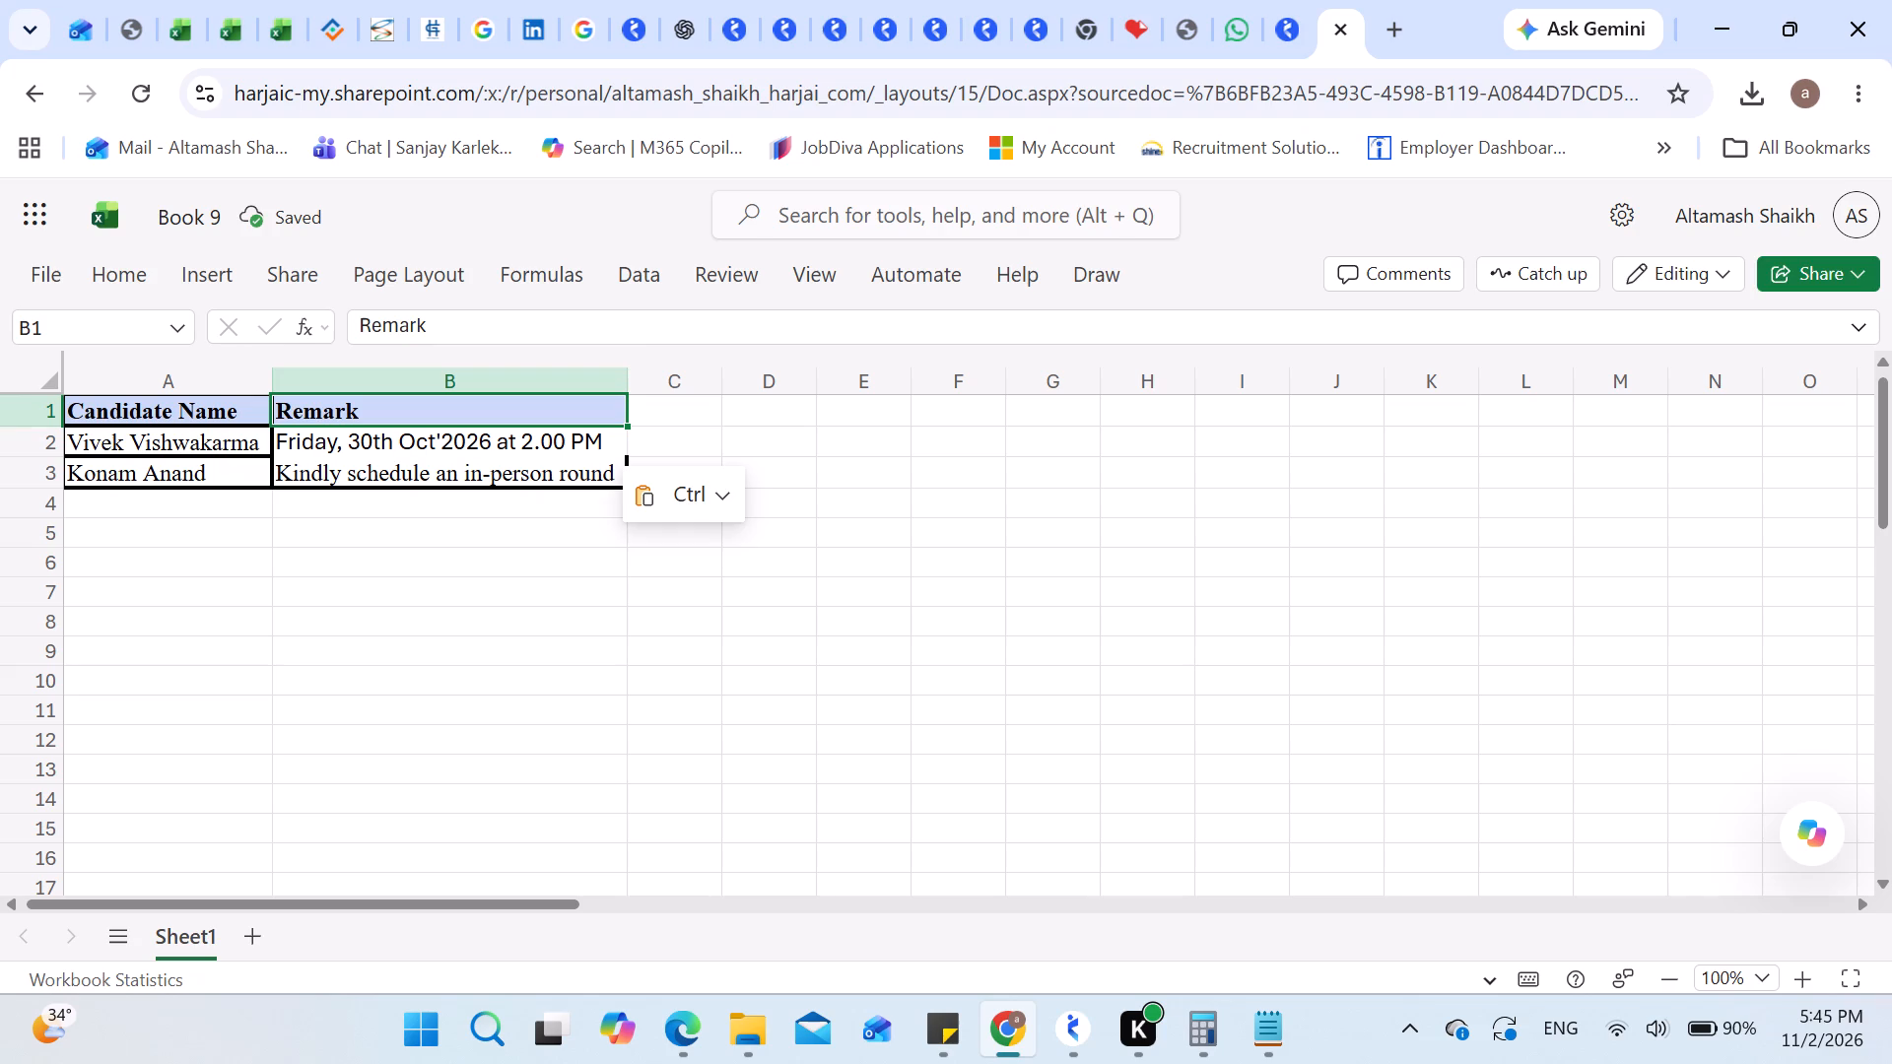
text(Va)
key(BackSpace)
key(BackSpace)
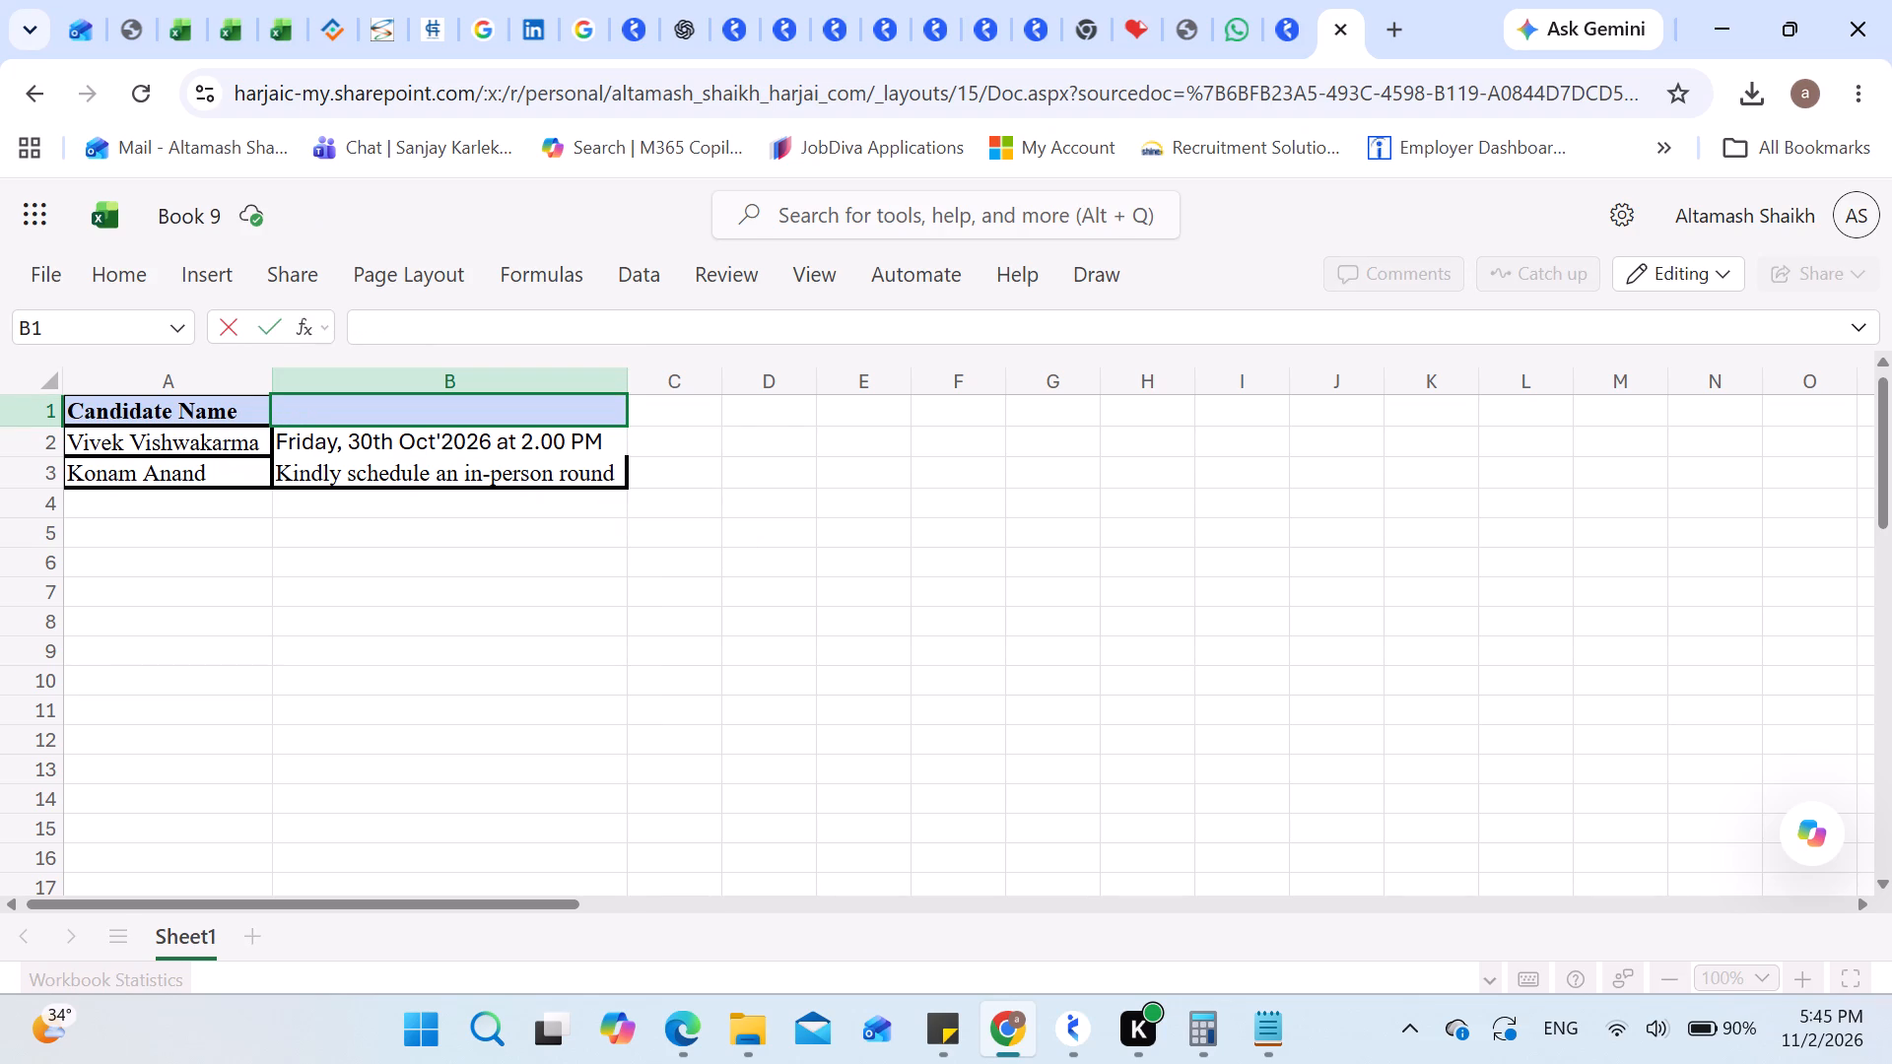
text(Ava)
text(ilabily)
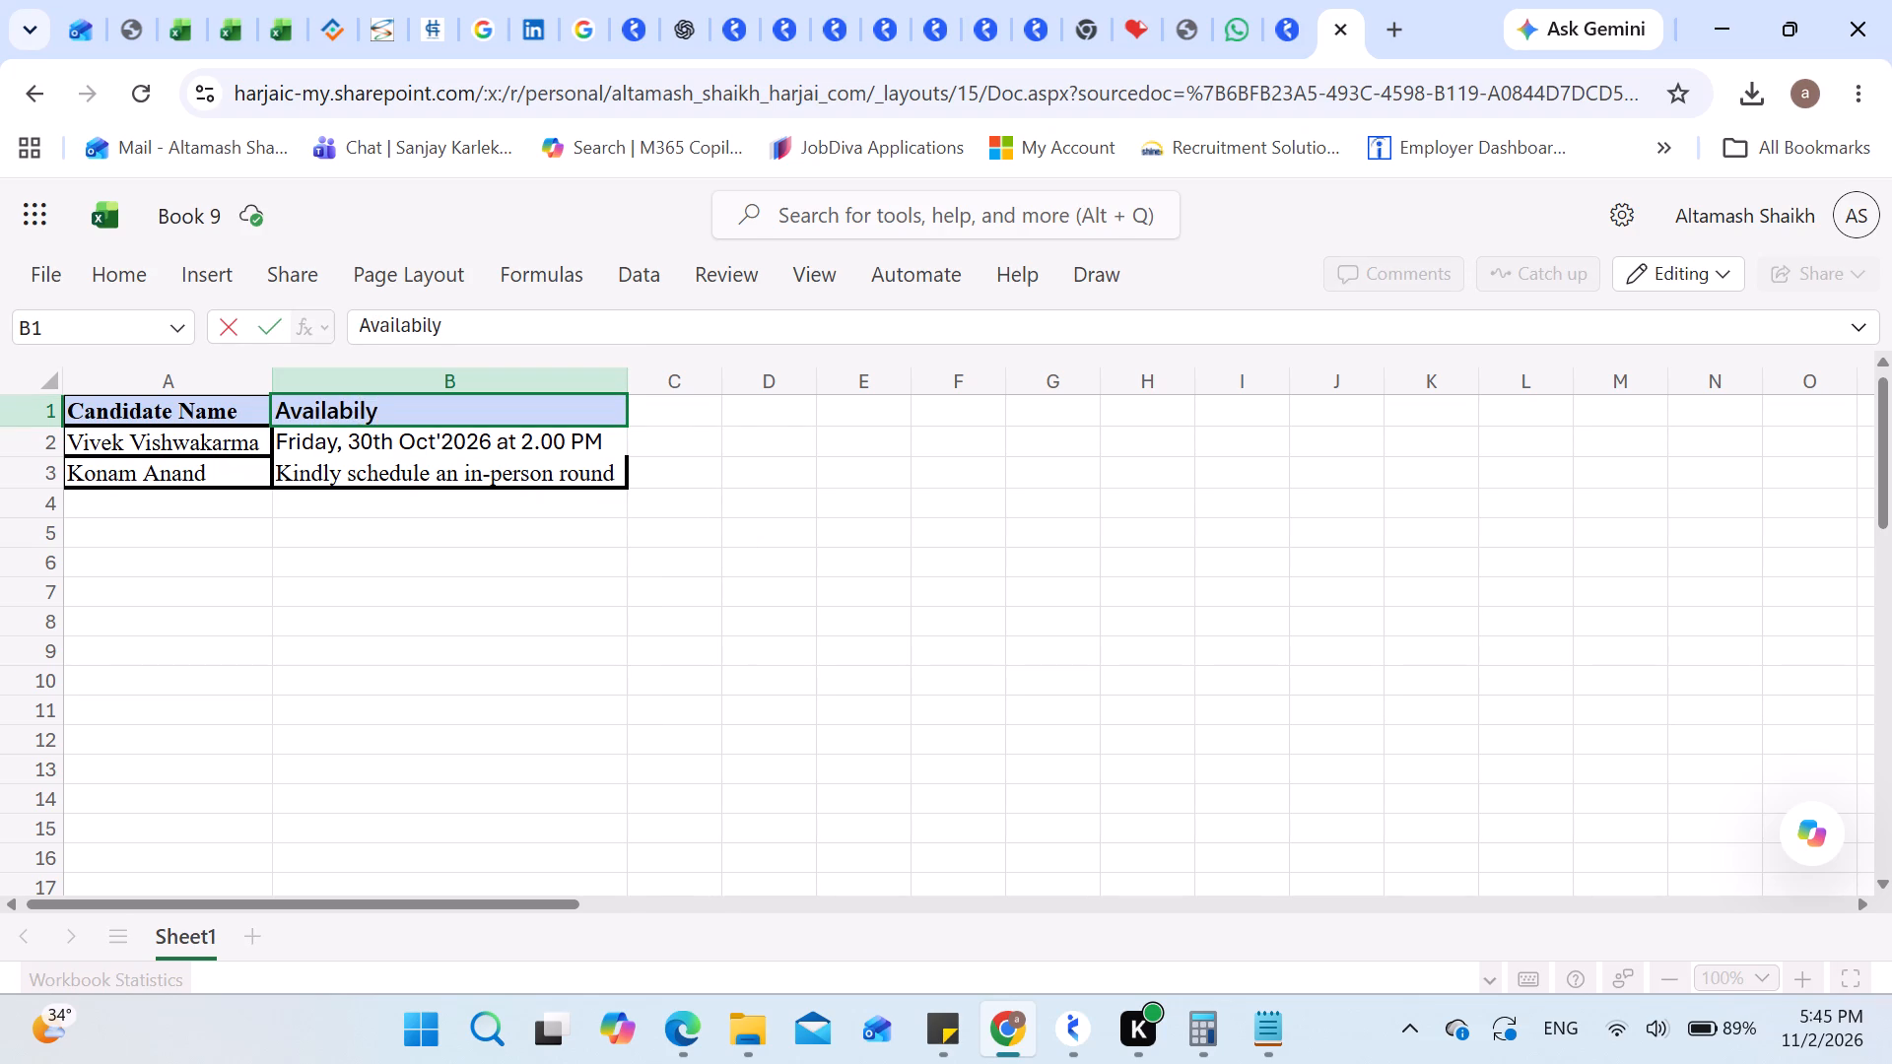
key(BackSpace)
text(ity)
Finish entering Availability as the header in cell B1.
click(349, 503)
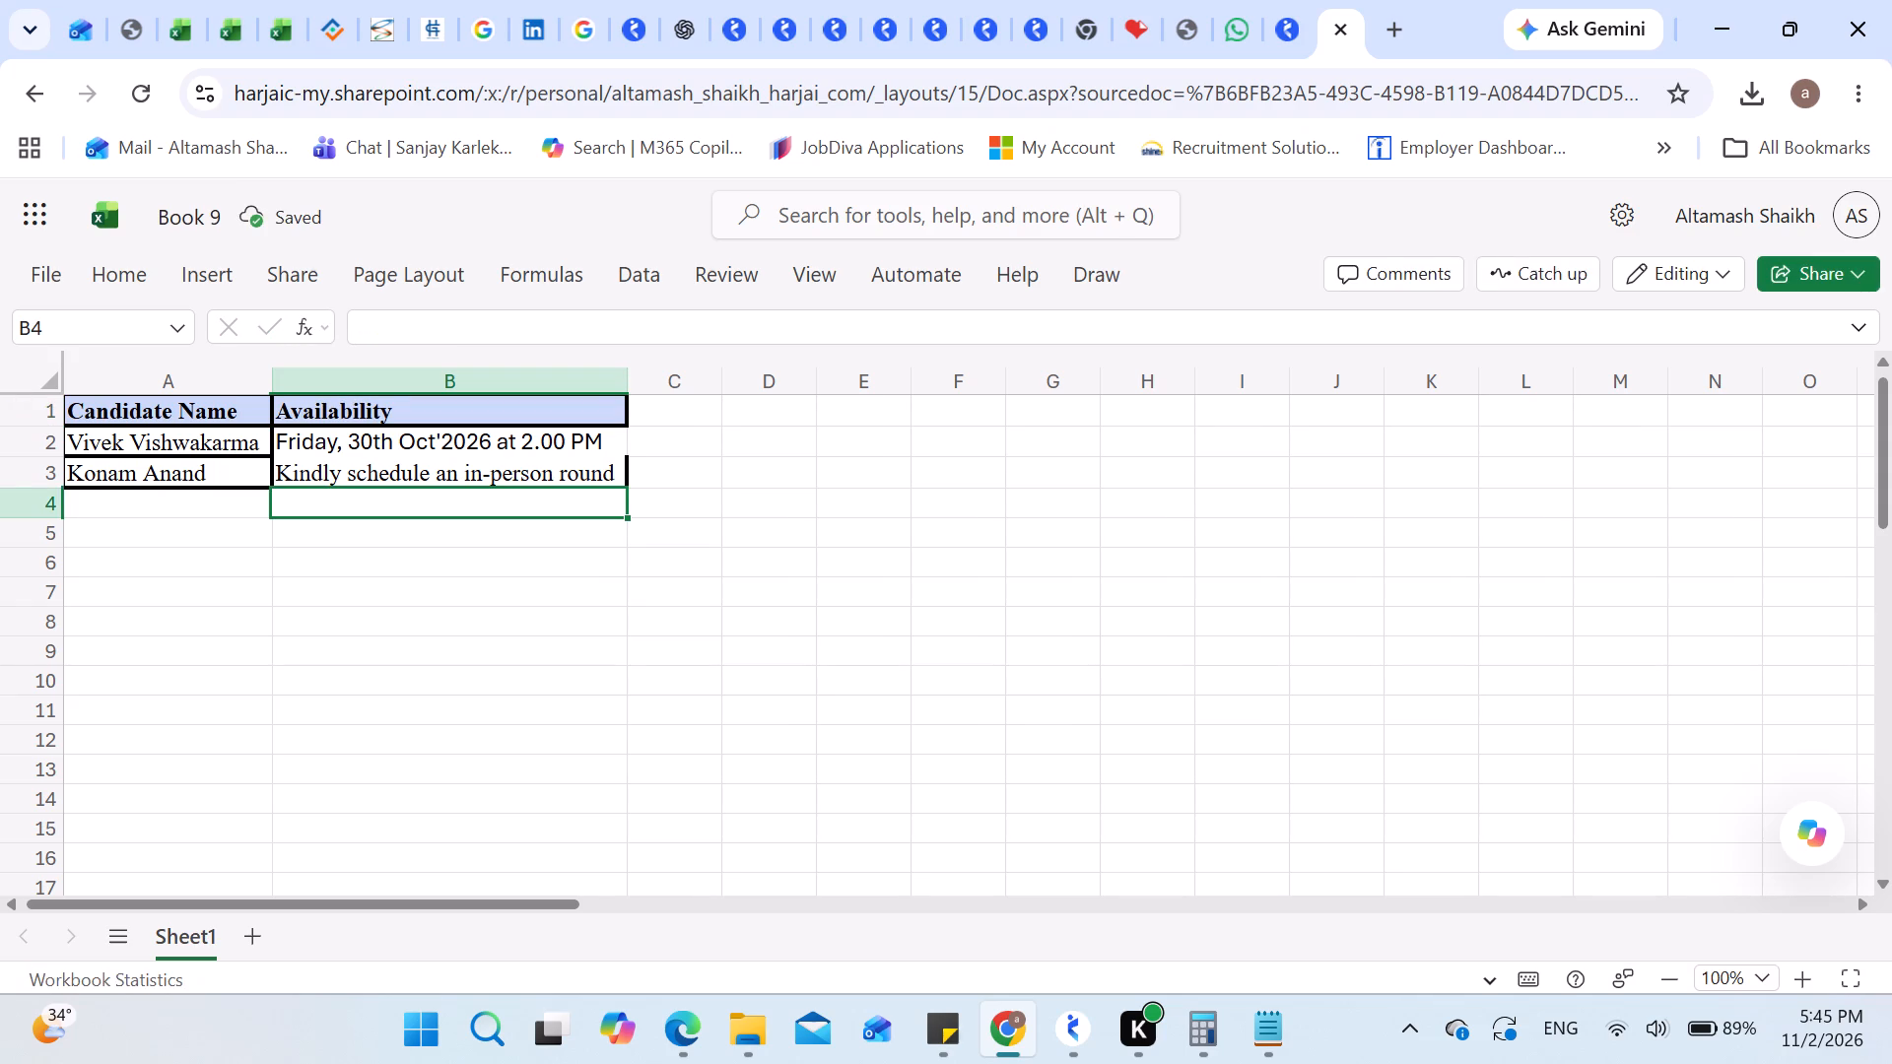
double_click(623, 392)
click(506, 571)
Change the weekday in the first candidate's availability in cell B2 to Wednesday.
click(162, 452)
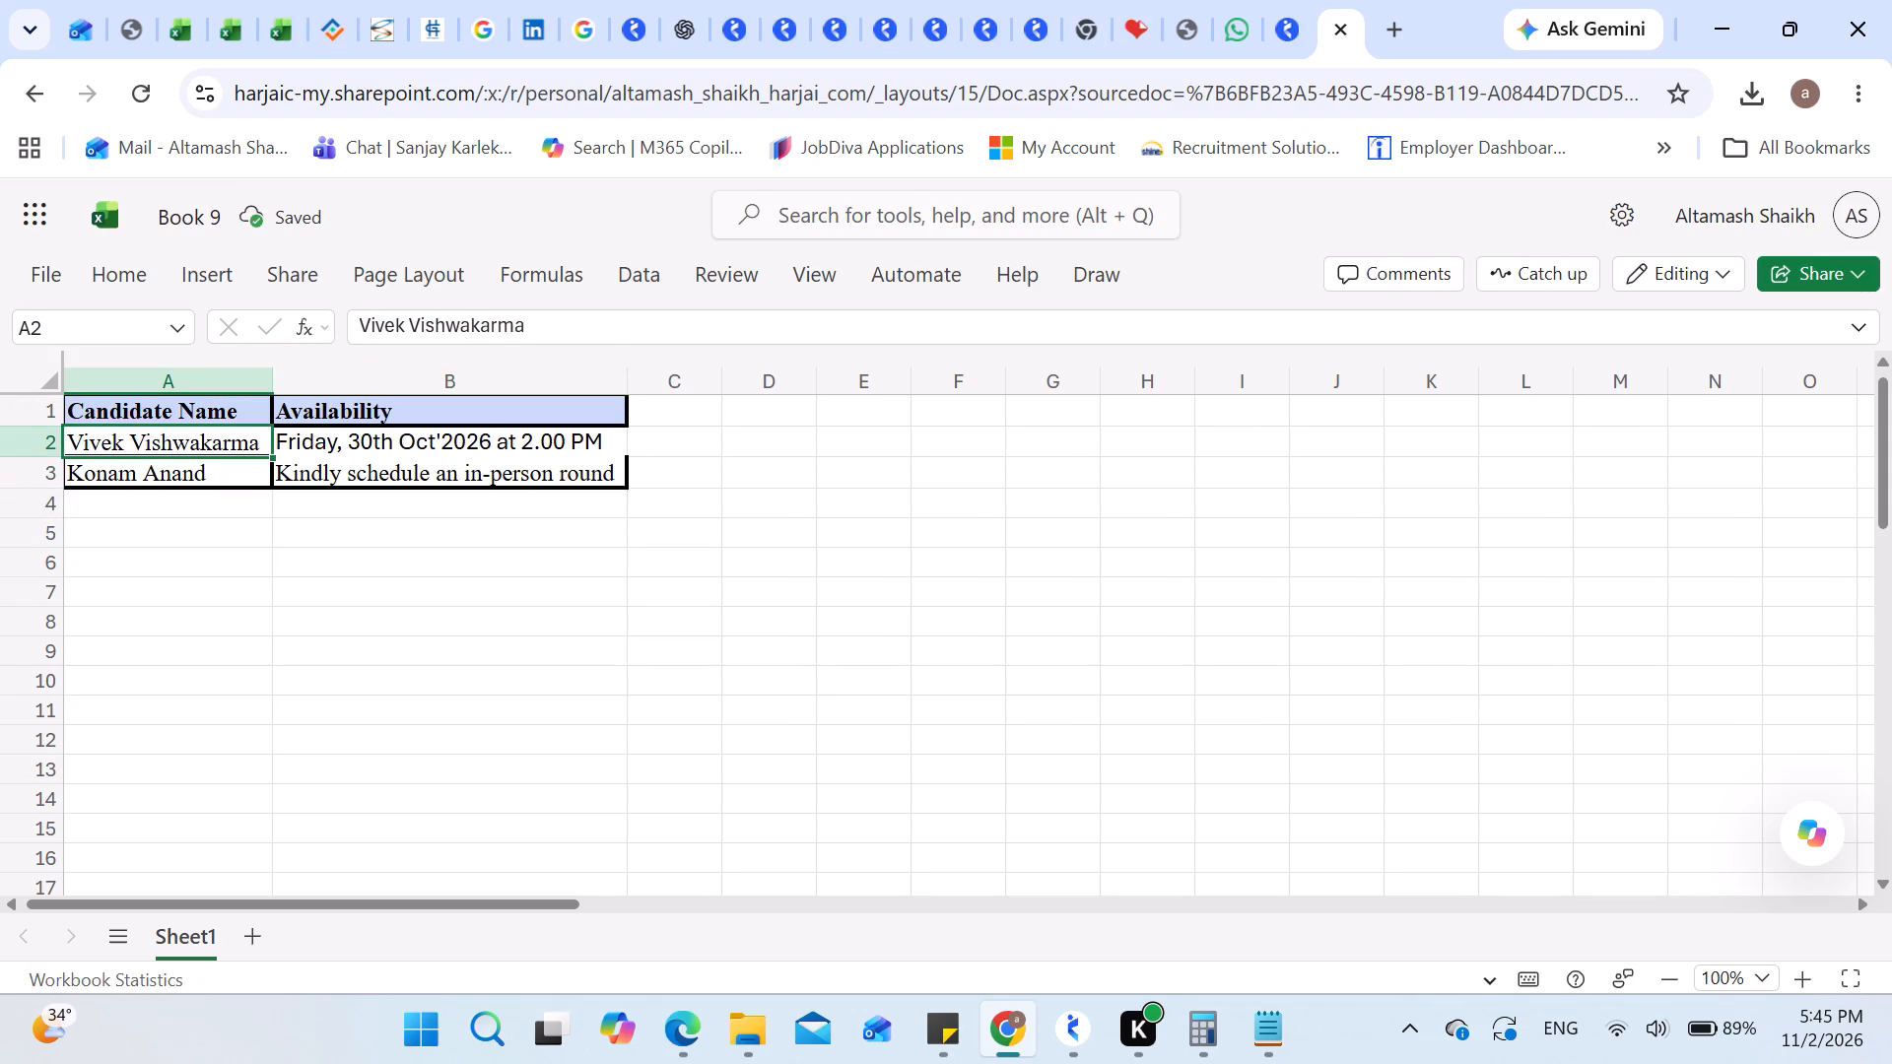
double_click(285, 441)
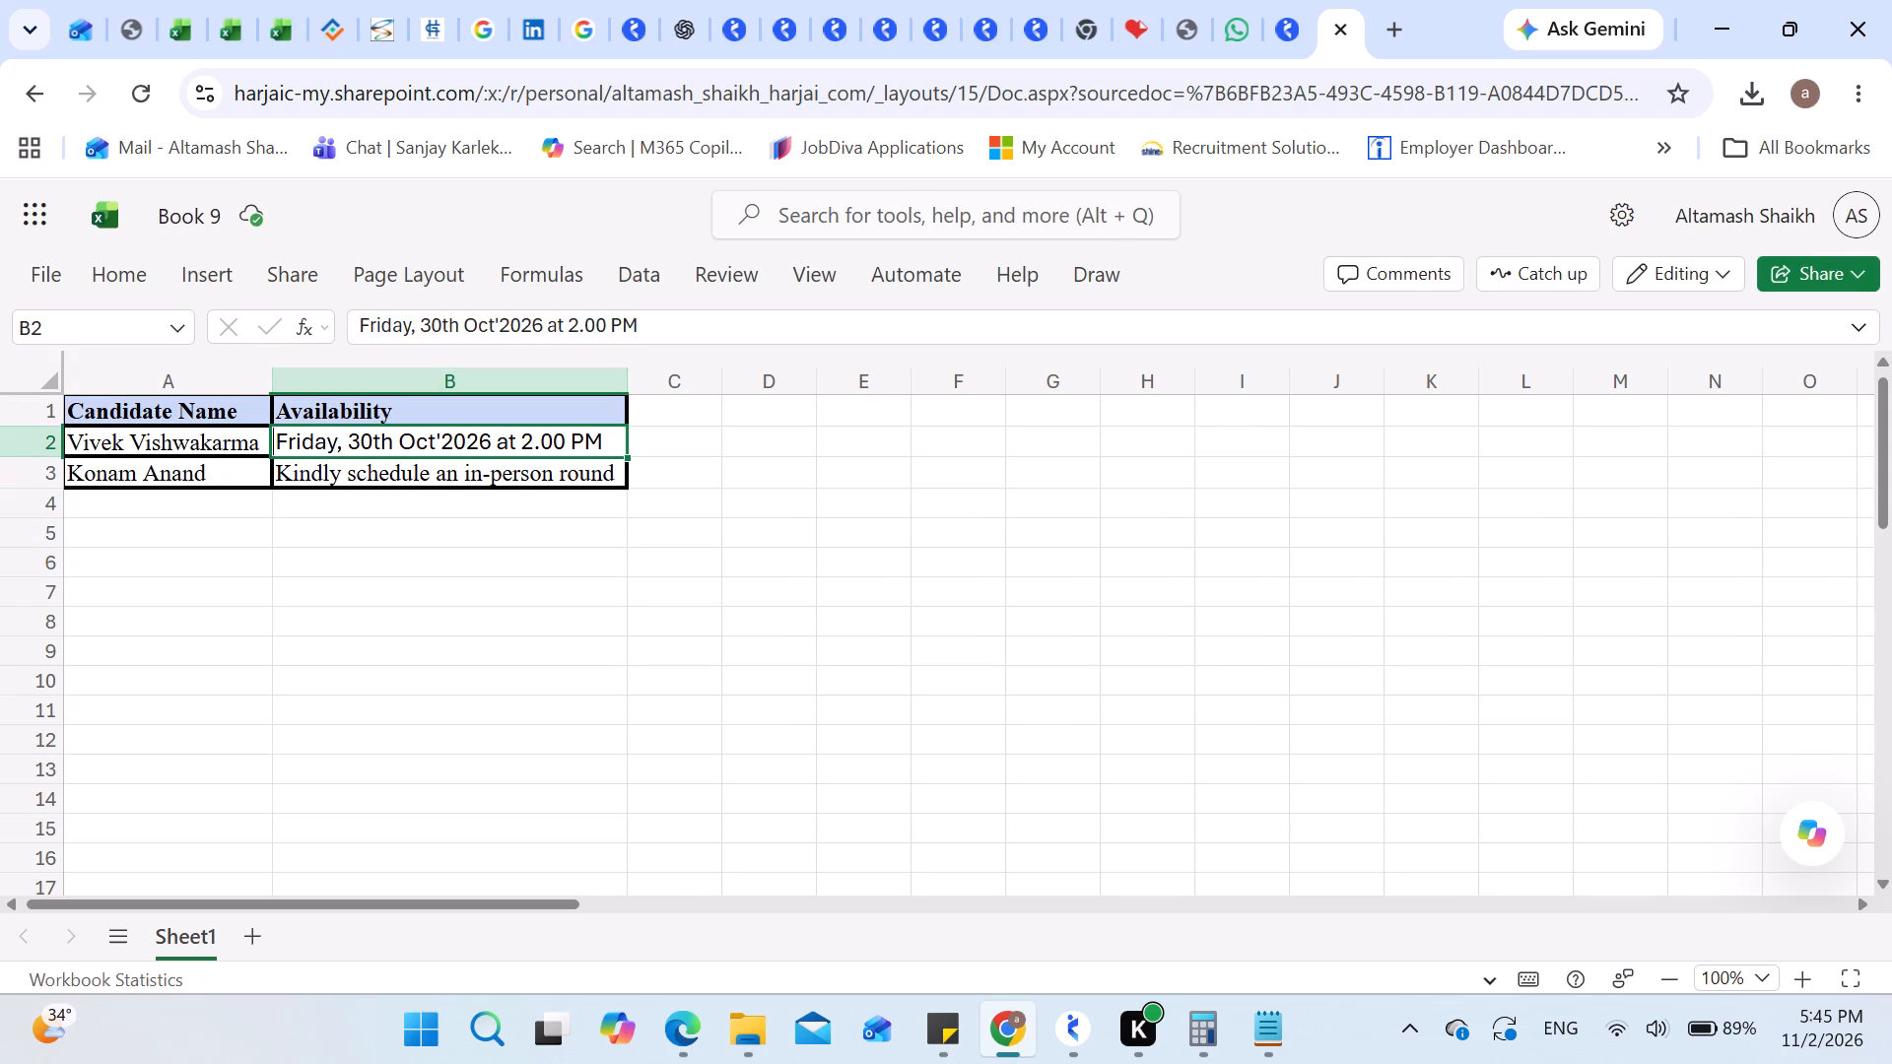
click(322, 436)
drag(335, 437, 304, 444)
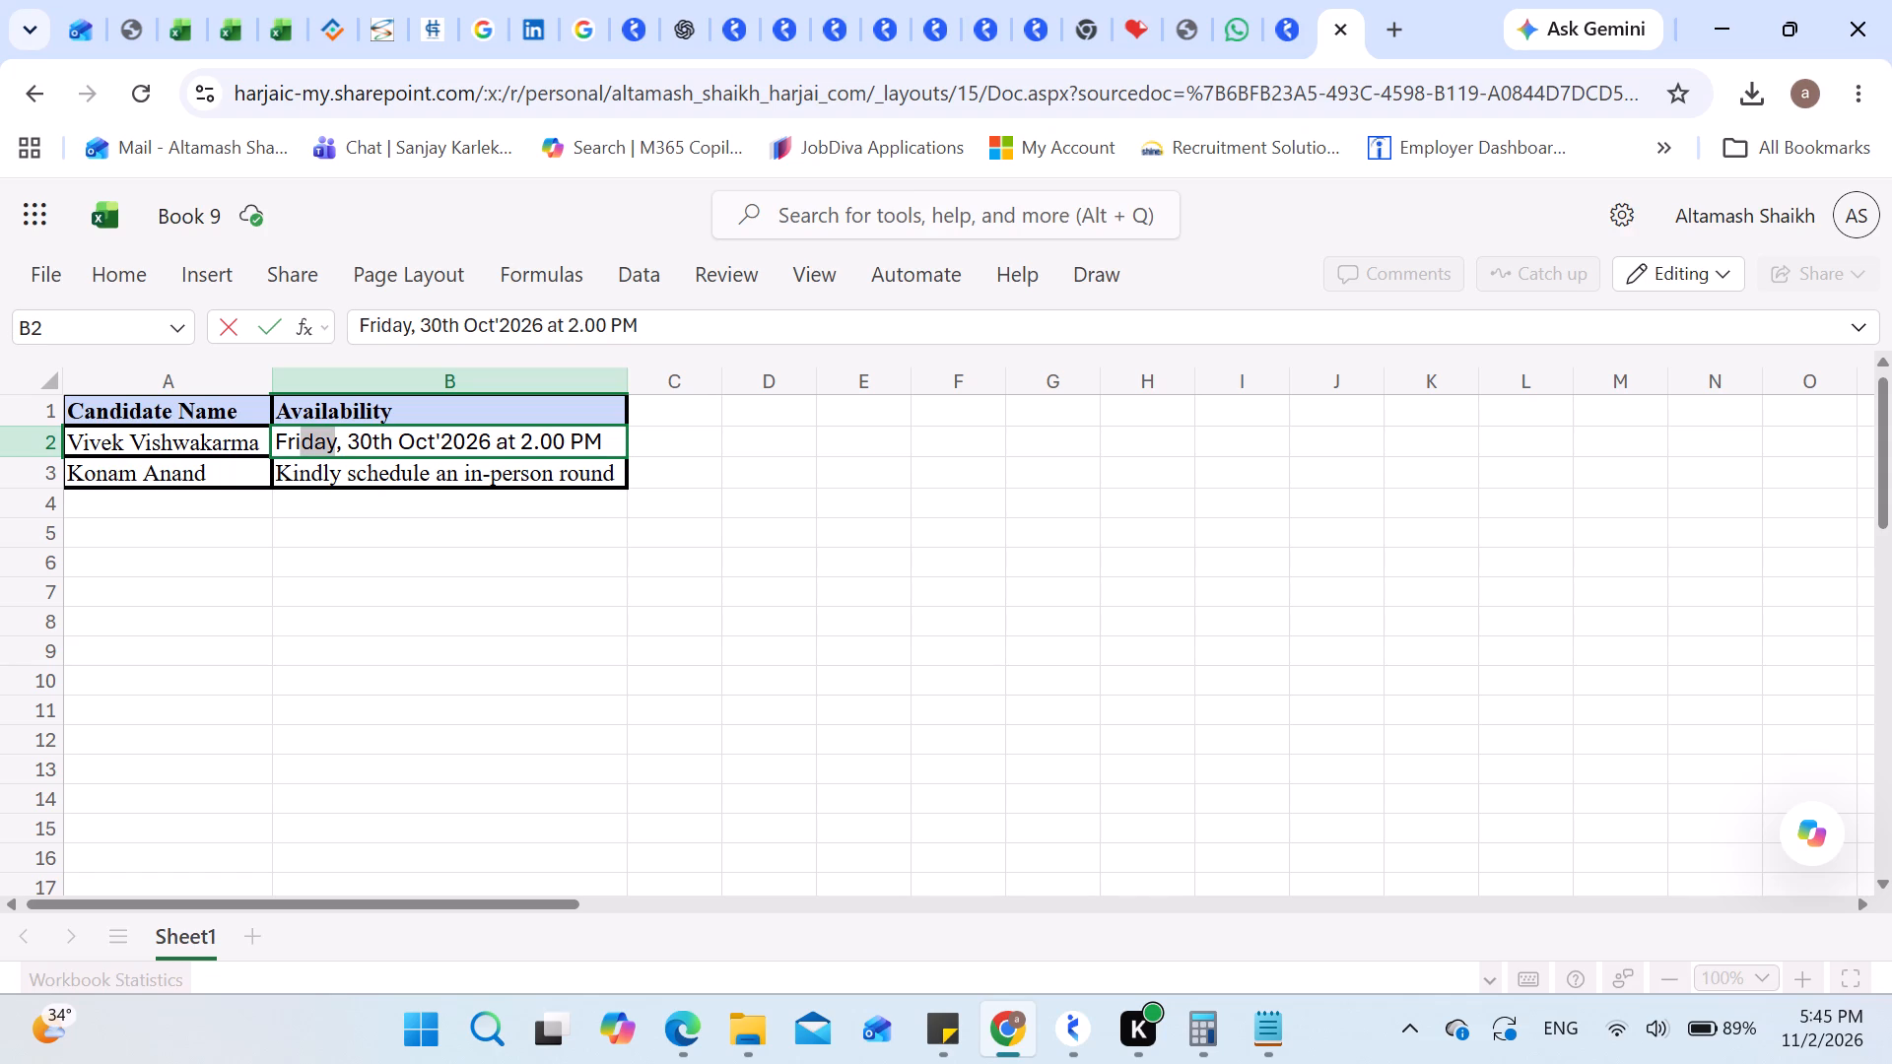
drag(304, 444, 279, 456)
text(Wed)
key(n)
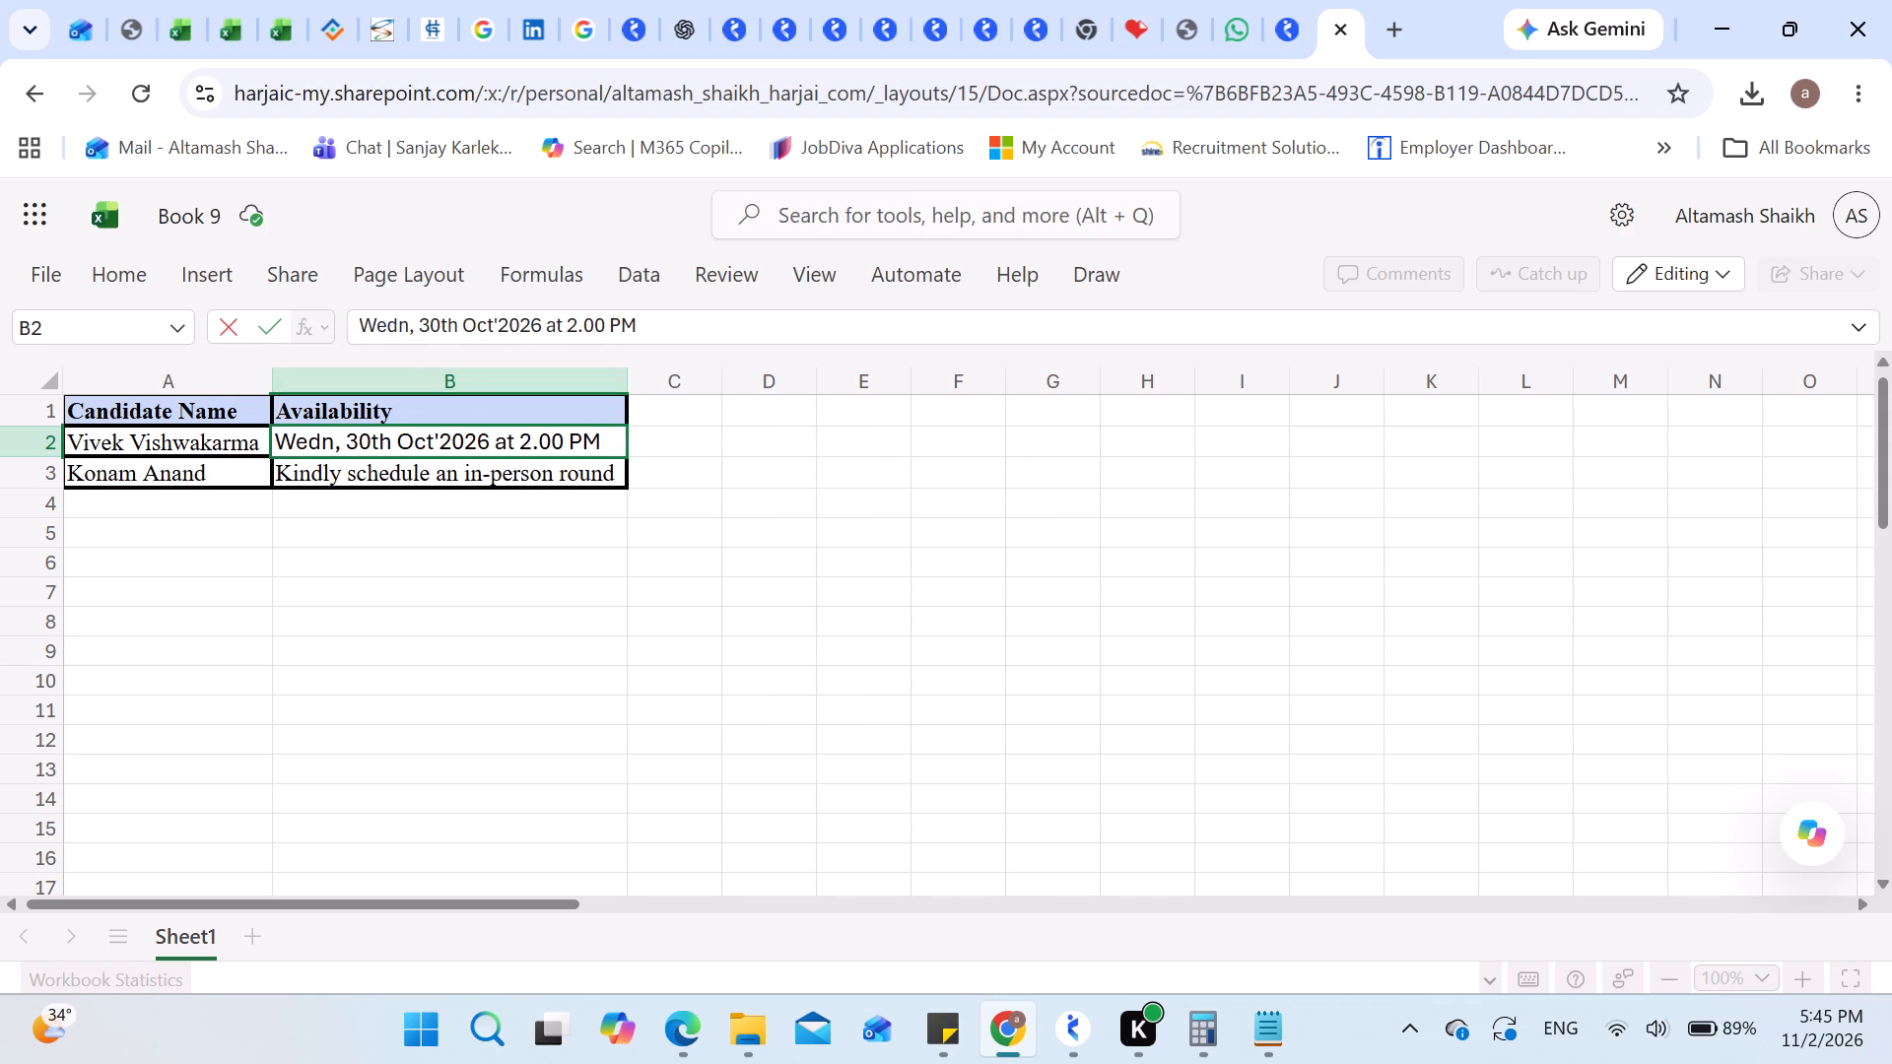
key(BackSpace)
text(nesday)
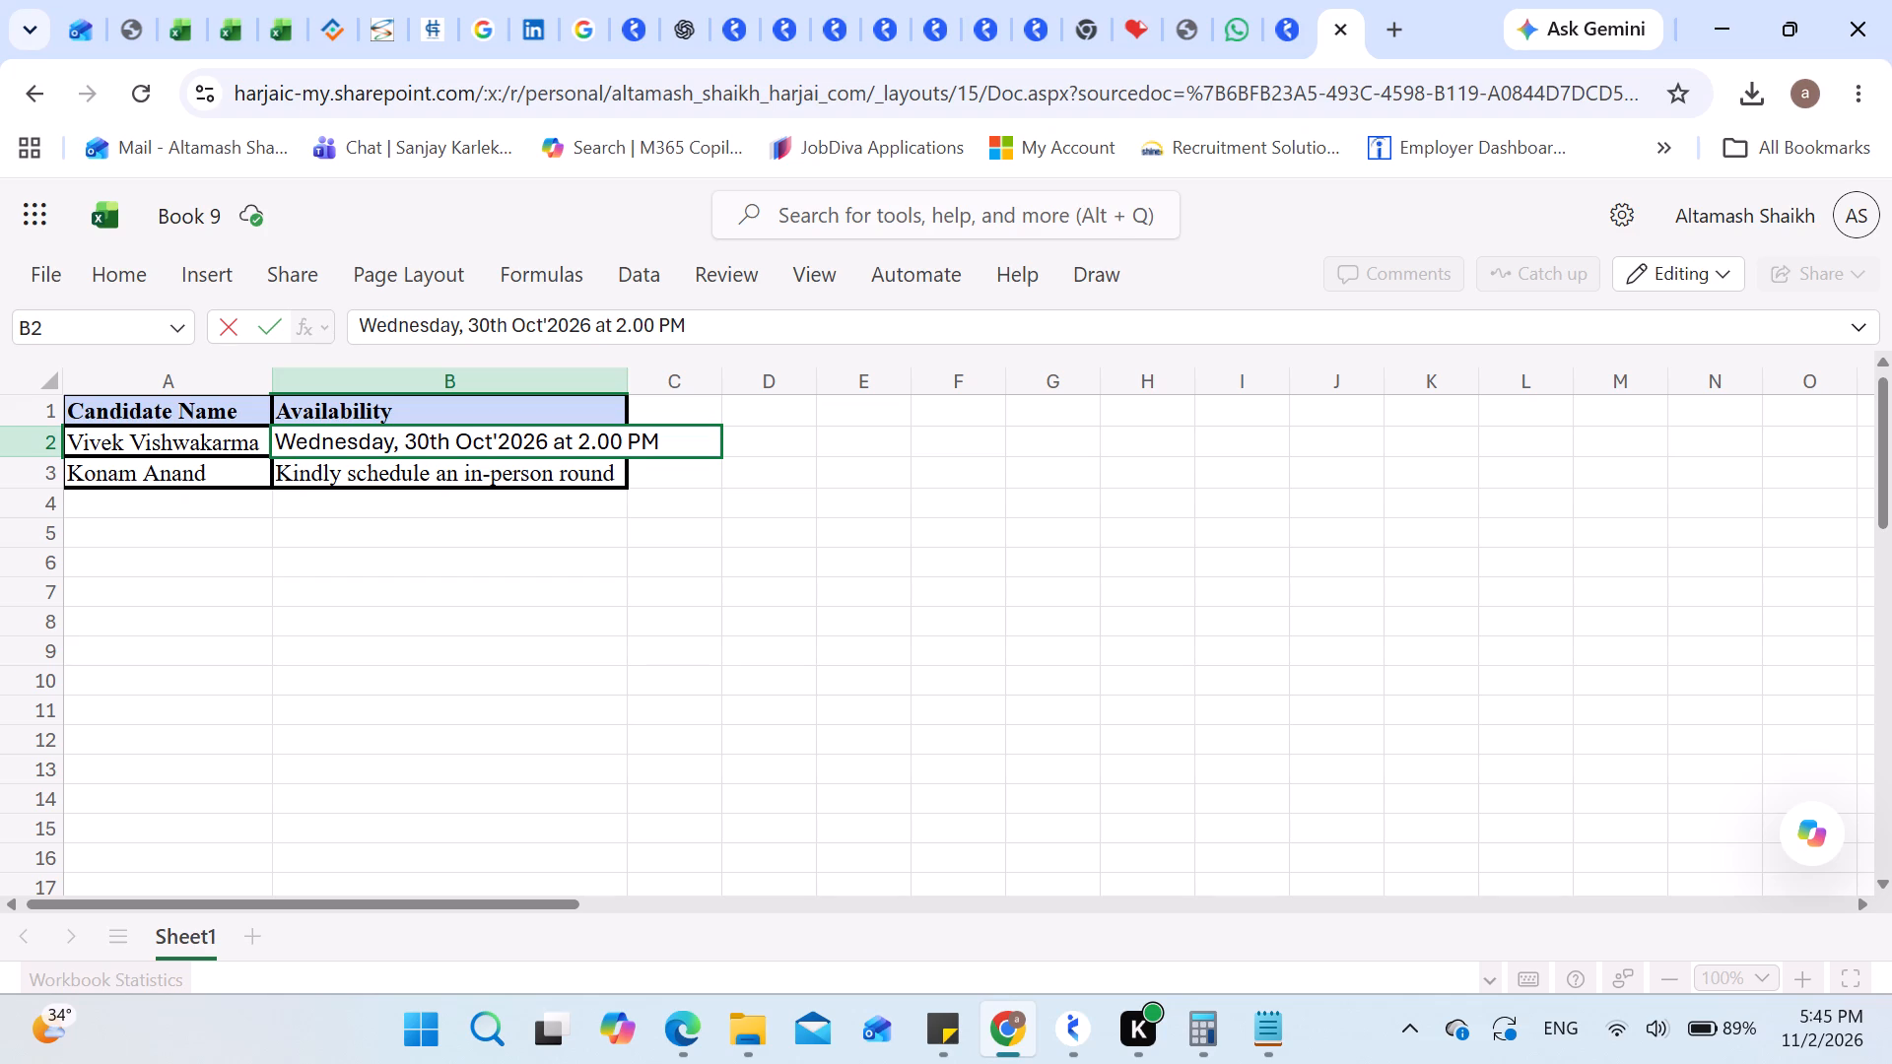
Consult the system calendar and change the day of the date in cell B2 to 4th.
drag(433, 443, 408, 443)
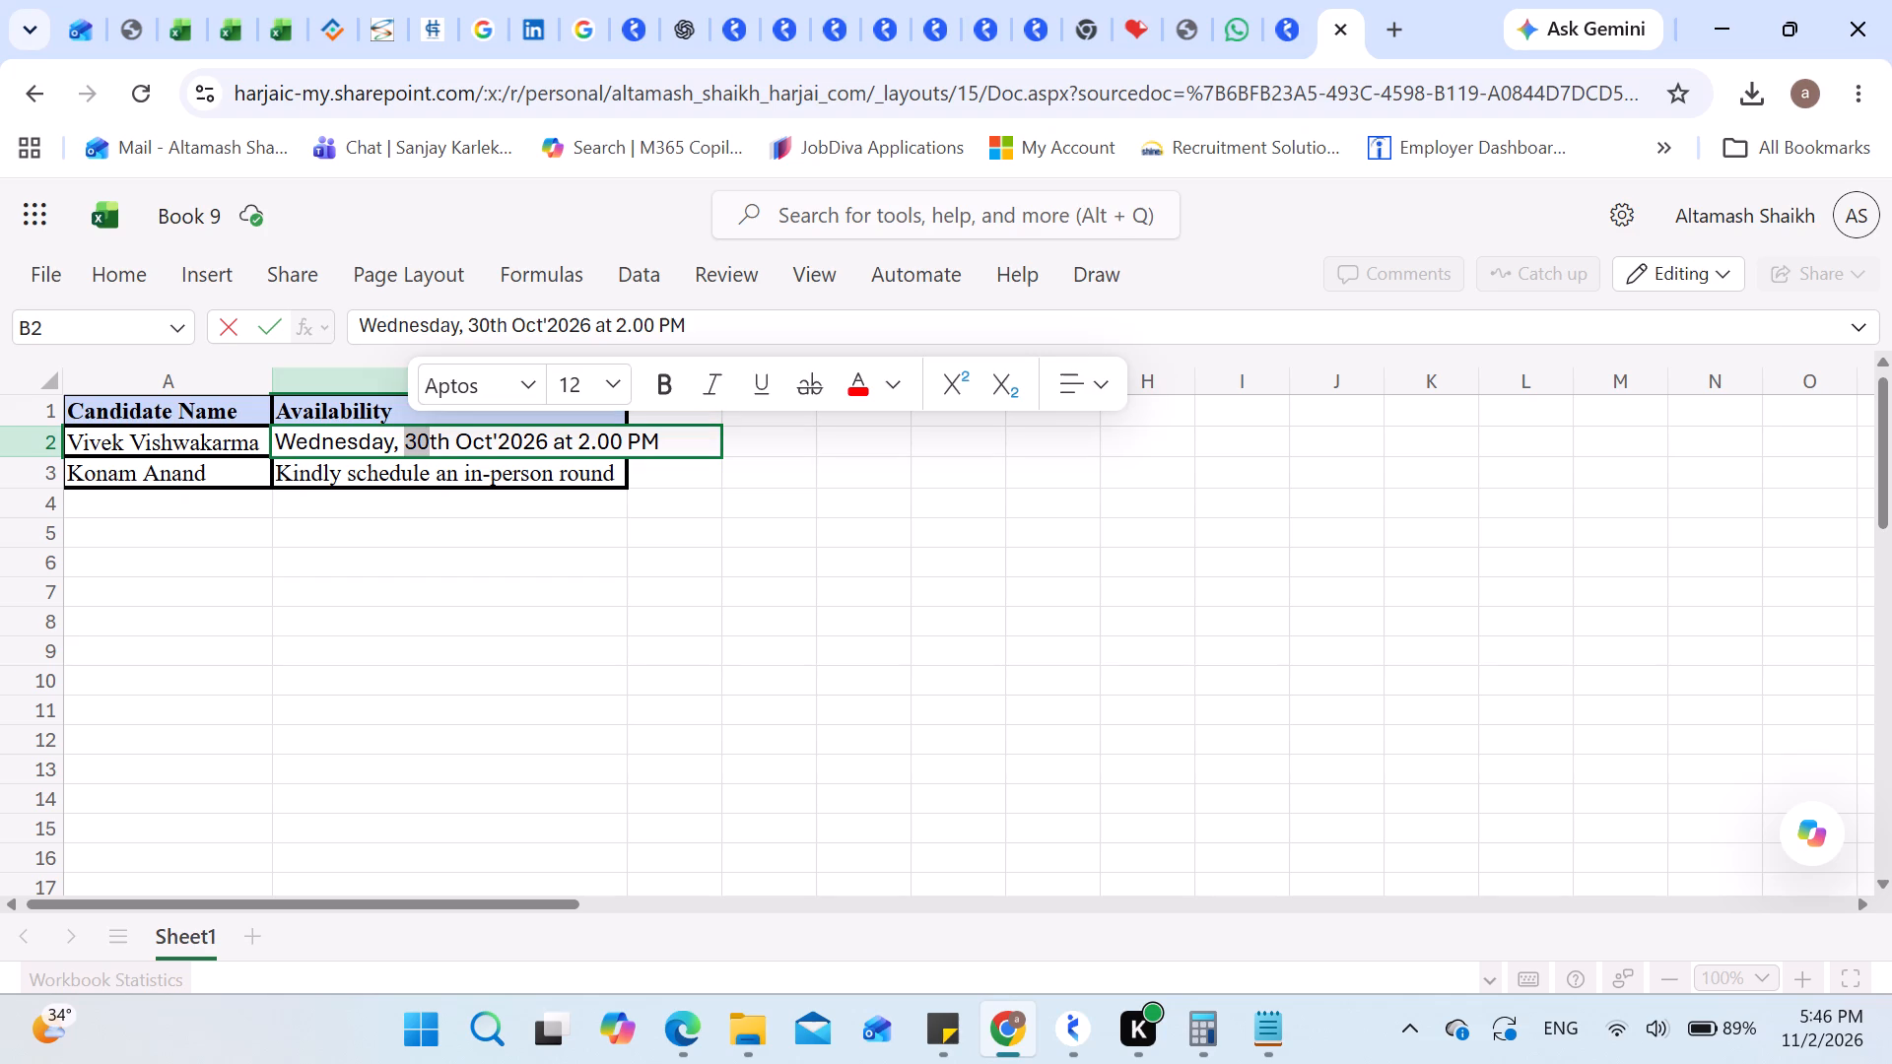
click(1782, 1010)
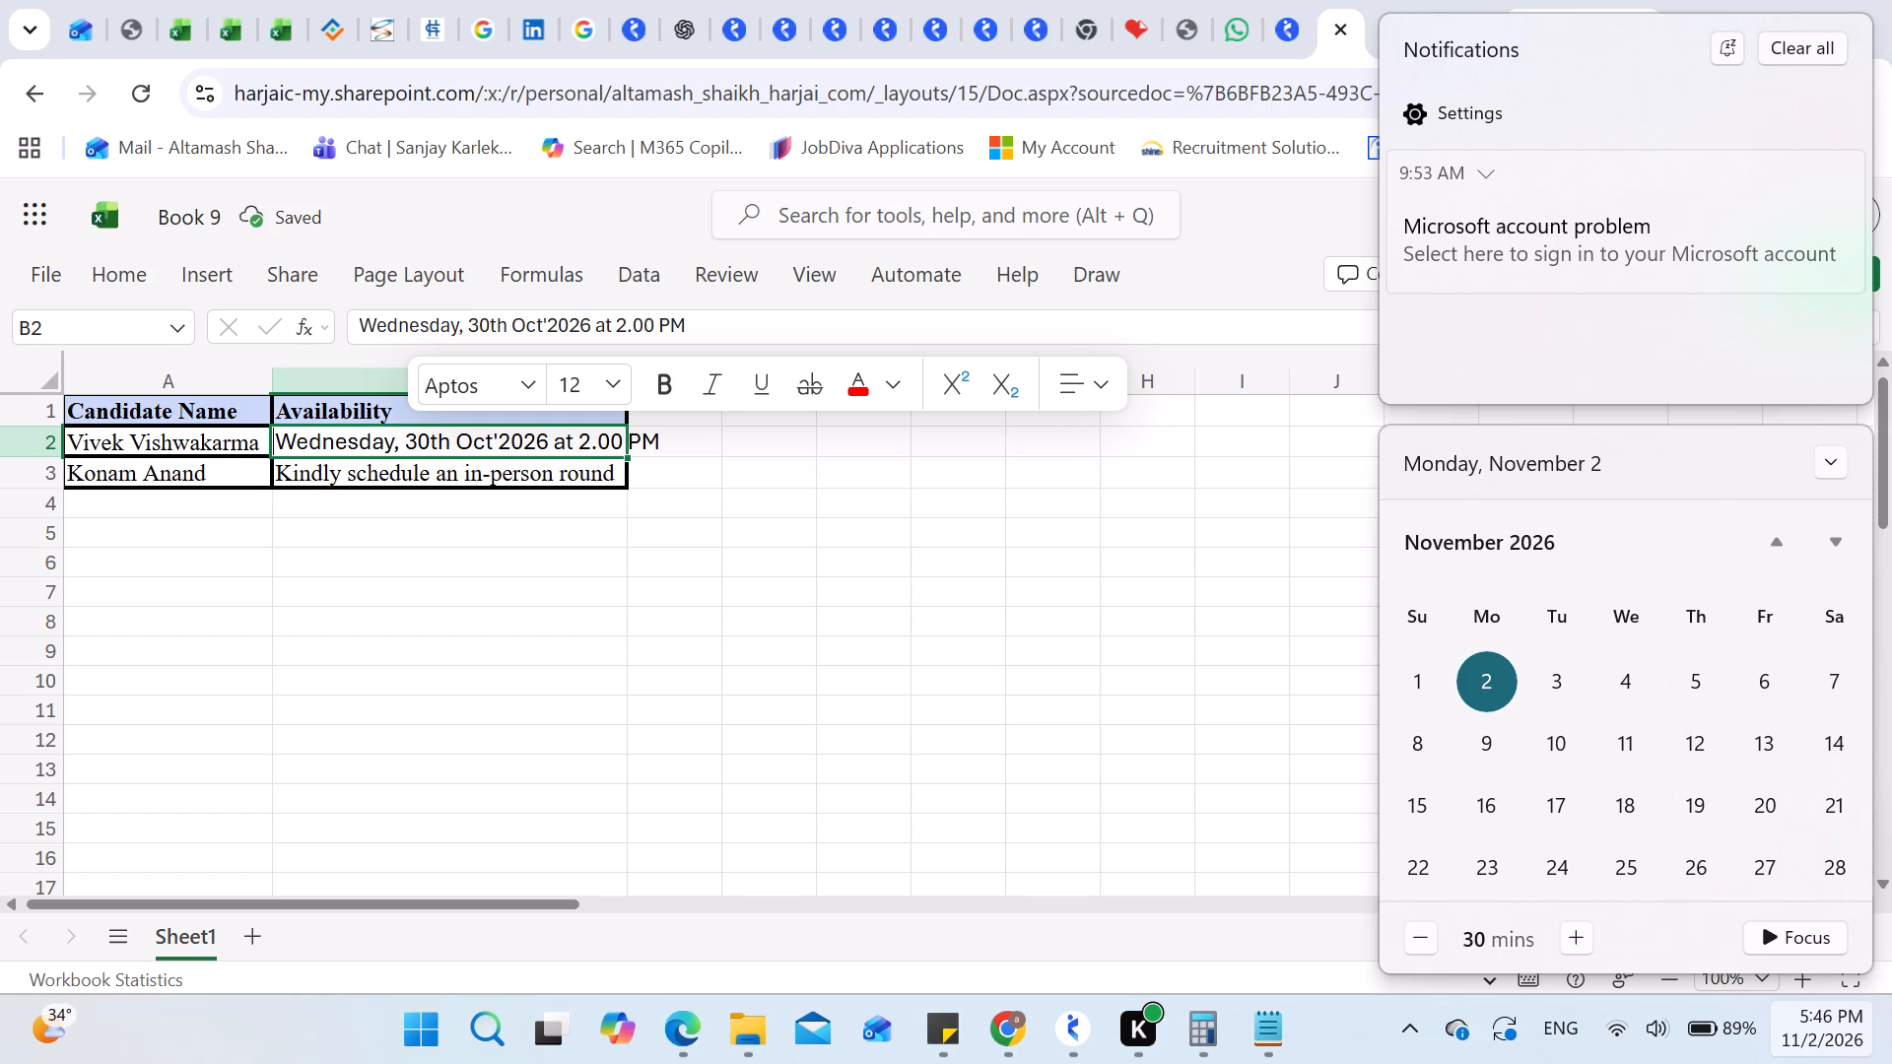
double_click(425, 445)
double_click(425, 445)
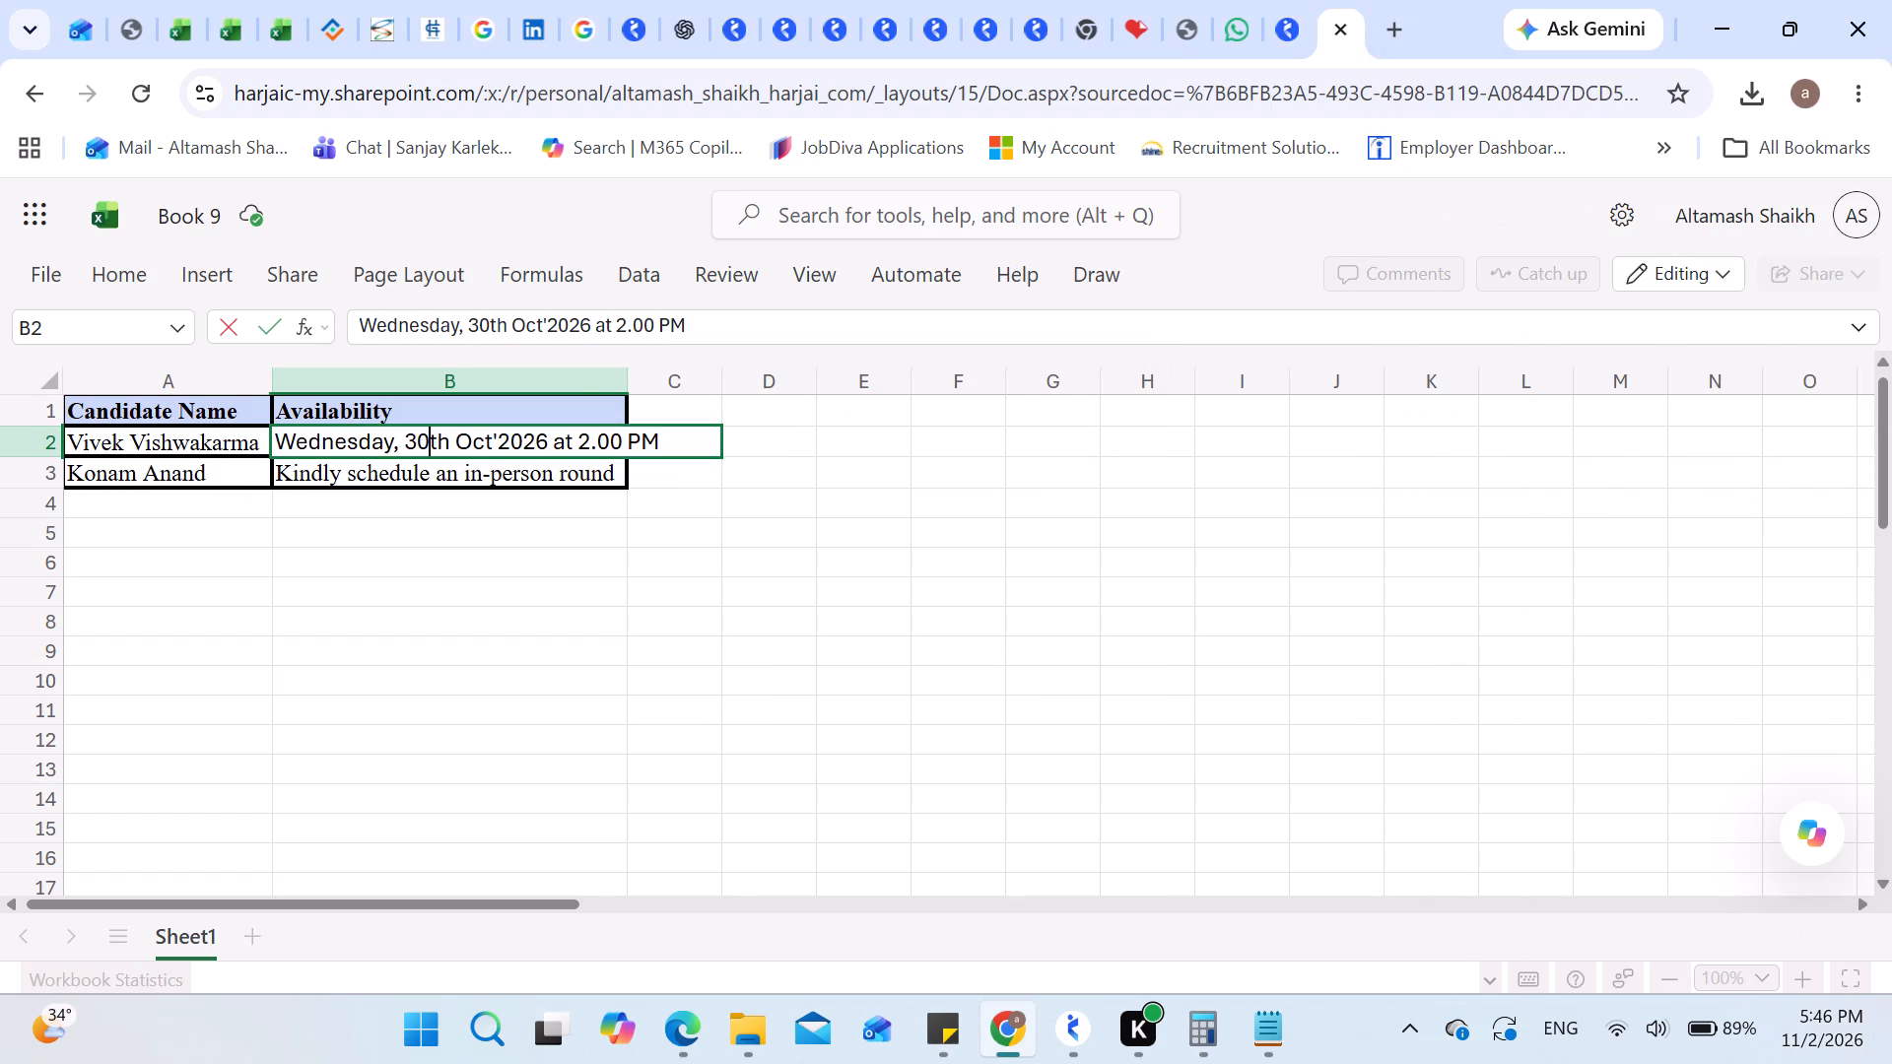
click(425, 445)
key(BackSpace)
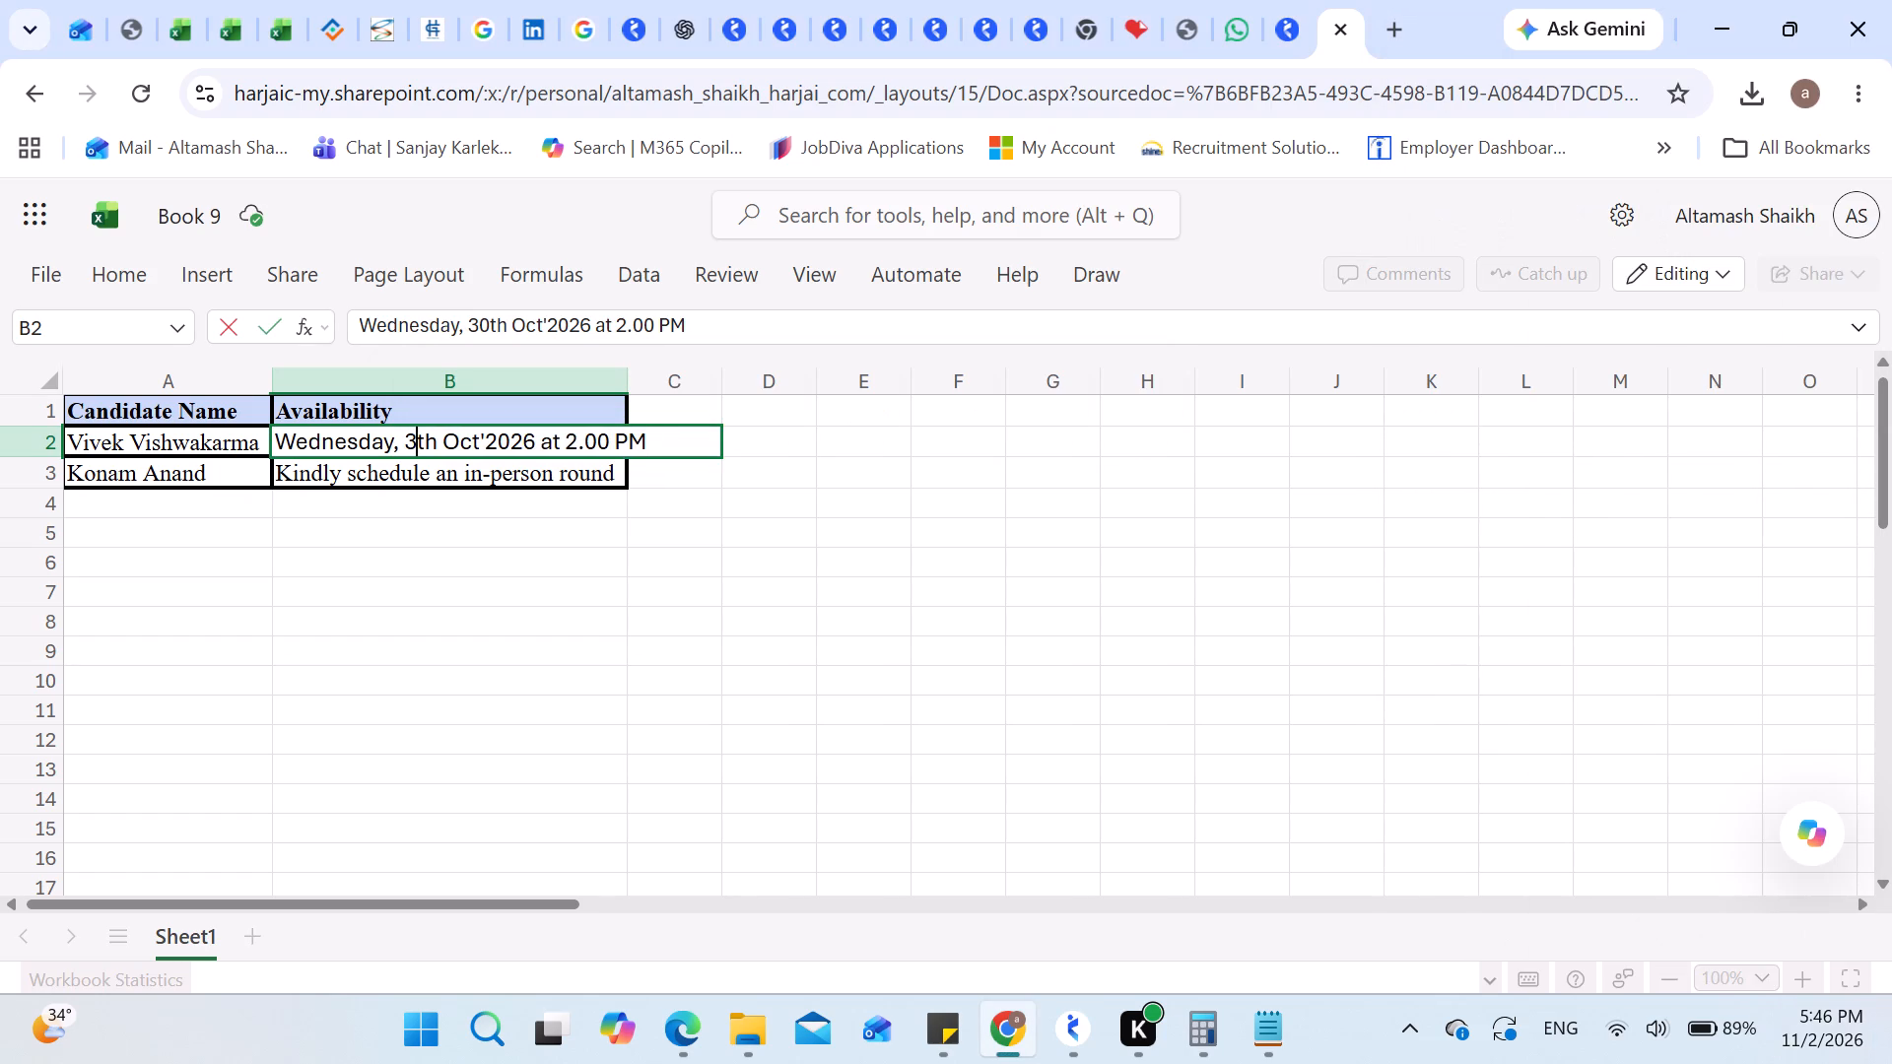
key(BackSpace)
key(4)
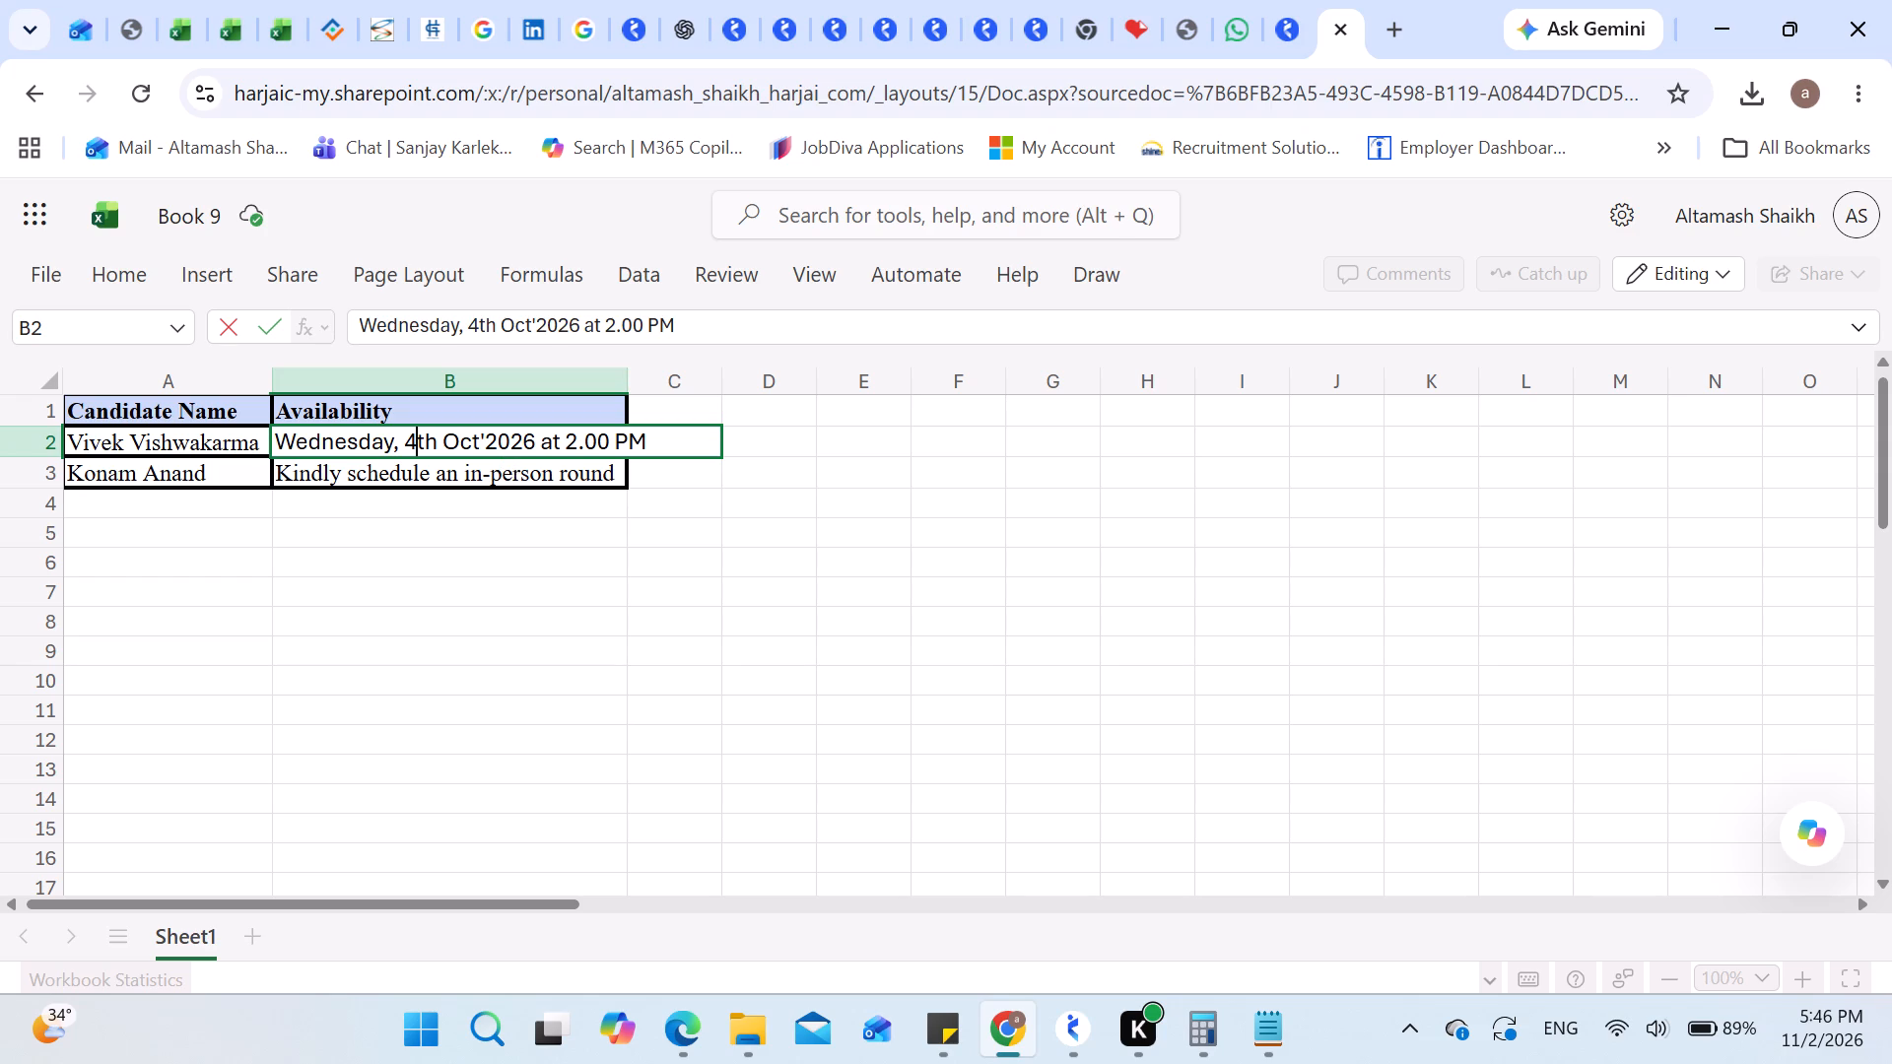
Auto-fit the width of column B to the edited availability text.
double_click(628, 382)
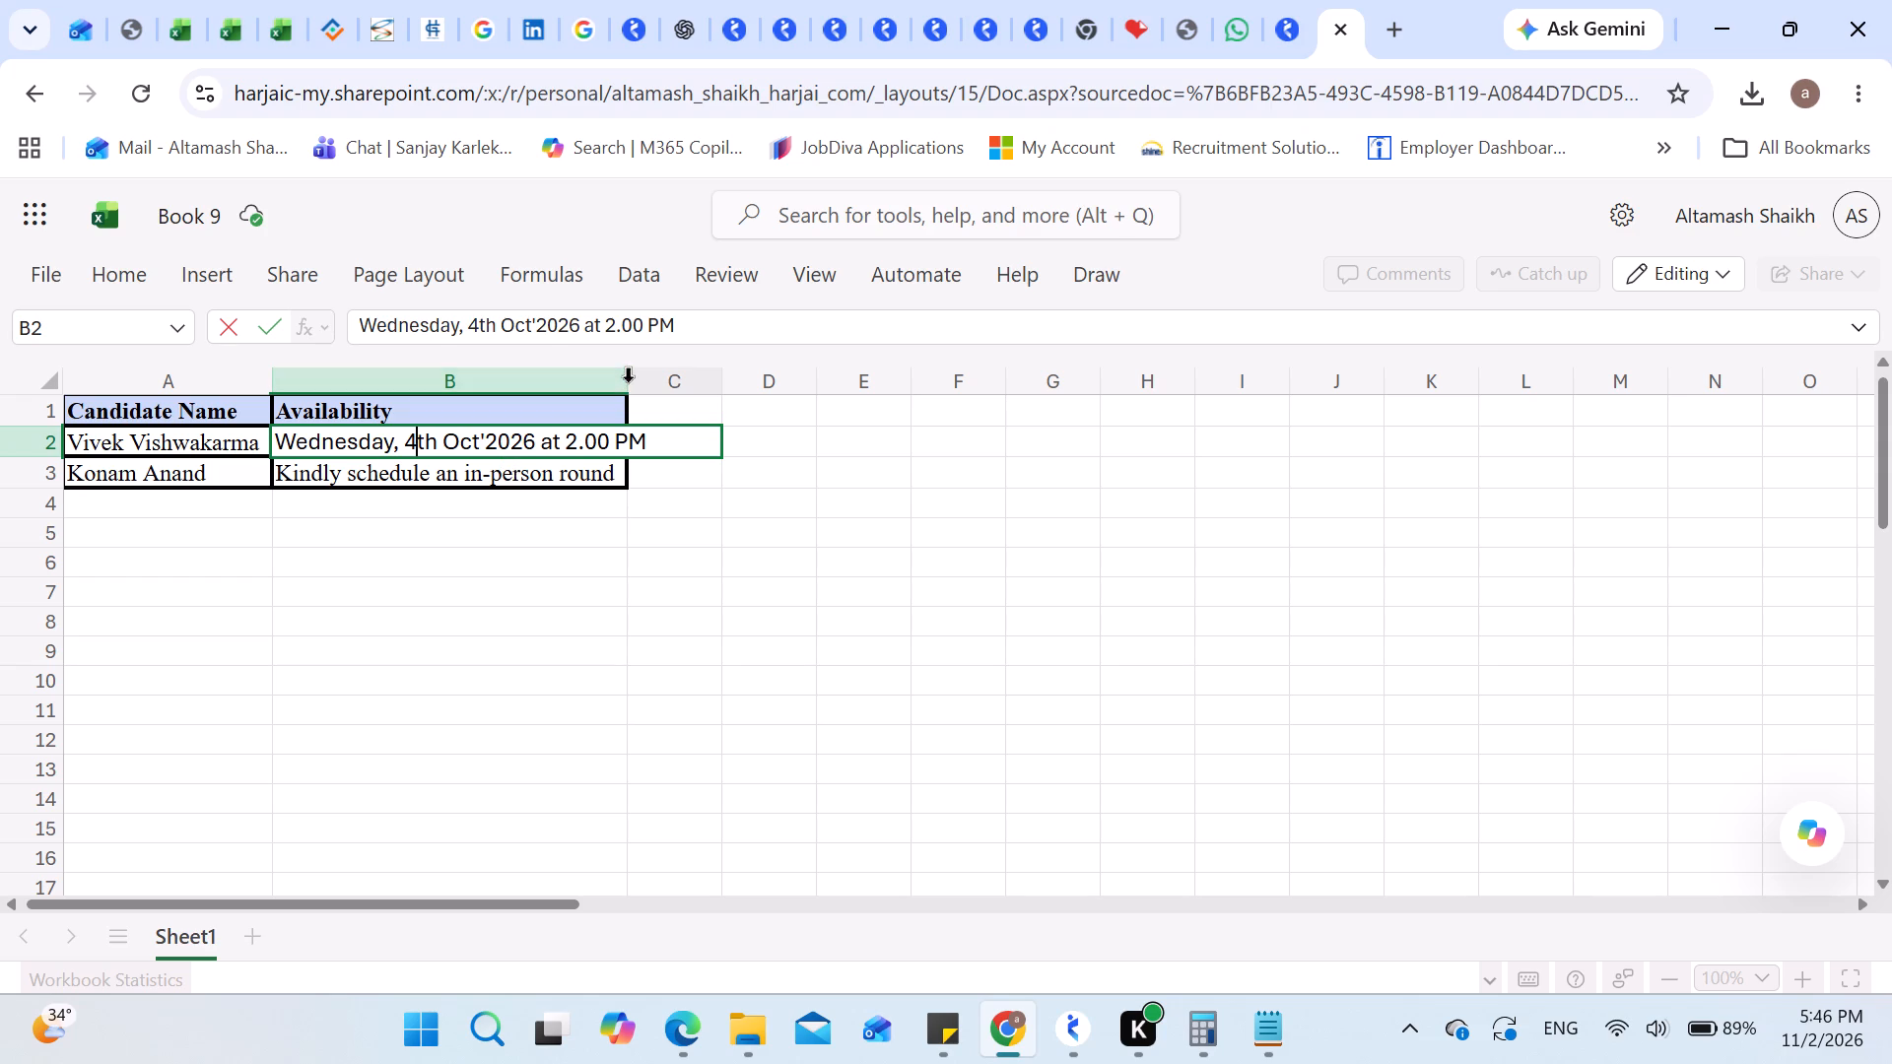
click(618, 395)
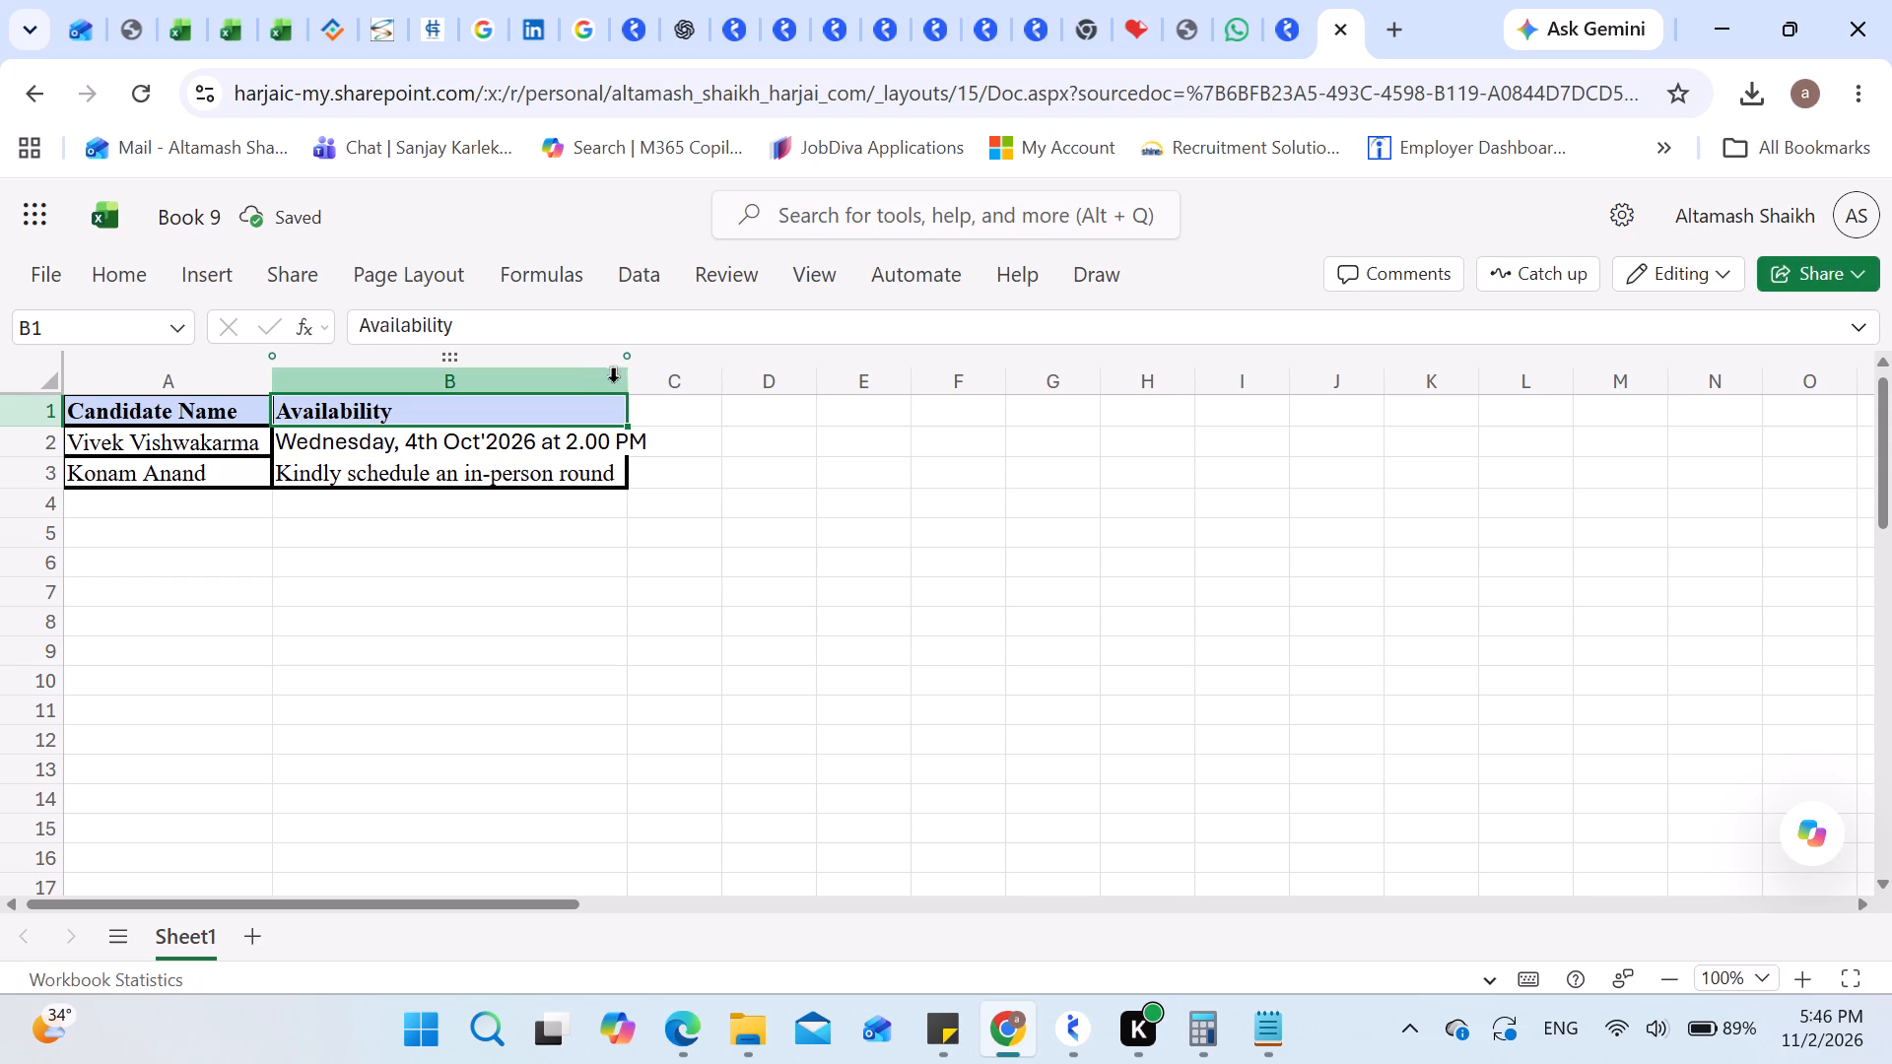
double_click(630, 384)
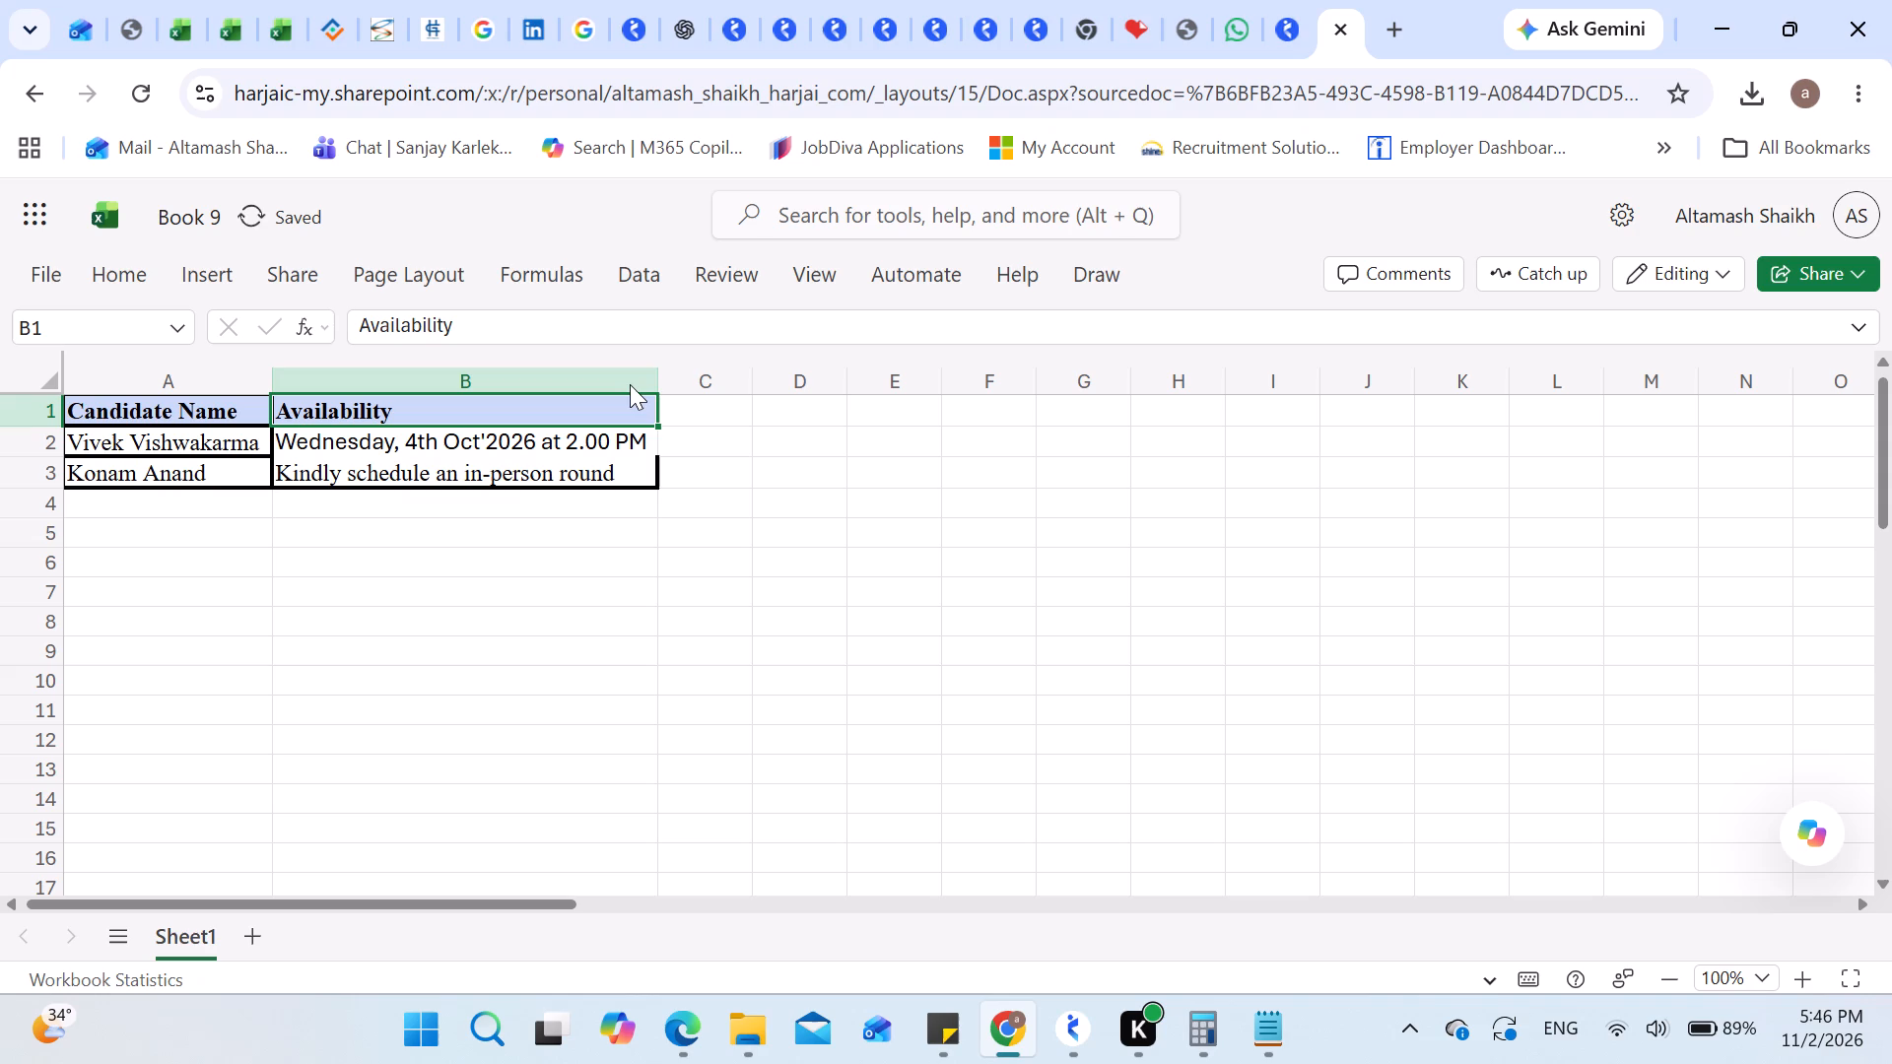
click(584, 505)
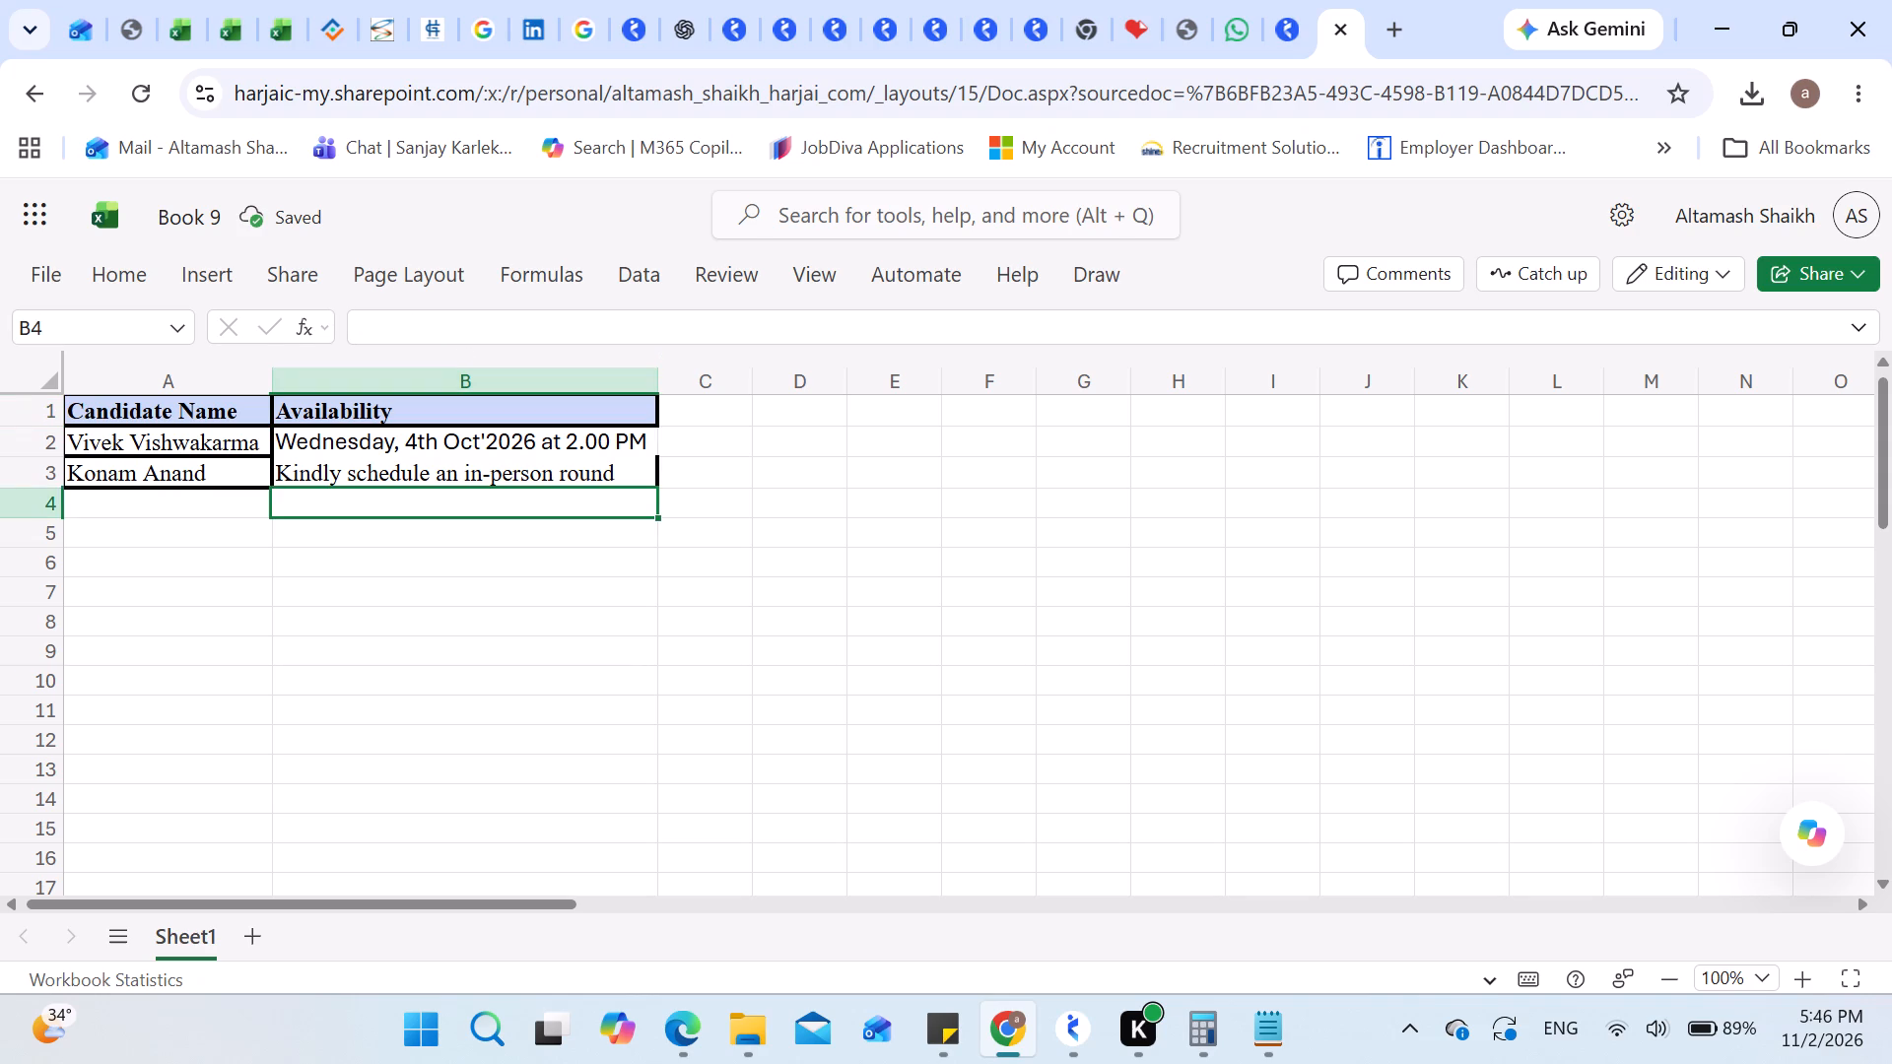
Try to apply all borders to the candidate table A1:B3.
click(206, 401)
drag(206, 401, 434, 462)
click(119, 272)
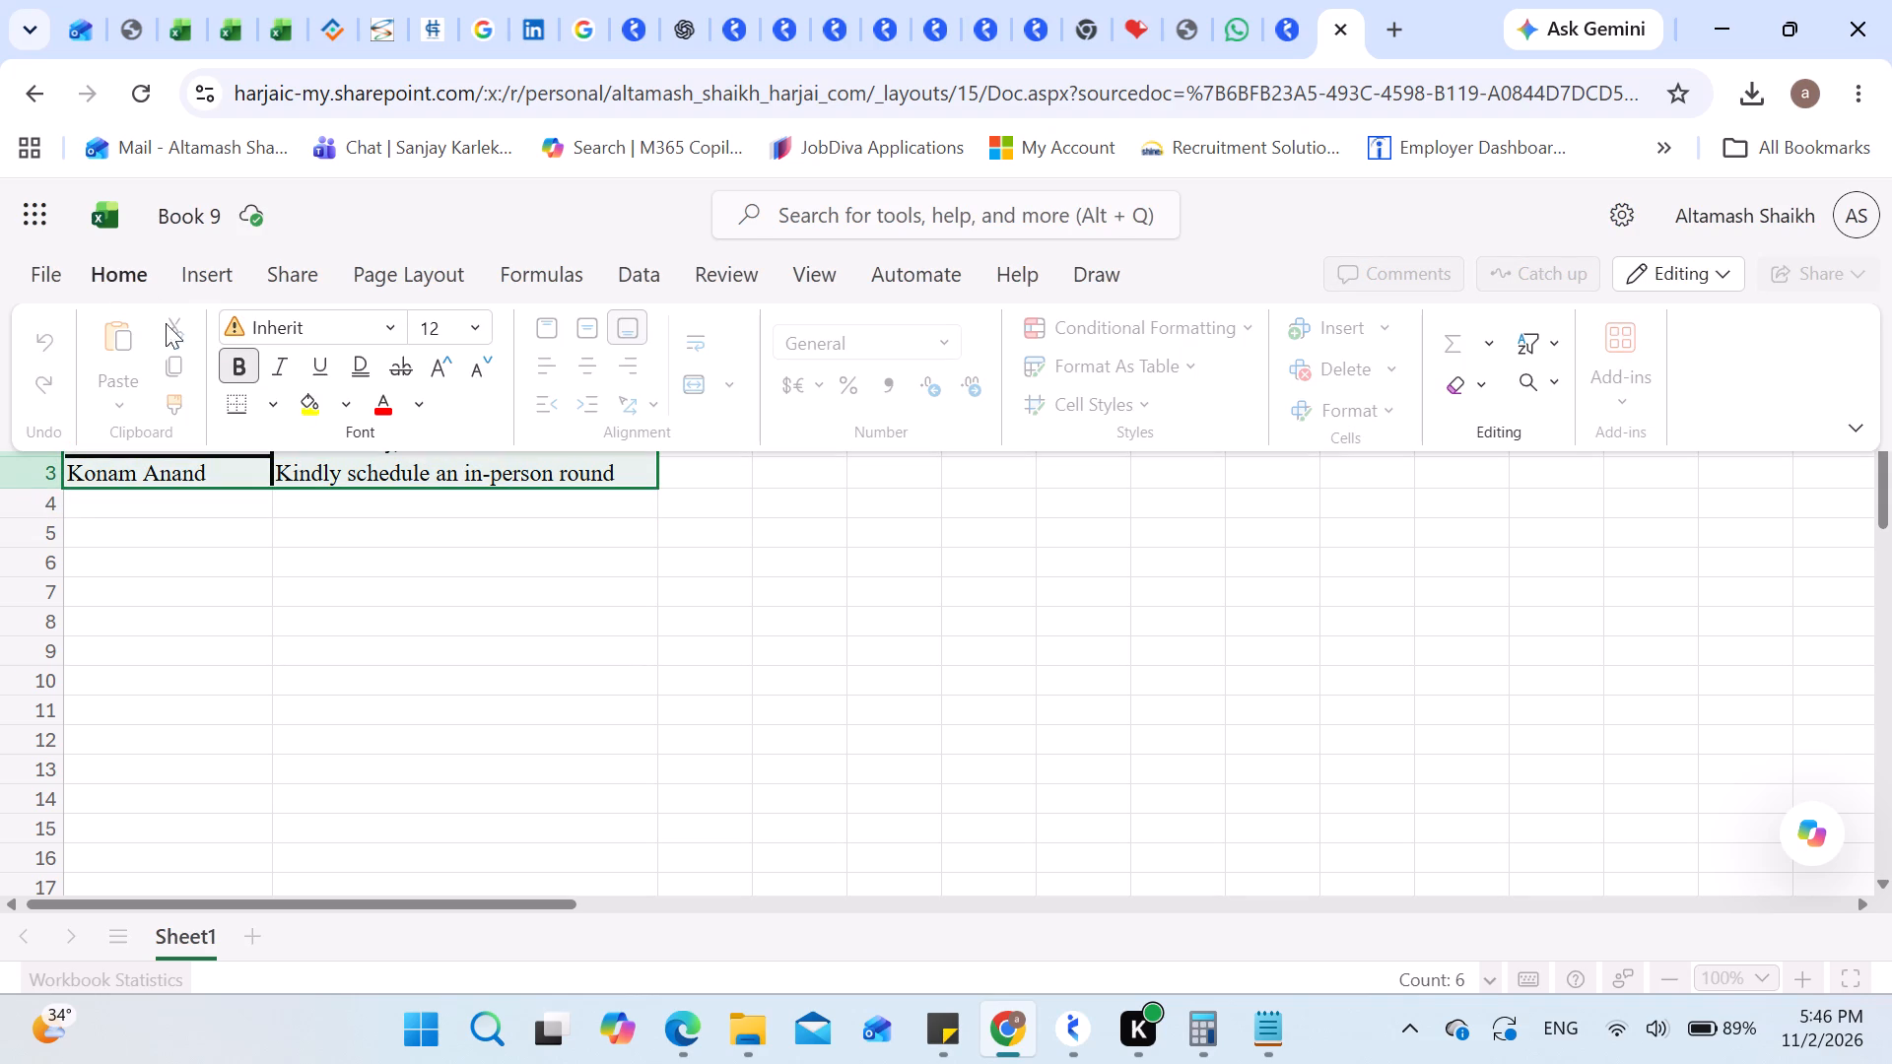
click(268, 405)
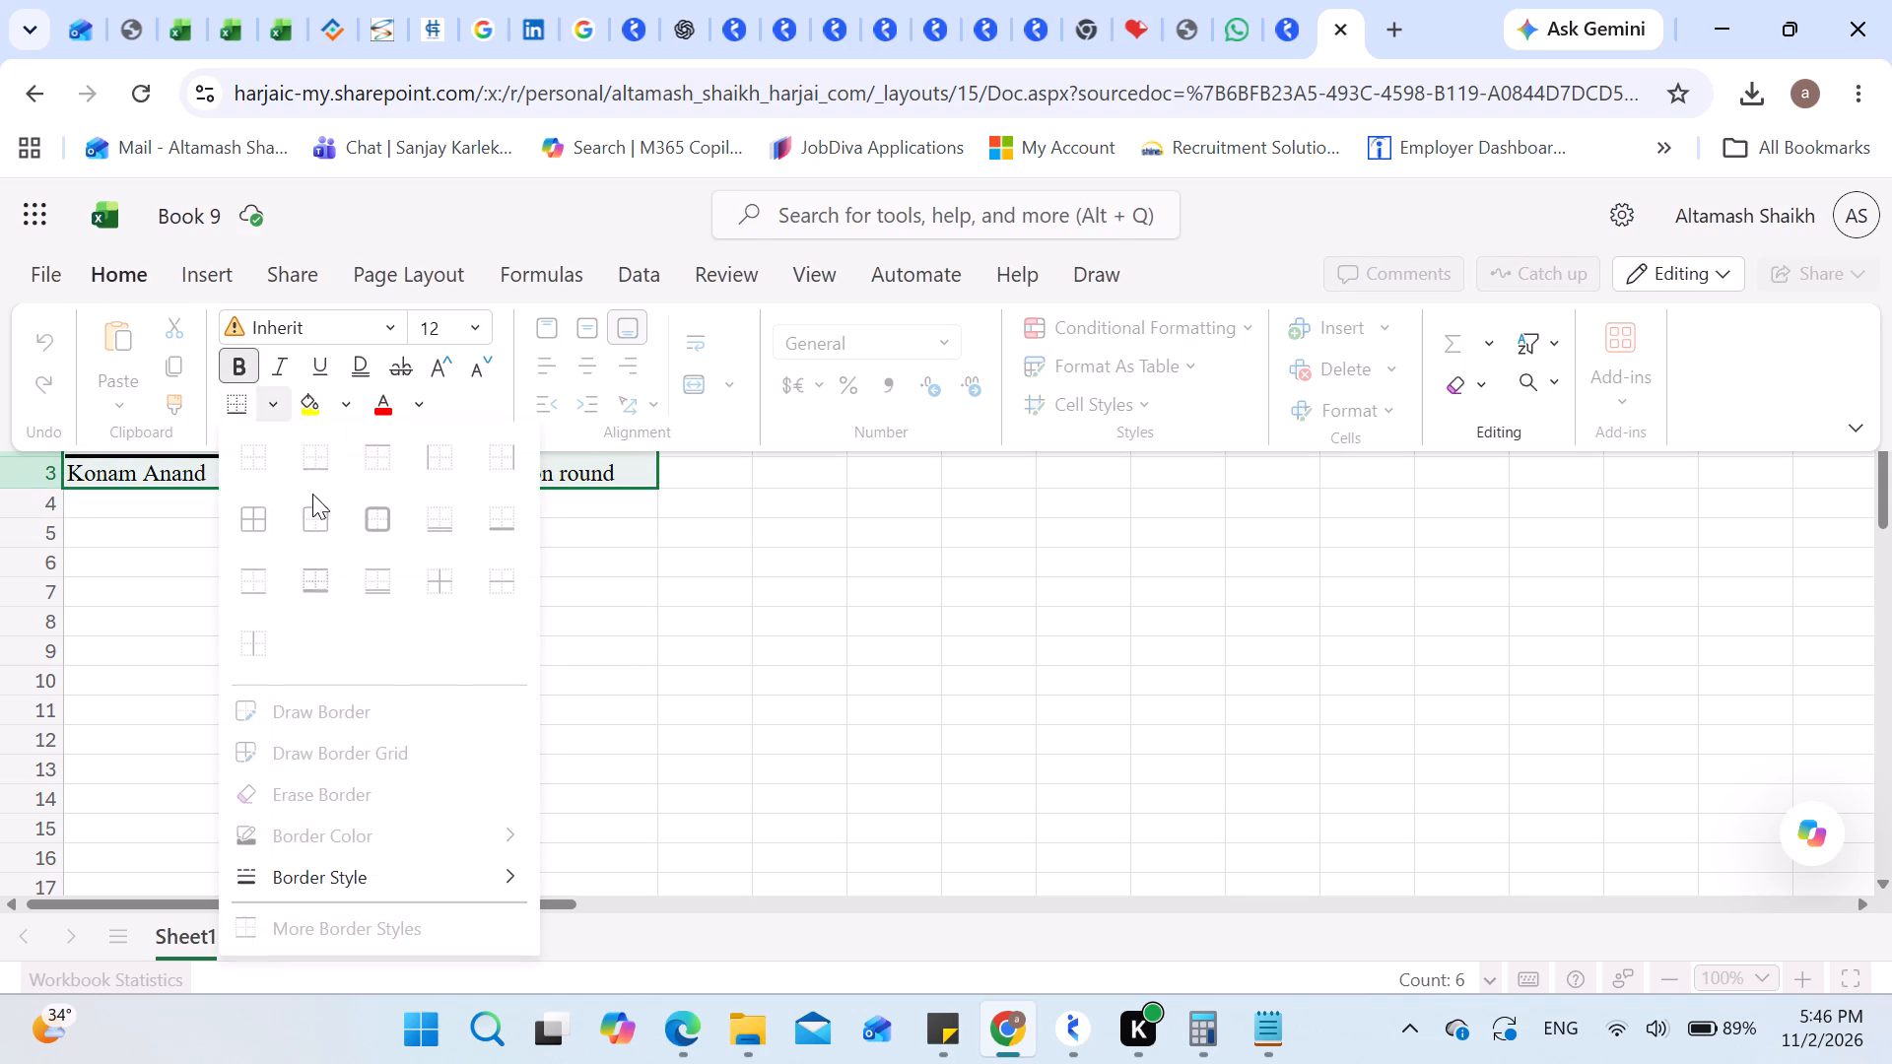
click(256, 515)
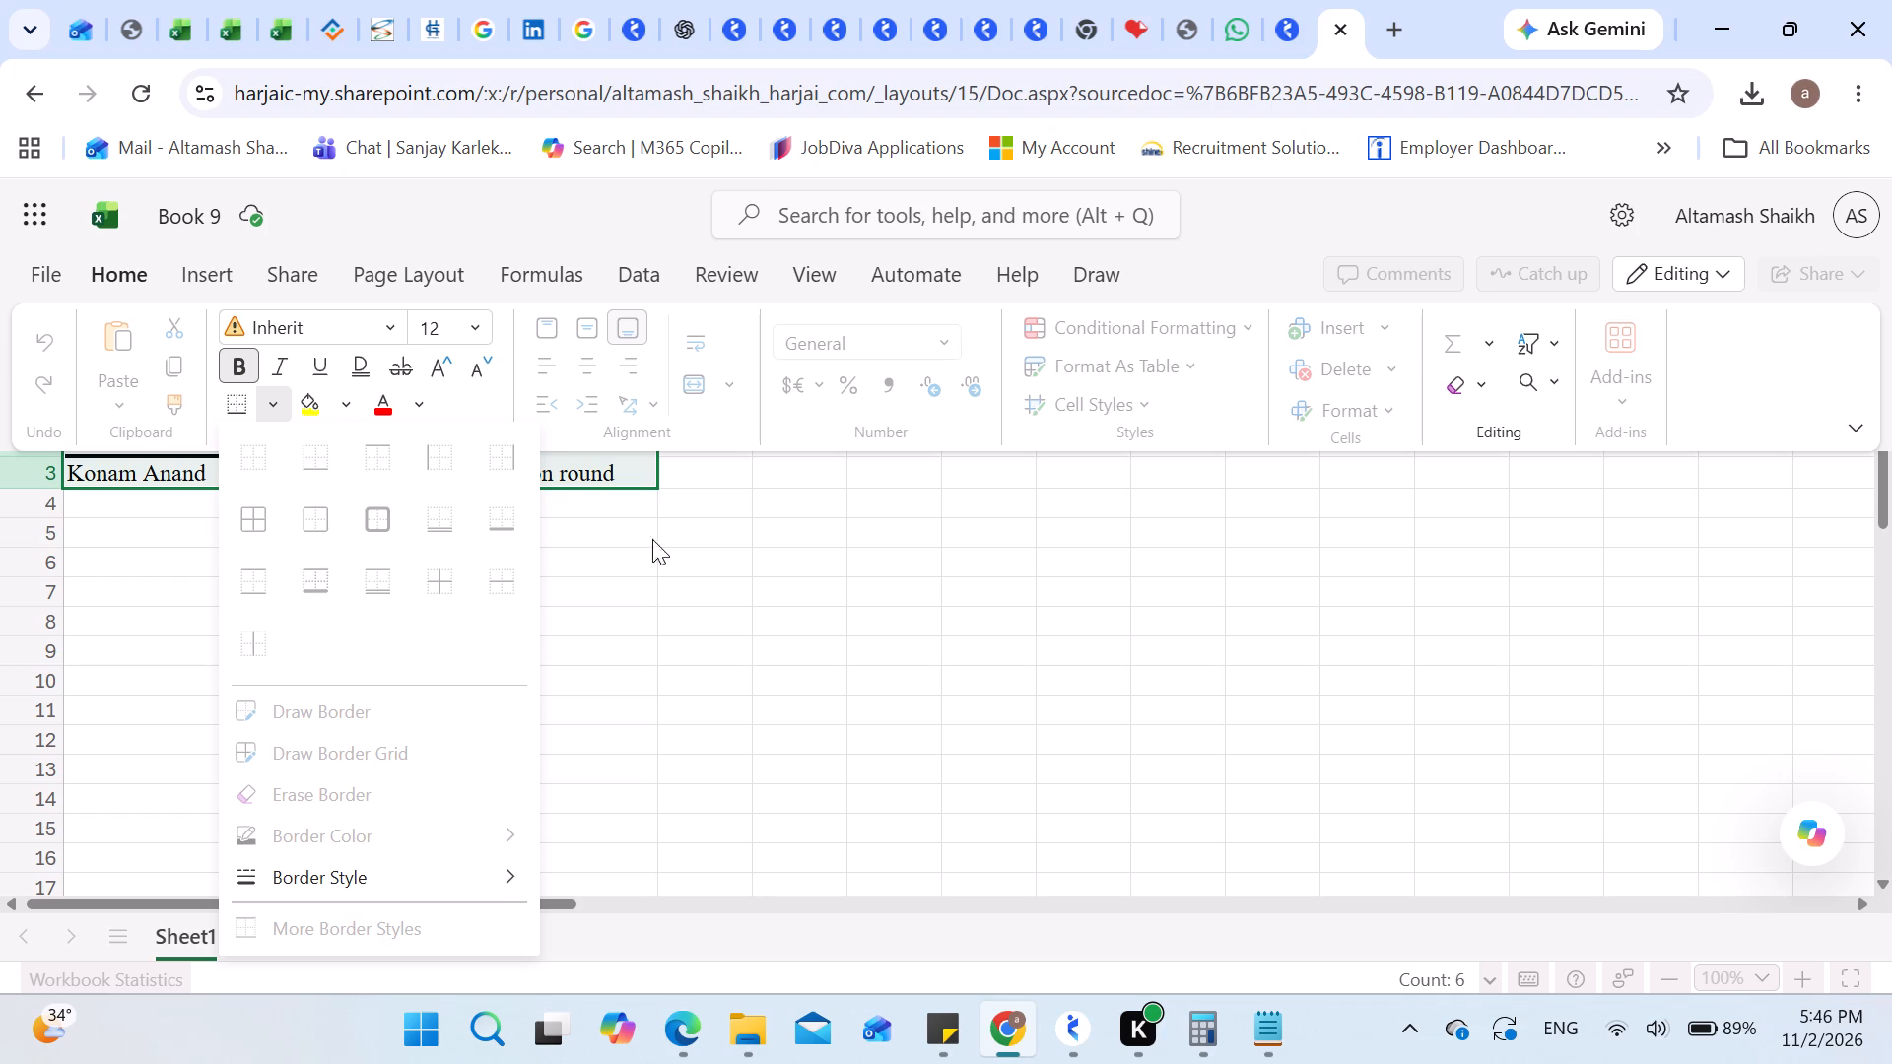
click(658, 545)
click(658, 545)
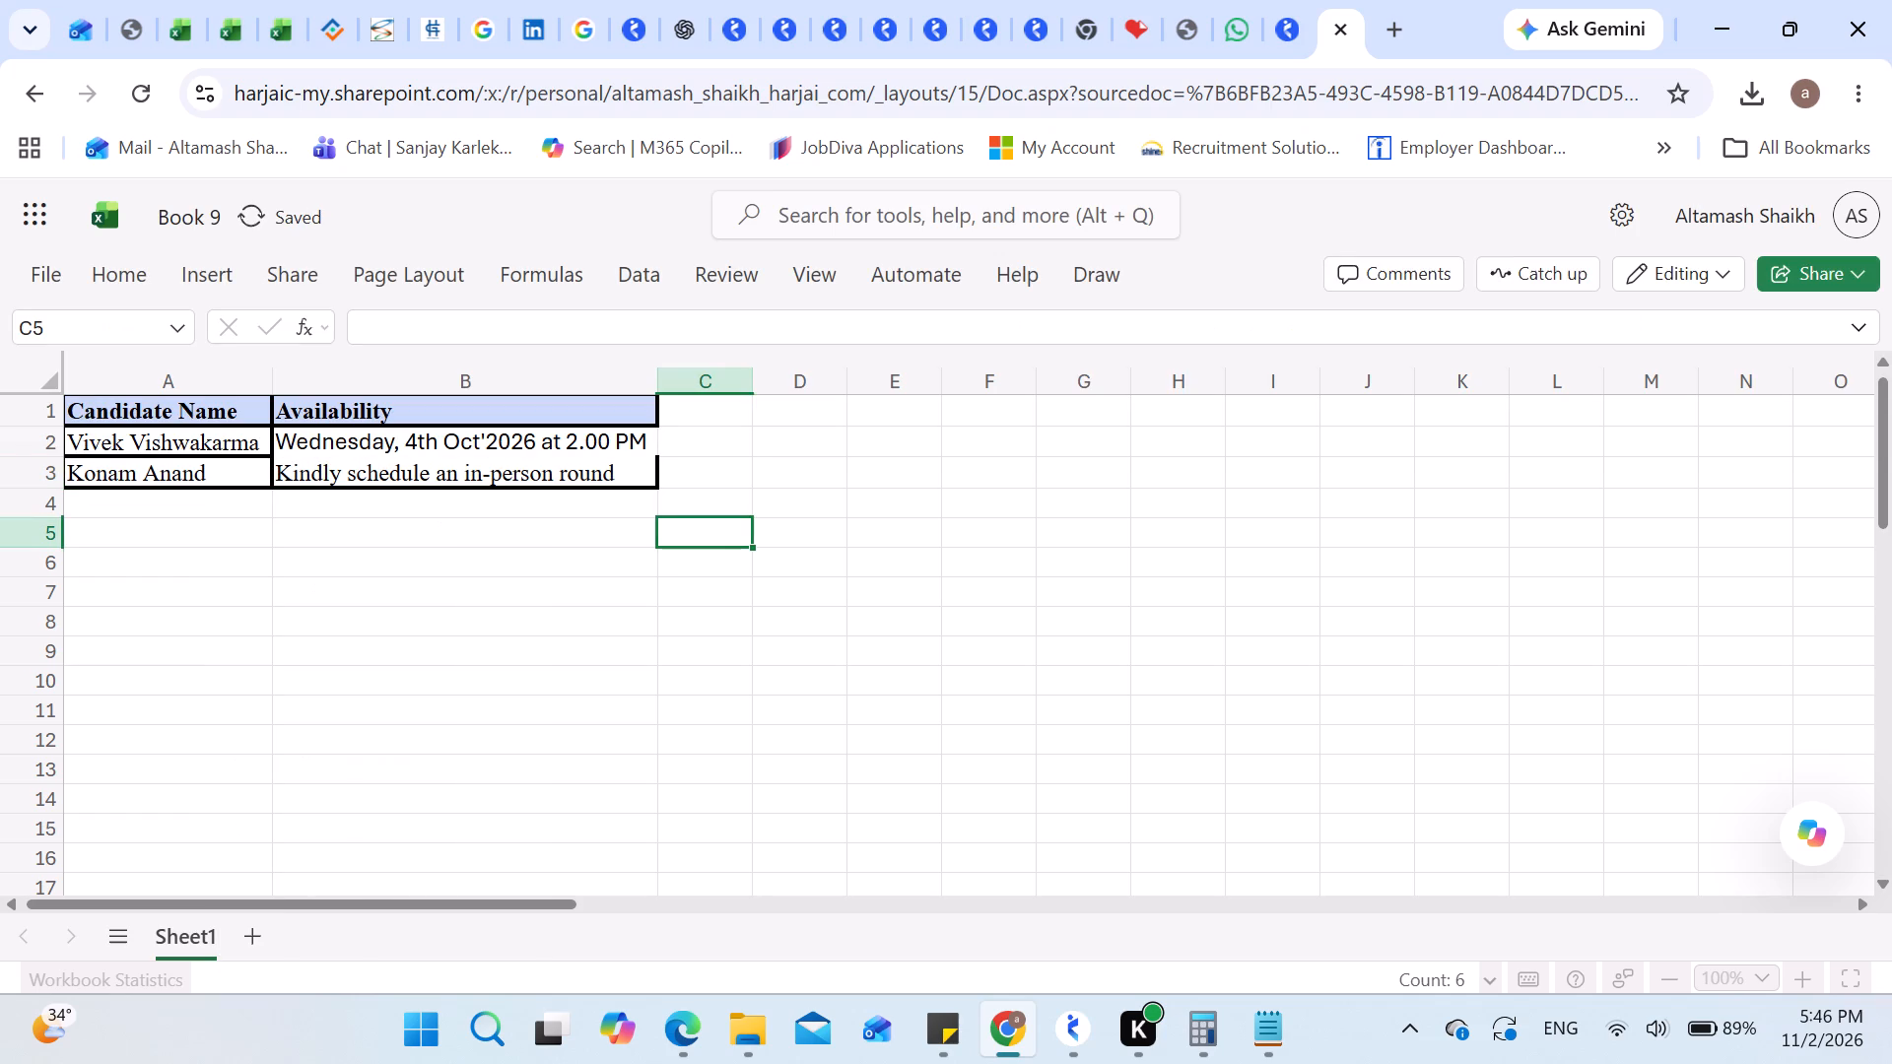
Apply all borders to every cell of the candidate table A1:B3.
scroll(252, 499, up, 1)
drag(200, 417, 361, 483)
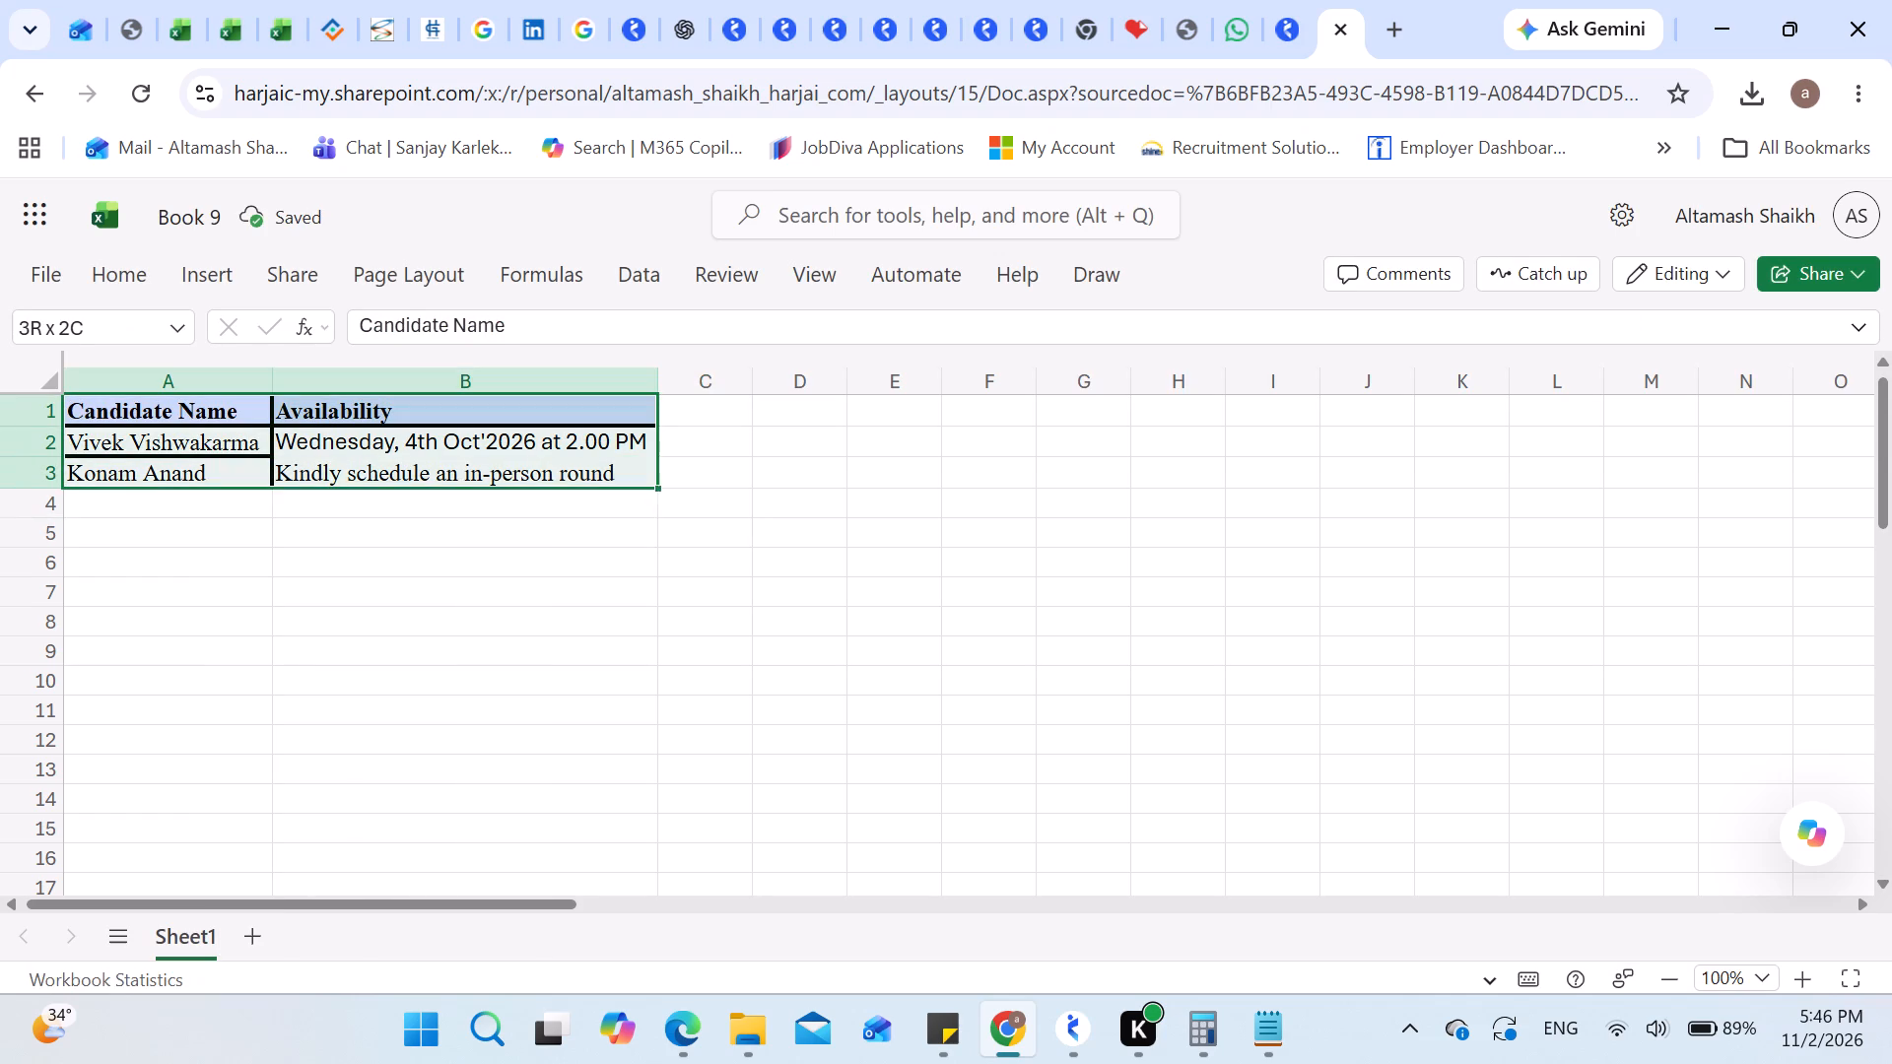
drag(361, 483, 492, 474)
click(116, 279)
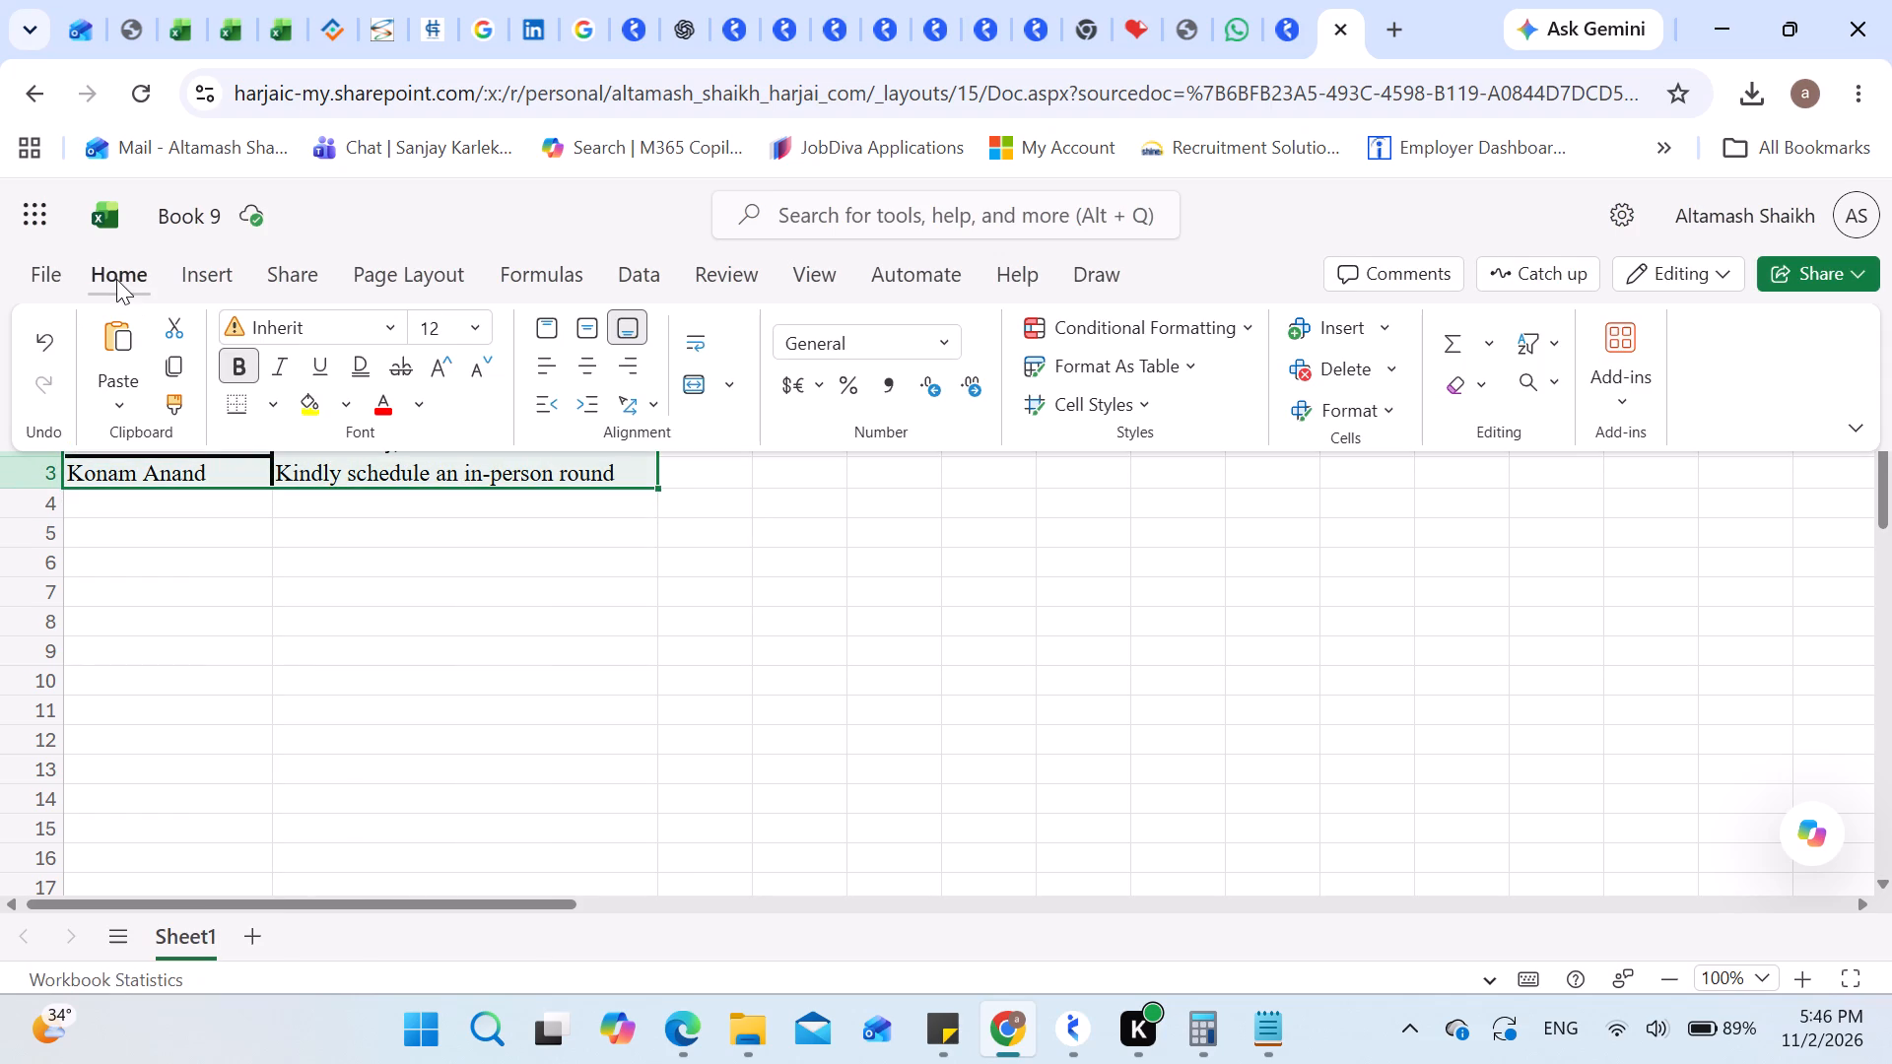
click(280, 407)
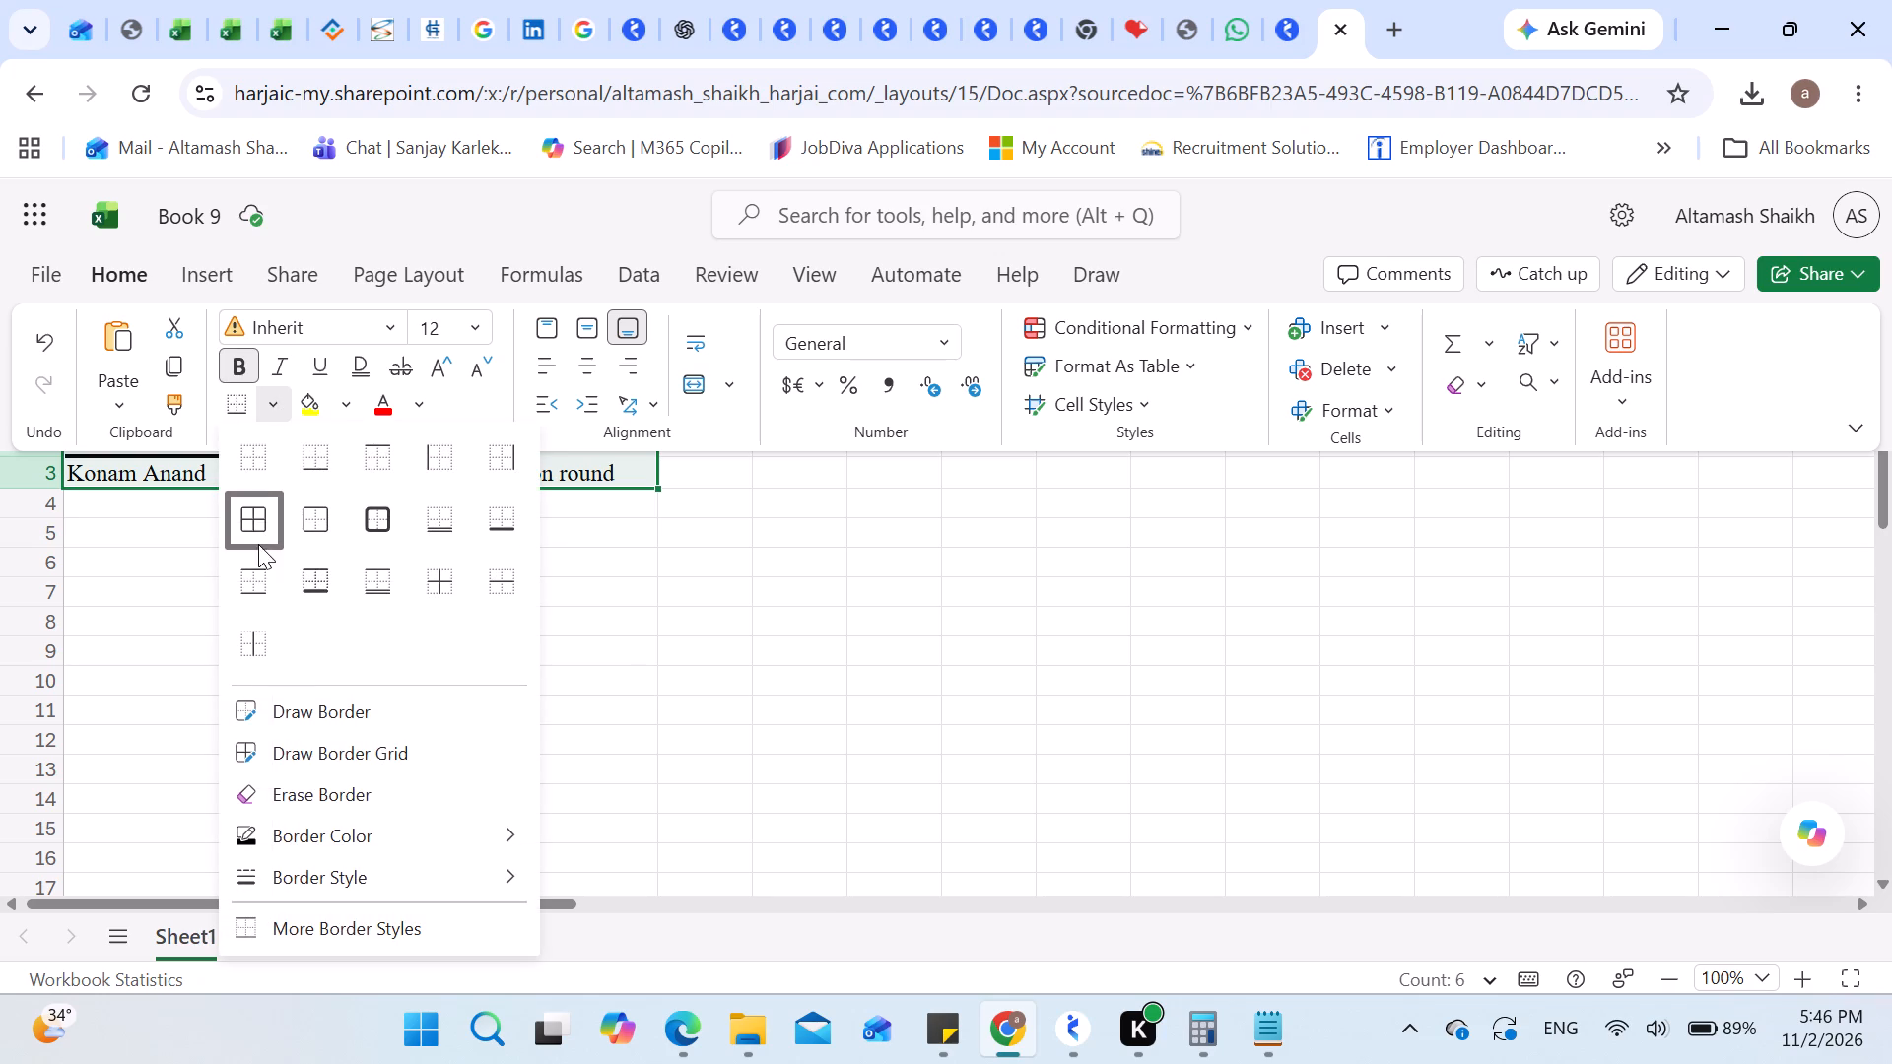
click(248, 529)
click(309, 565)
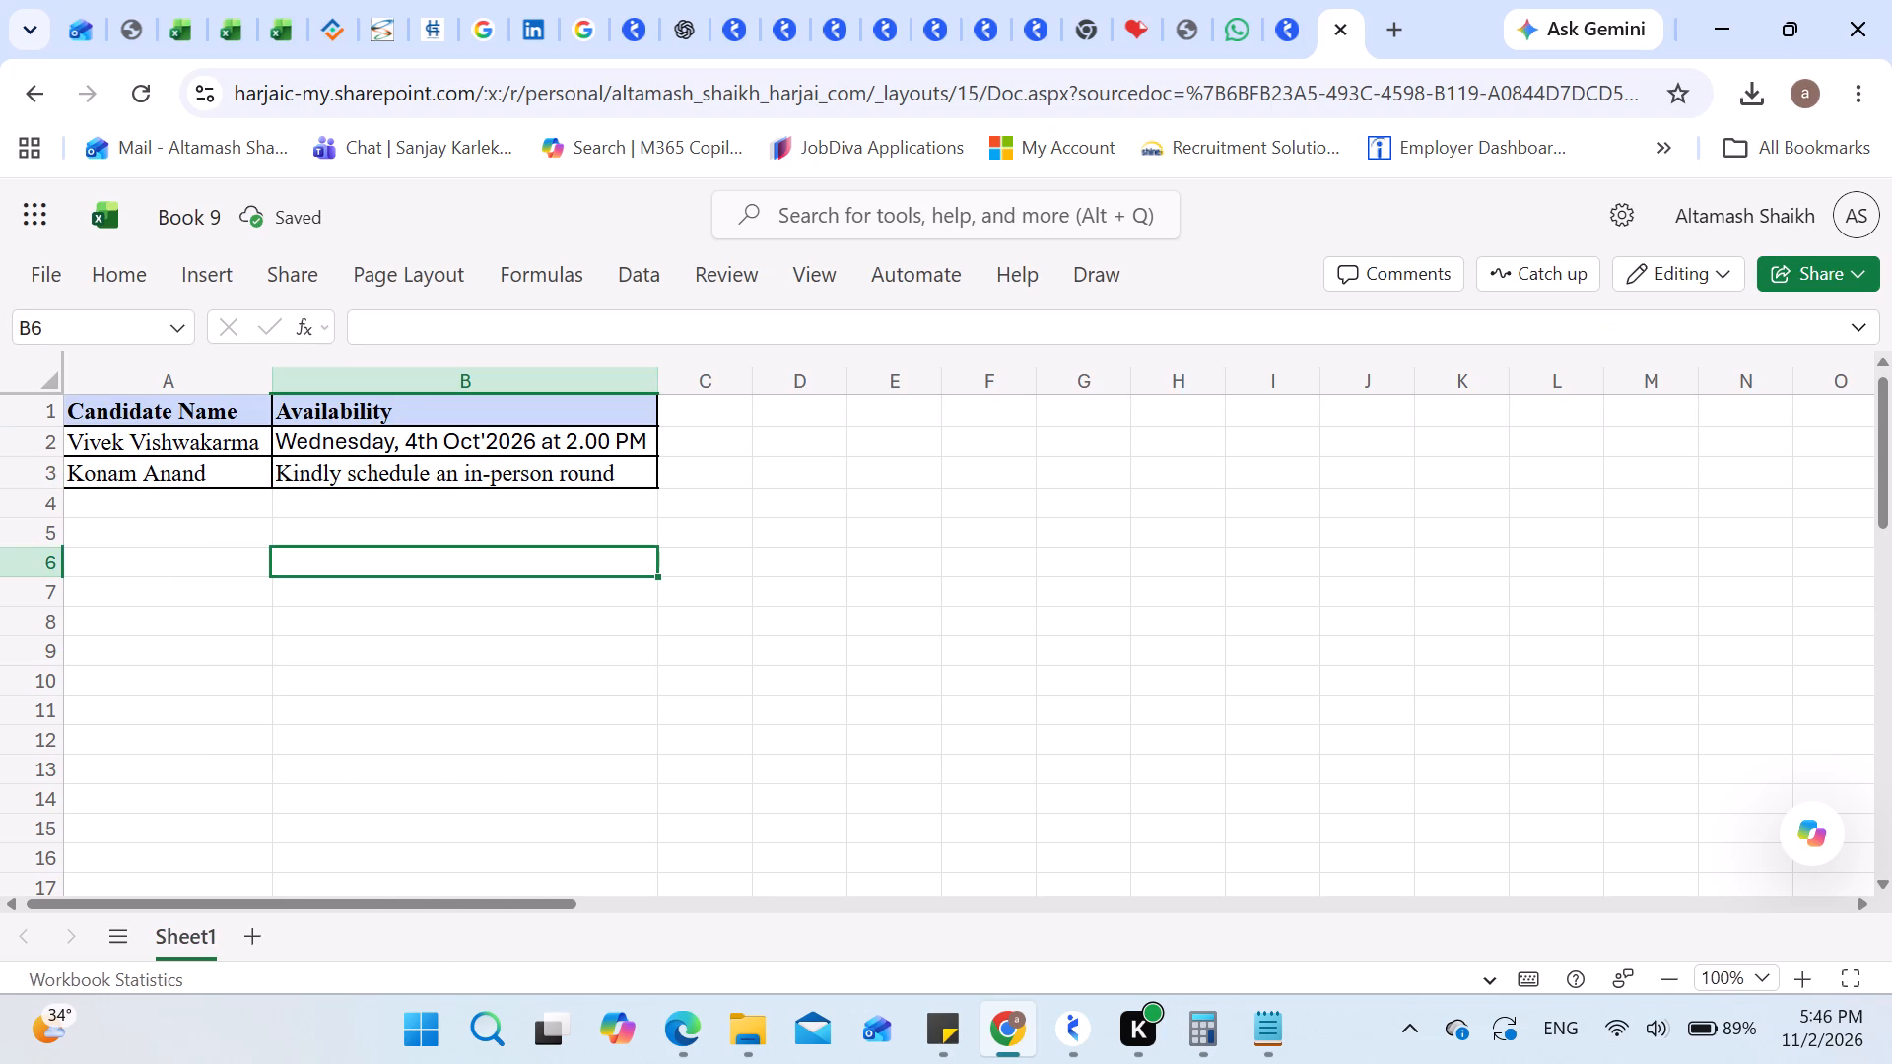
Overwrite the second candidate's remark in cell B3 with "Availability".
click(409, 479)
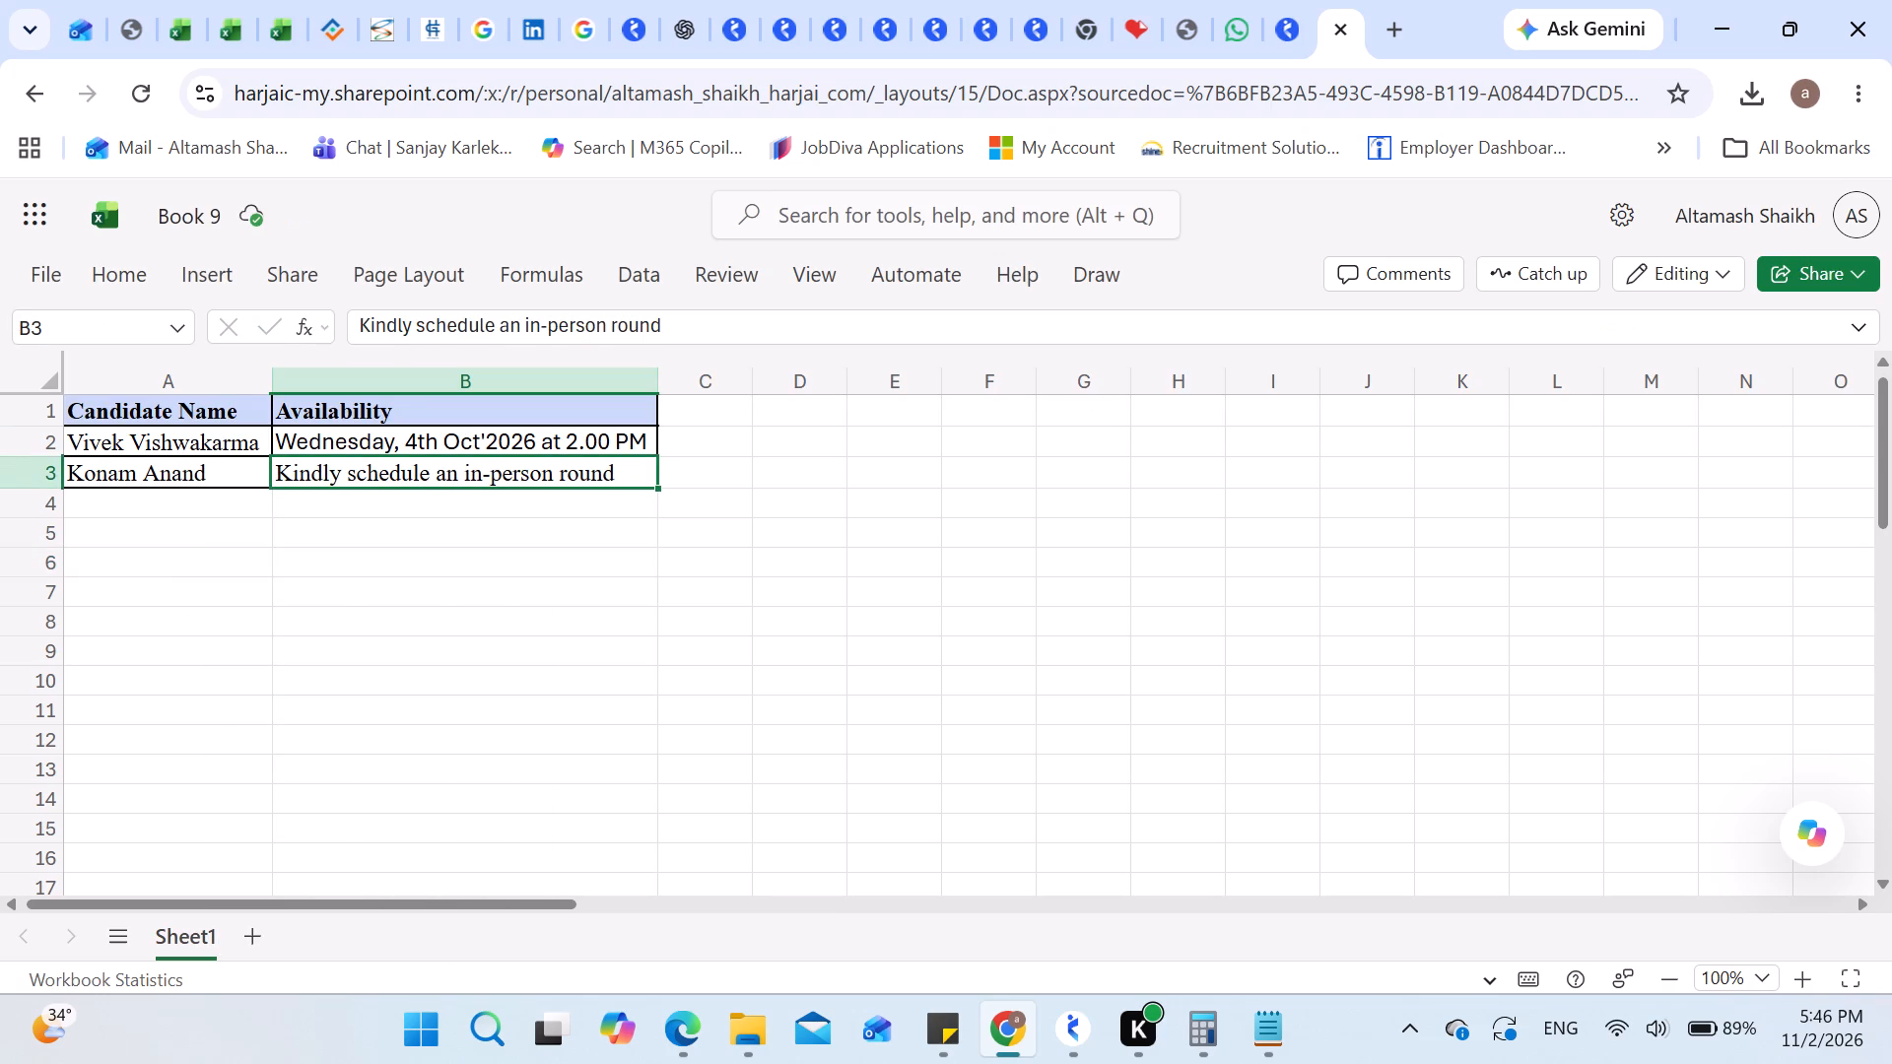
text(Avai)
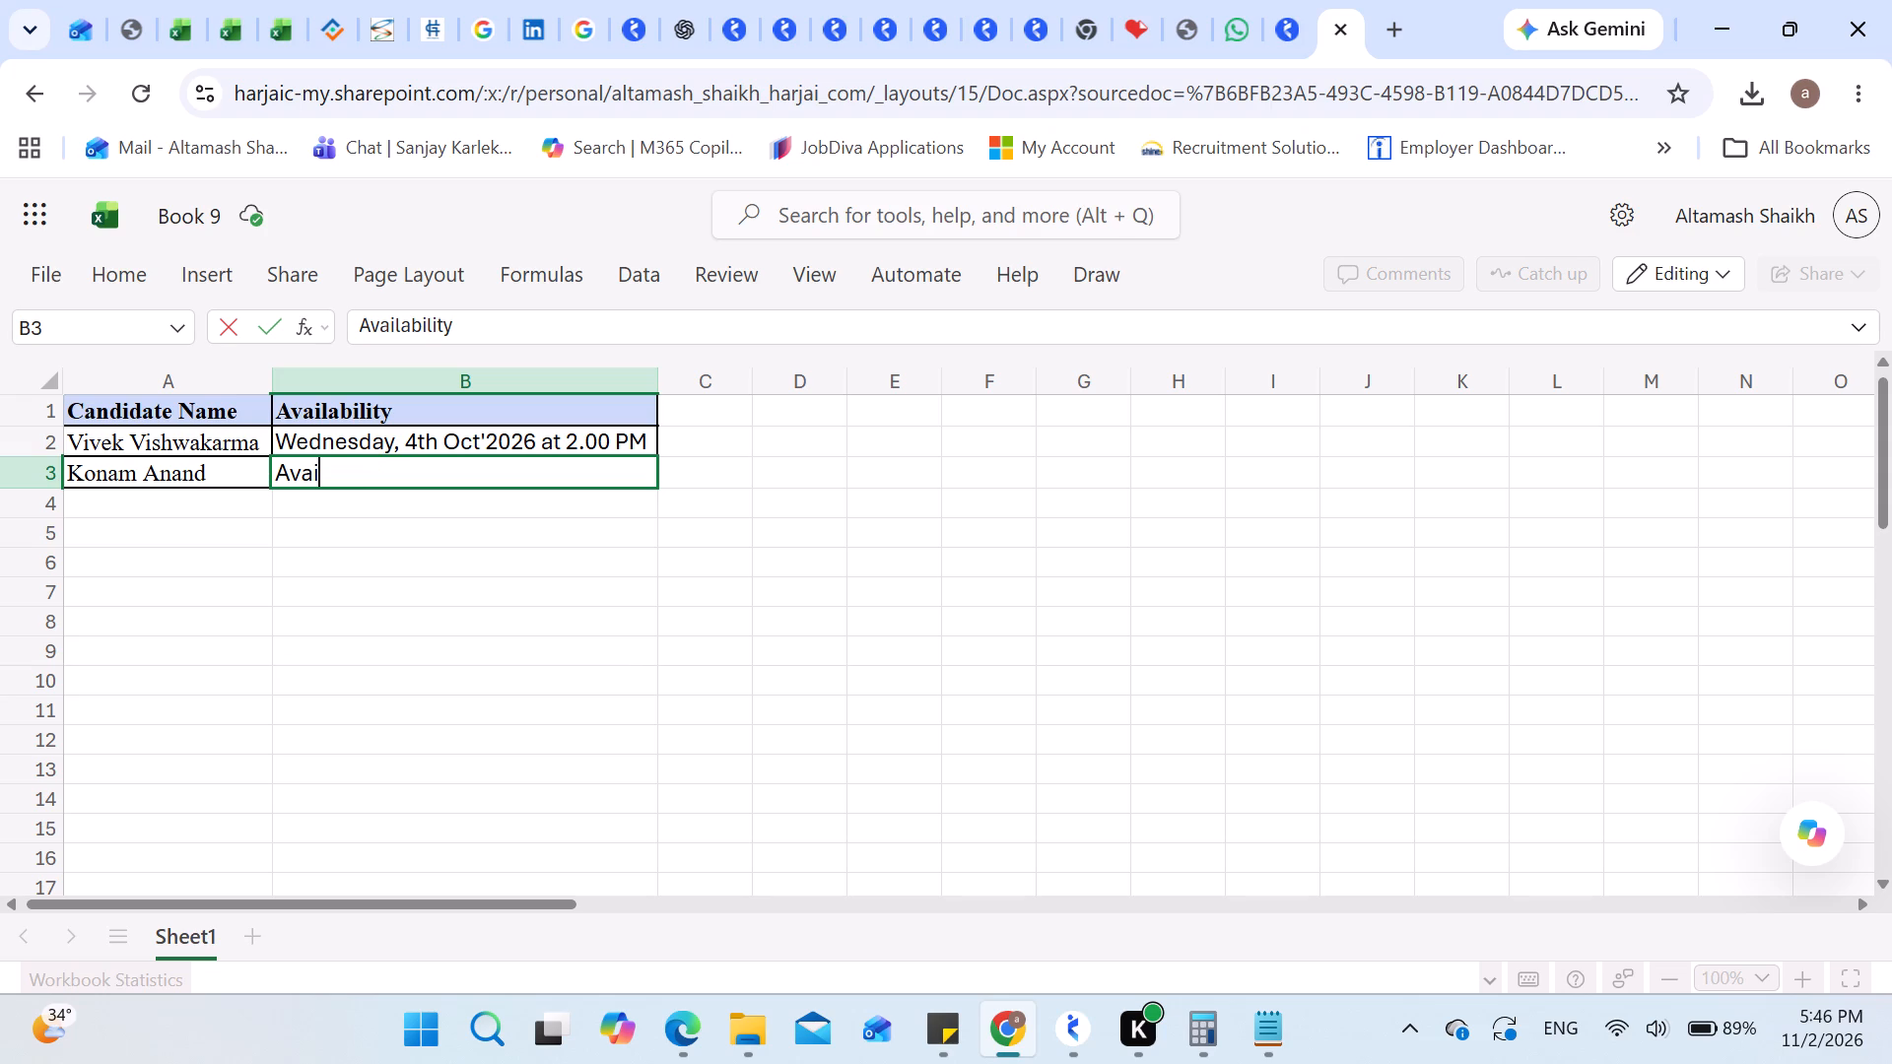
Change the month in cell B2's availability to Nov and the time to 4.00 PM.
double_click(461, 440)
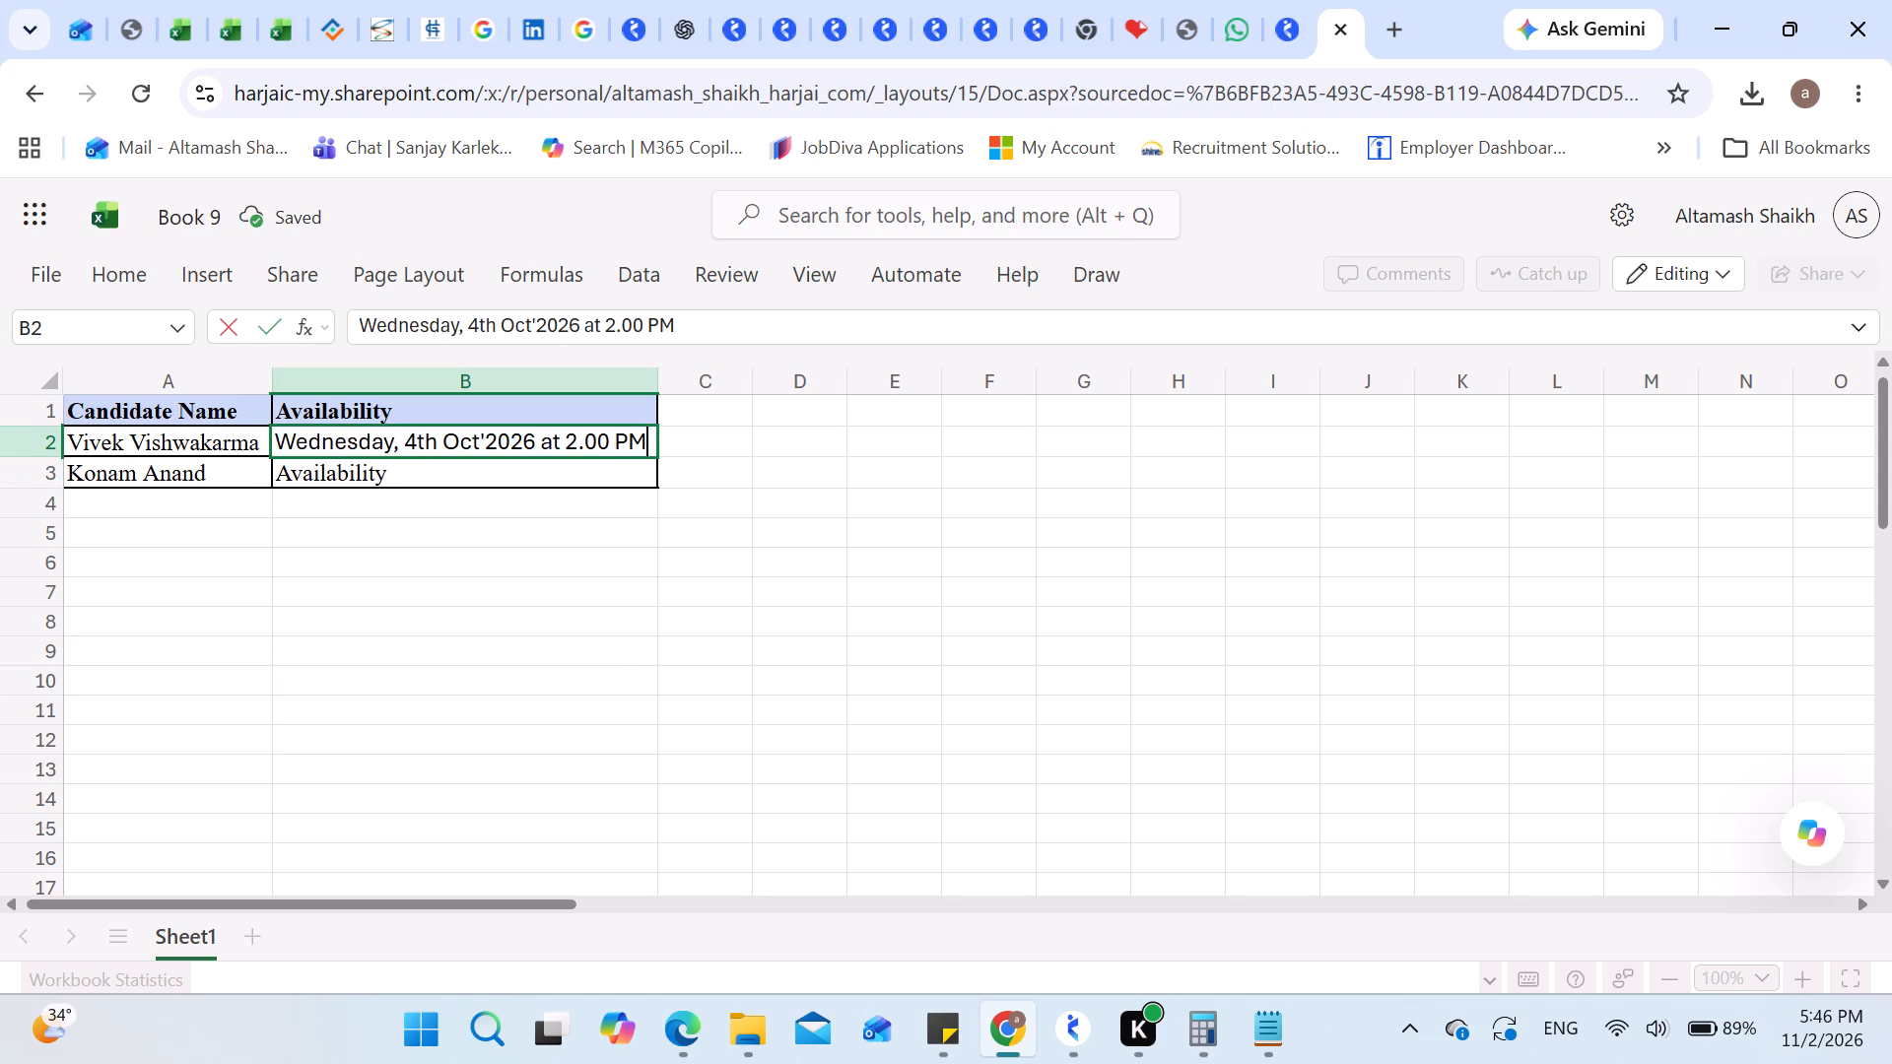
drag(481, 444, 447, 447)
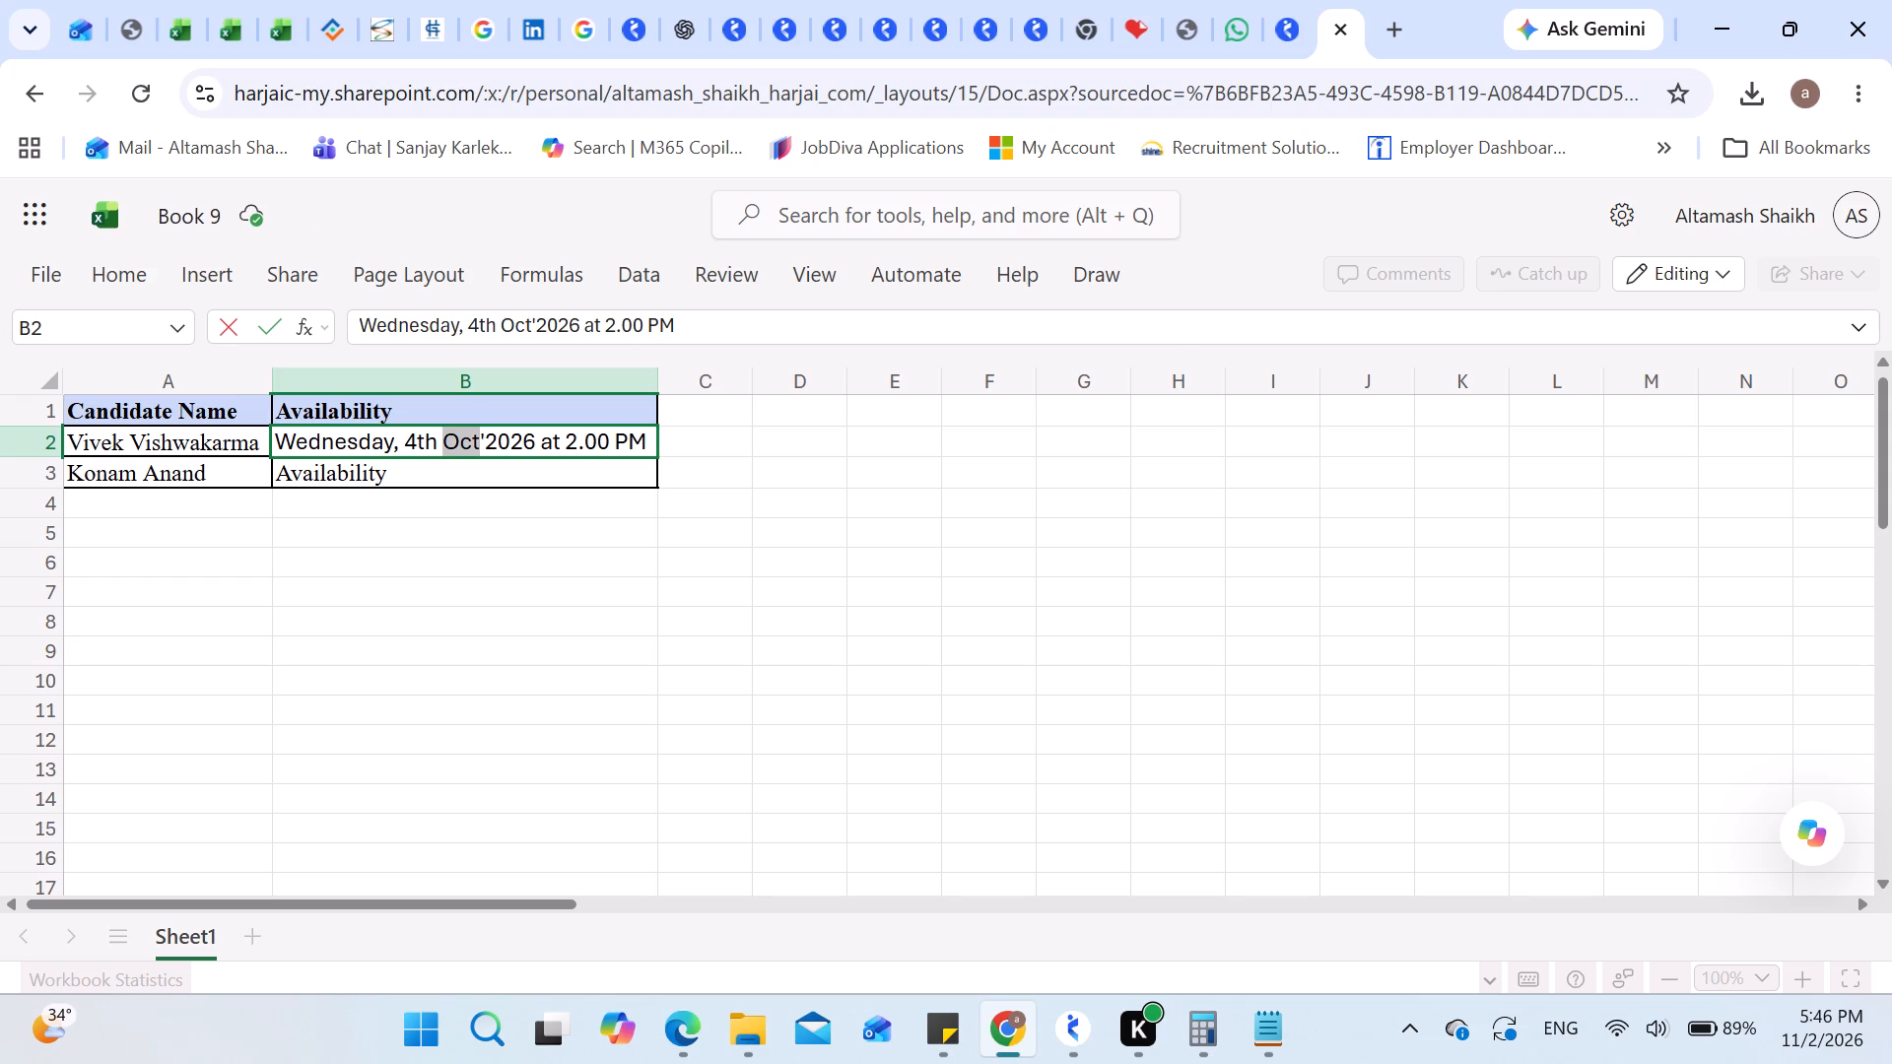
text(Niv)
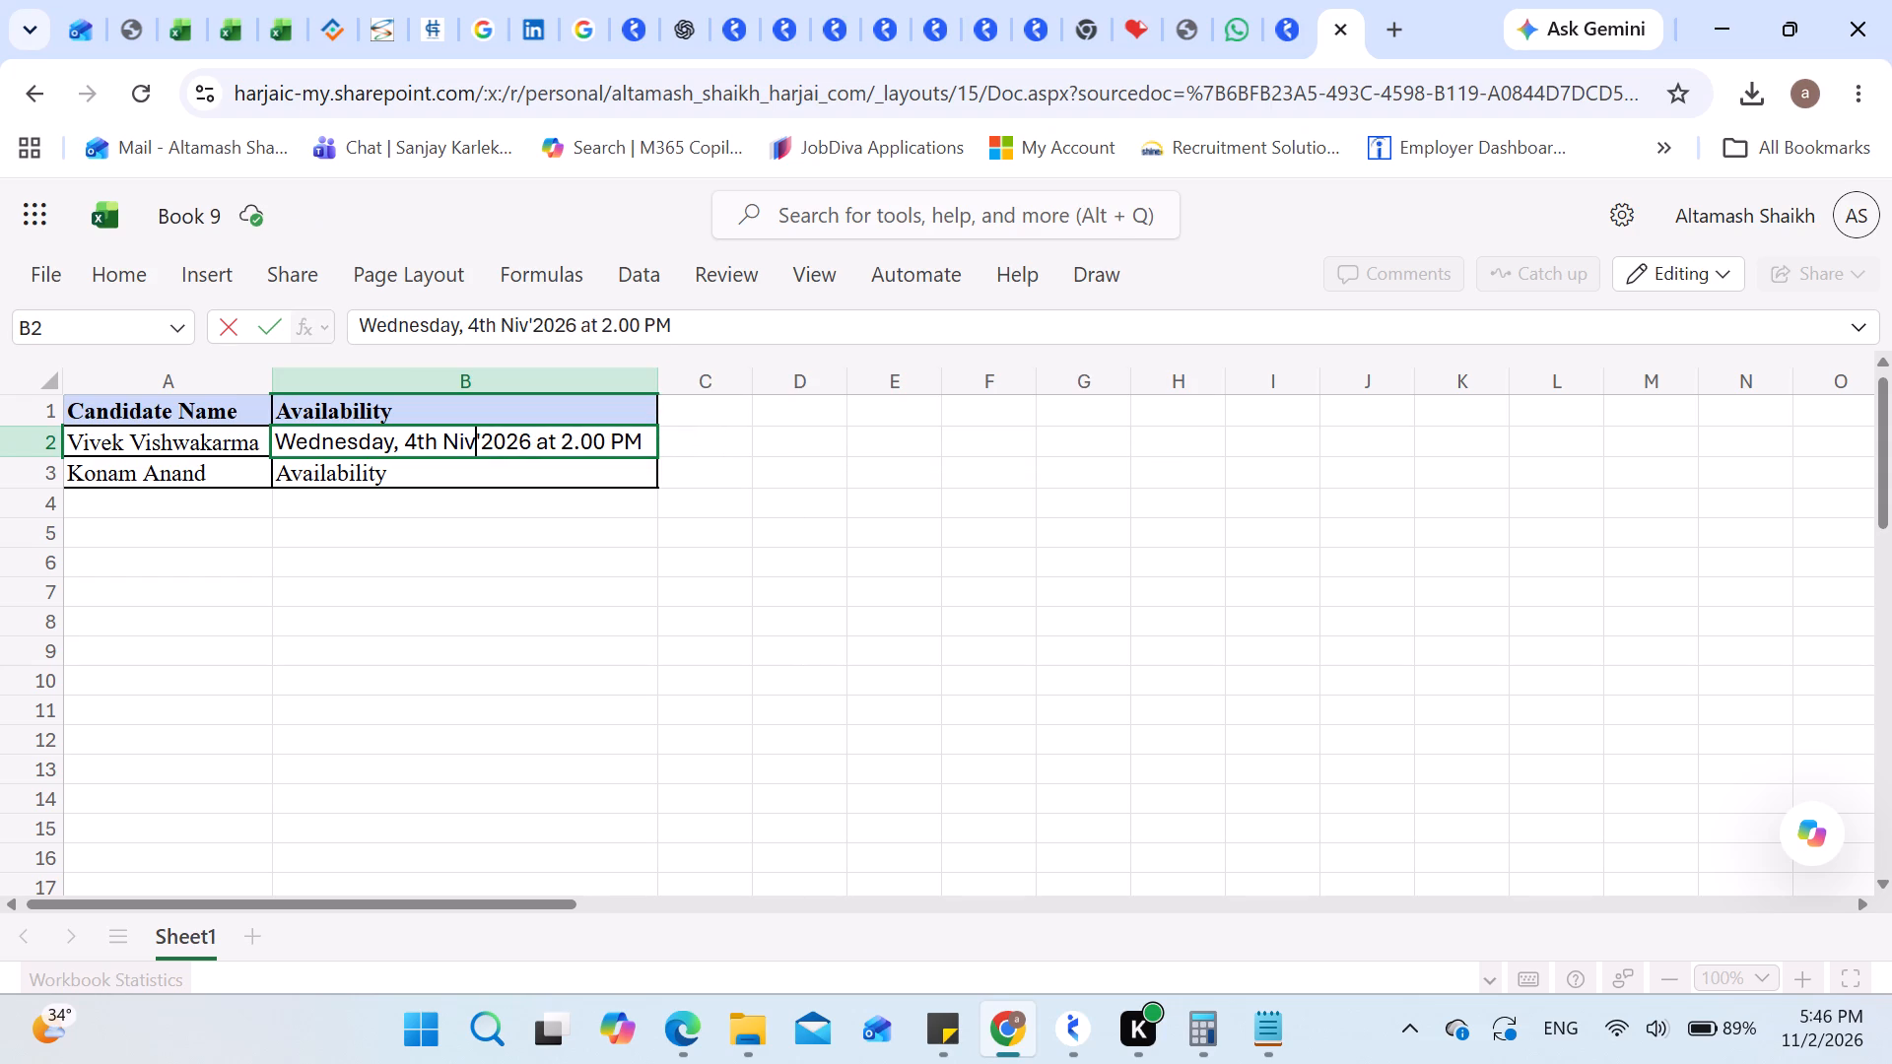
key(BackSpace)
key(BackSpace)
text(ov)
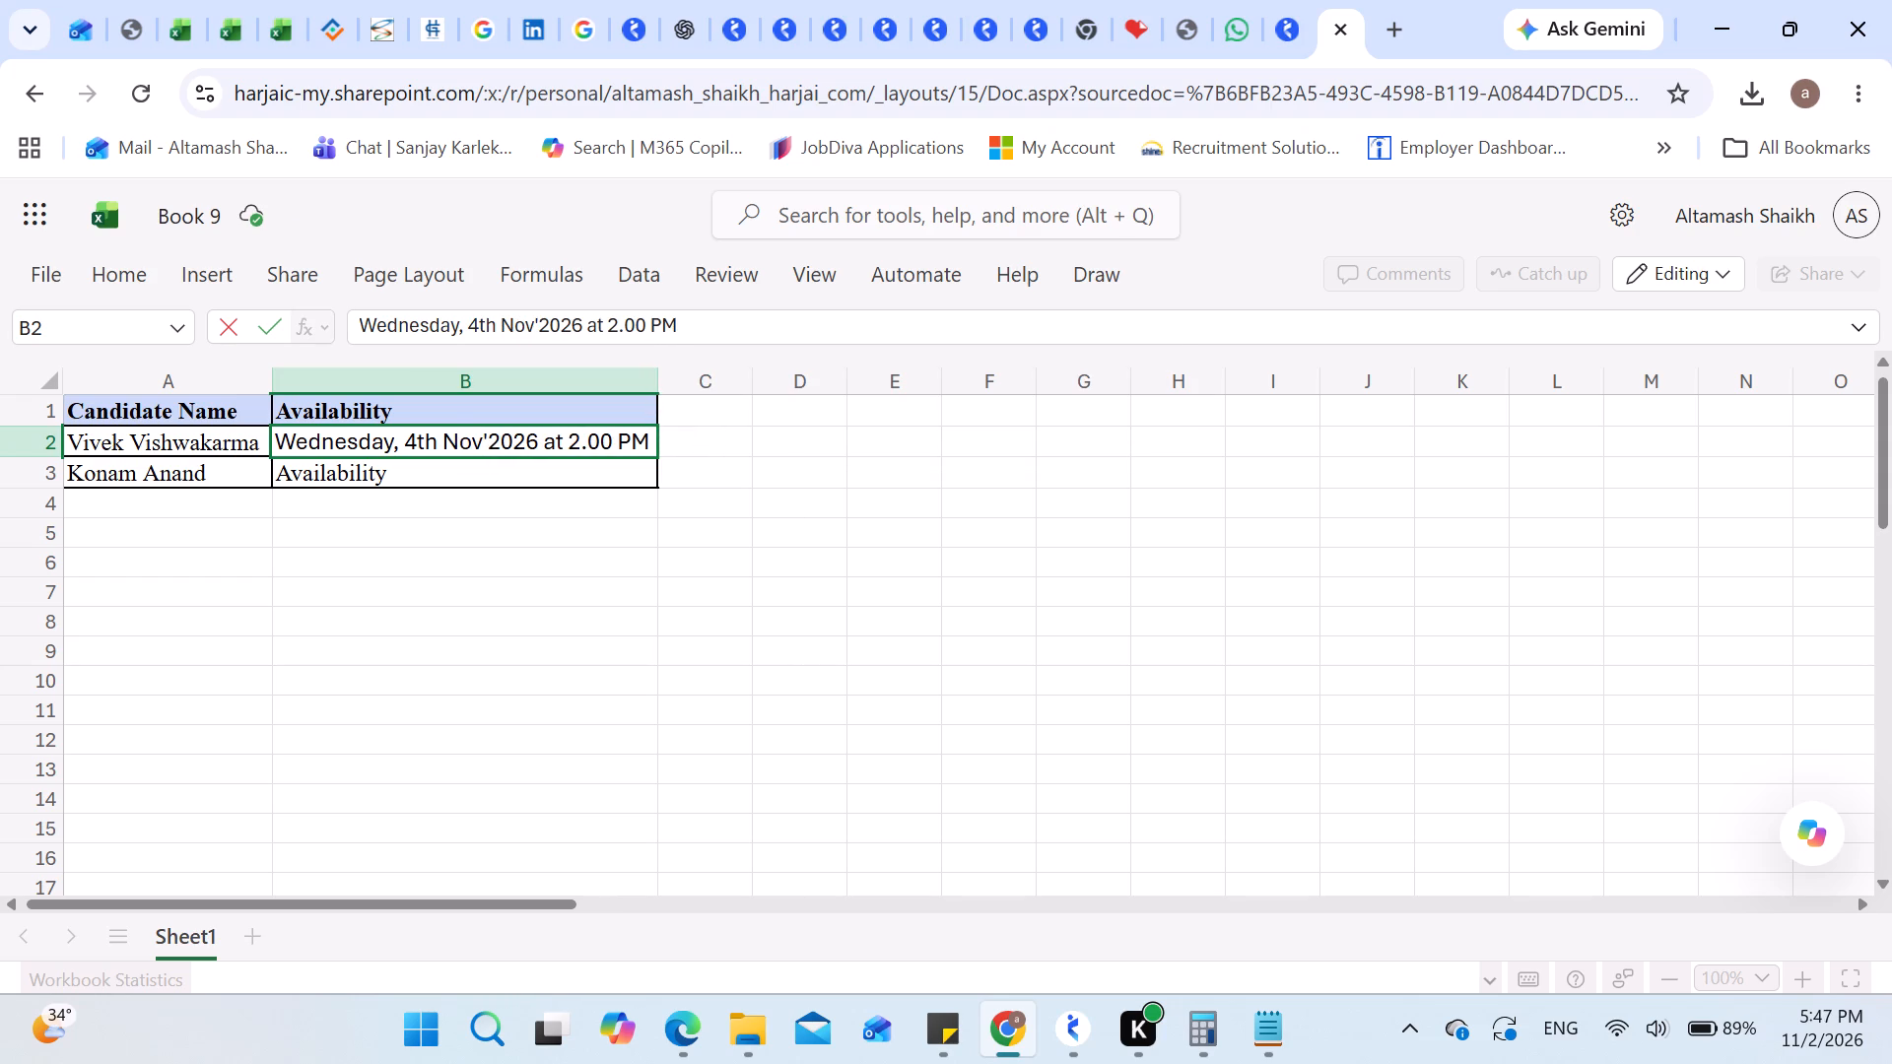
click(577, 436)
key(BackSpace)
key(4)
Clear cell B3 and enter "Availabl" for the second candidate.
click(530, 476)
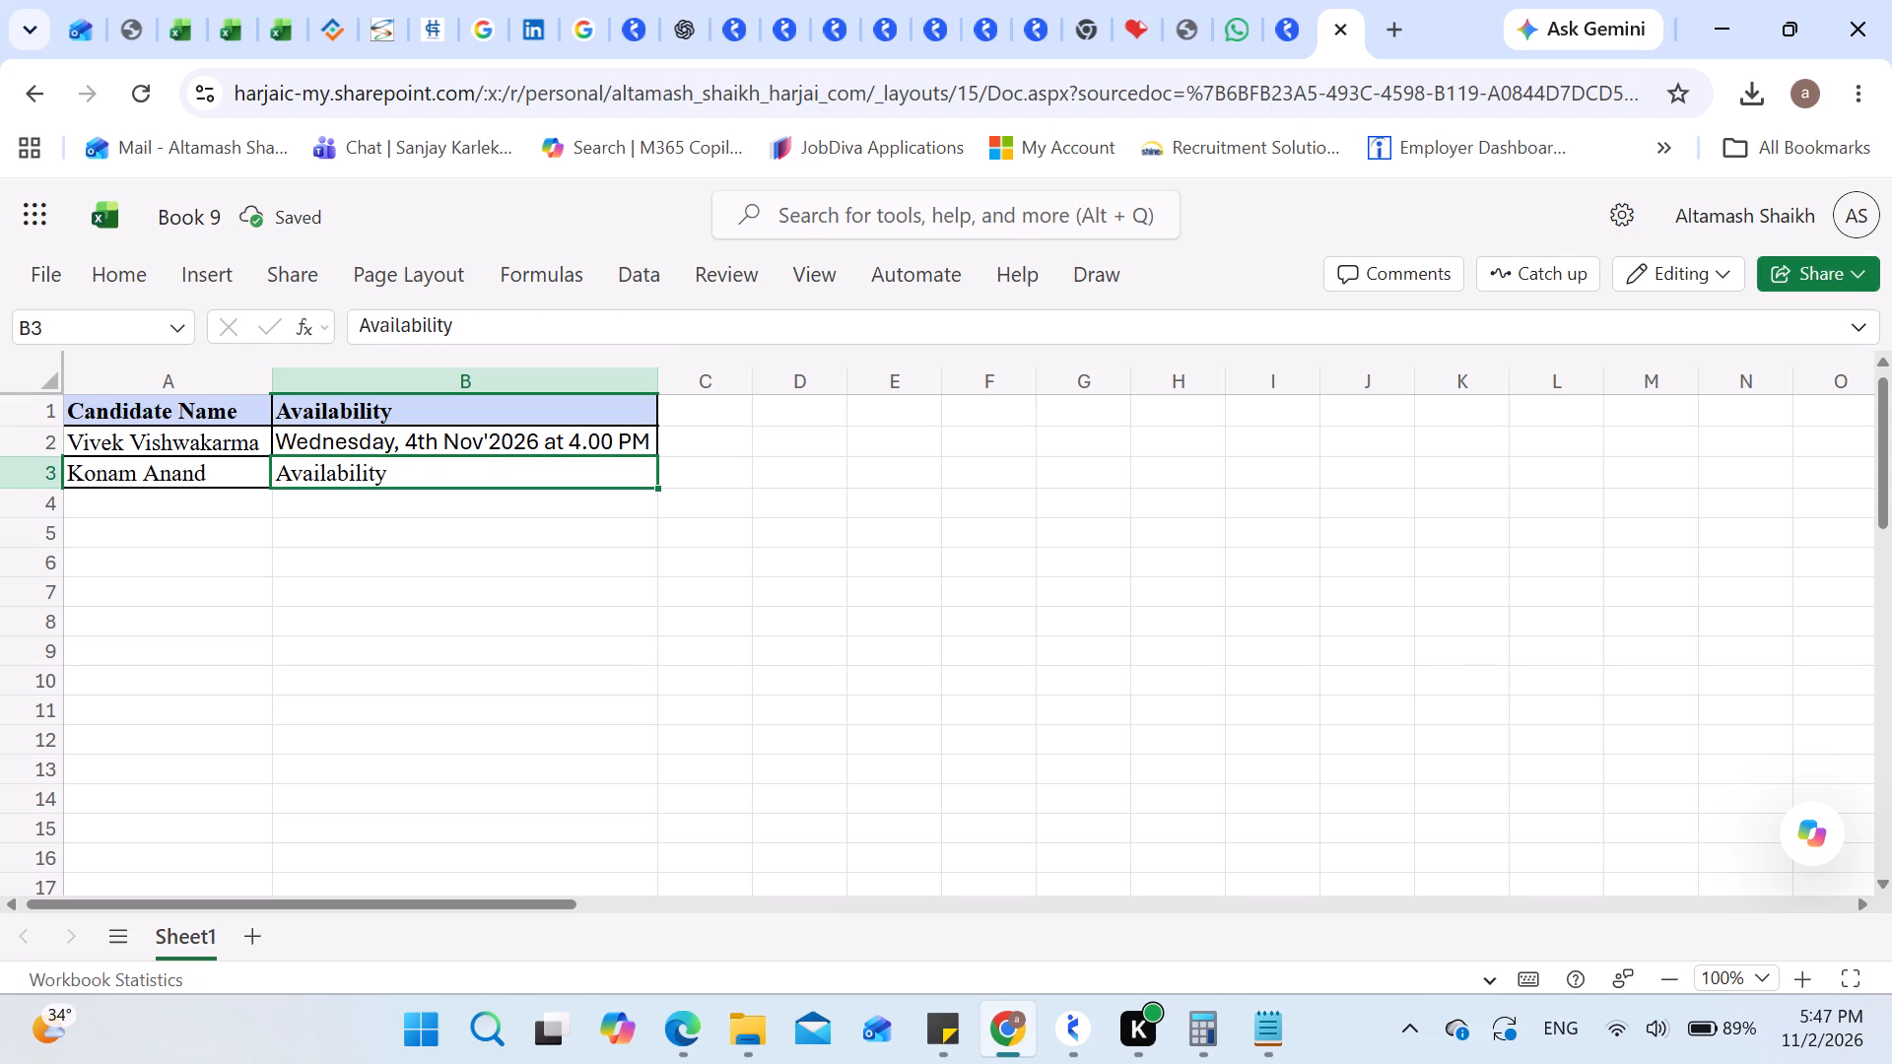
key(BackSpace)
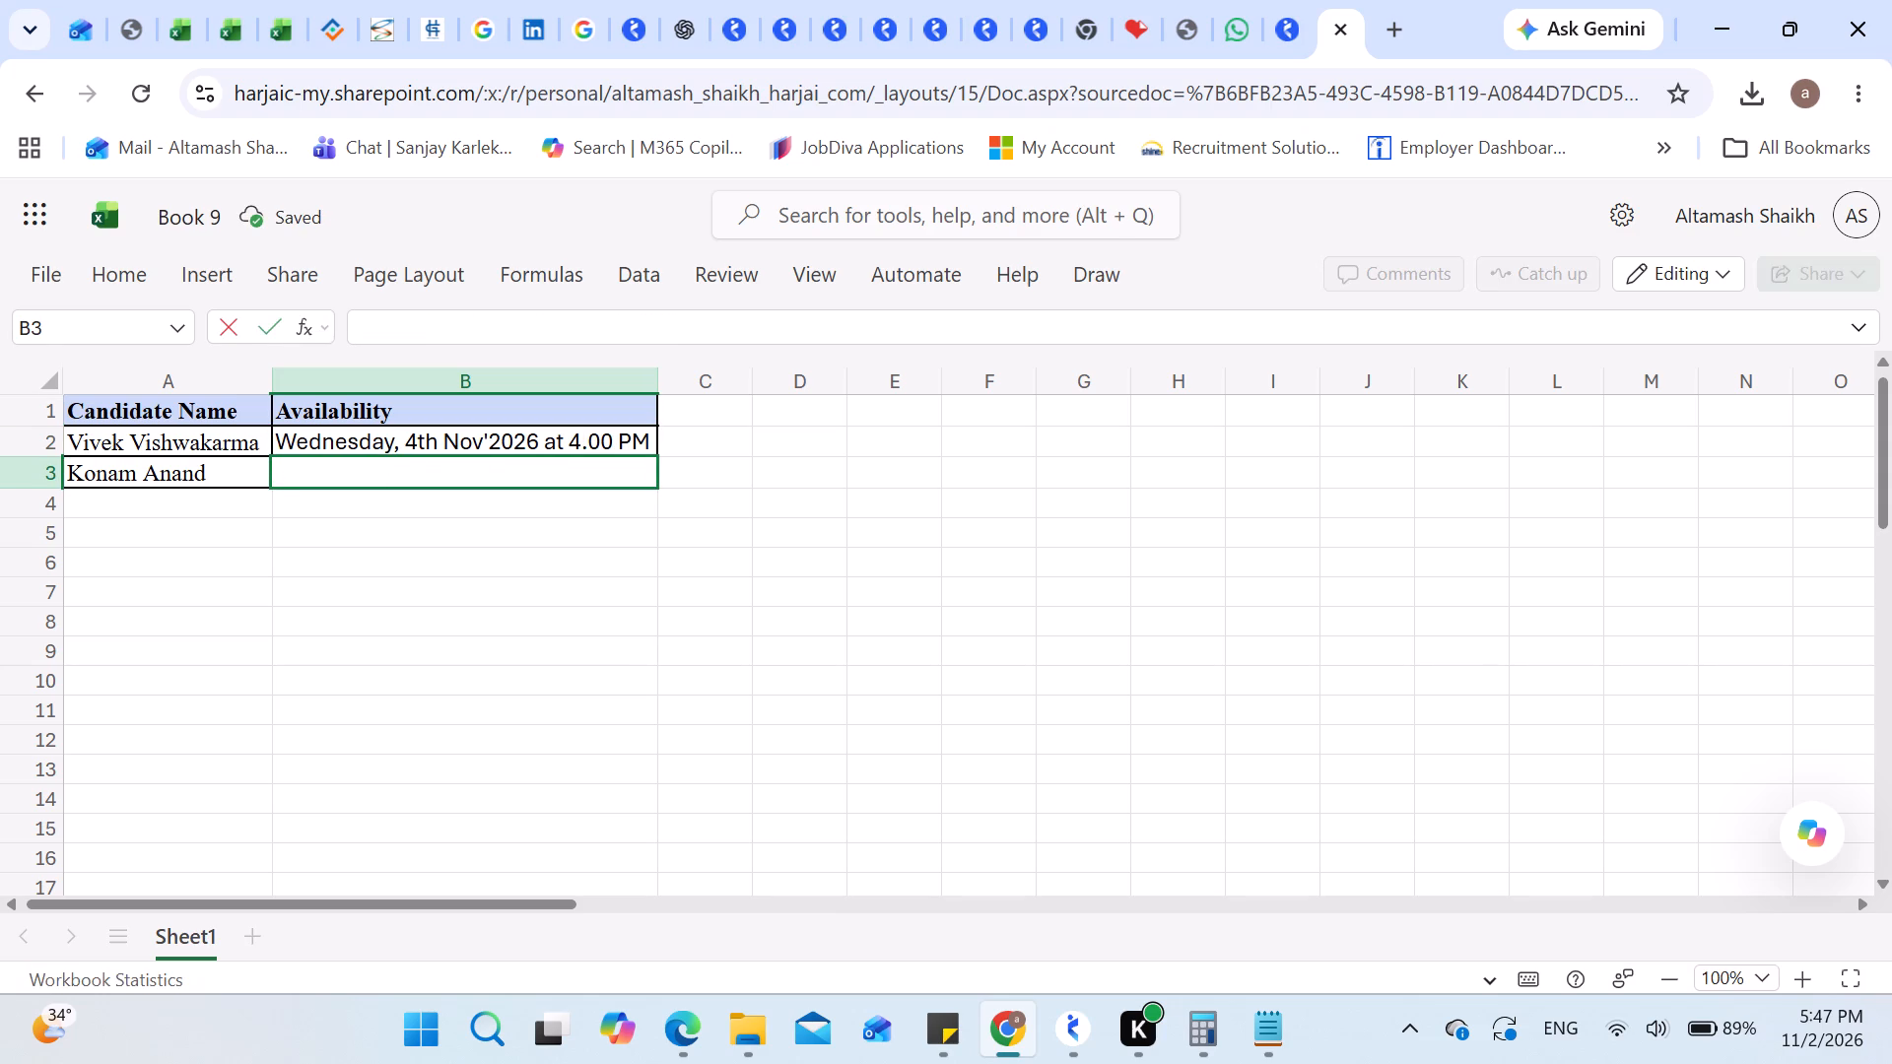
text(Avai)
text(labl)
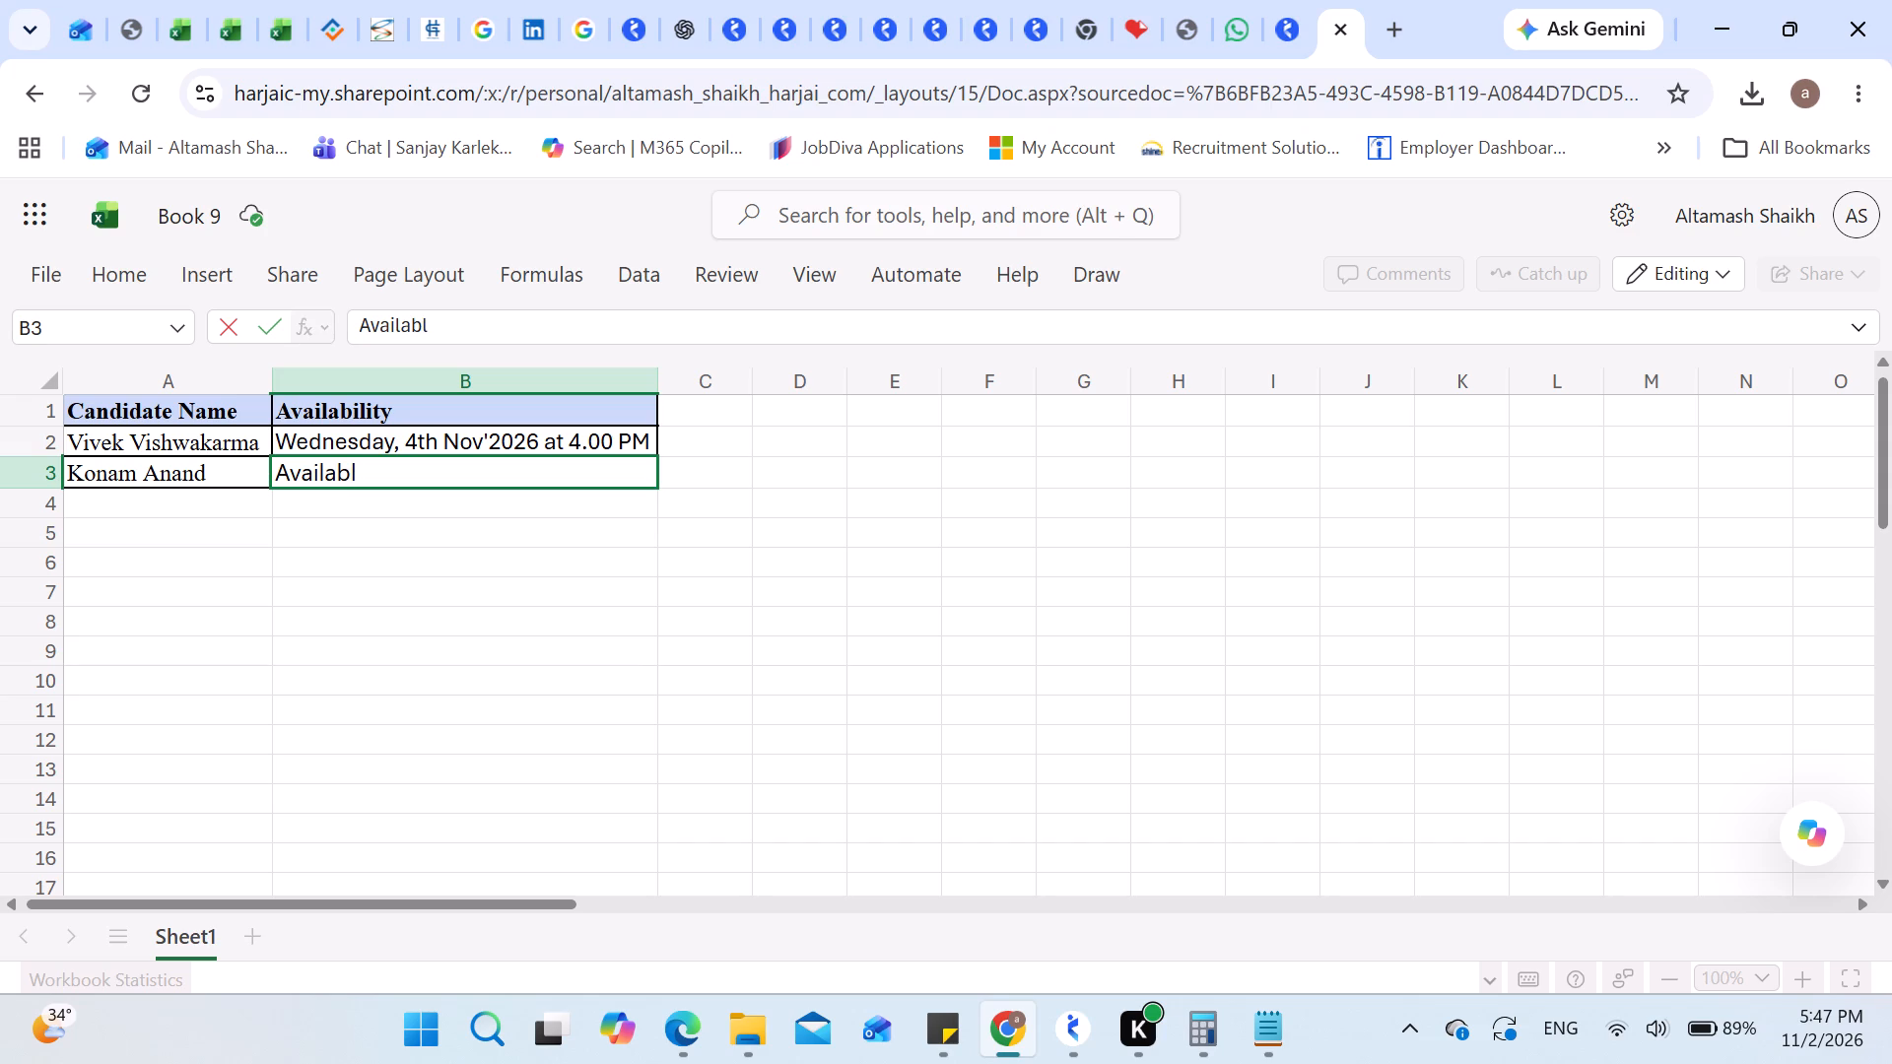
Replace the partial text in cell B3 with "Available next week" as the second candidate's availability.
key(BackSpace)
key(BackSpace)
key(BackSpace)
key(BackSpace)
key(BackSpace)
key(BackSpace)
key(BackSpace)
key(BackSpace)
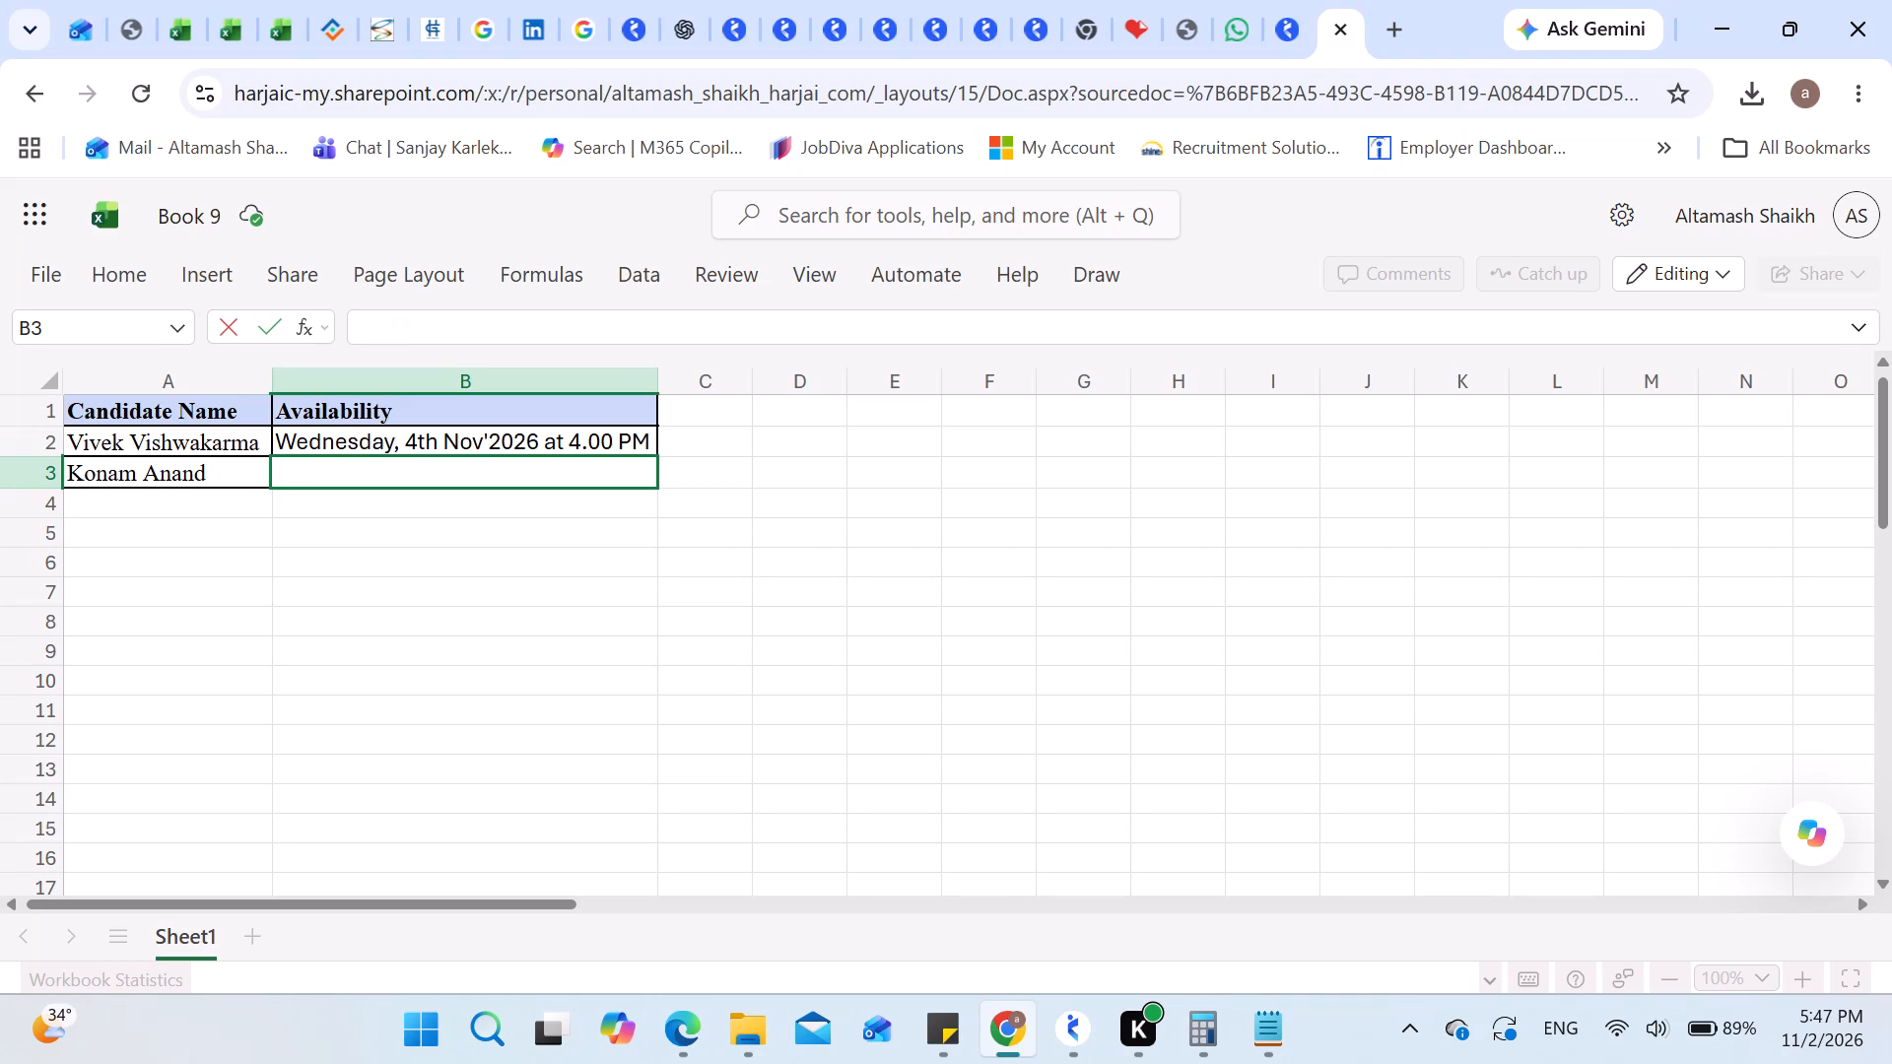
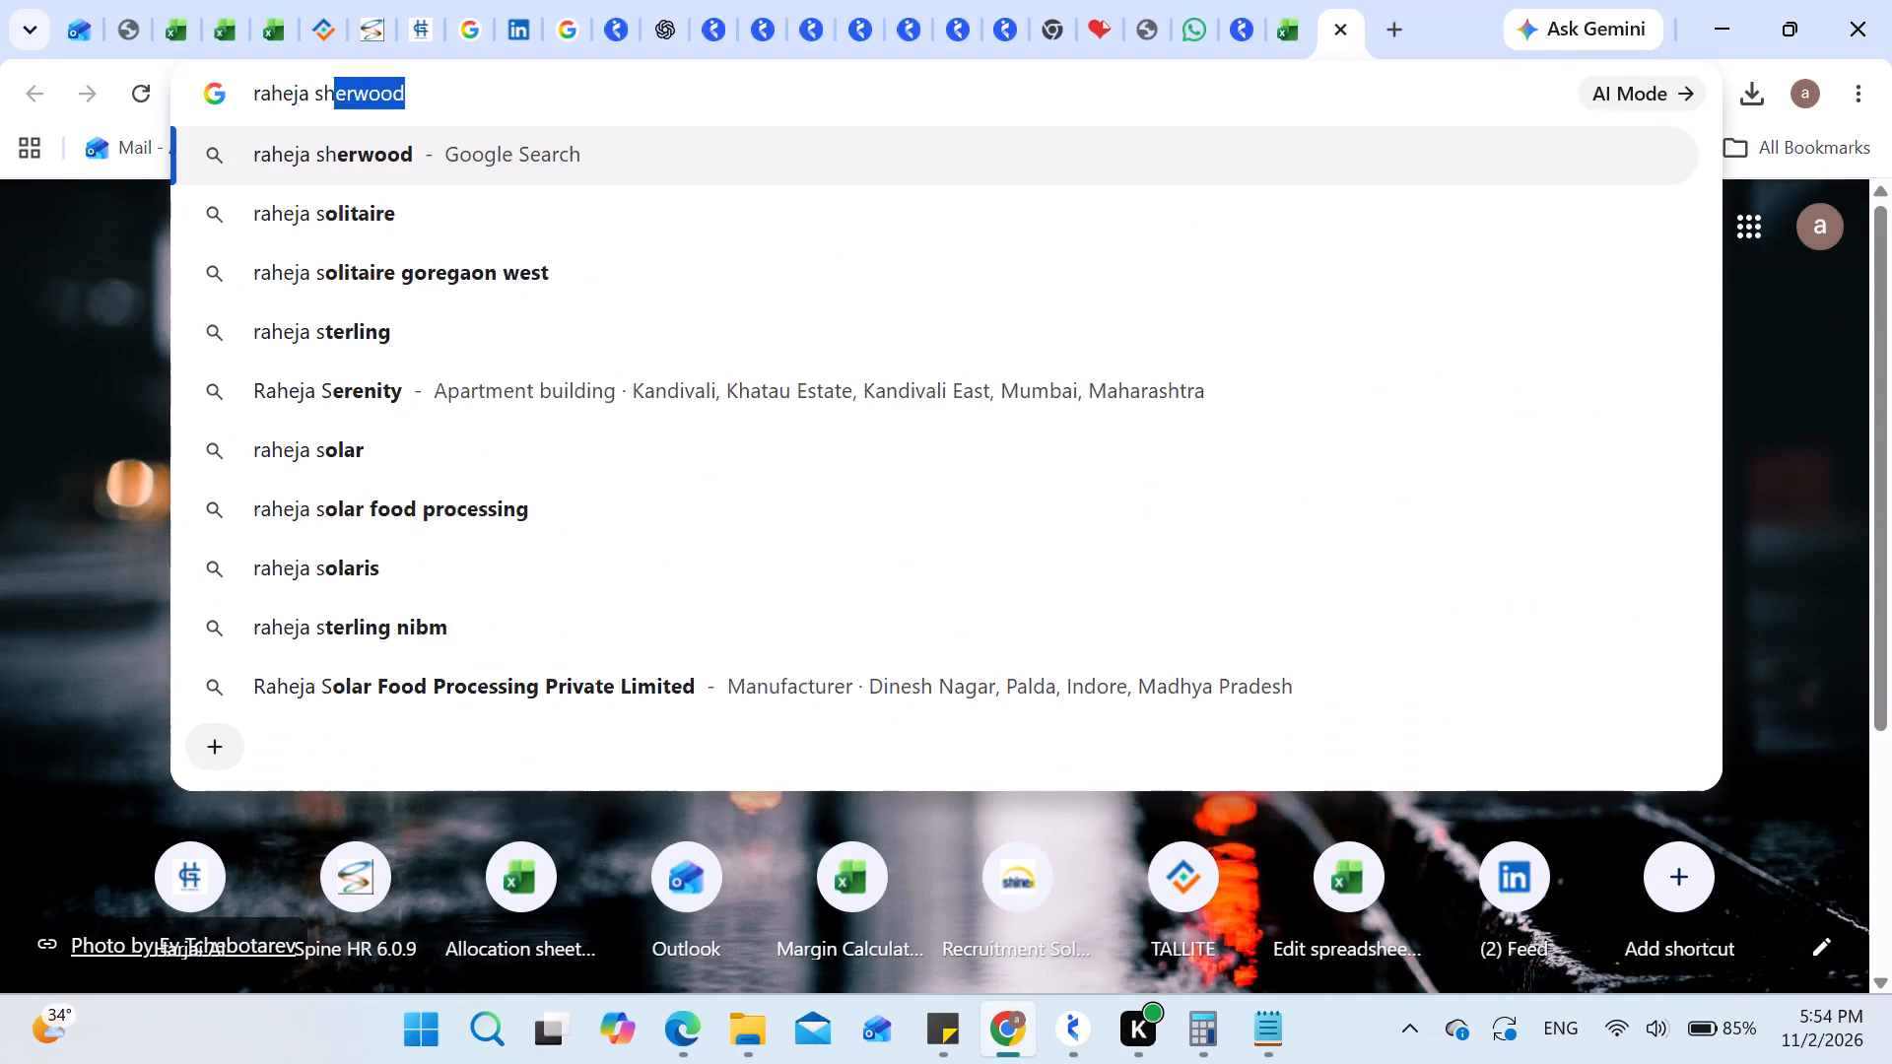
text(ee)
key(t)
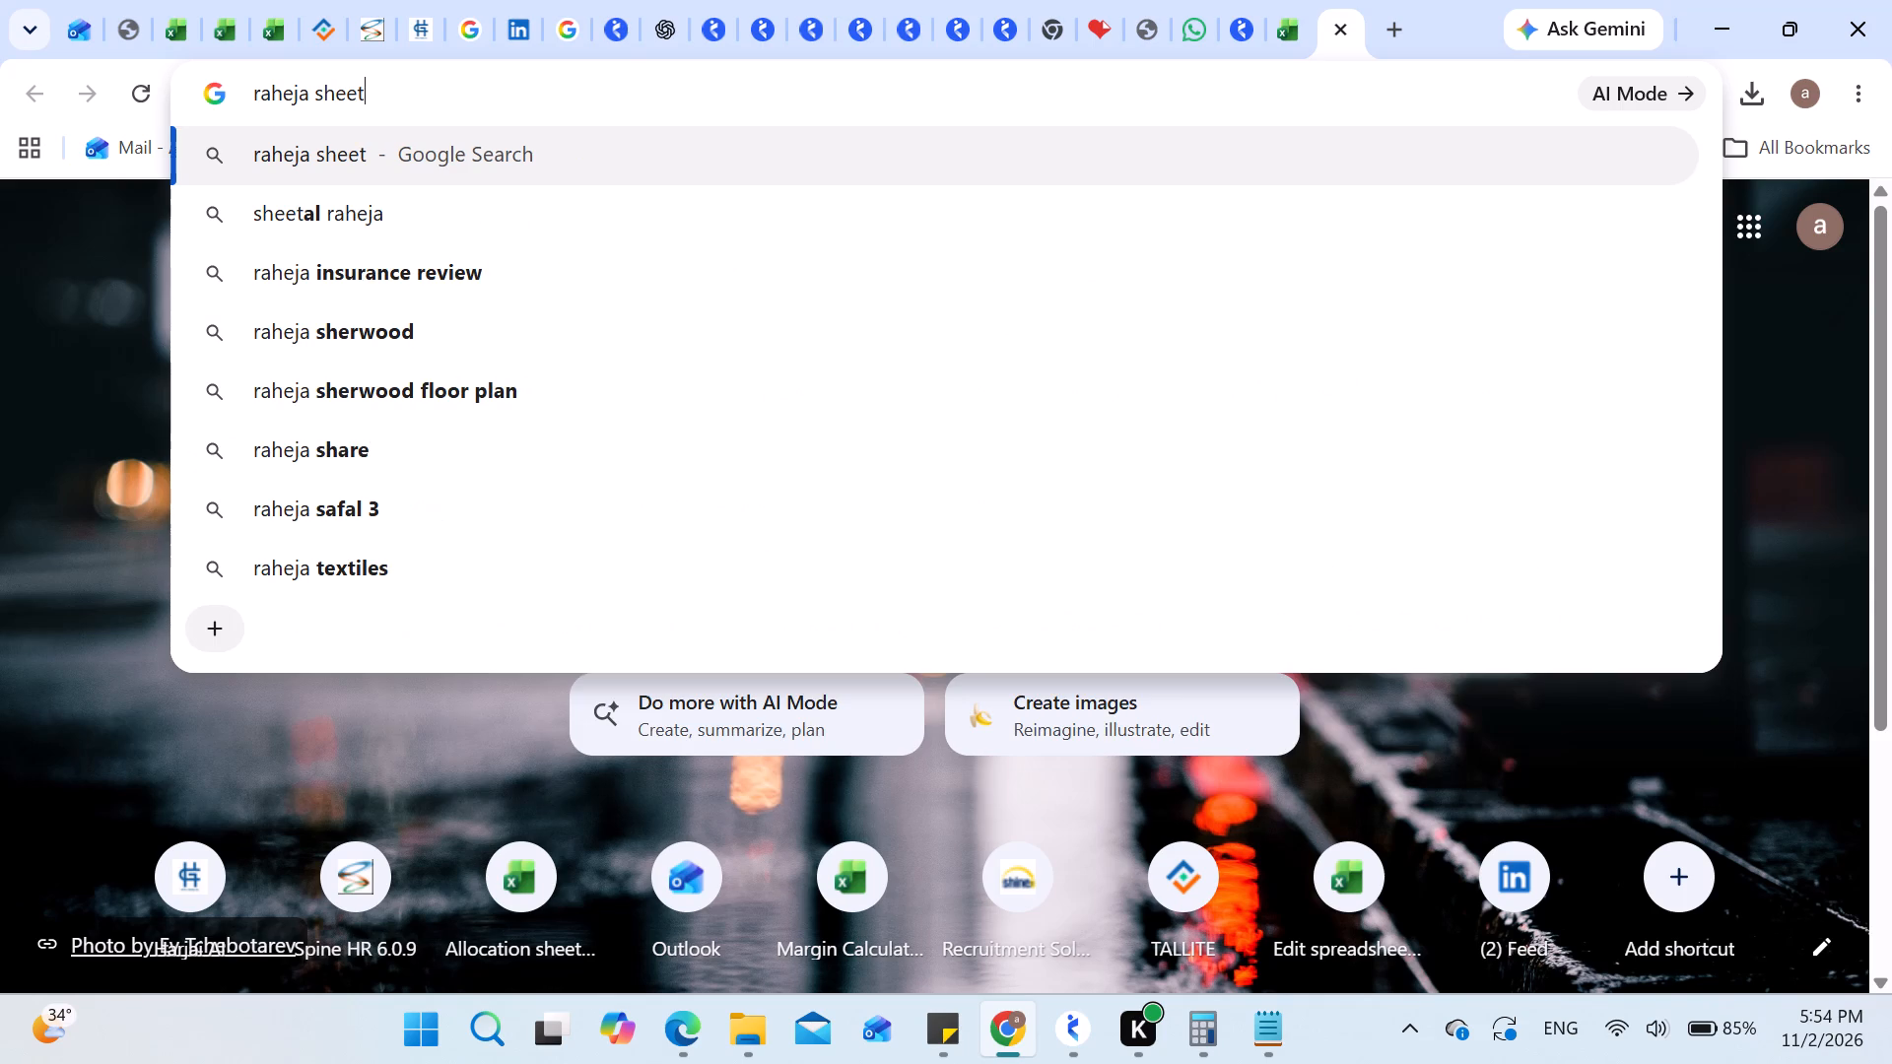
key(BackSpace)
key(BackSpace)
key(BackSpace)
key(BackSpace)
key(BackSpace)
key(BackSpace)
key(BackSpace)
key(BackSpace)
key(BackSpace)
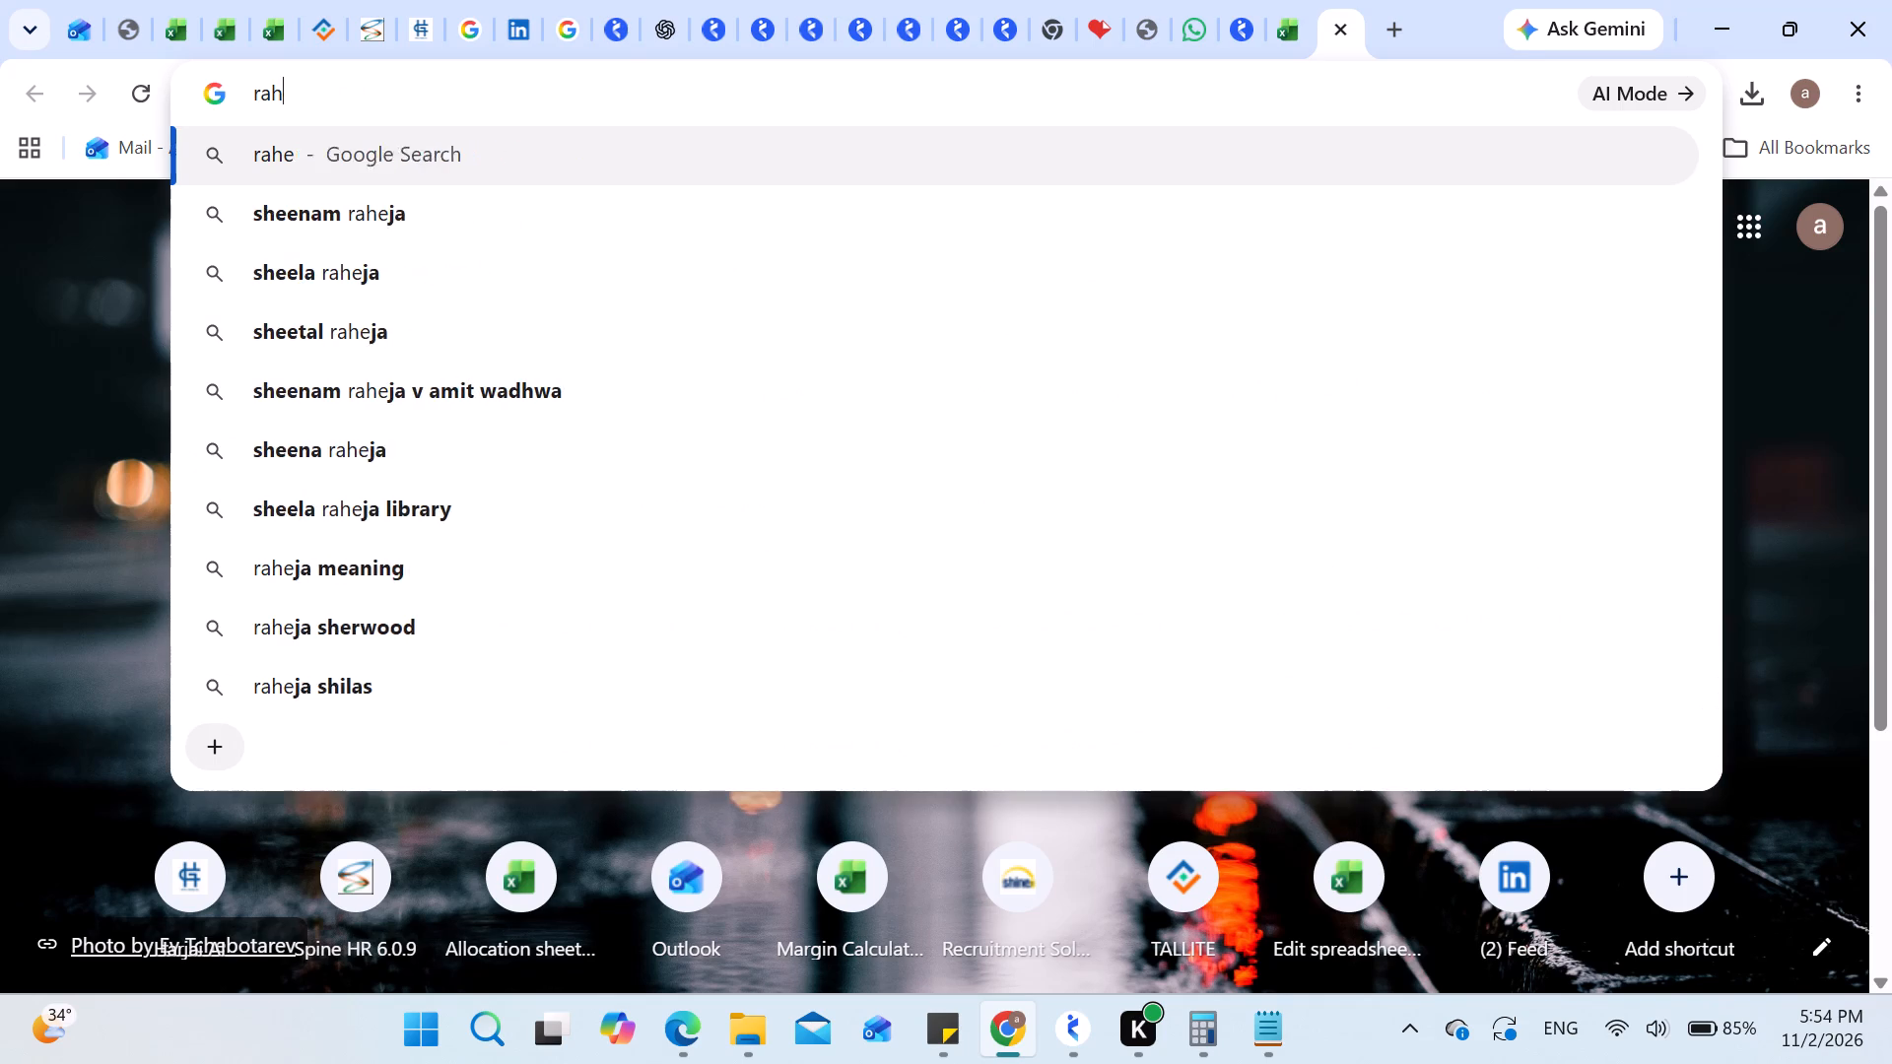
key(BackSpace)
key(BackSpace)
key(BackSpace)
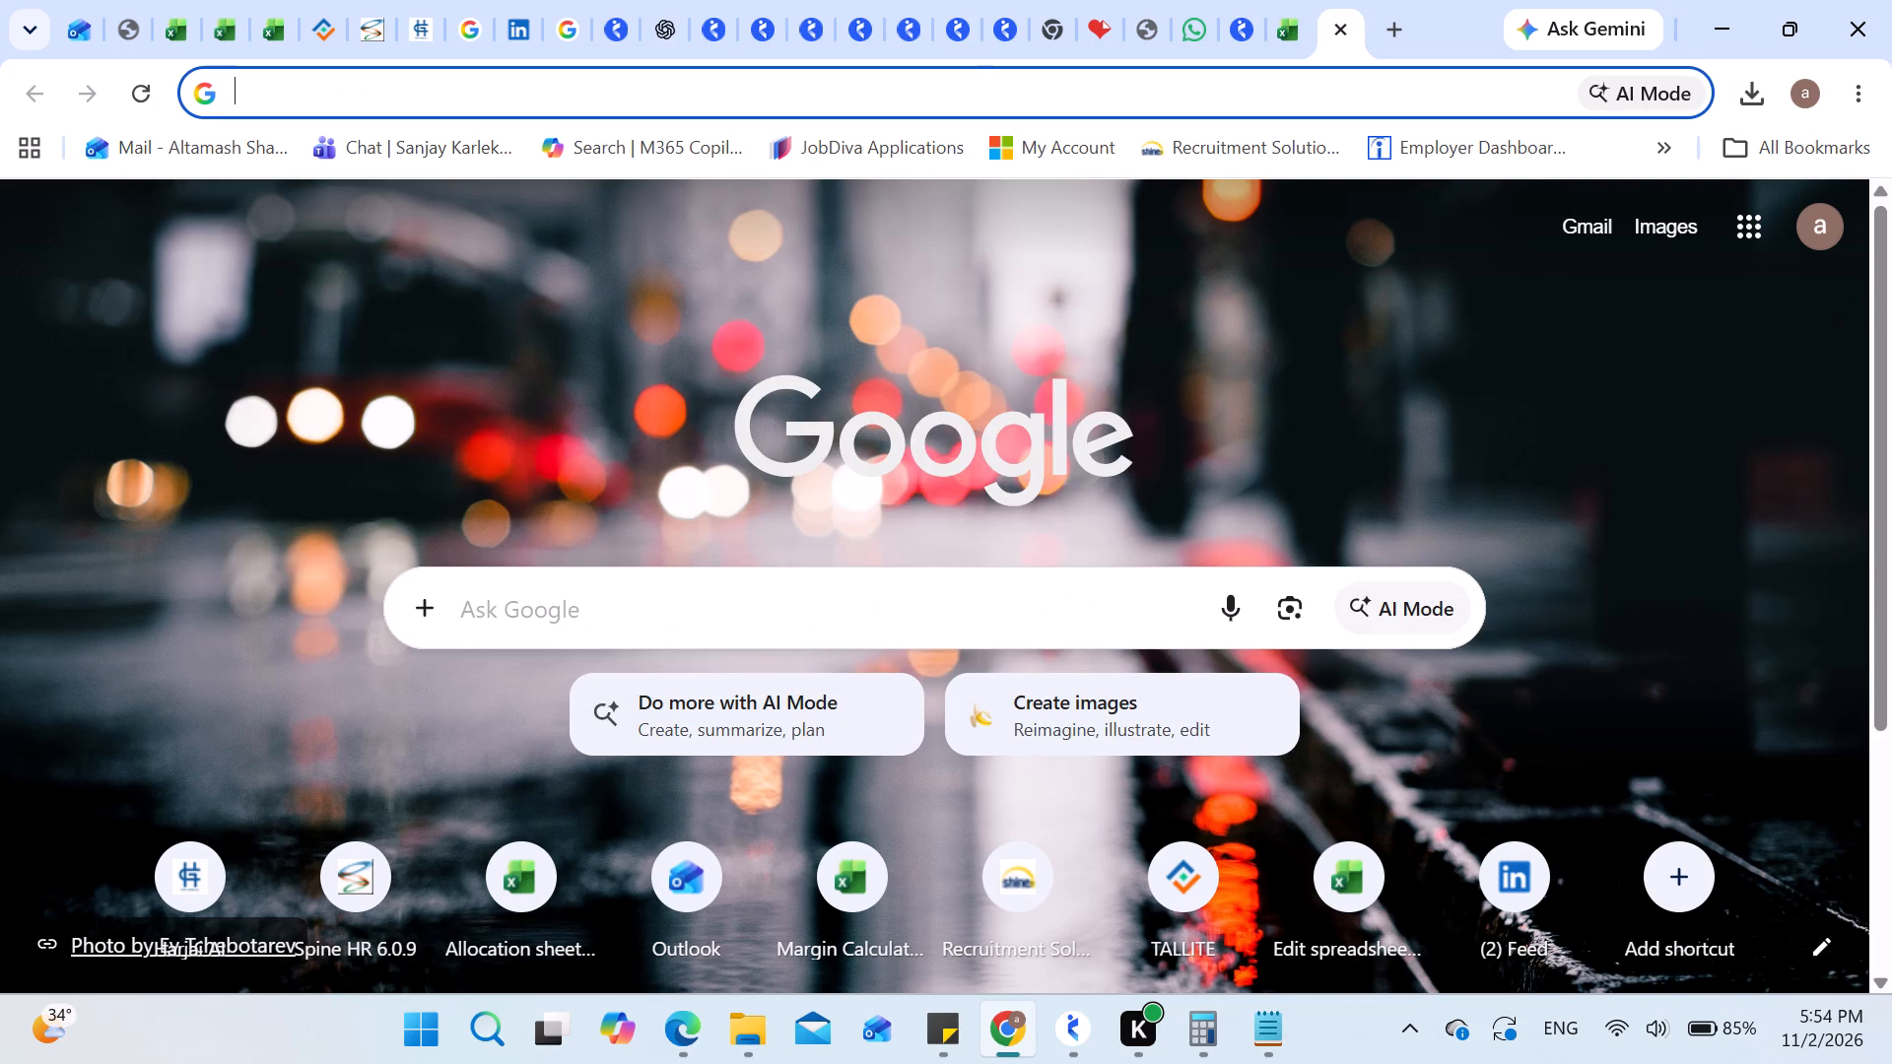
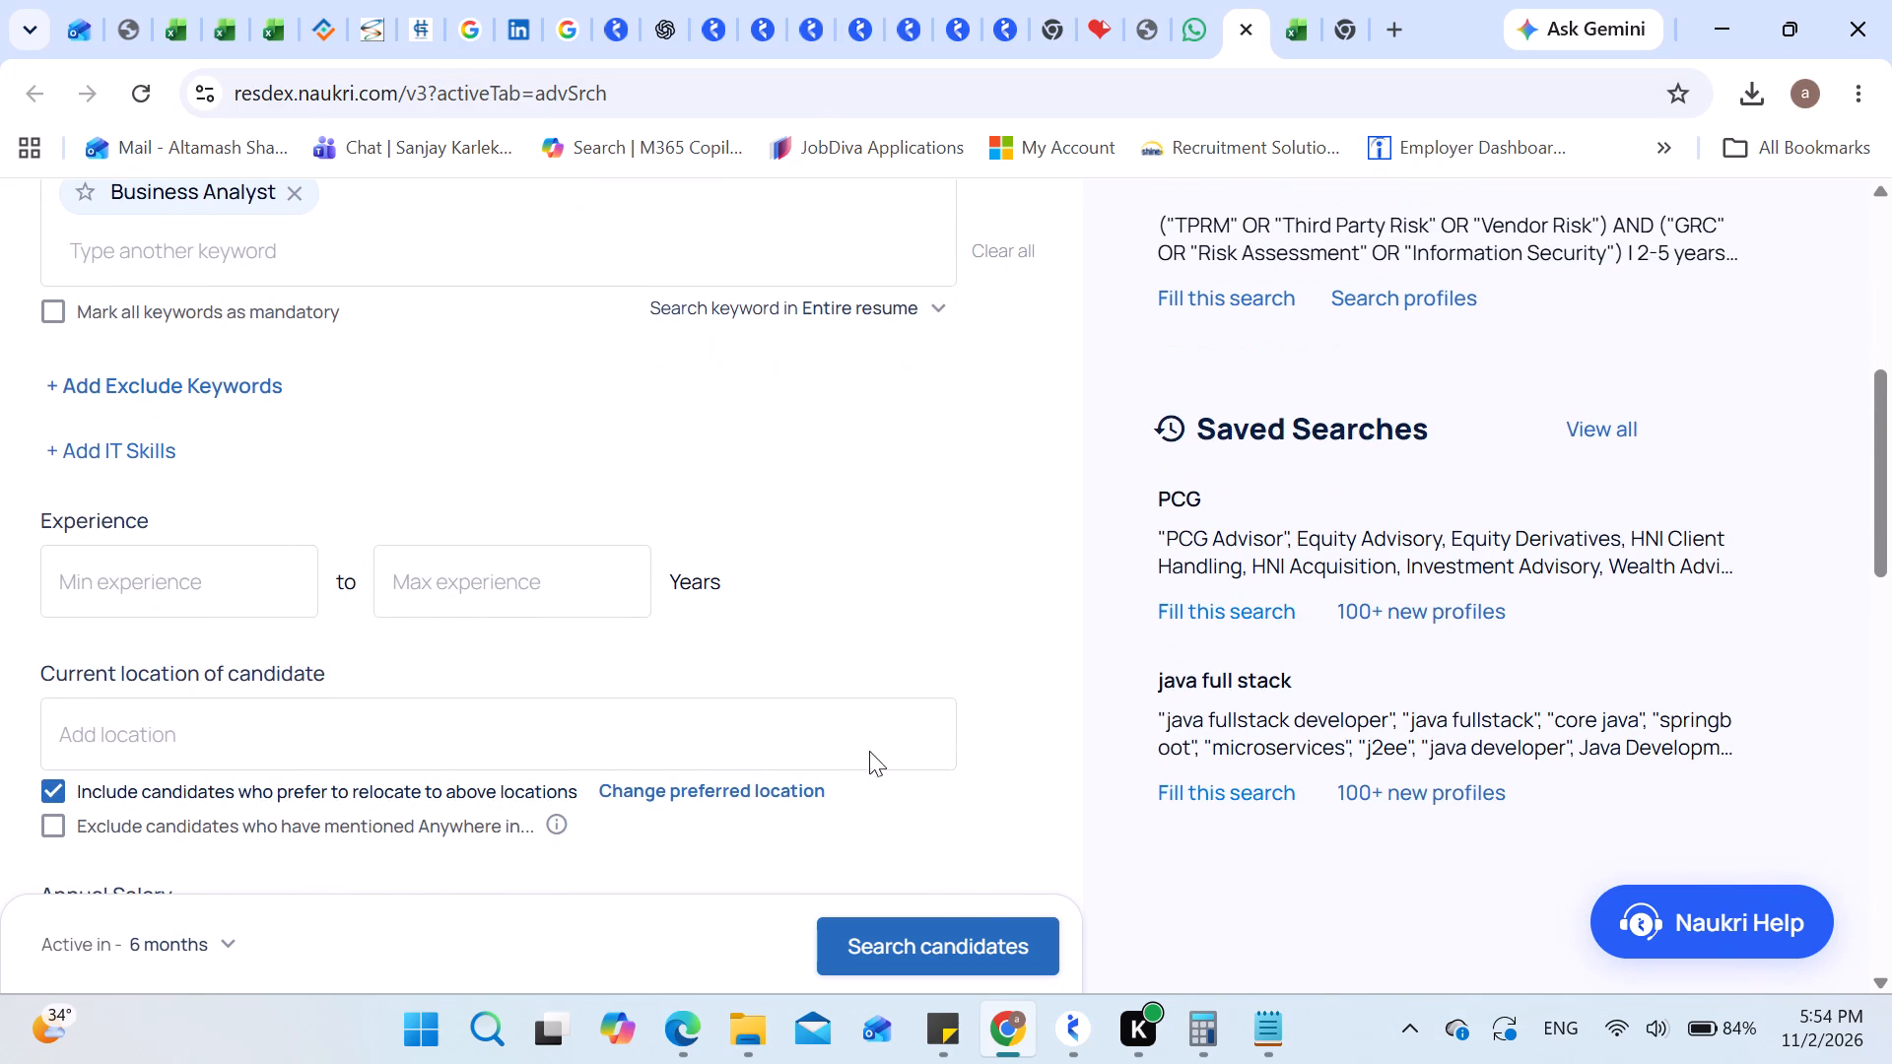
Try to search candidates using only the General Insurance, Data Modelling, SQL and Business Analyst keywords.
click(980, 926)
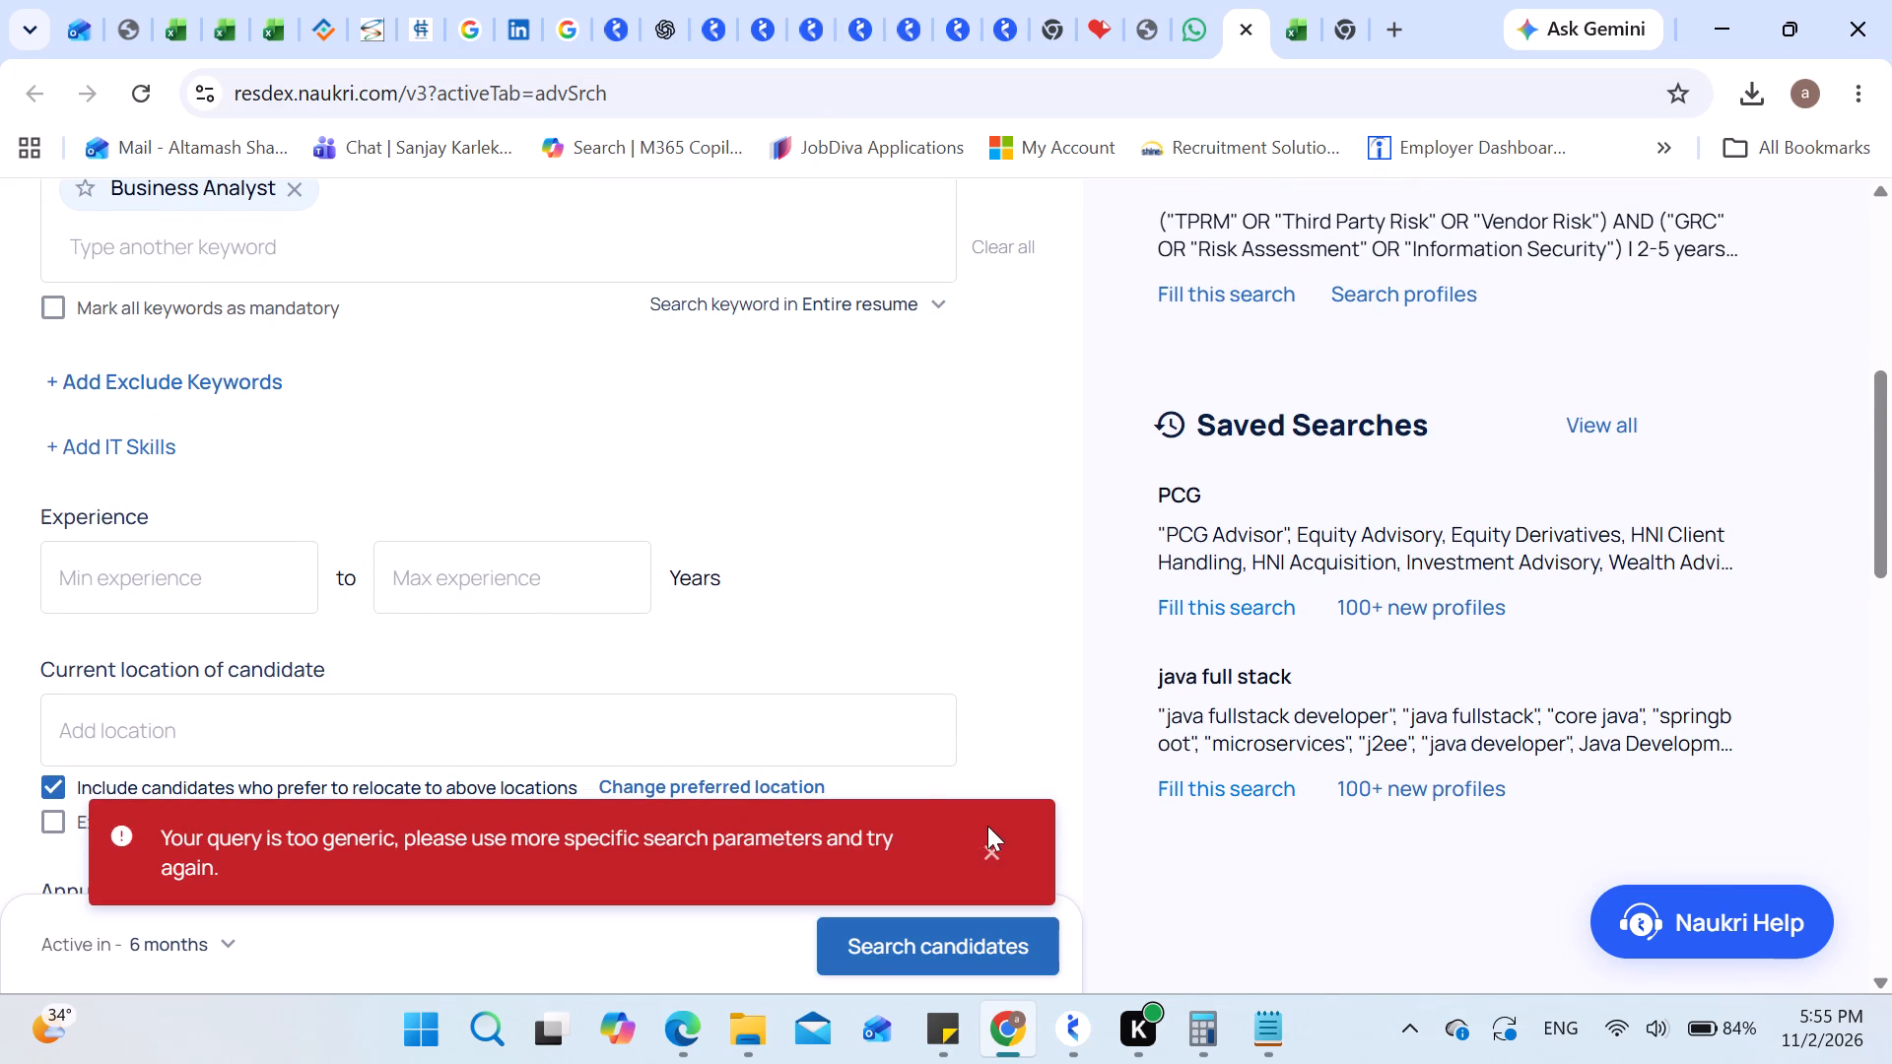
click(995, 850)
Set the minimum experience to 5 years in the candidate search criteria.
scroll(701, 571, up, 1)
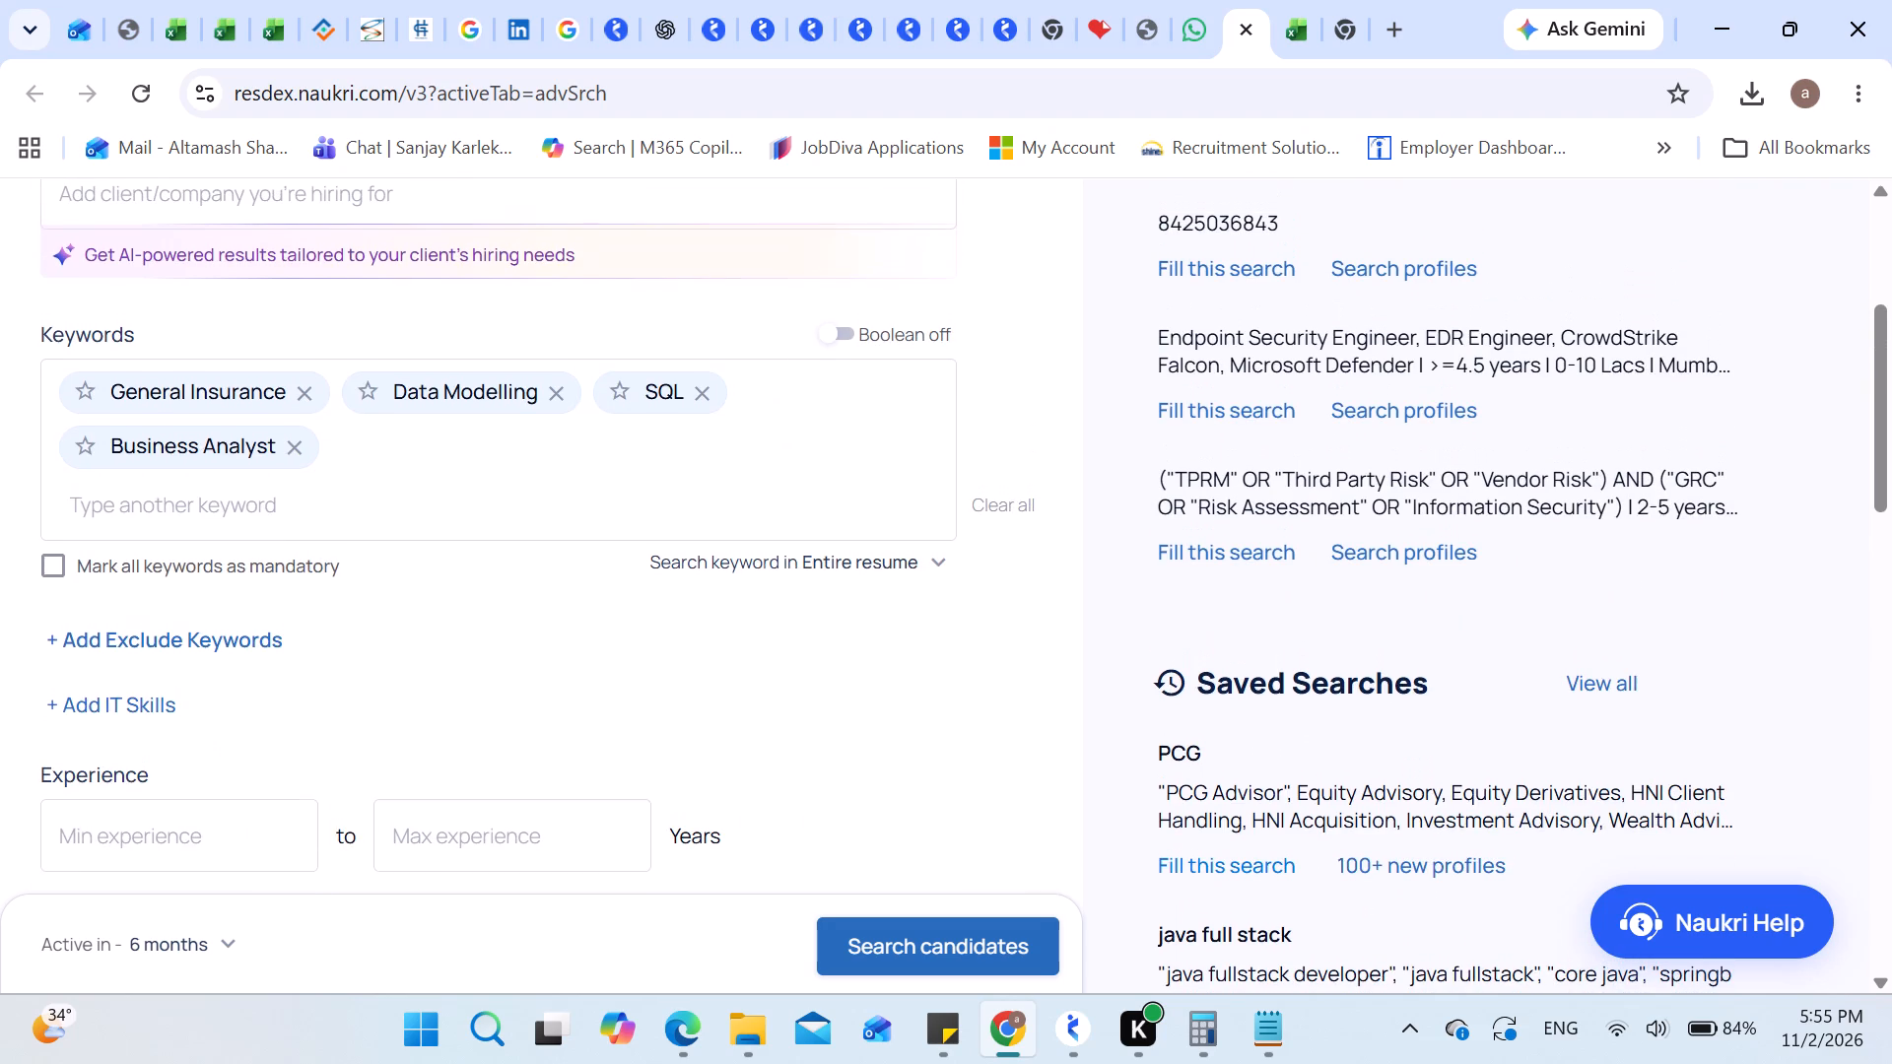
scroll(701, 571, up, 1)
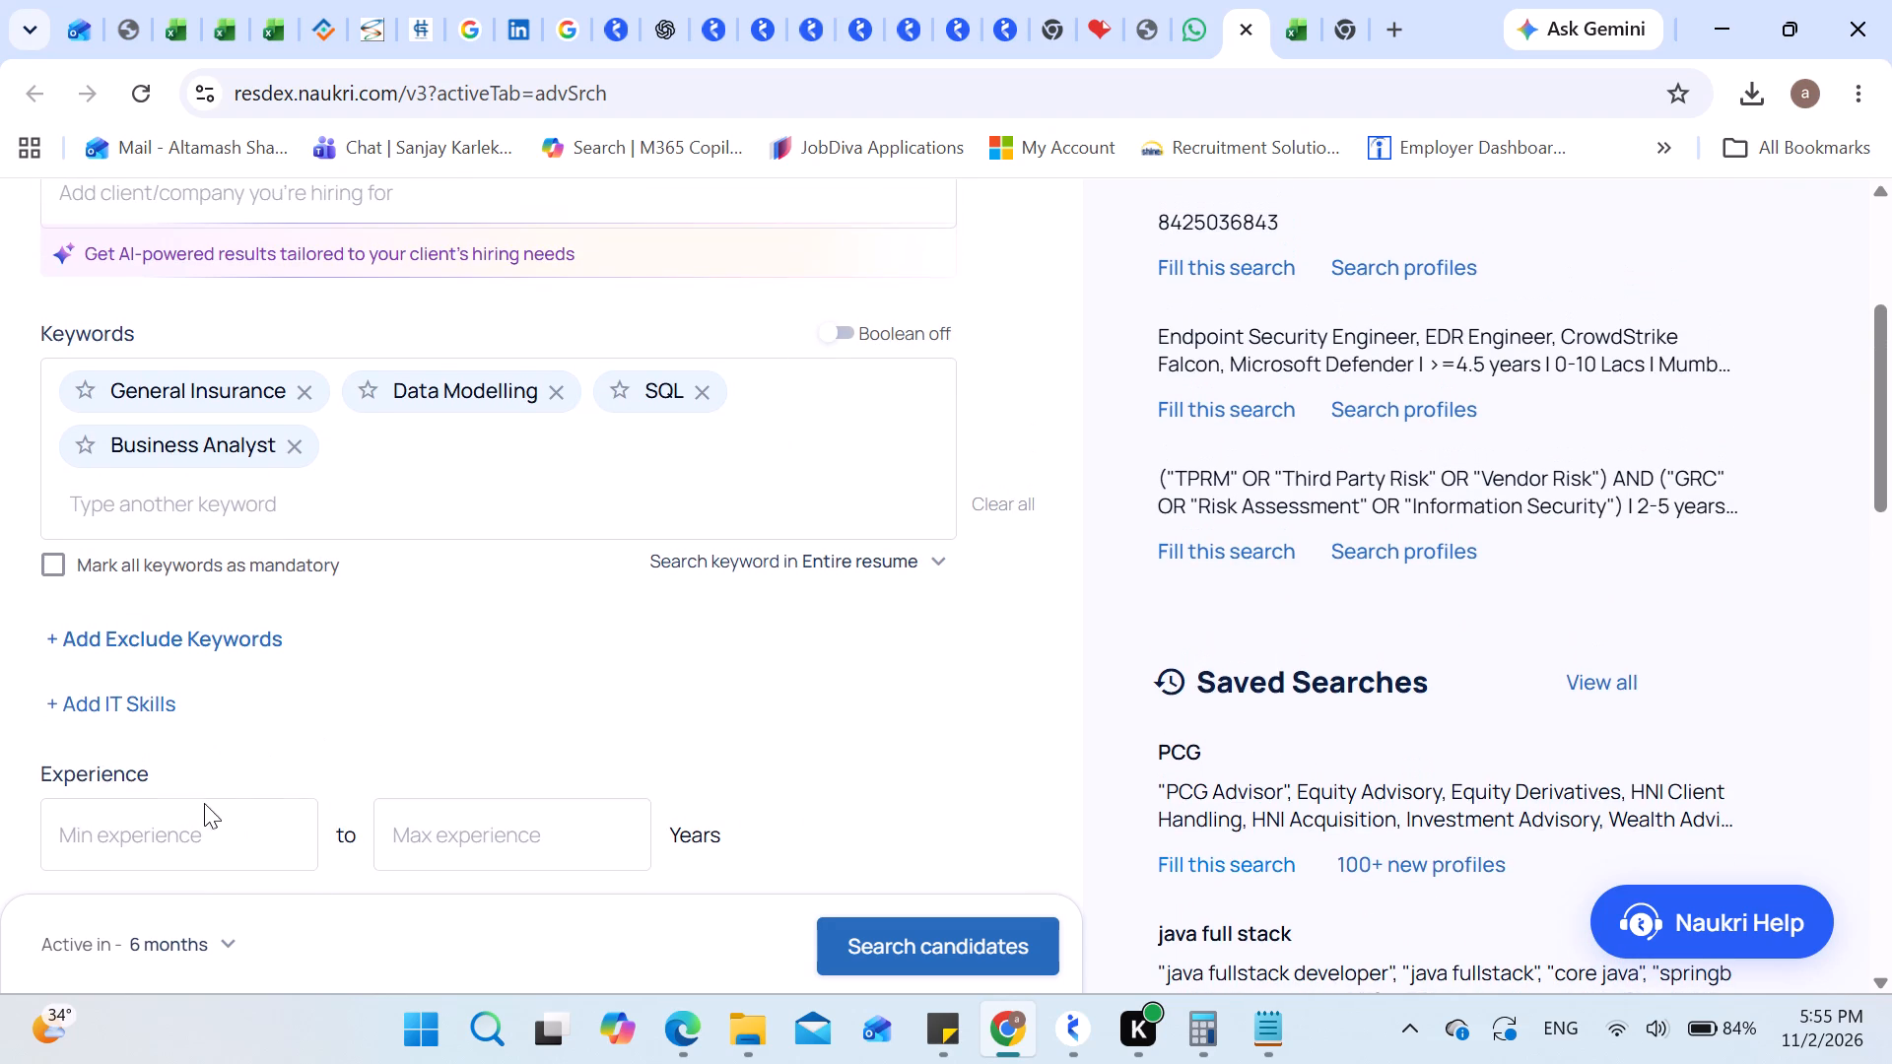
click(203, 811)
key(5)
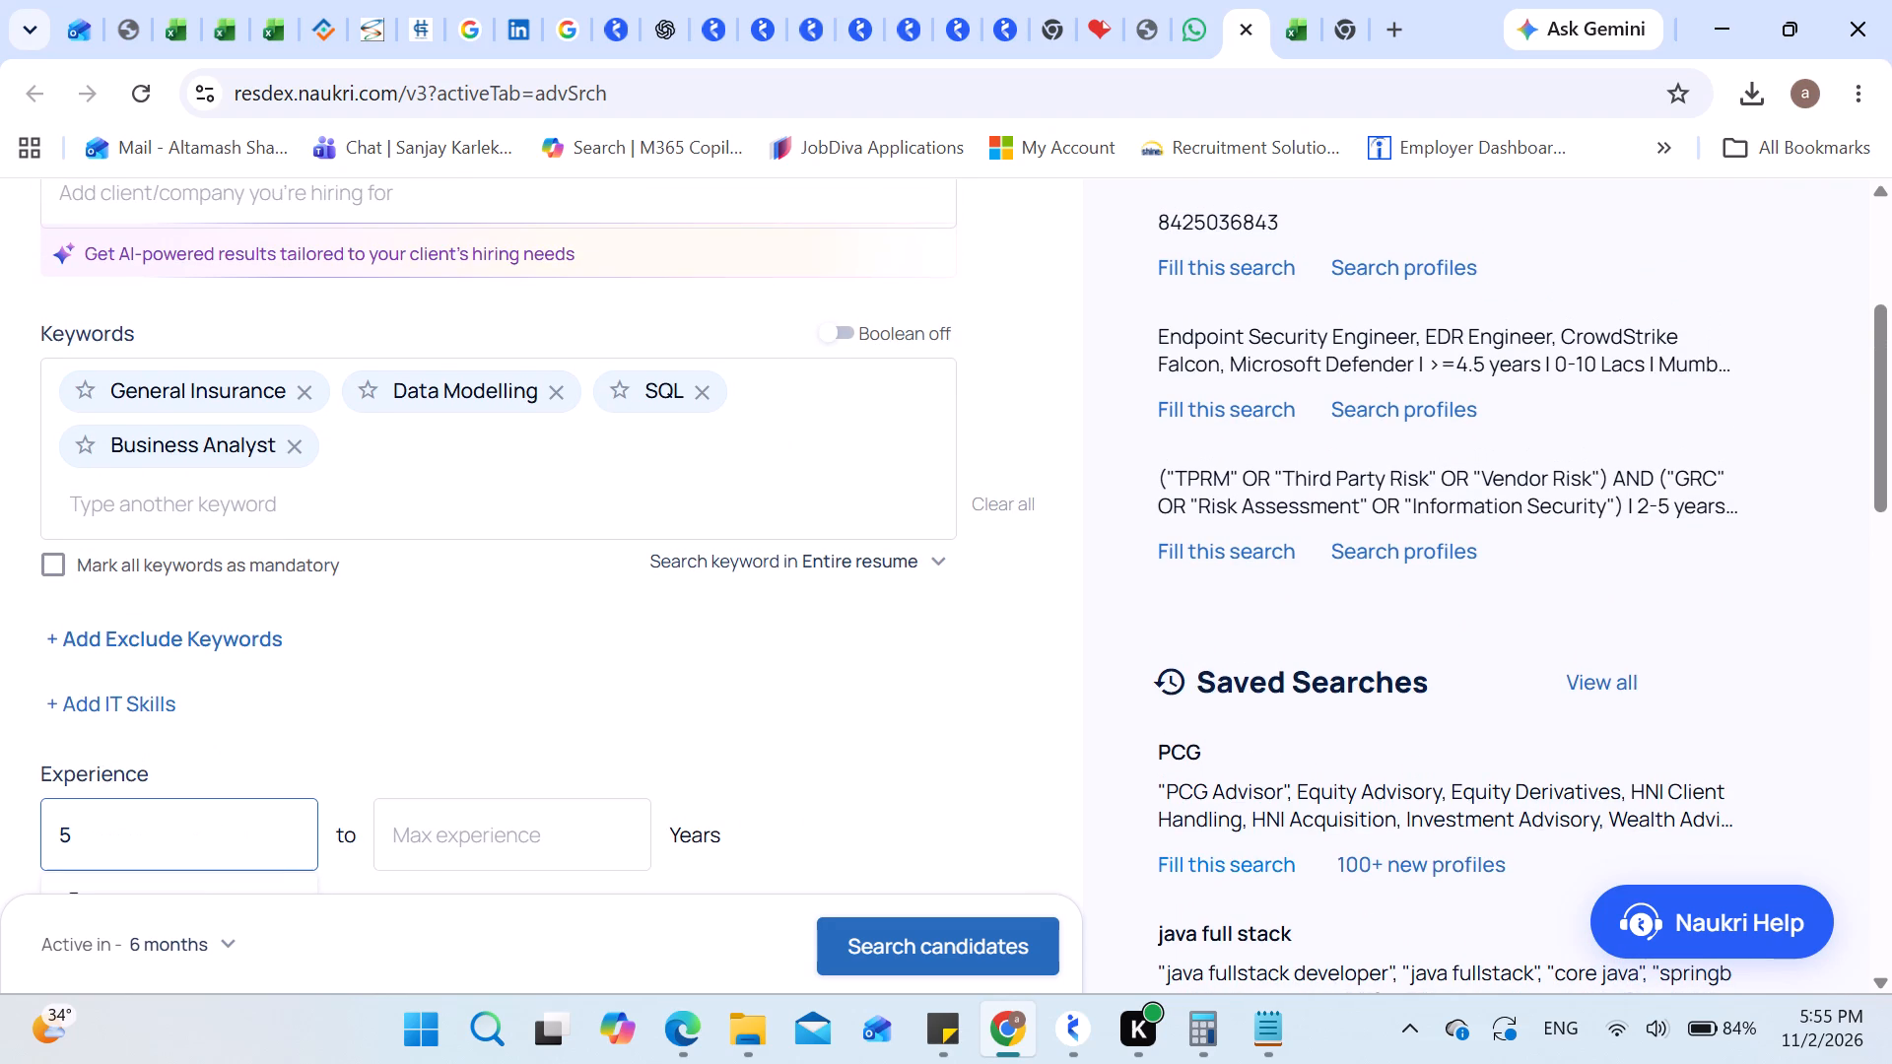
click(374, 755)
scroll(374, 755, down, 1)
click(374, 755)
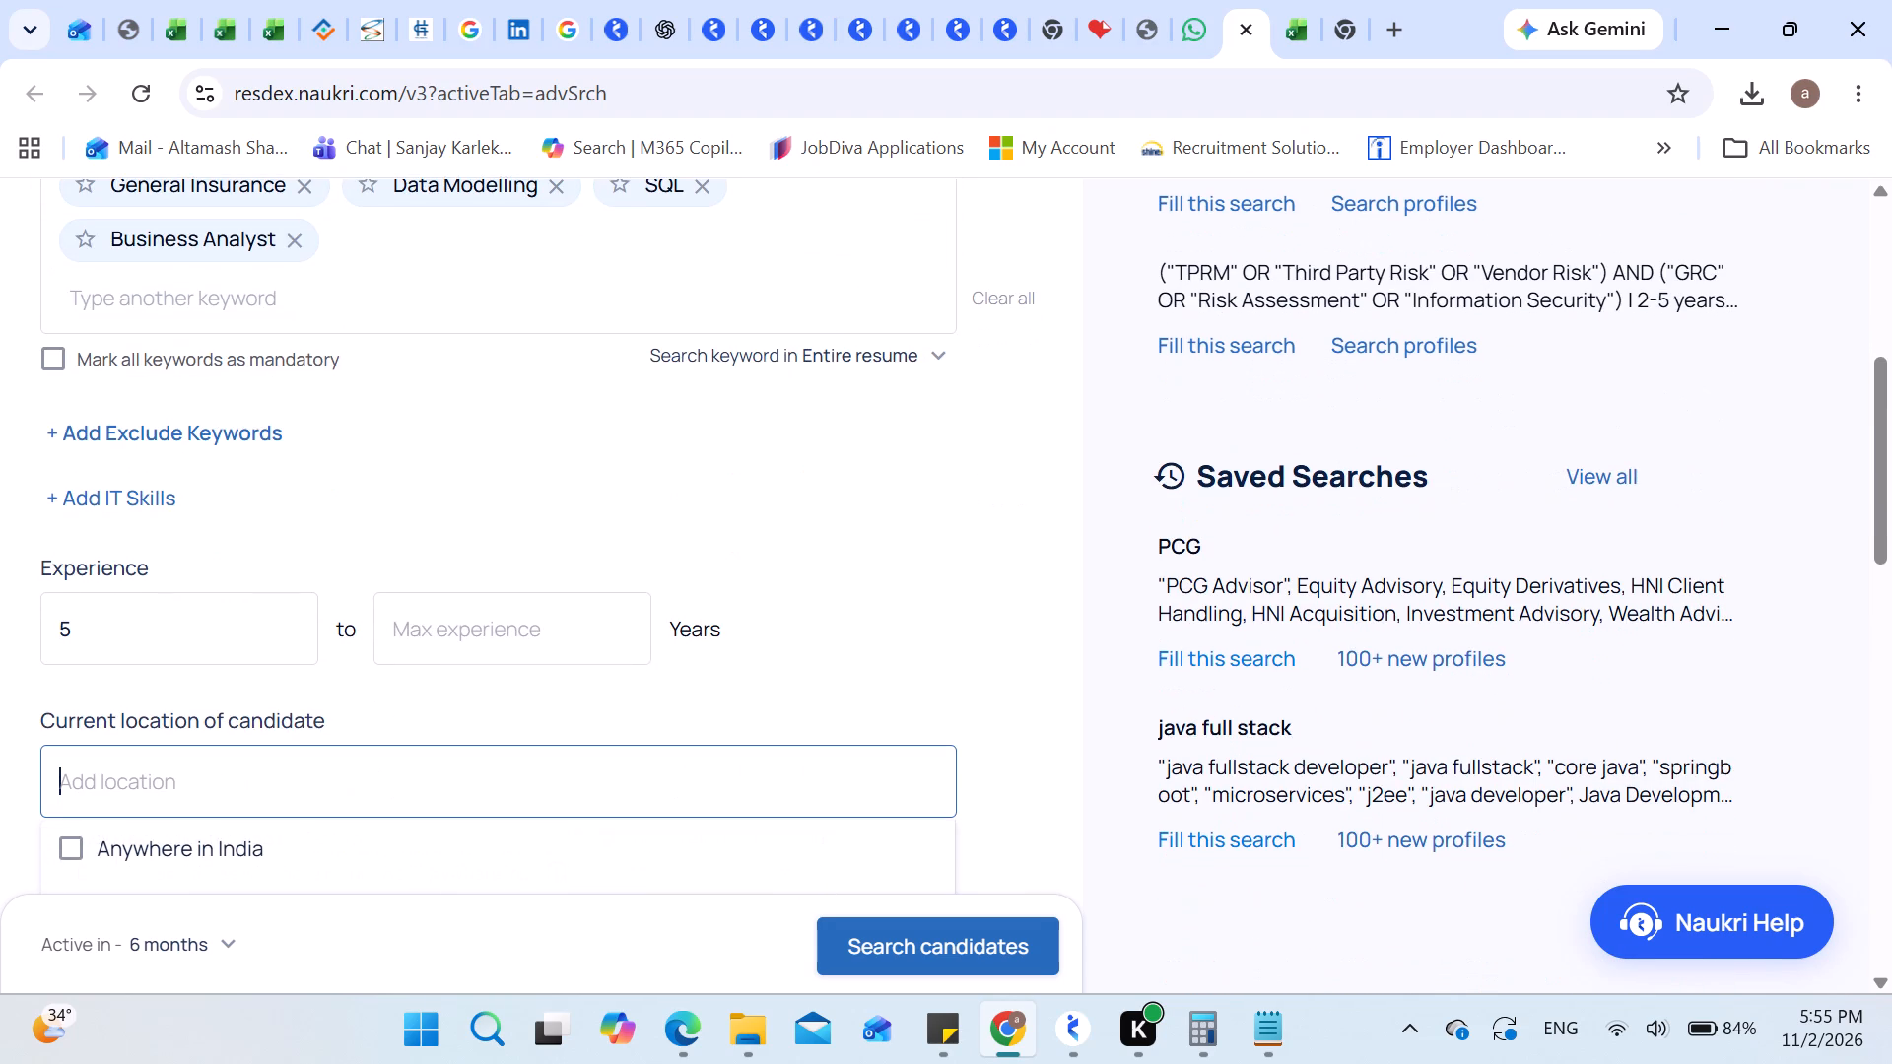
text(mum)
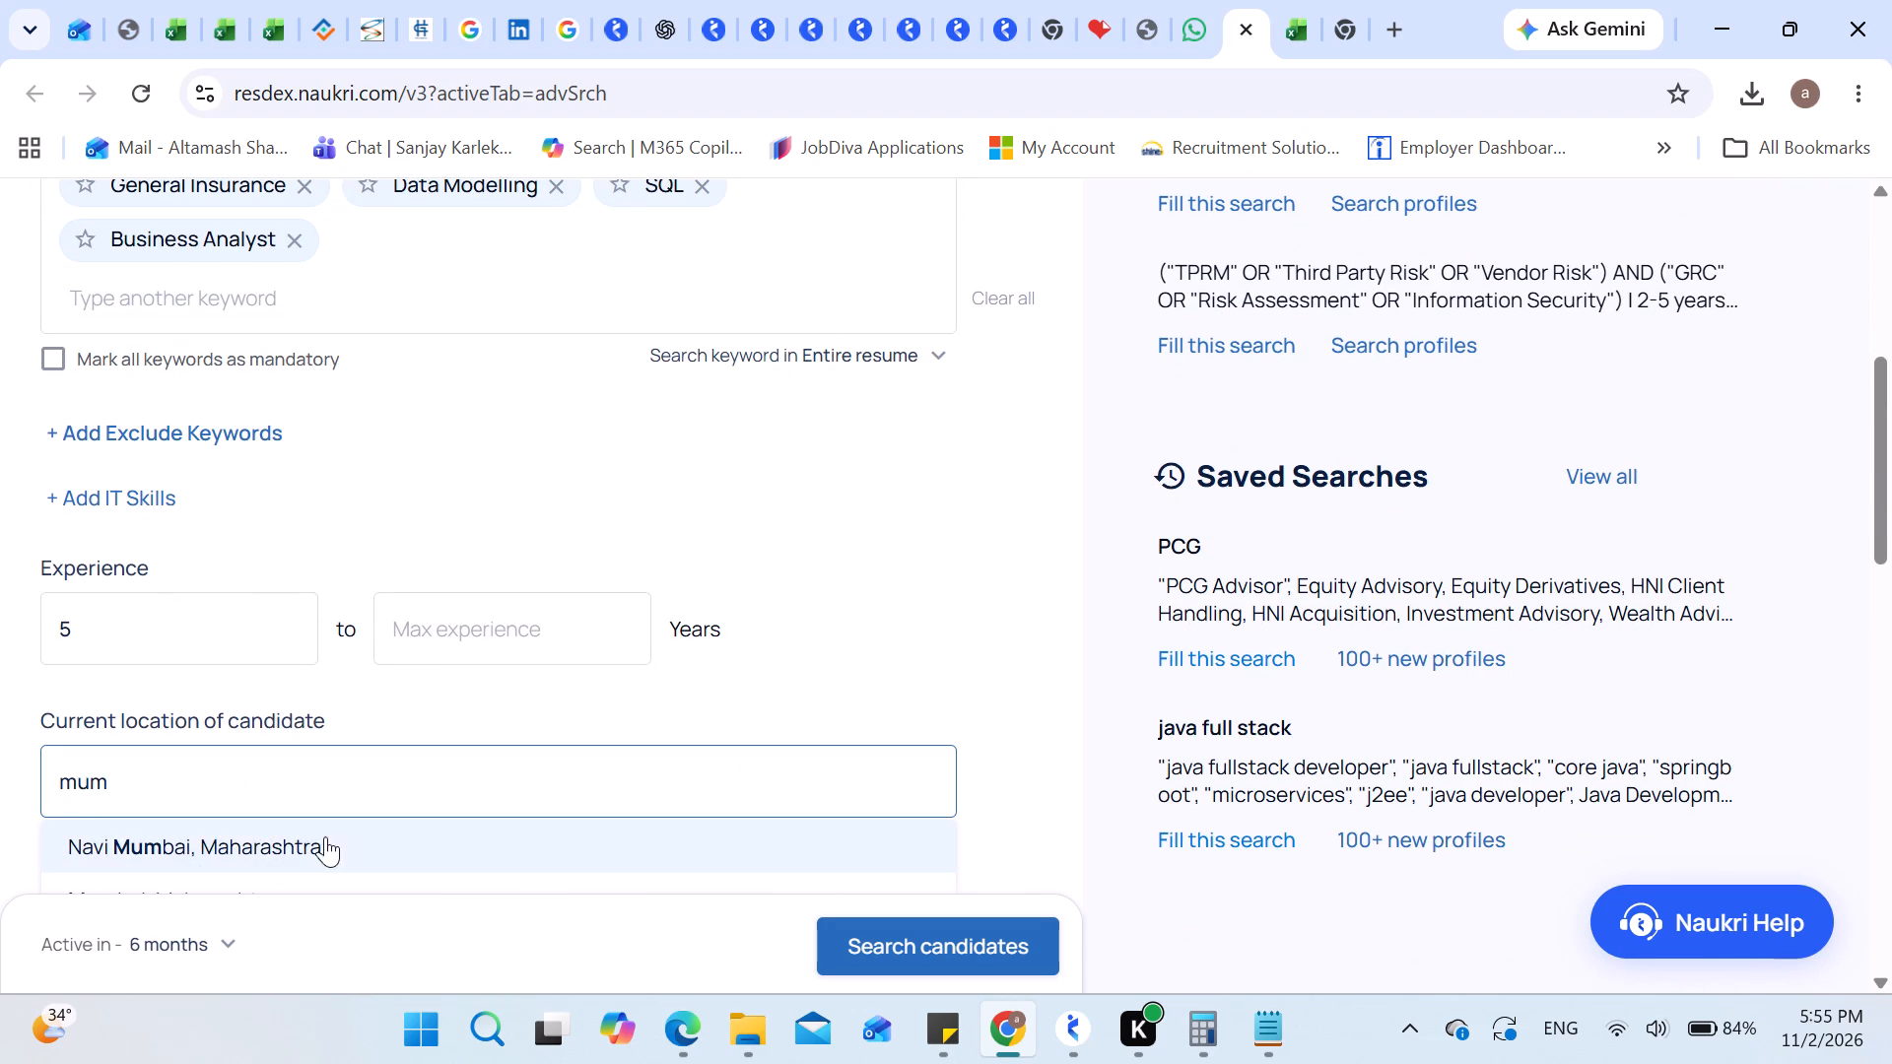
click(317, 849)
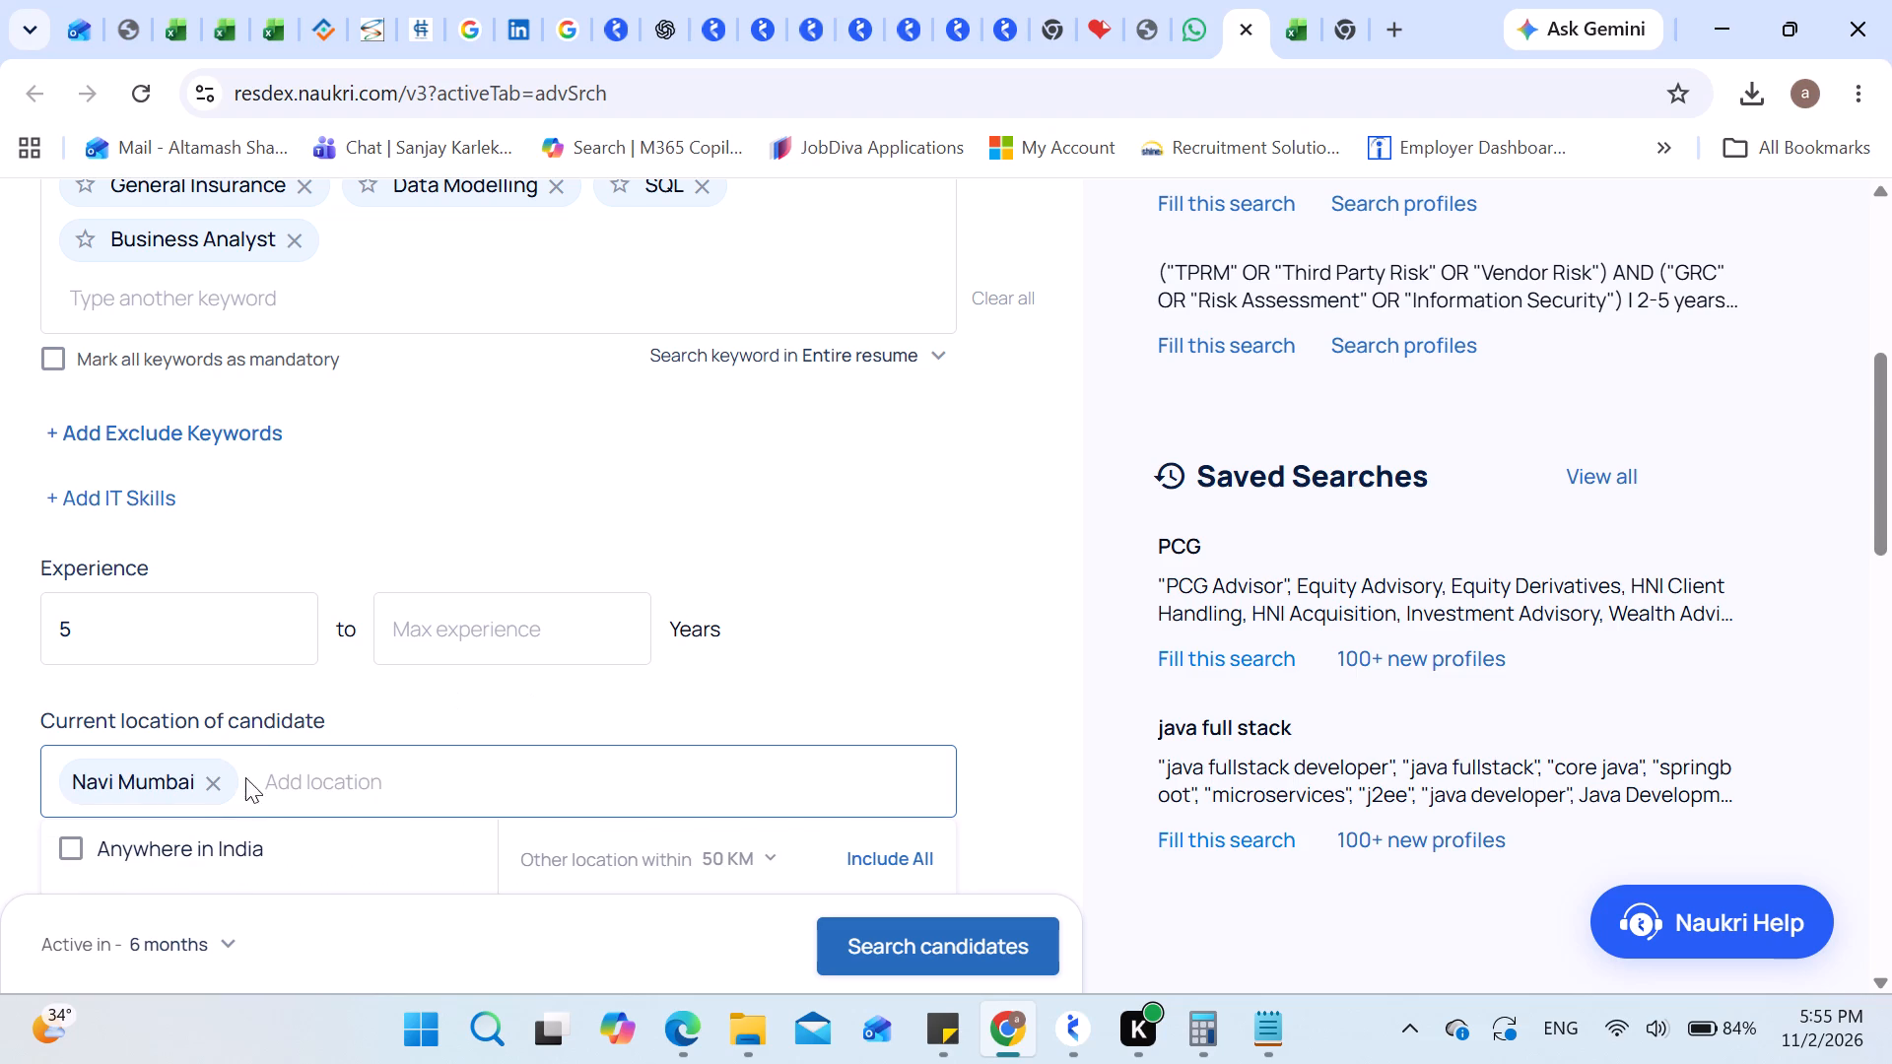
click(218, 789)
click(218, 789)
Set the candidates' current location to Mumbai and include all suggested nearby locations within 50 KM.
scroll(218, 789, down, 1)
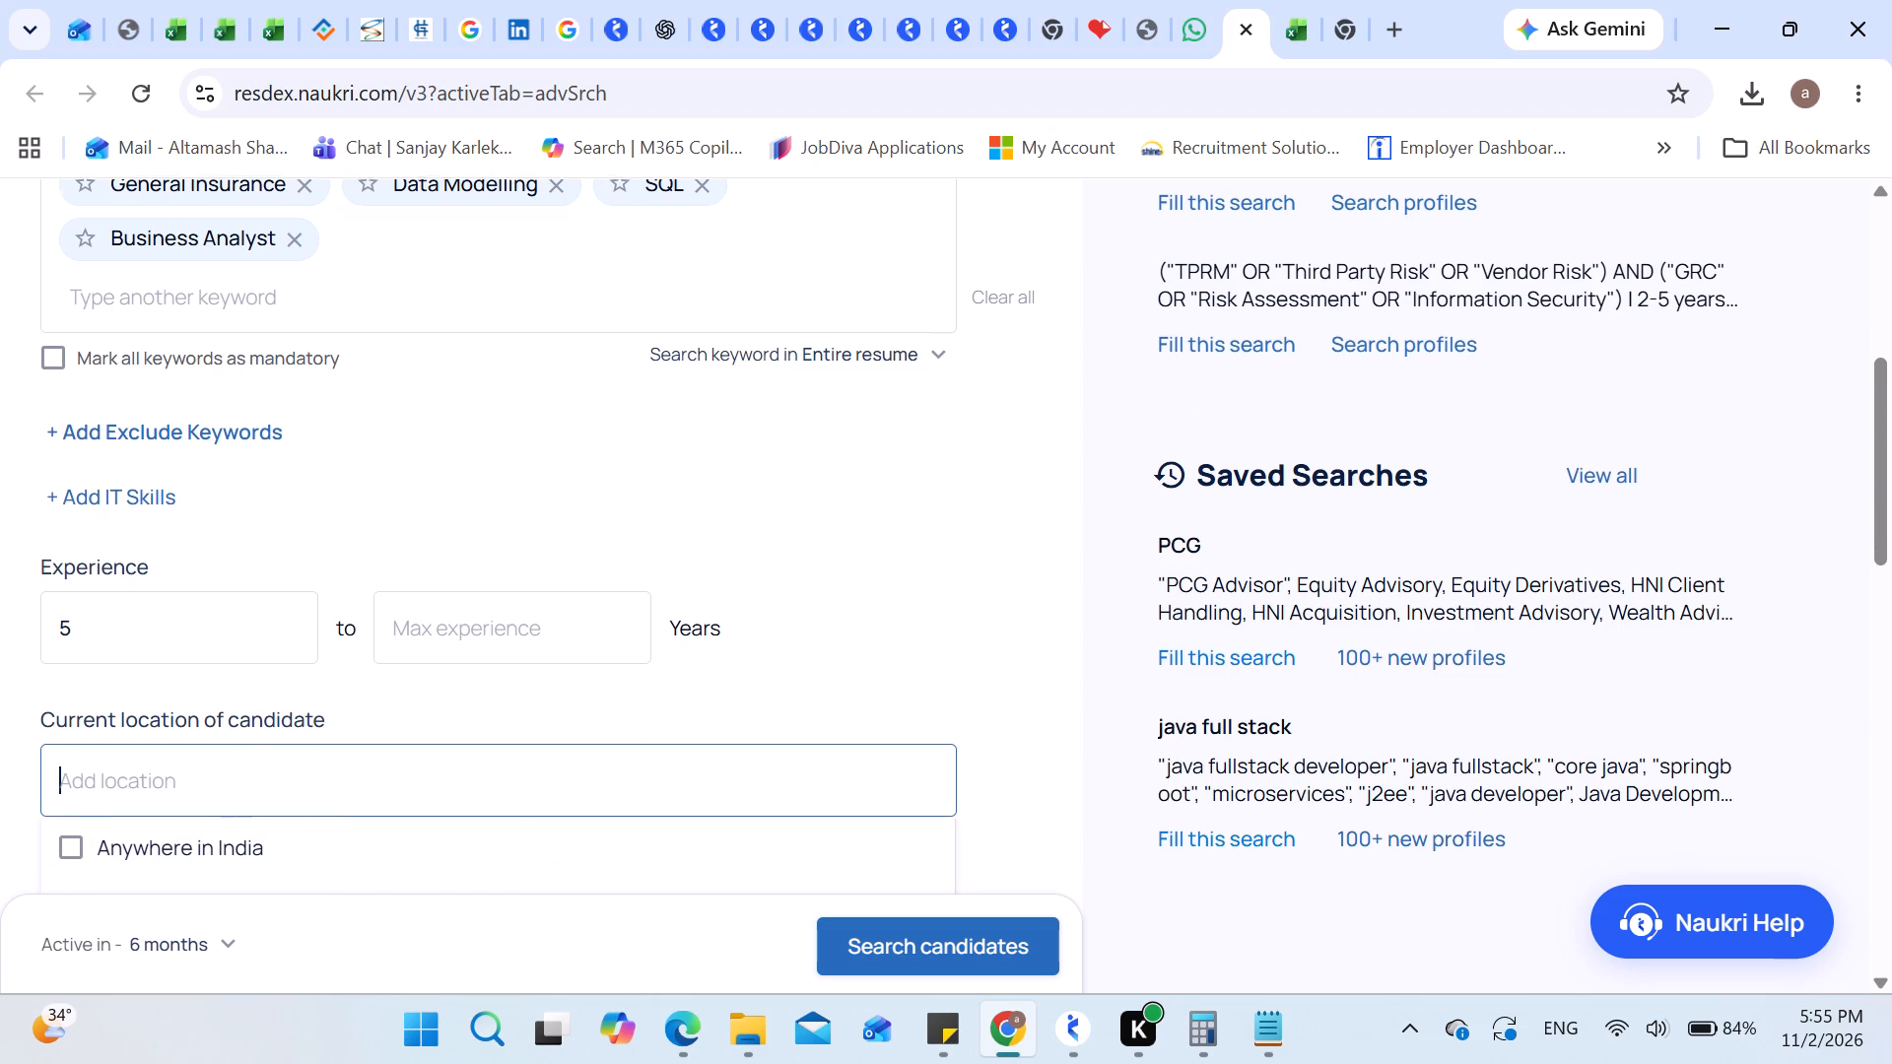
scroll(218, 789, down, 1)
text(mum)
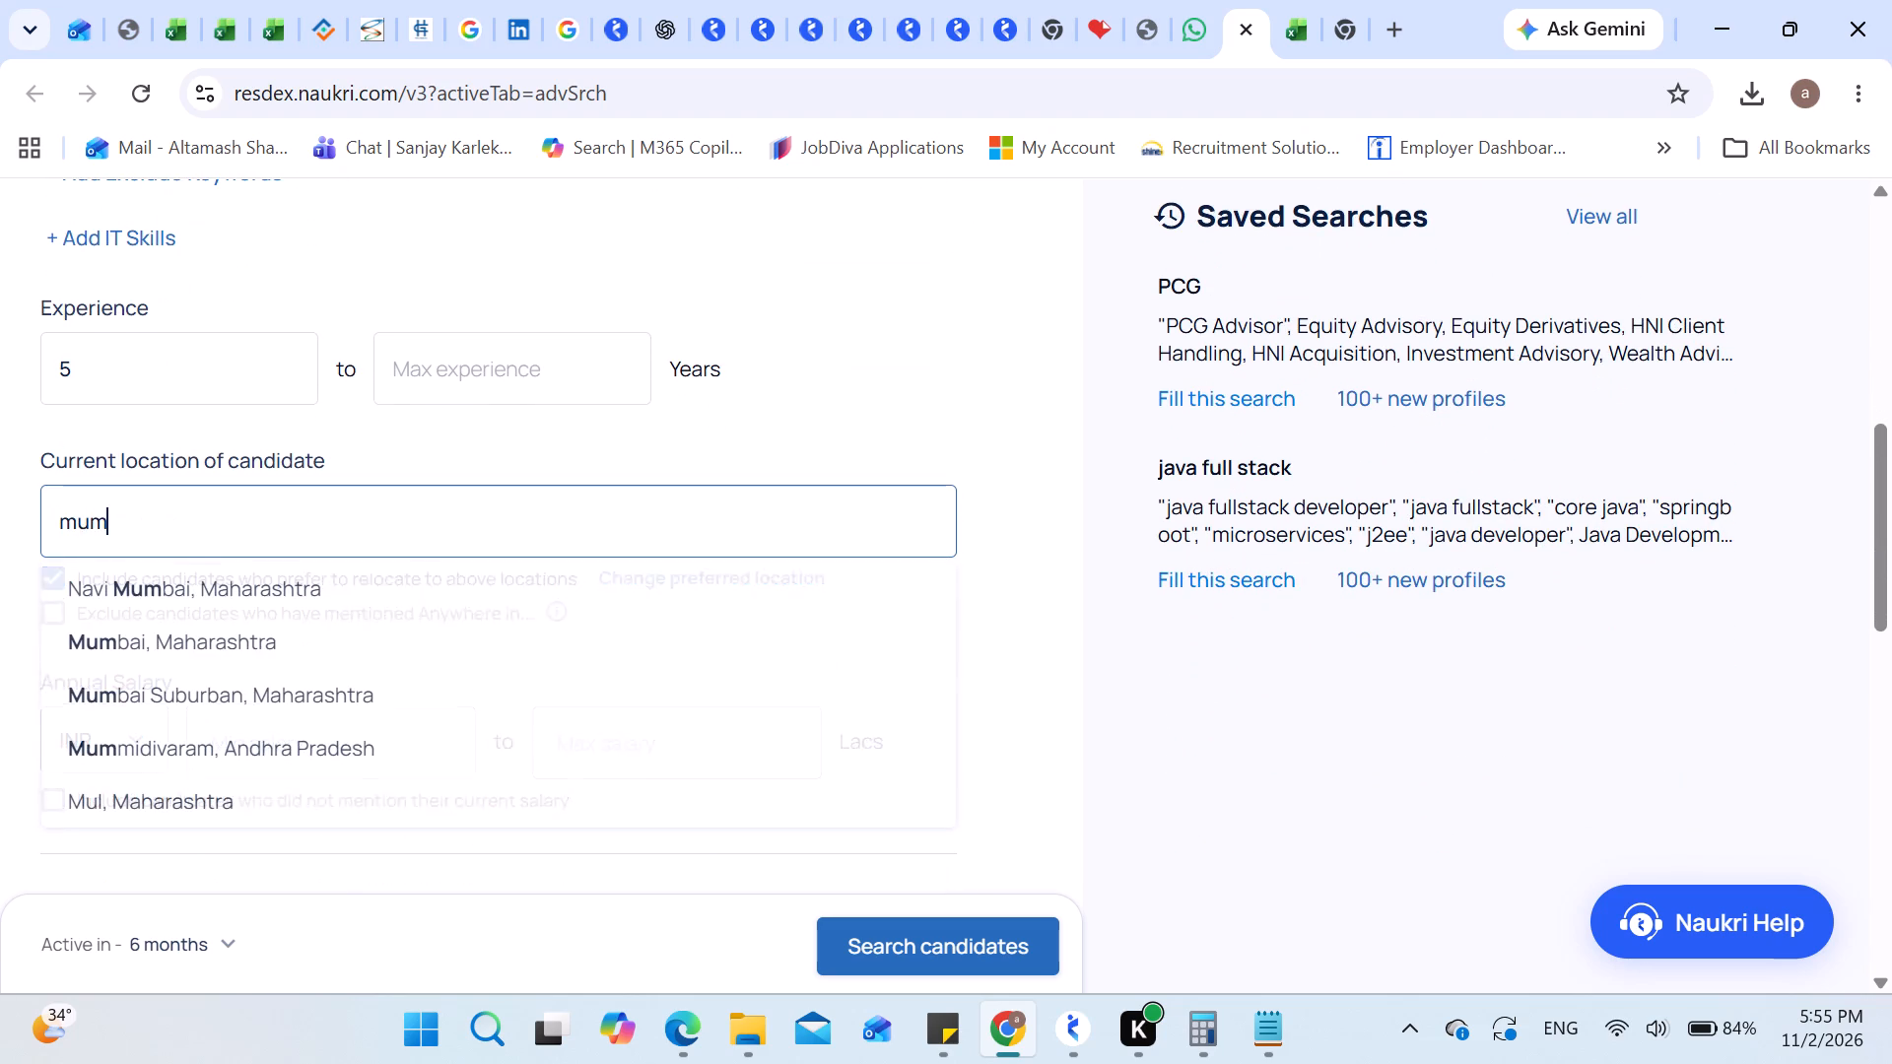
click(224, 651)
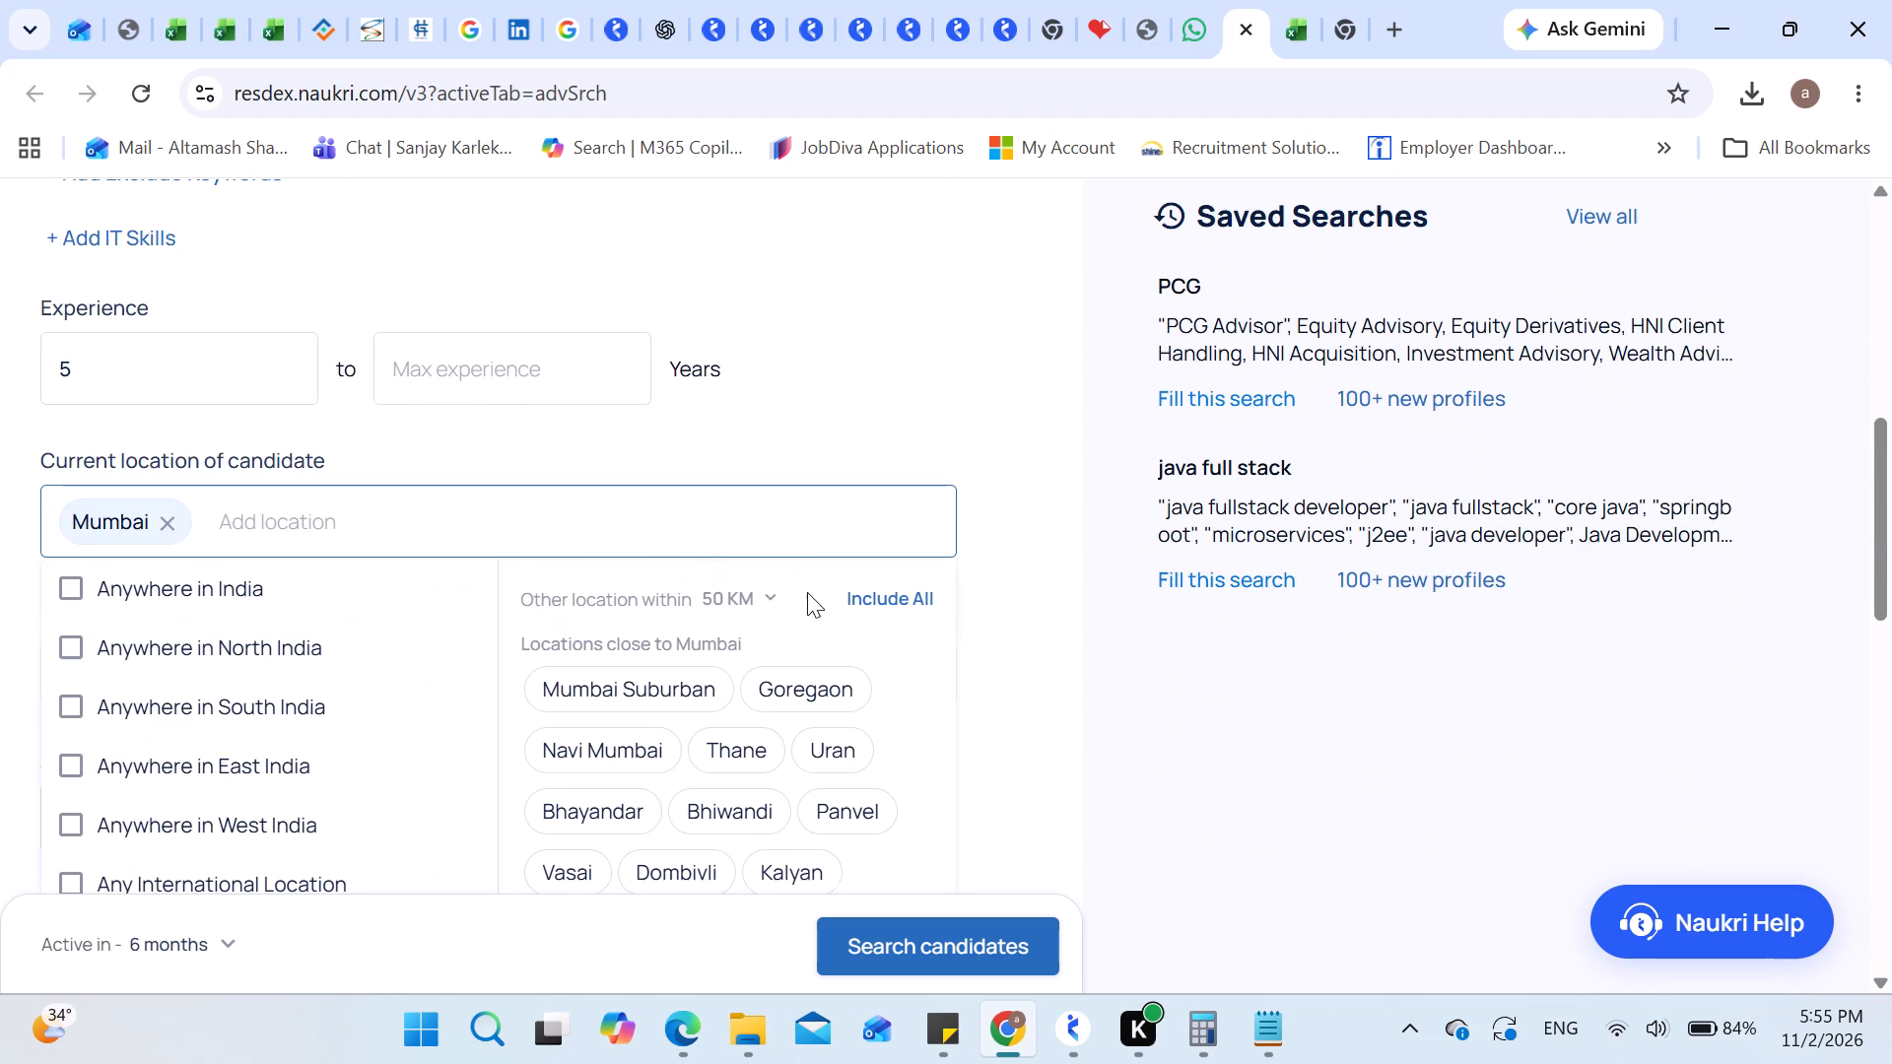
click(852, 593)
click(904, 440)
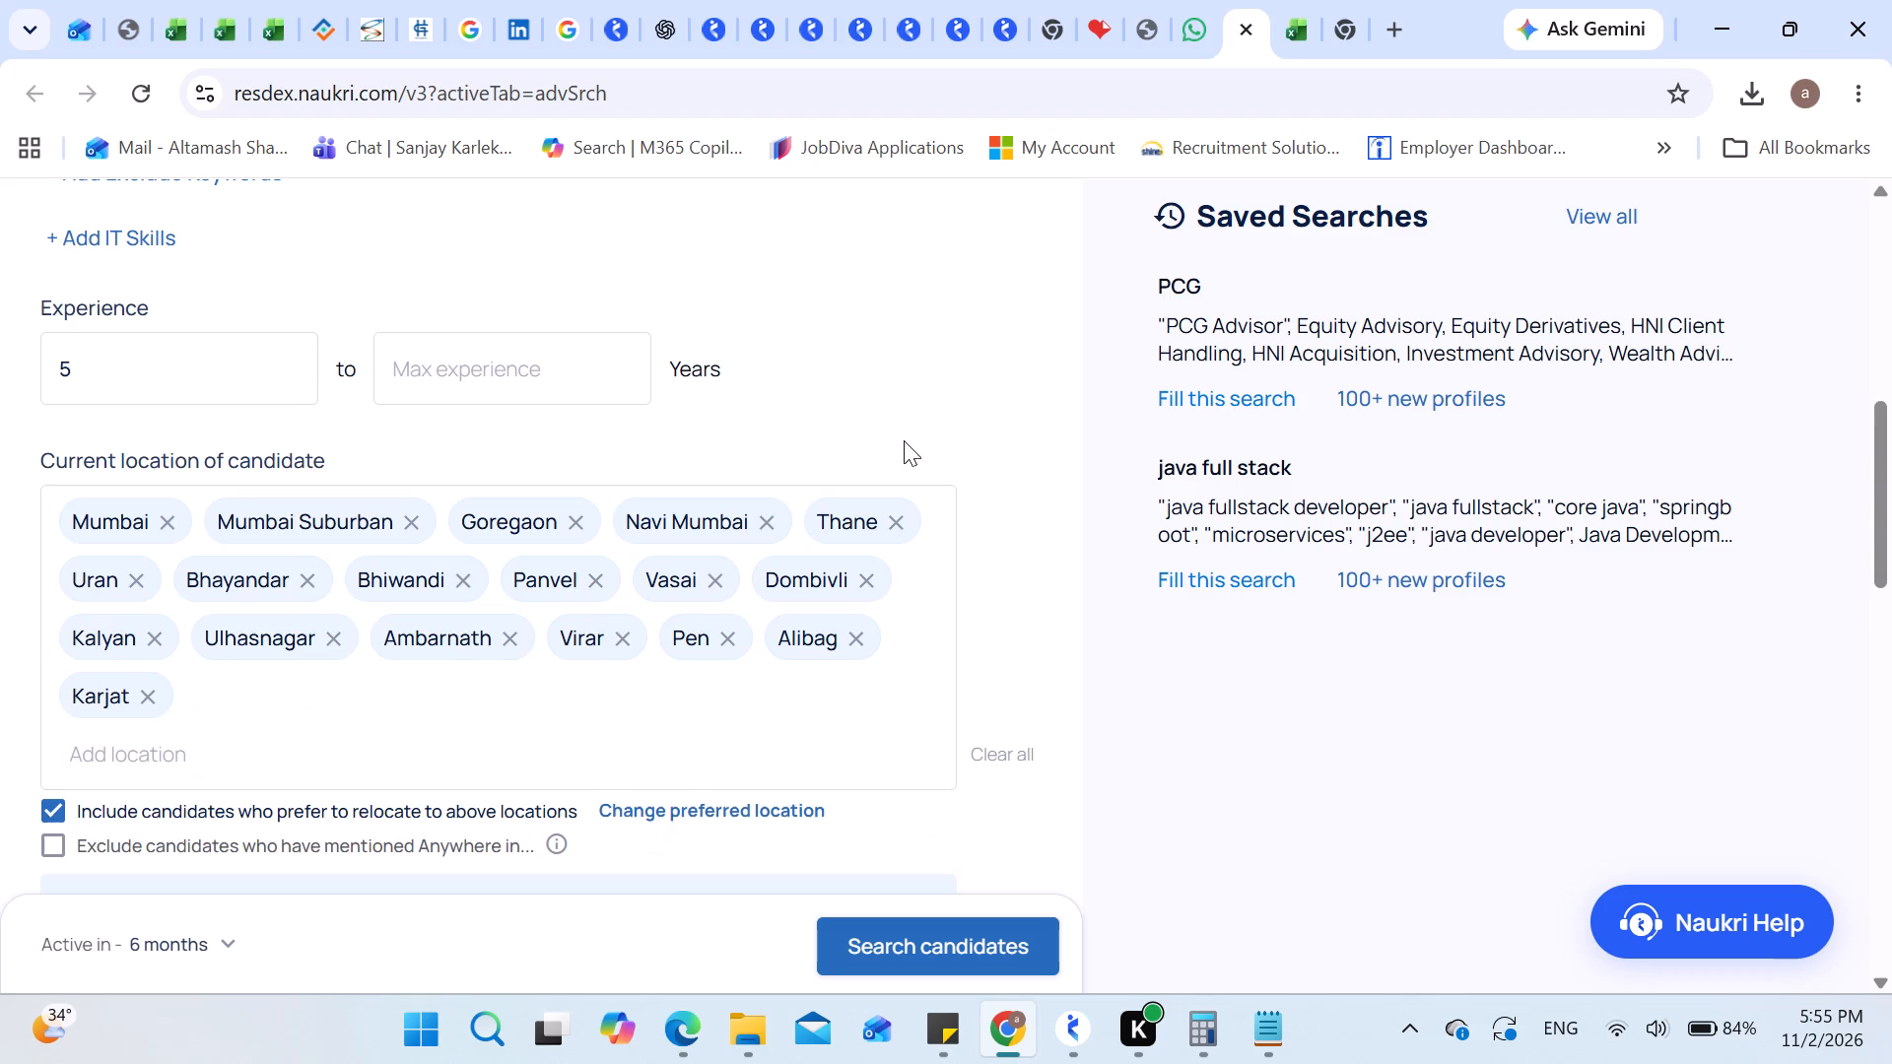
Turn off the inclusion of candidates who prefer to relocate to the chosen locations.
click(127, 805)
Set the minimum annual salary to 0 lacs and include candidates who did not mention their current salary.
scroll(732, 703, down, 3)
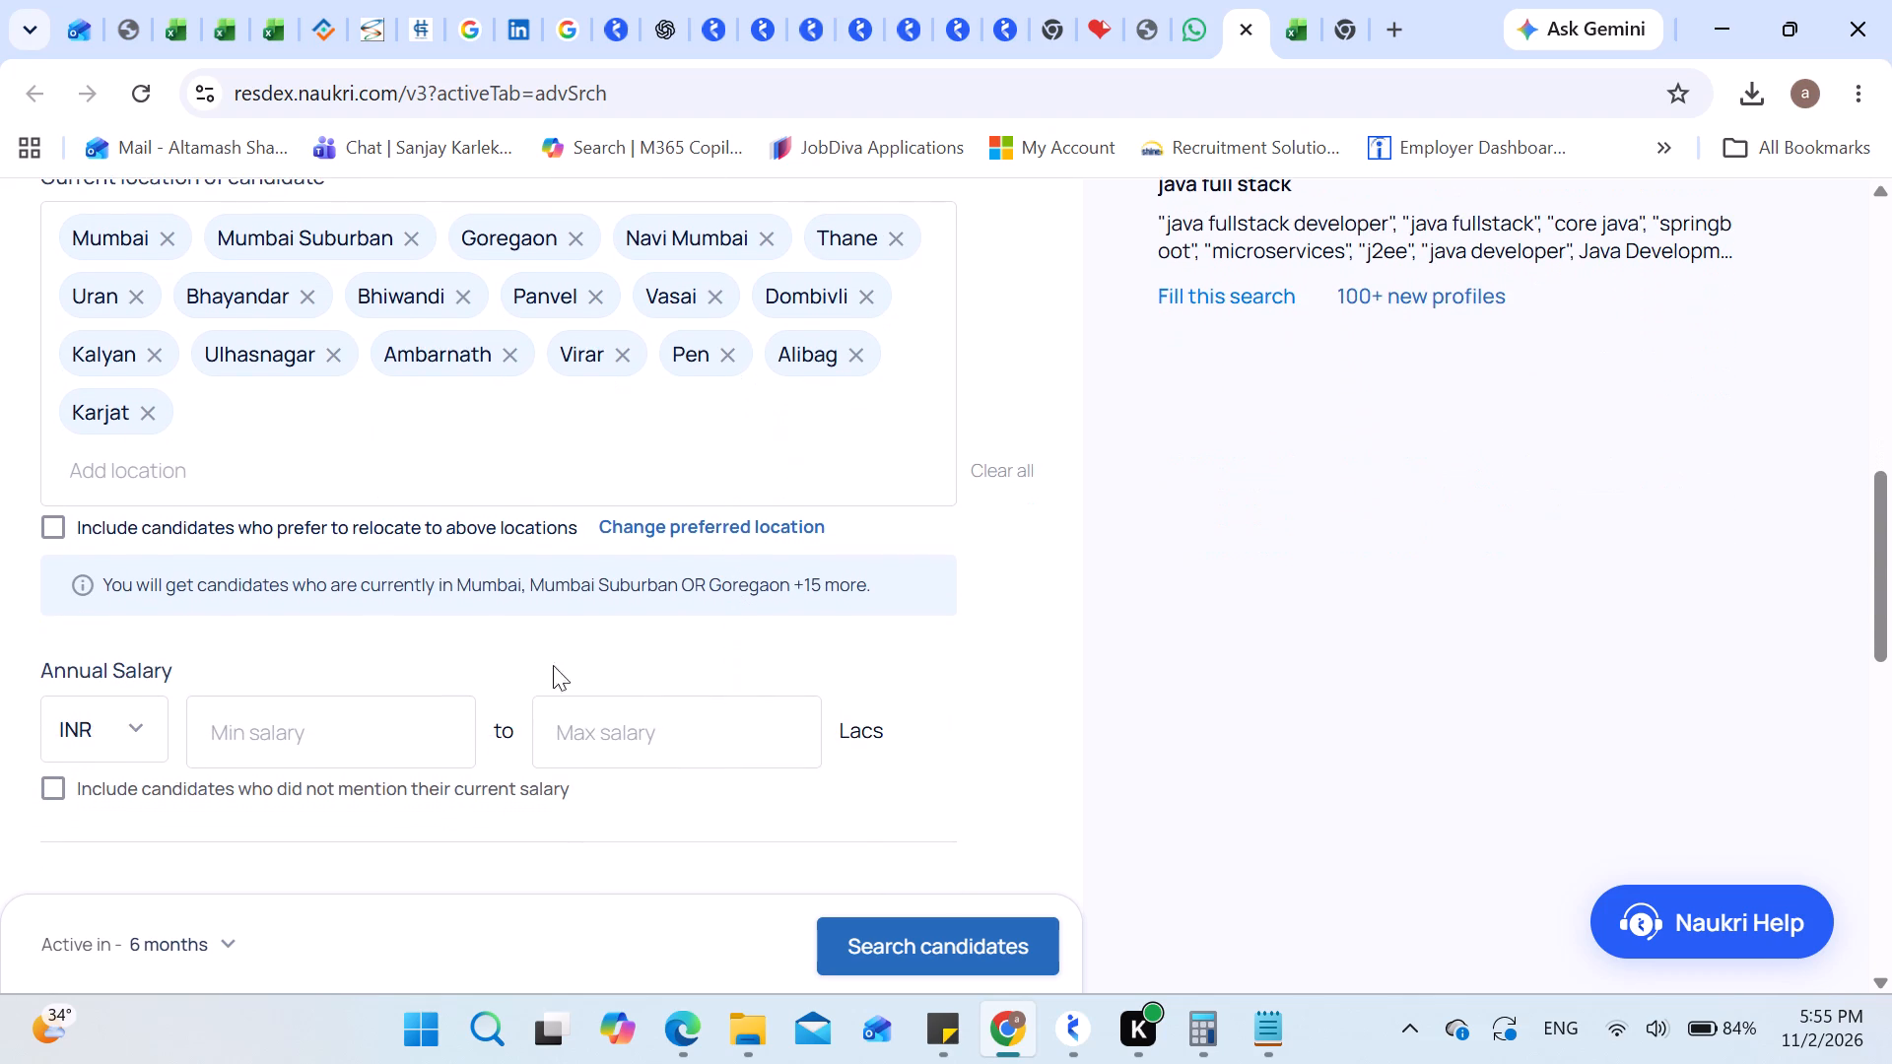
click(182, 787)
click(290, 728)
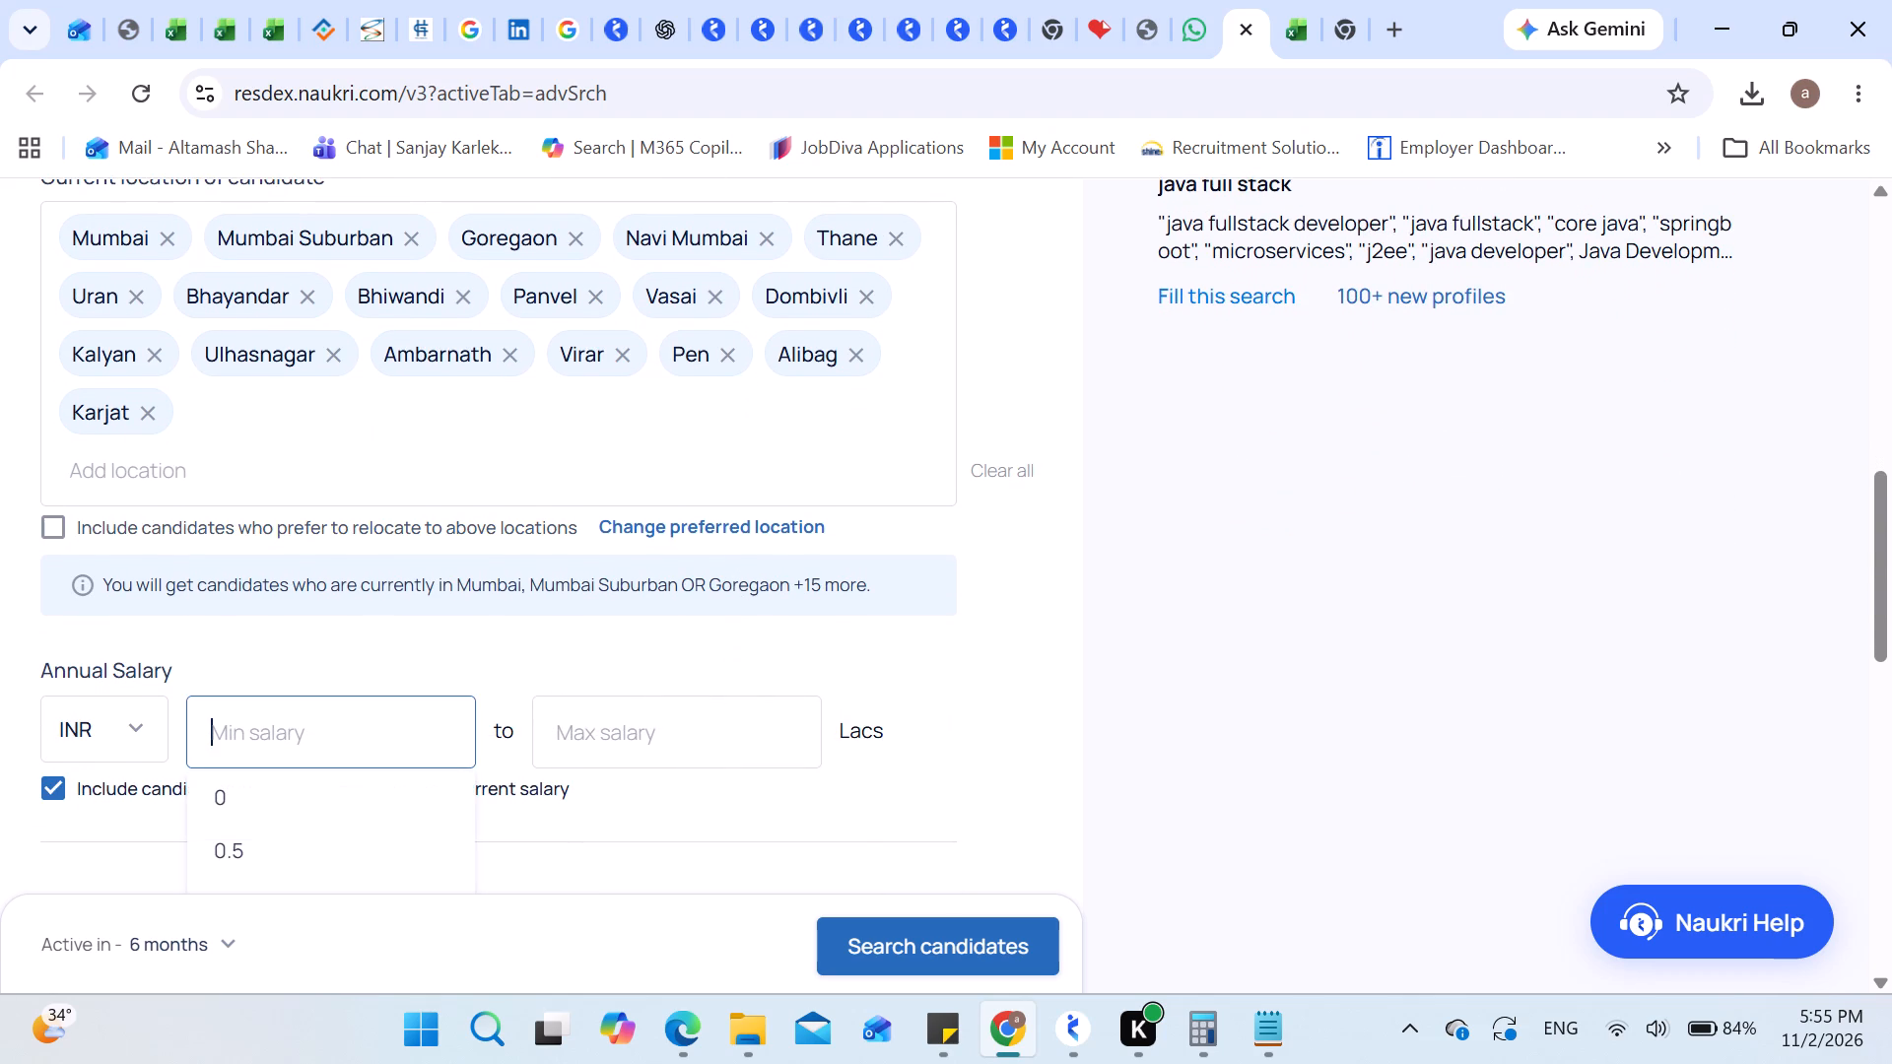
click(263, 798)
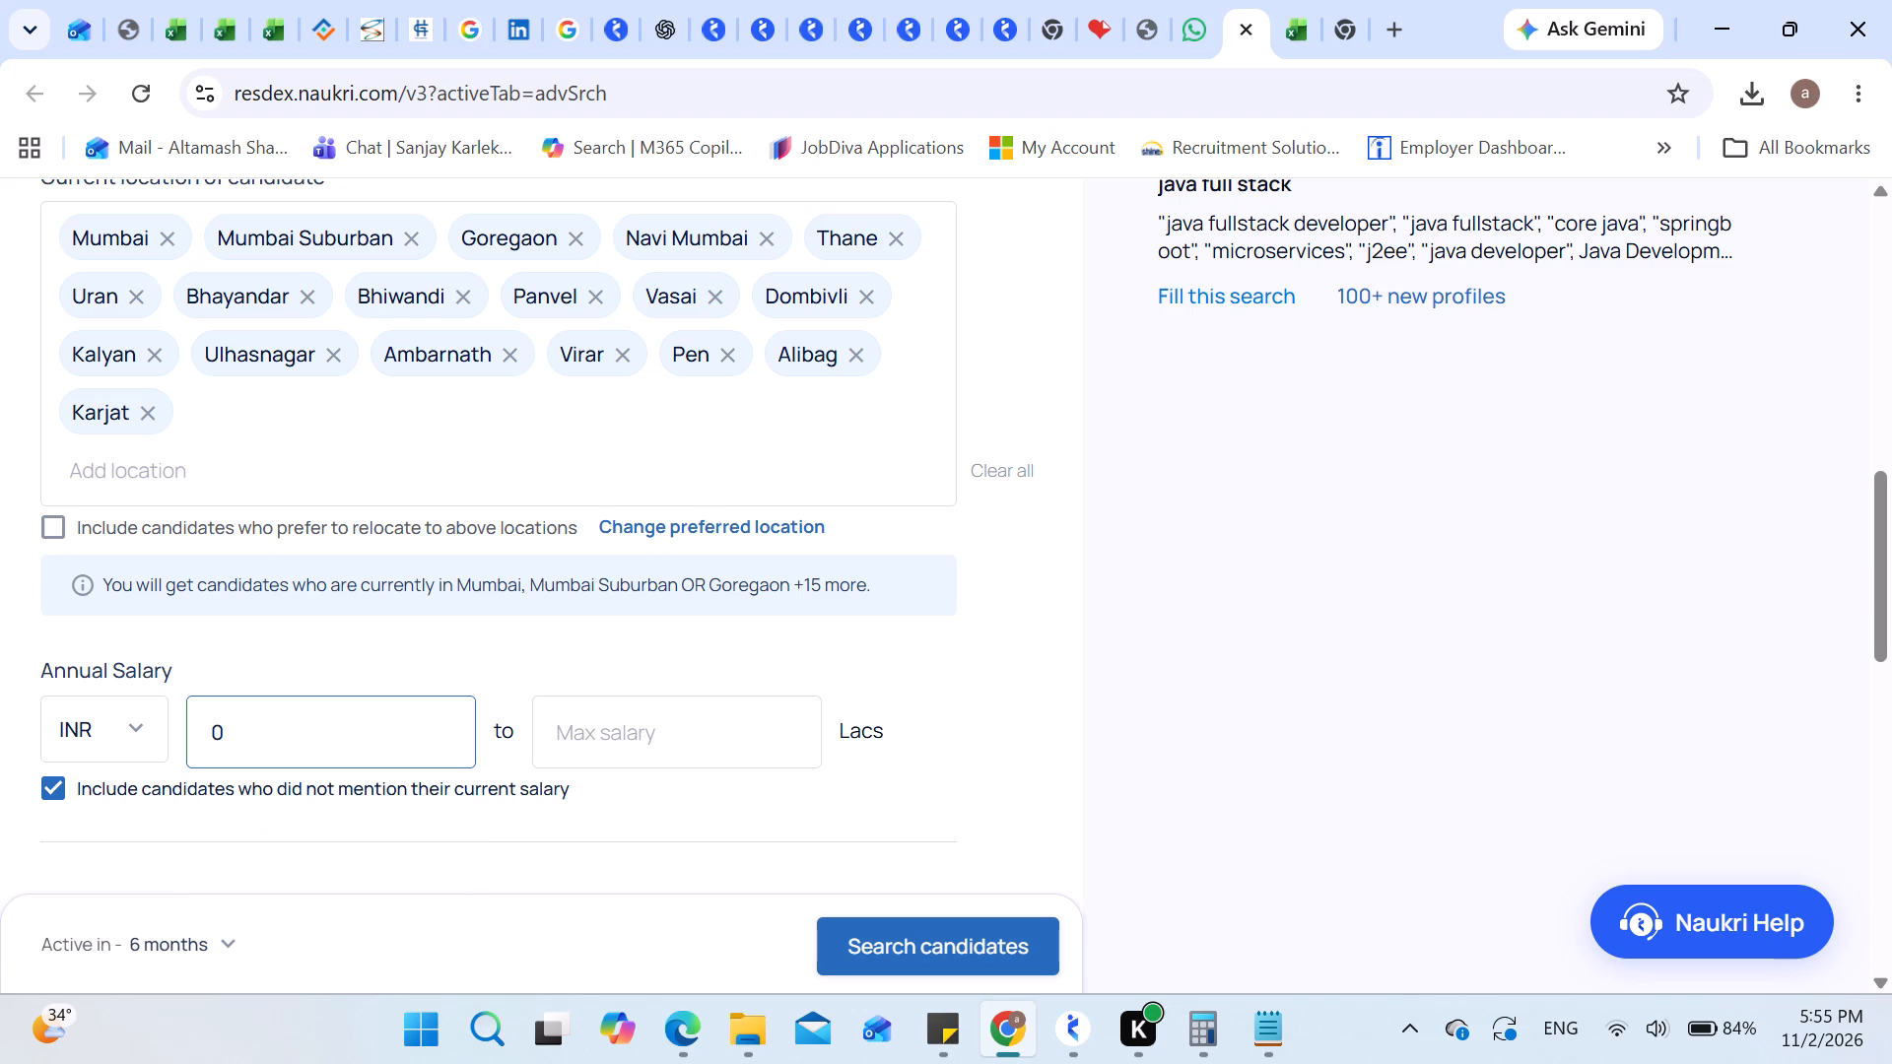
click(673, 737)
scroll(673, 737, down, 1)
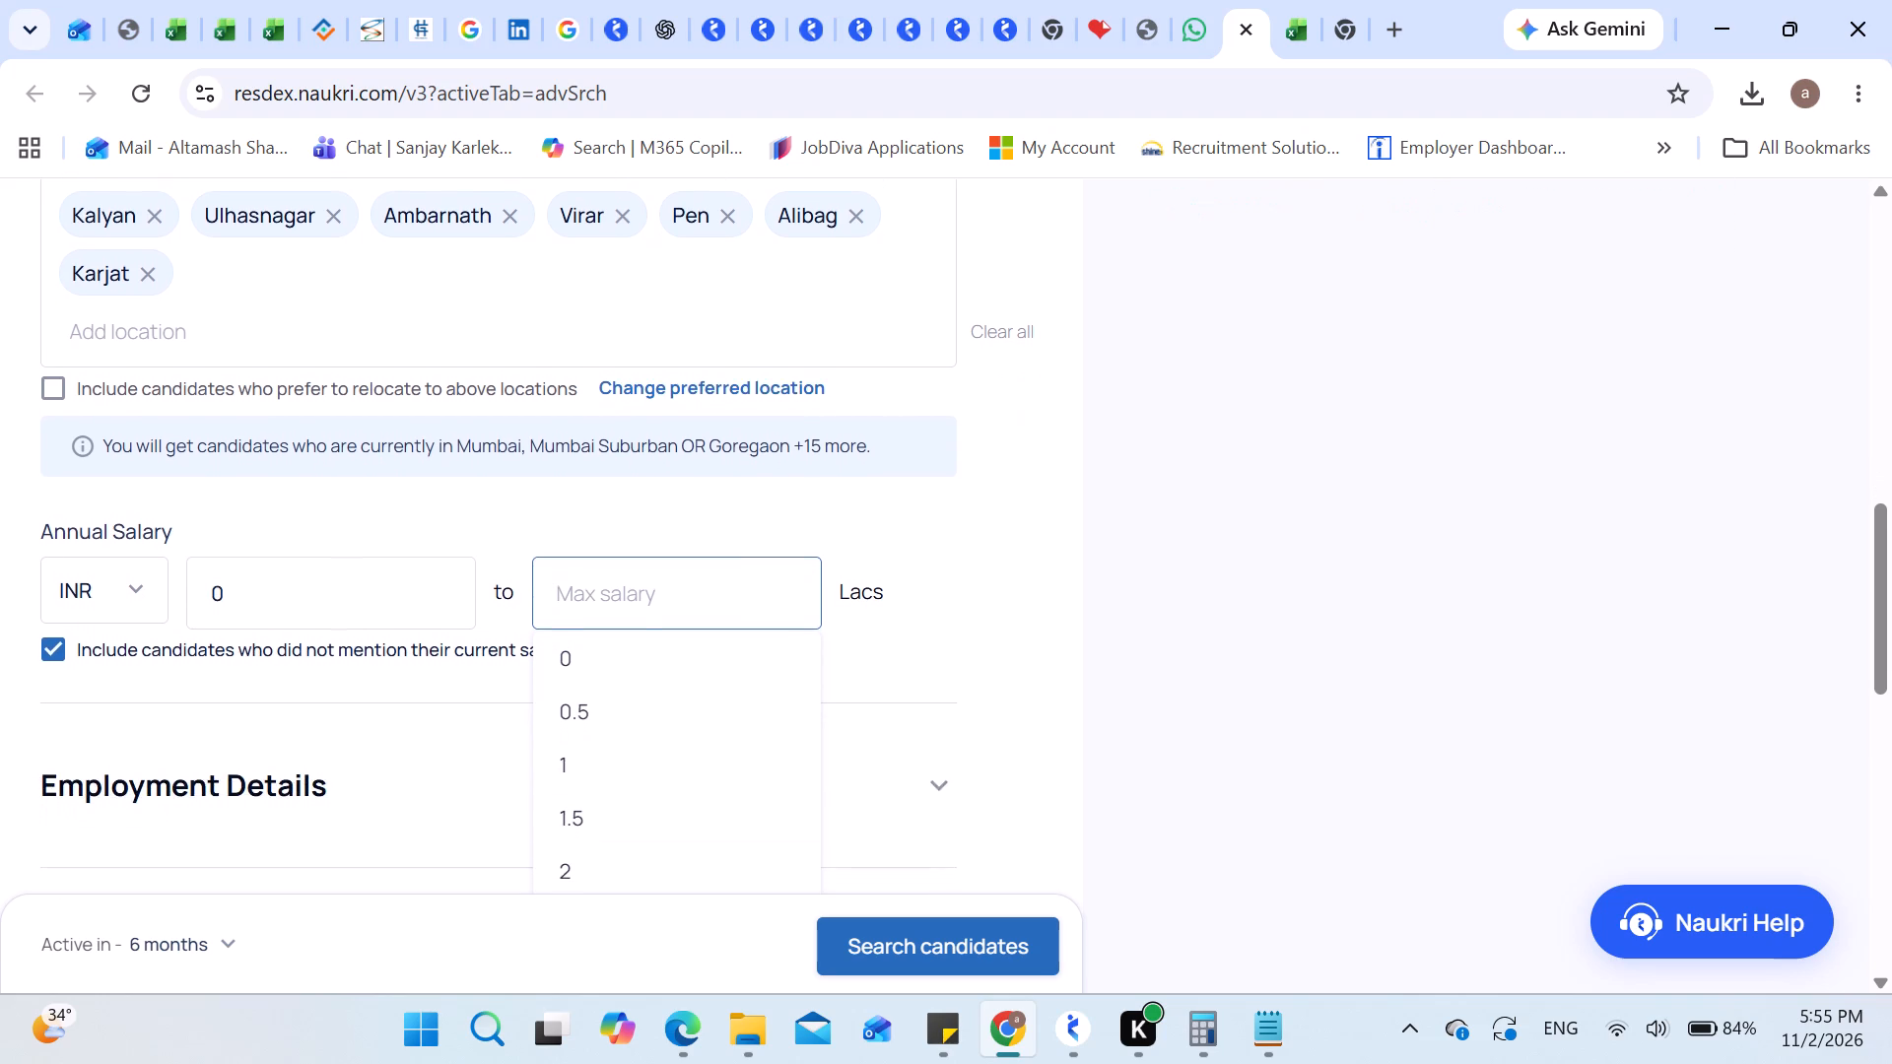
scroll(673, 737, down, 1)
scroll(673, 737, up, 4)
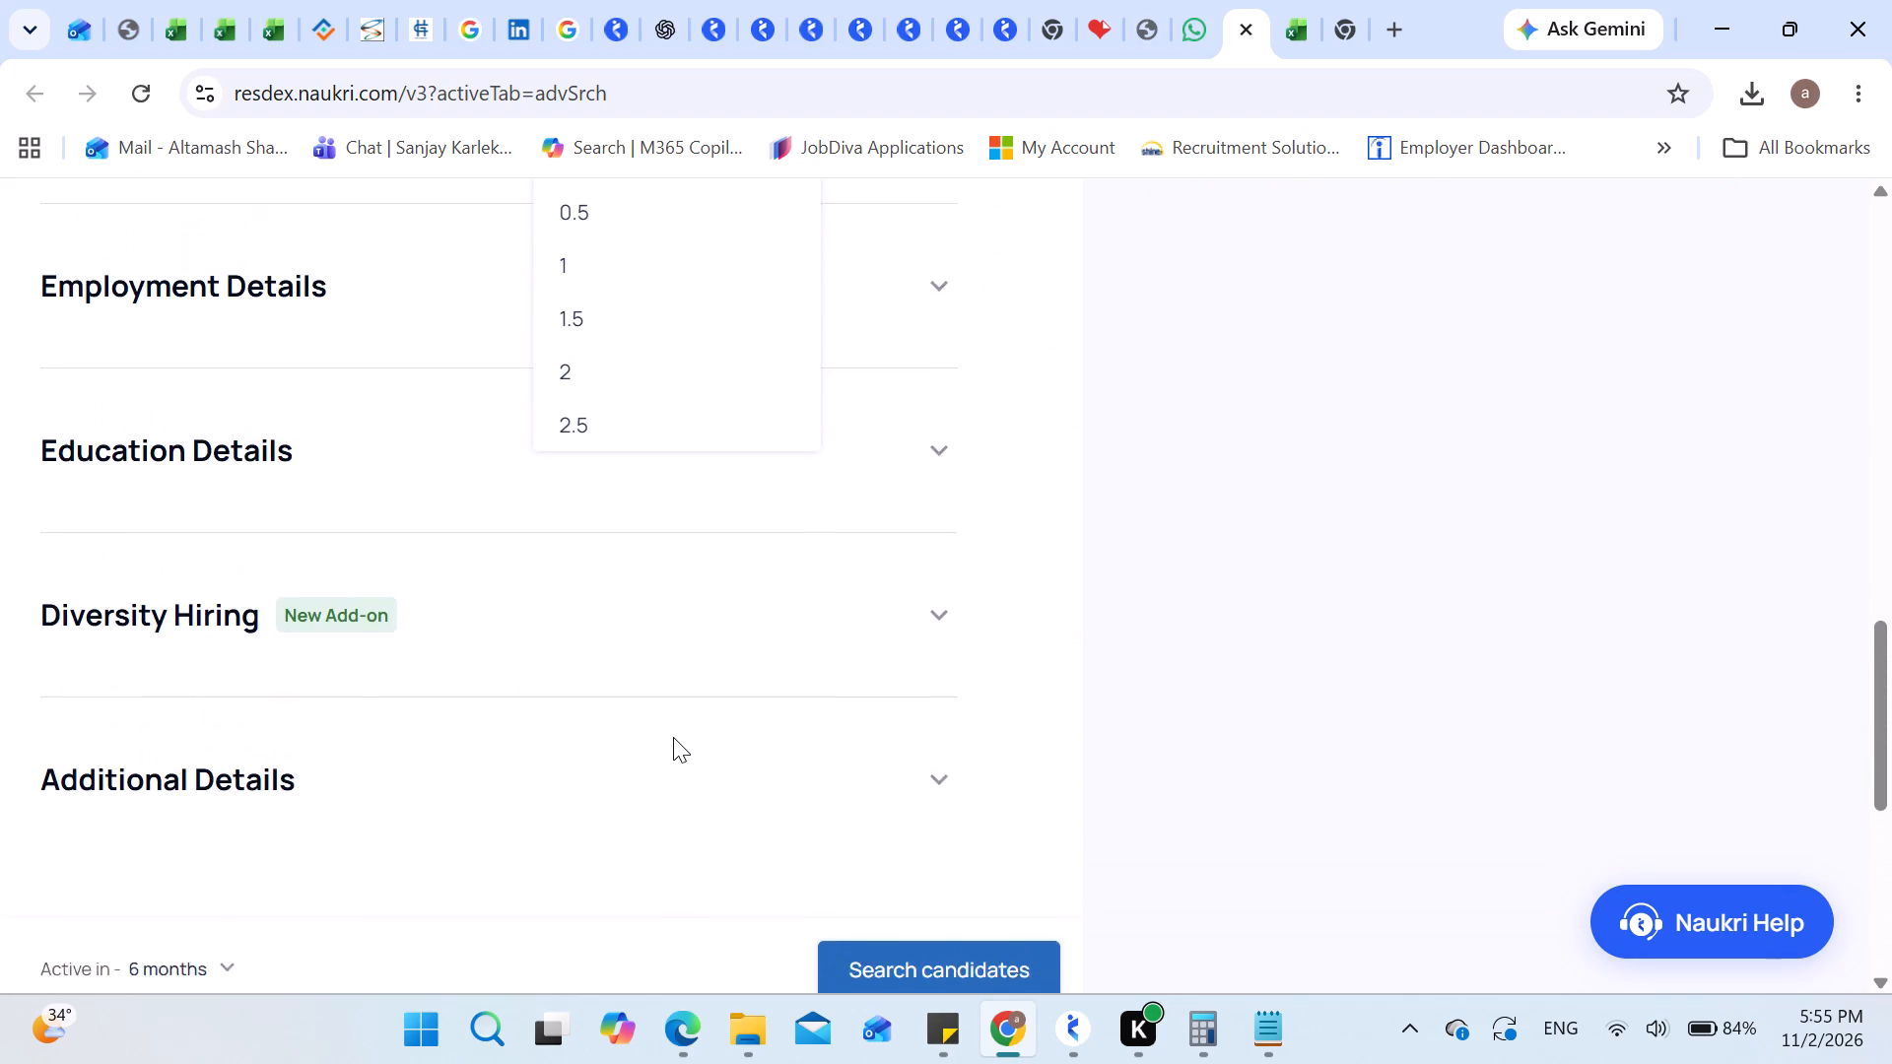
scroll(673, 737, up, 3)
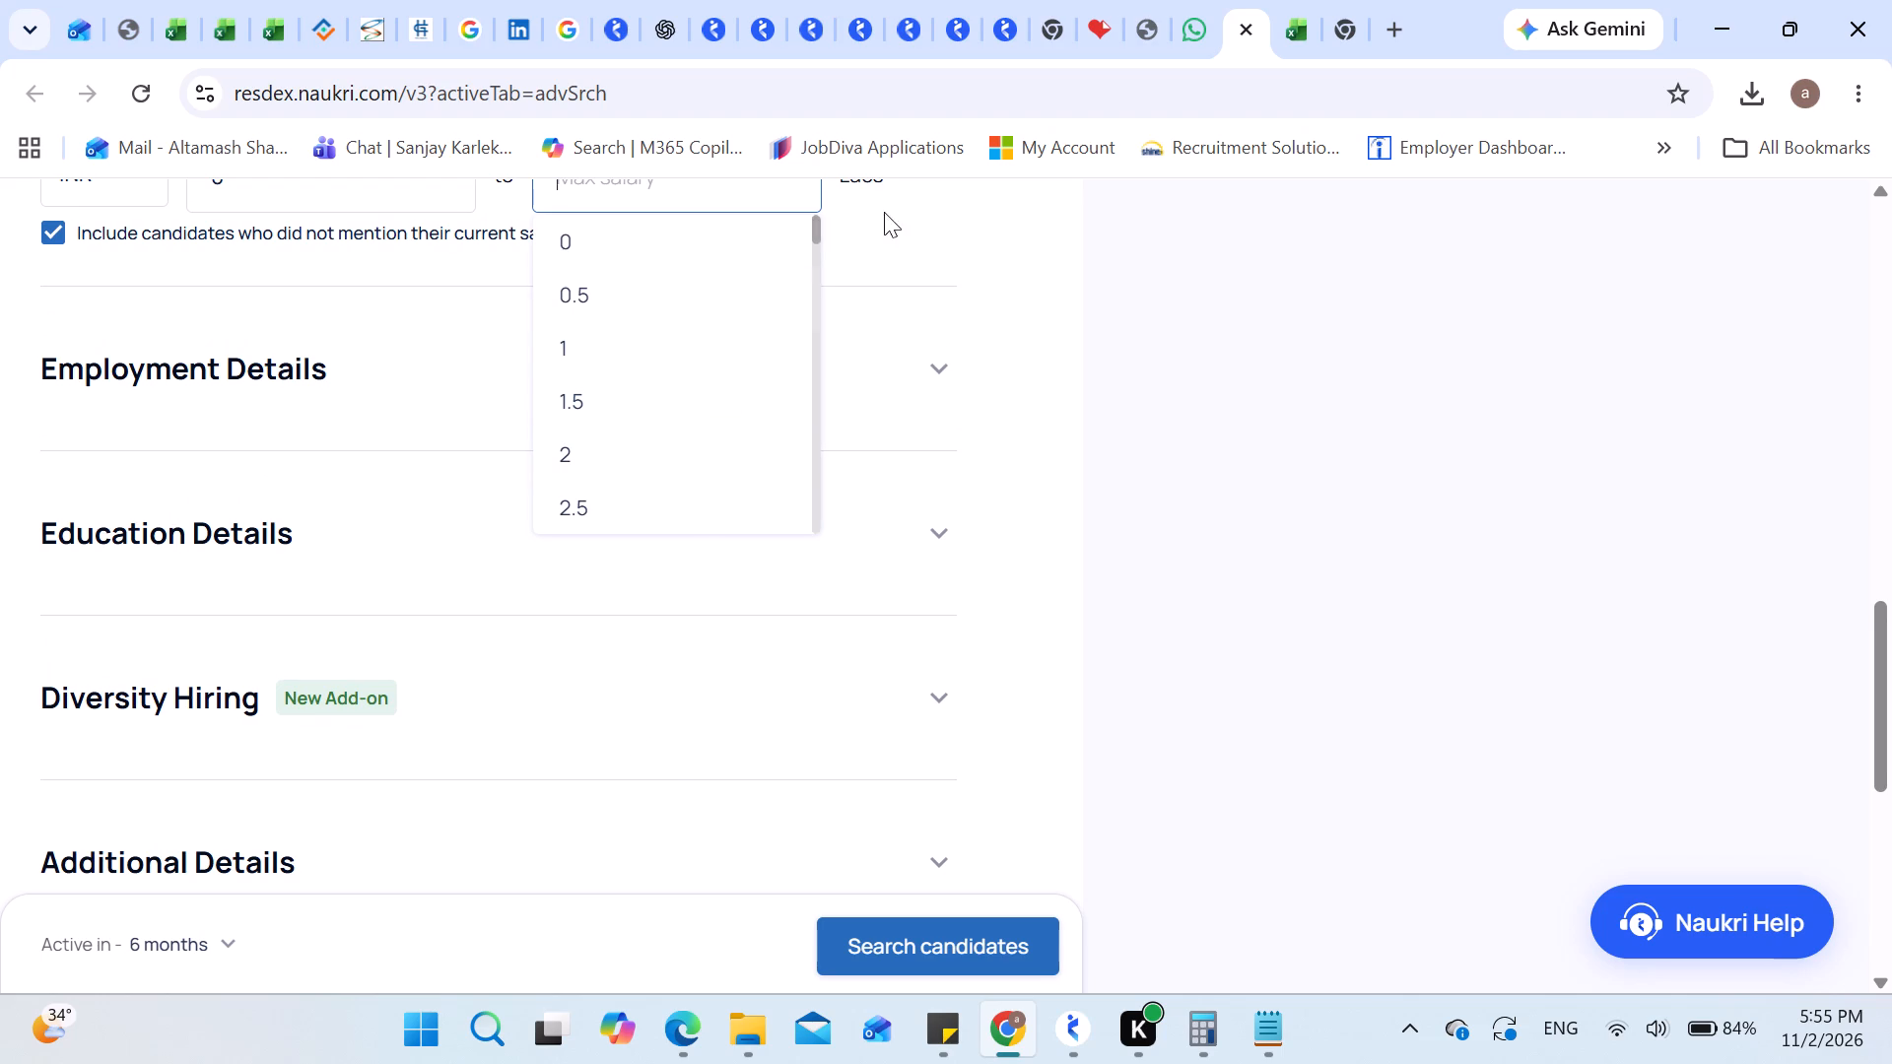
click(916, 224)
In the employment details, set the notice period to 0 - 15 days and Currently serving notice period.
click(745, 372)
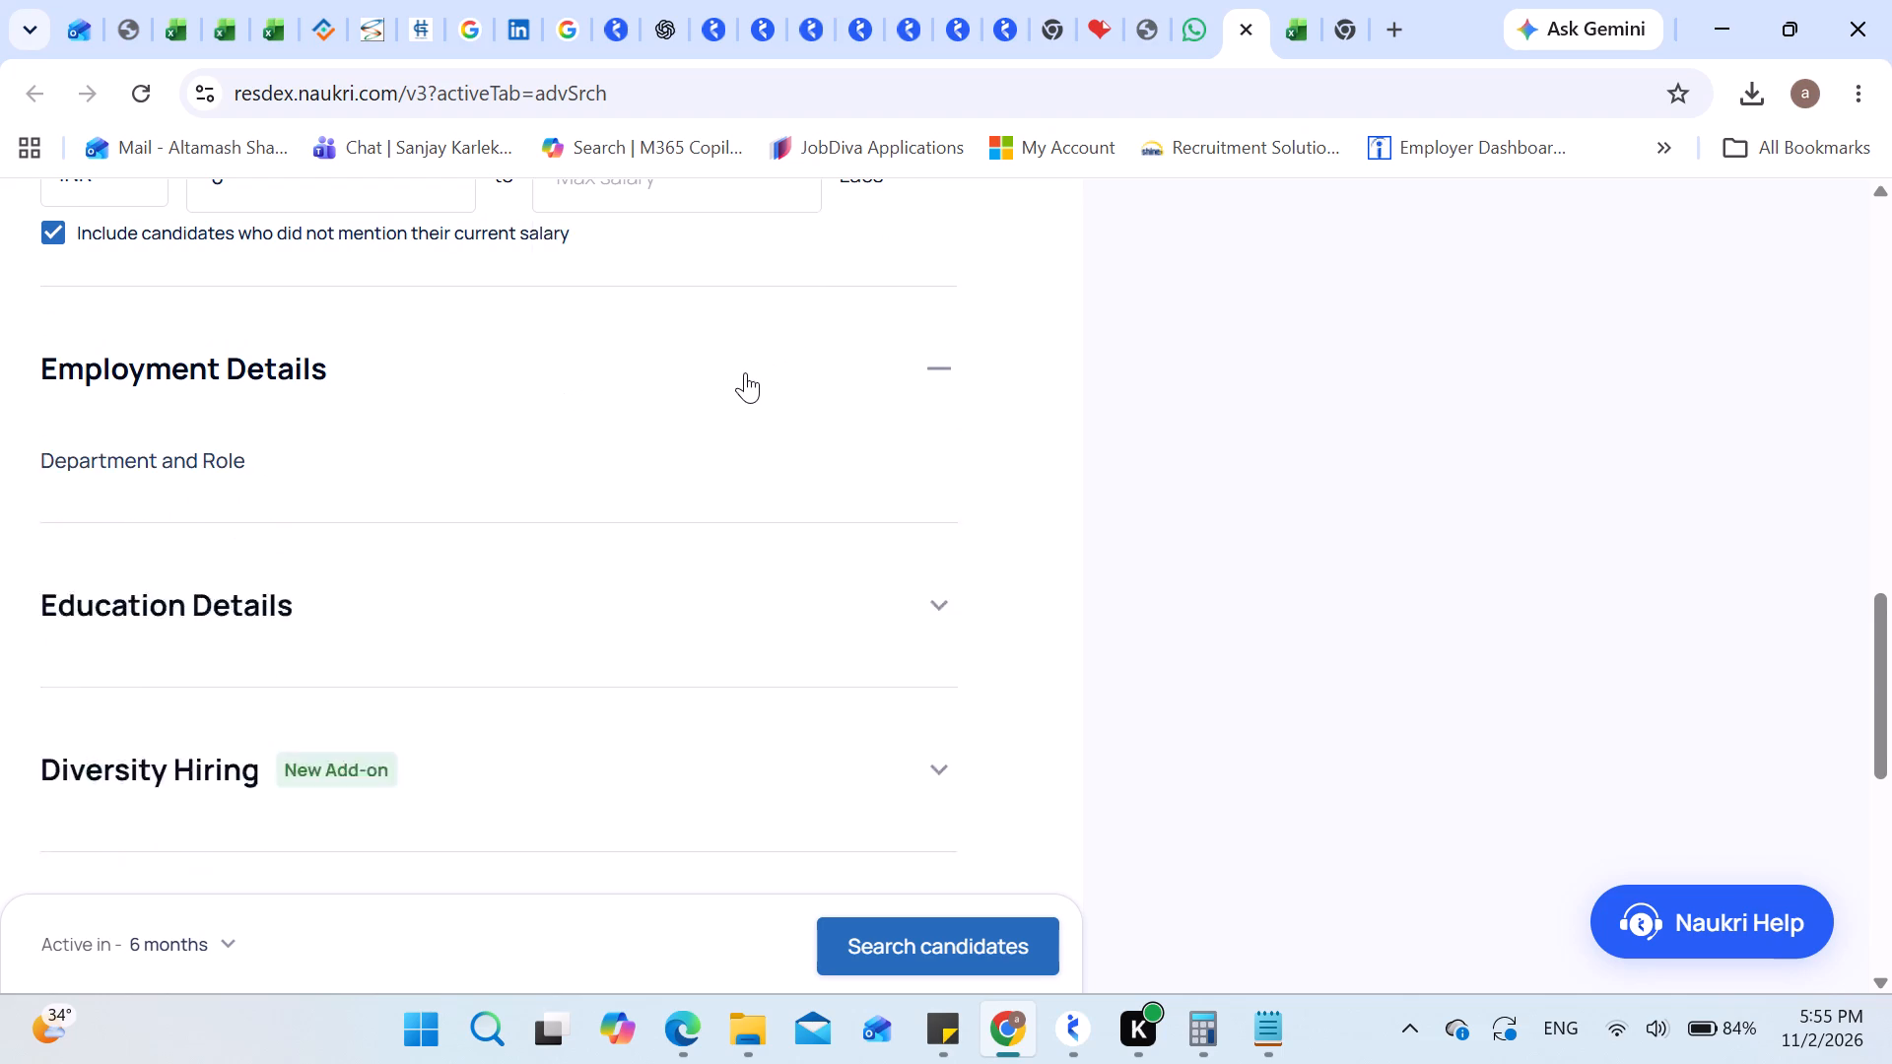
scroll(745, 372, down, 6)
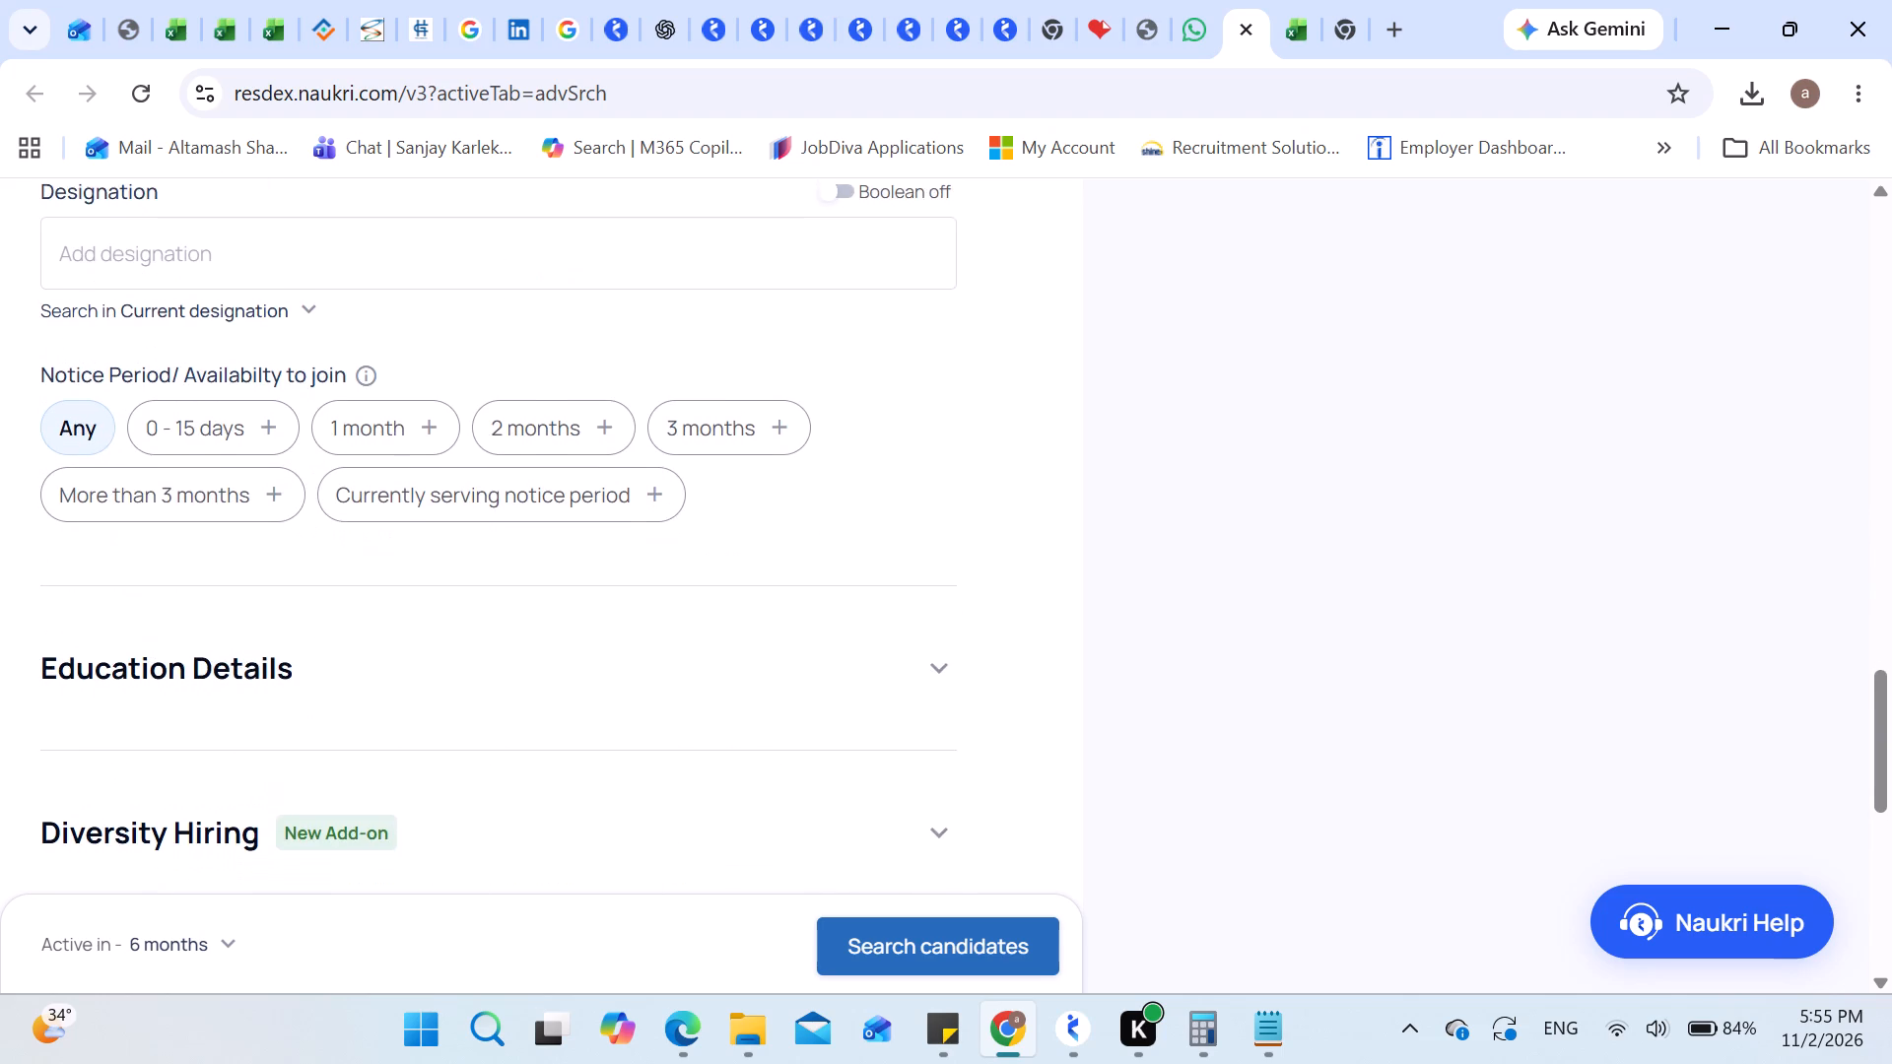
scroll(745, 372, down, 1)
click(263, 390)
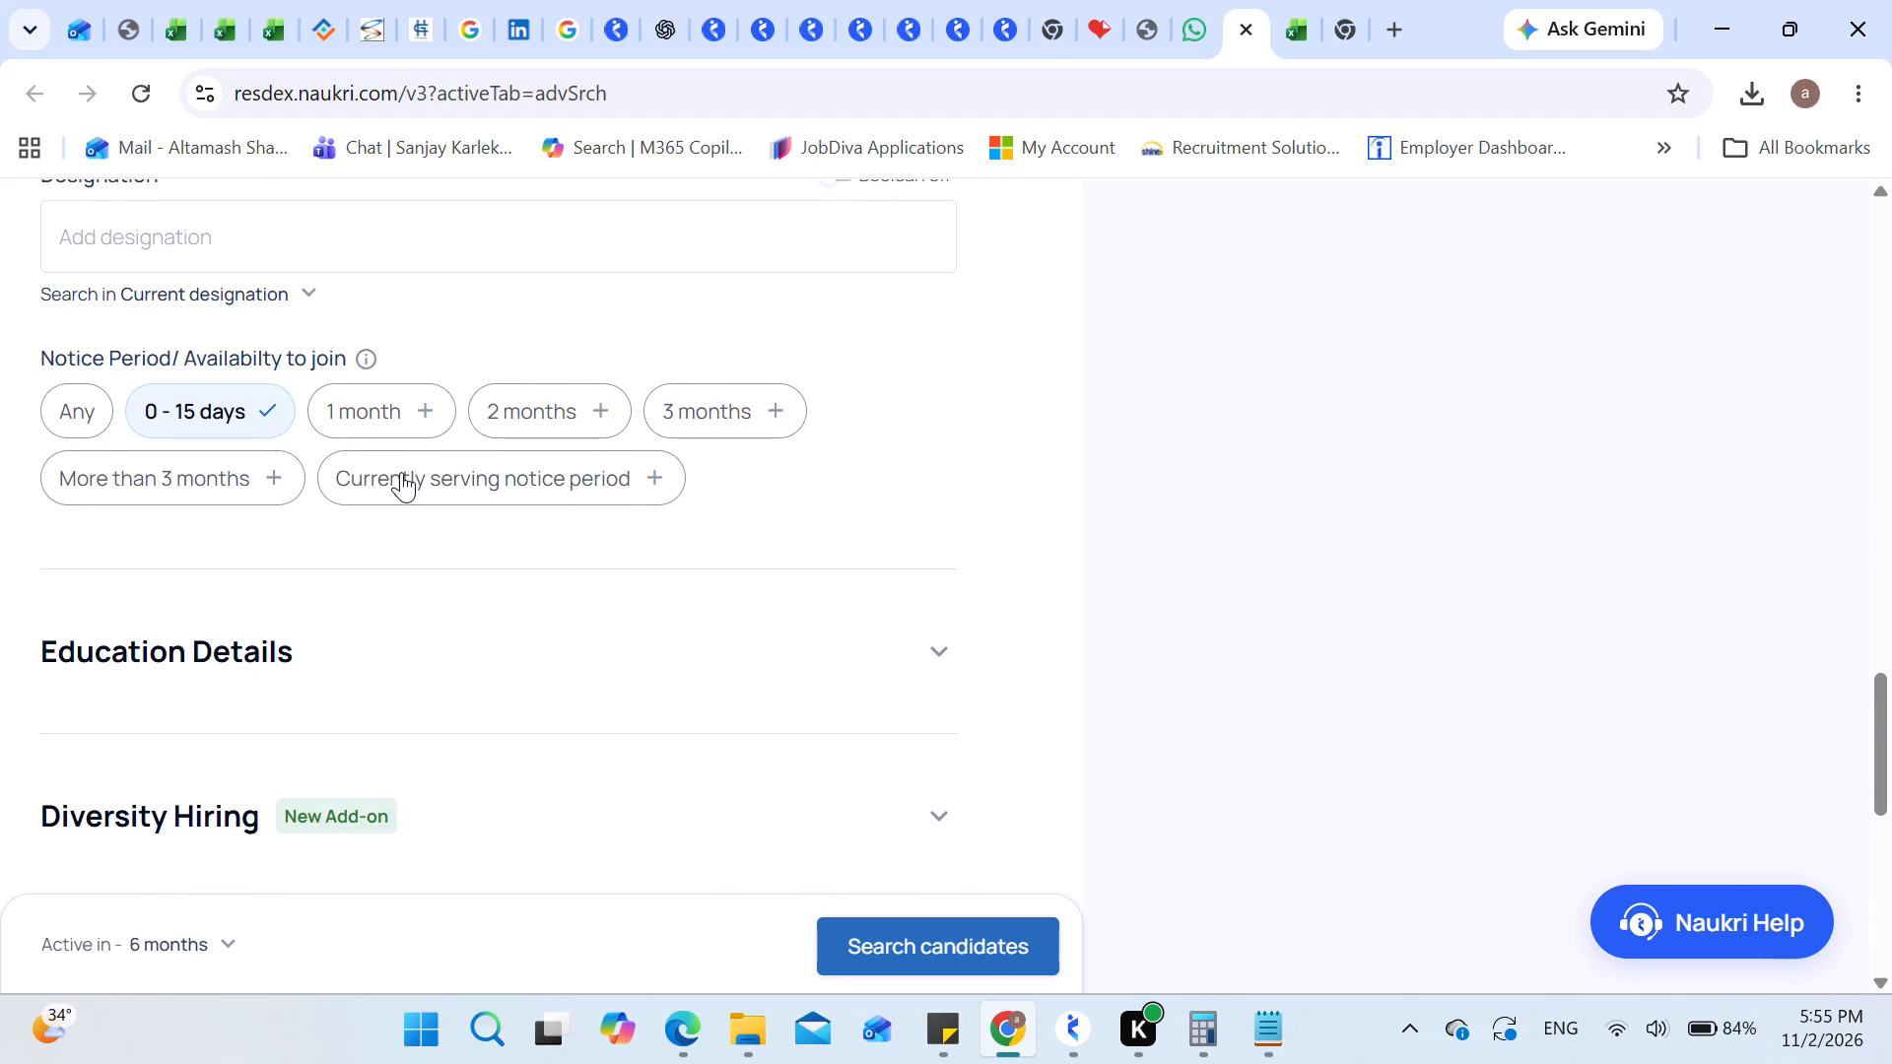
click(401, 472)
Run the candidate search with the completed criteria, leaving the education qualifications unset.
scroll(829, 539, down, 1)
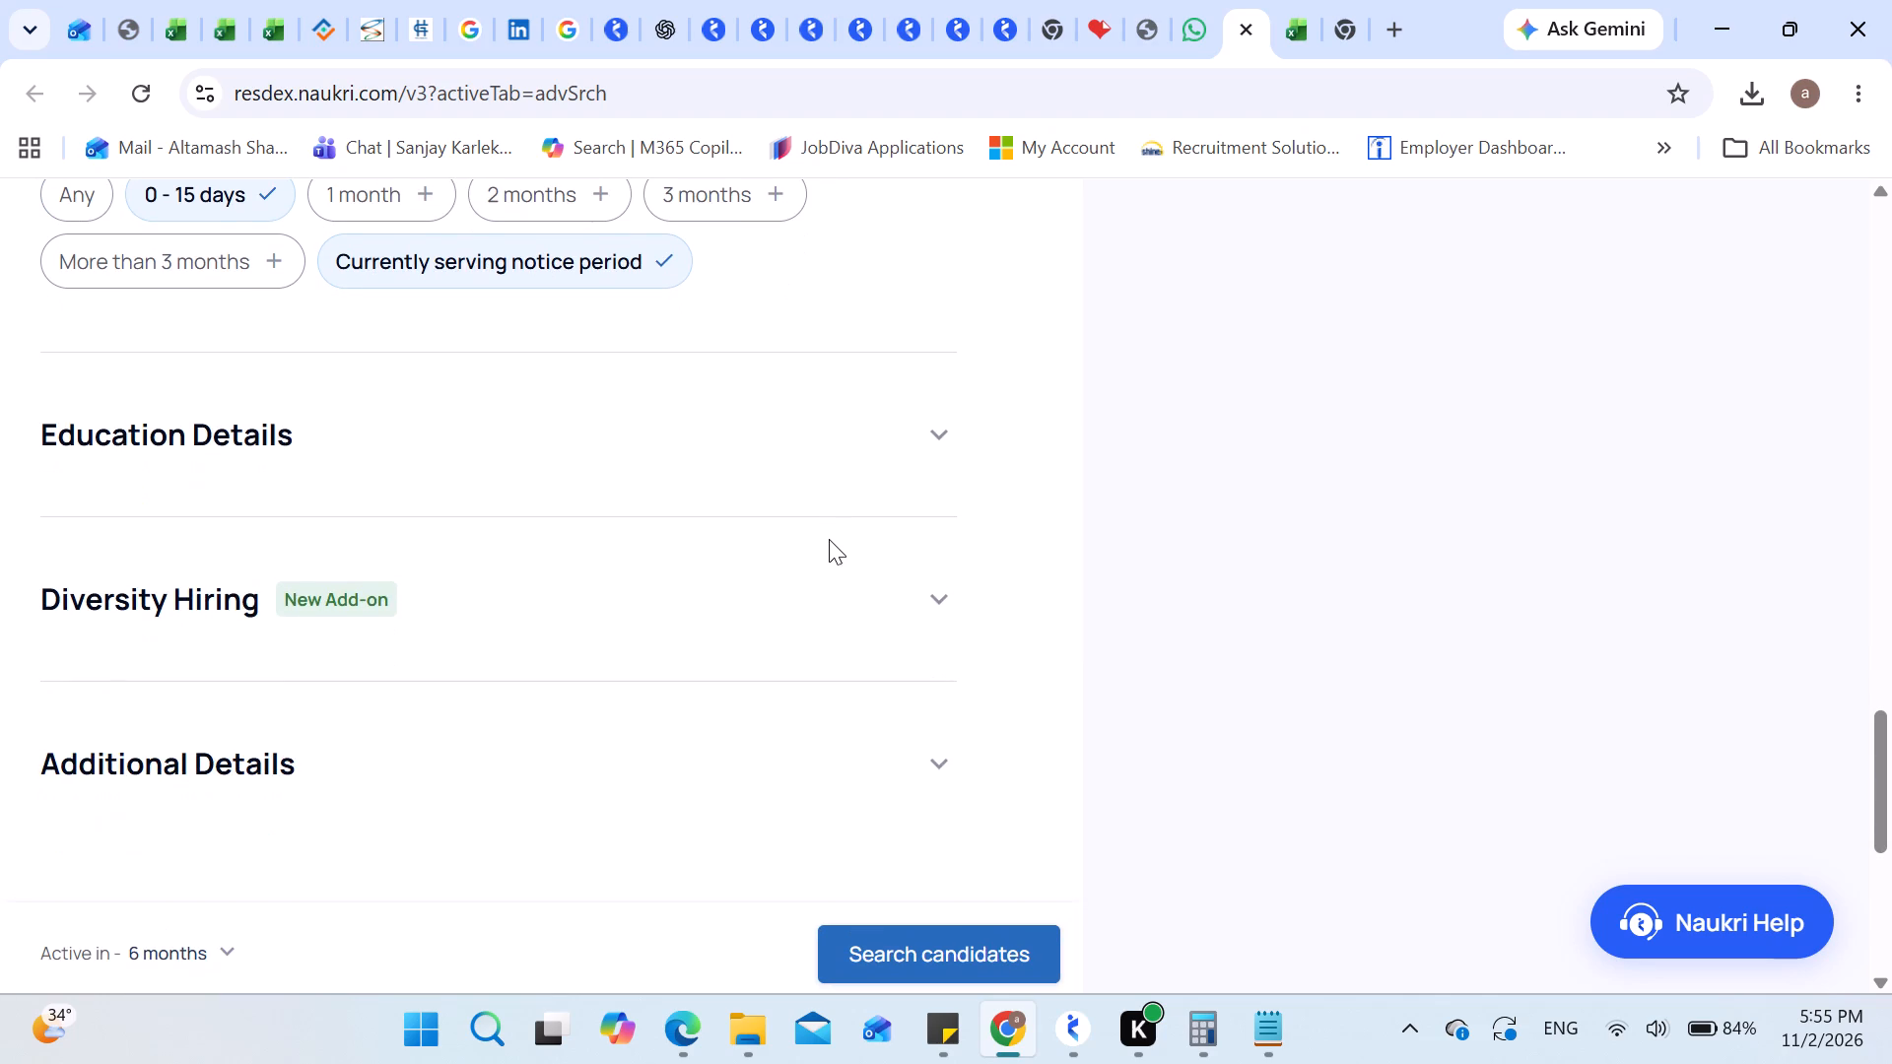
click(729, 396)
click(723, 430)
scroll(723, 430, down, 2)
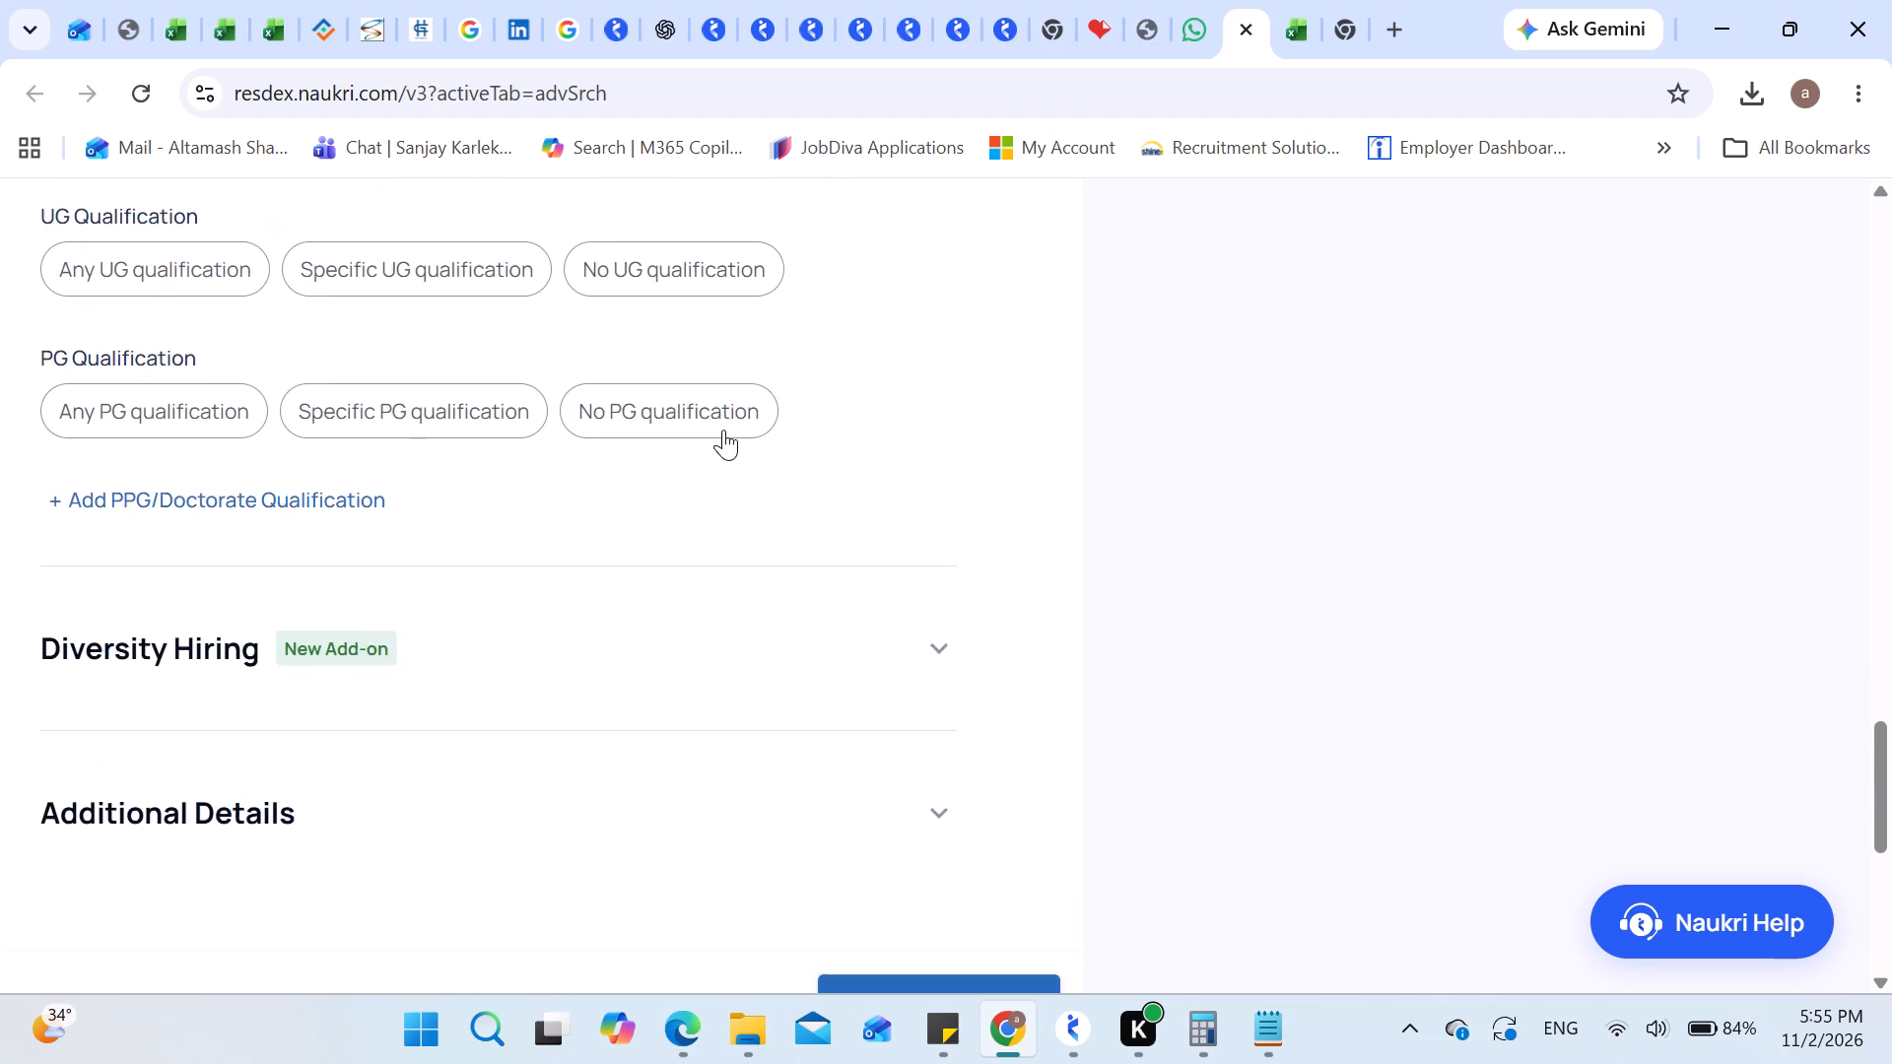
scroll(723, 430, down, 3)
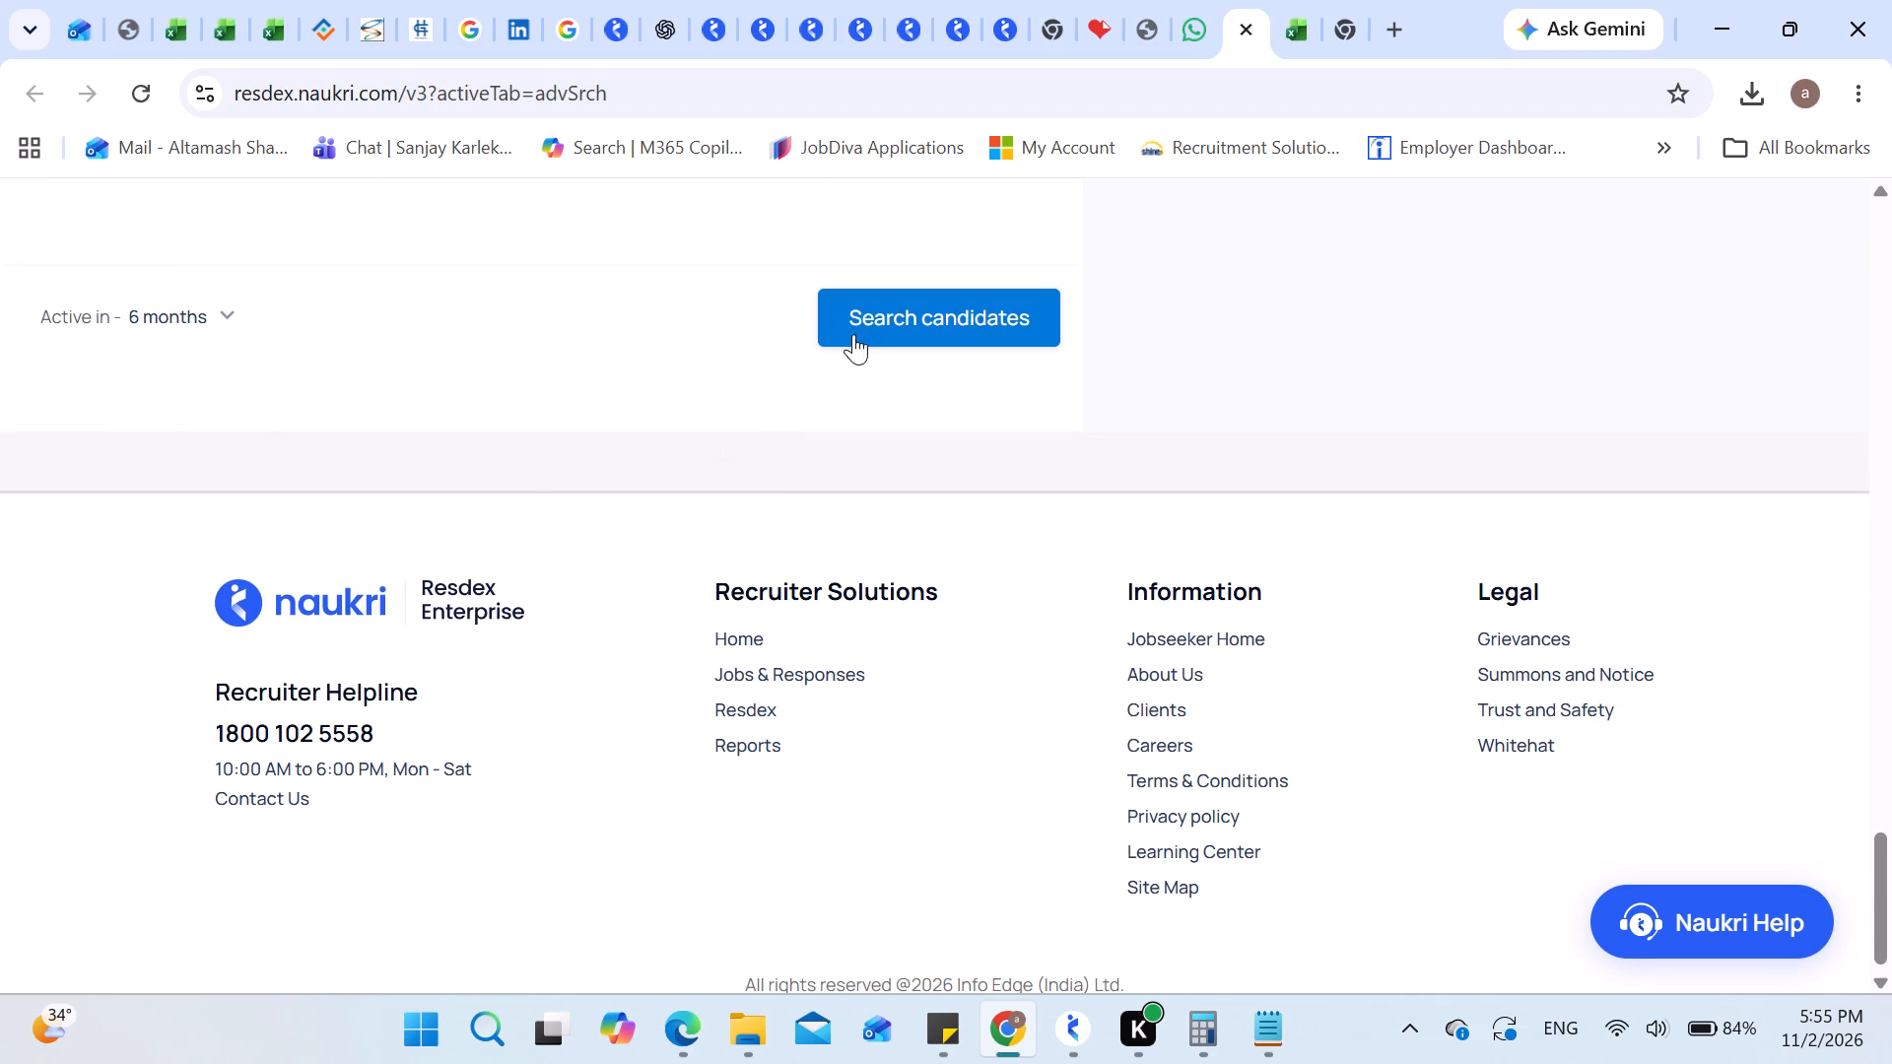
click(867, 318)
click(867, 318)
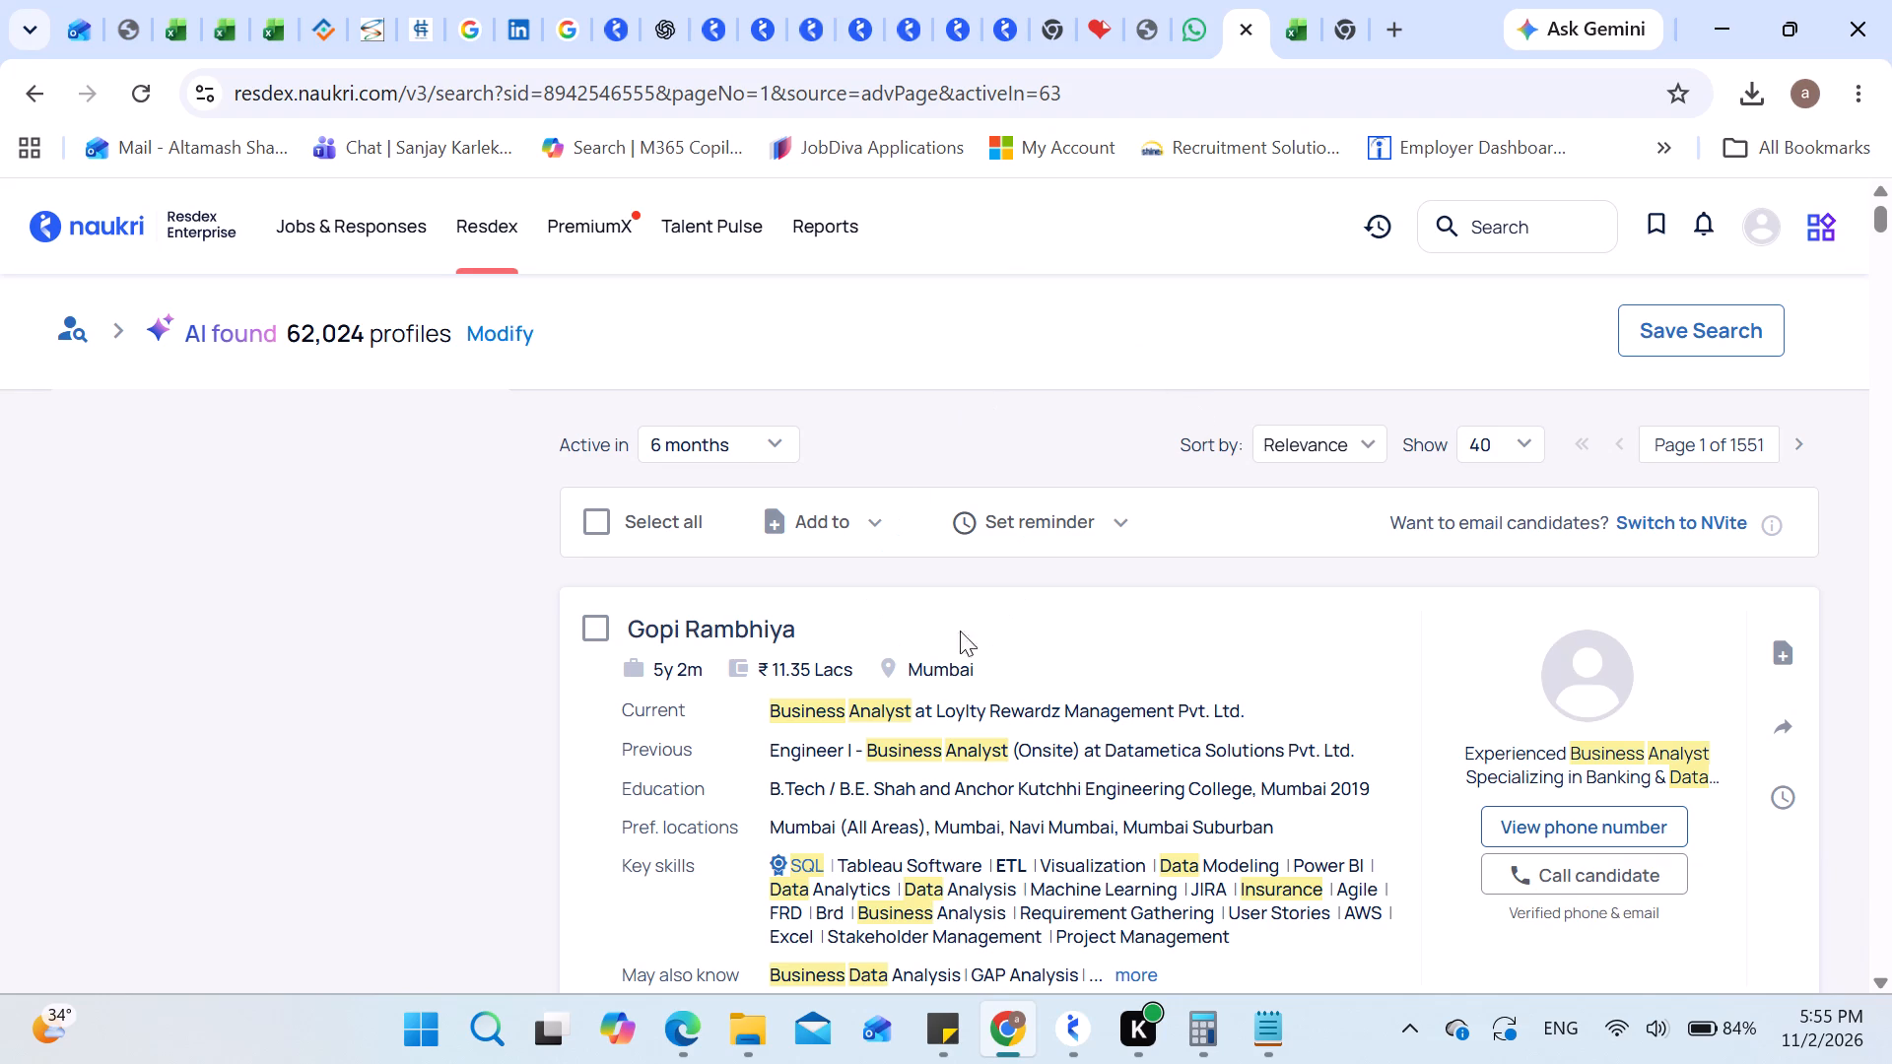
Look over the candidate search results, examining the first profile's details and the experience-wise salary distribution.
scroll(1158, 702, down, 2)
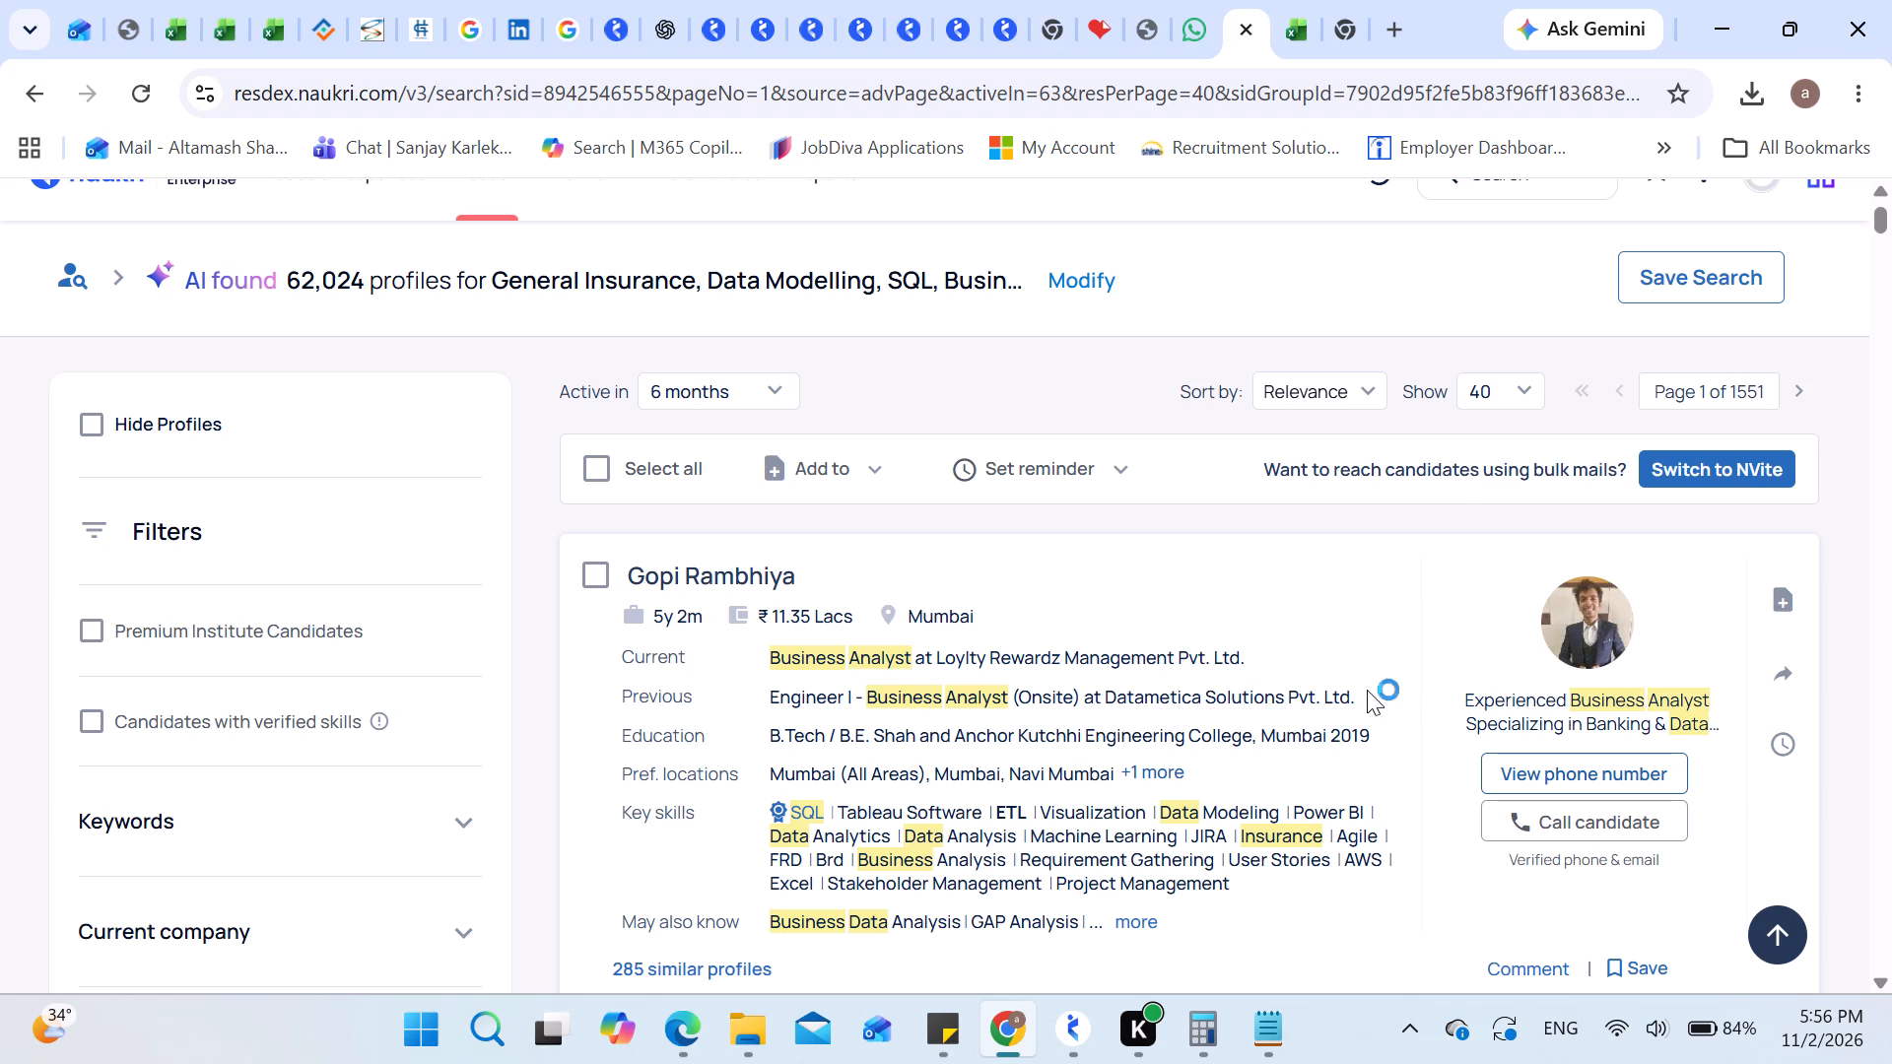
scroll(1437, 532, up, 1)
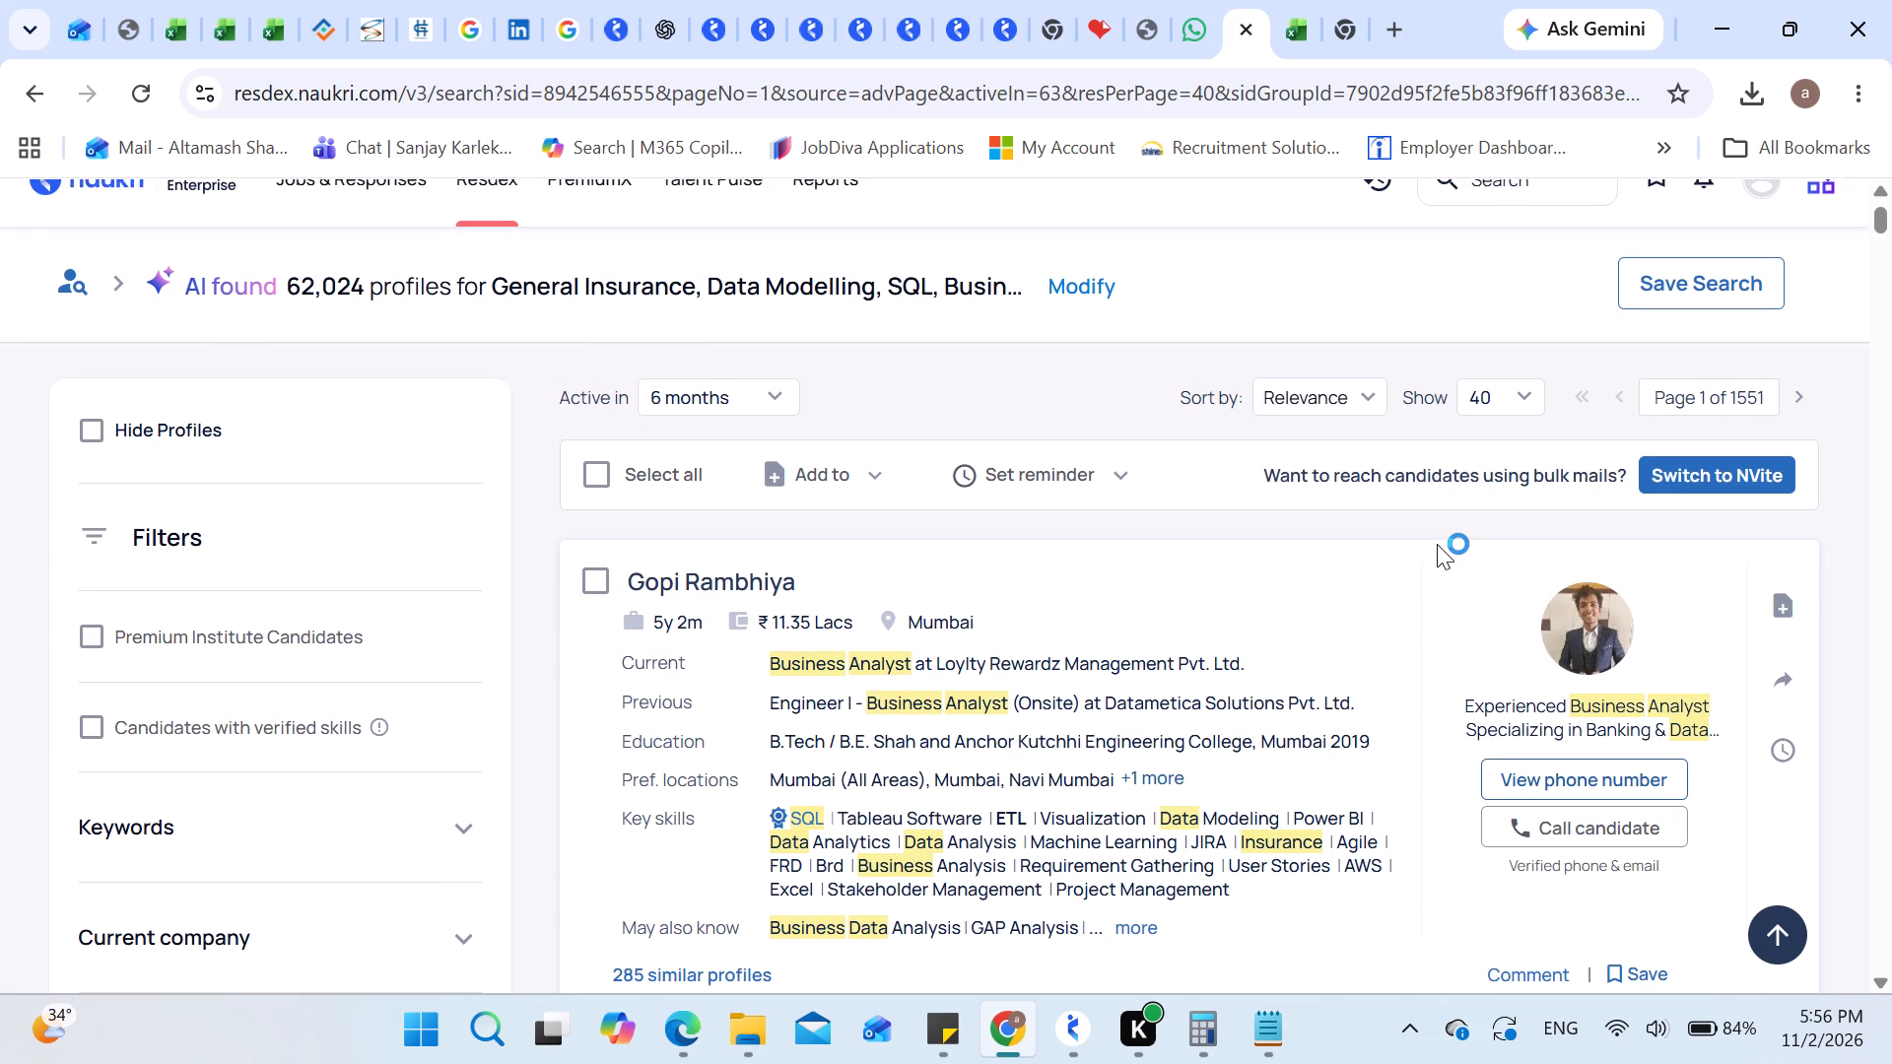
scroll(1437, 544, up, 1)
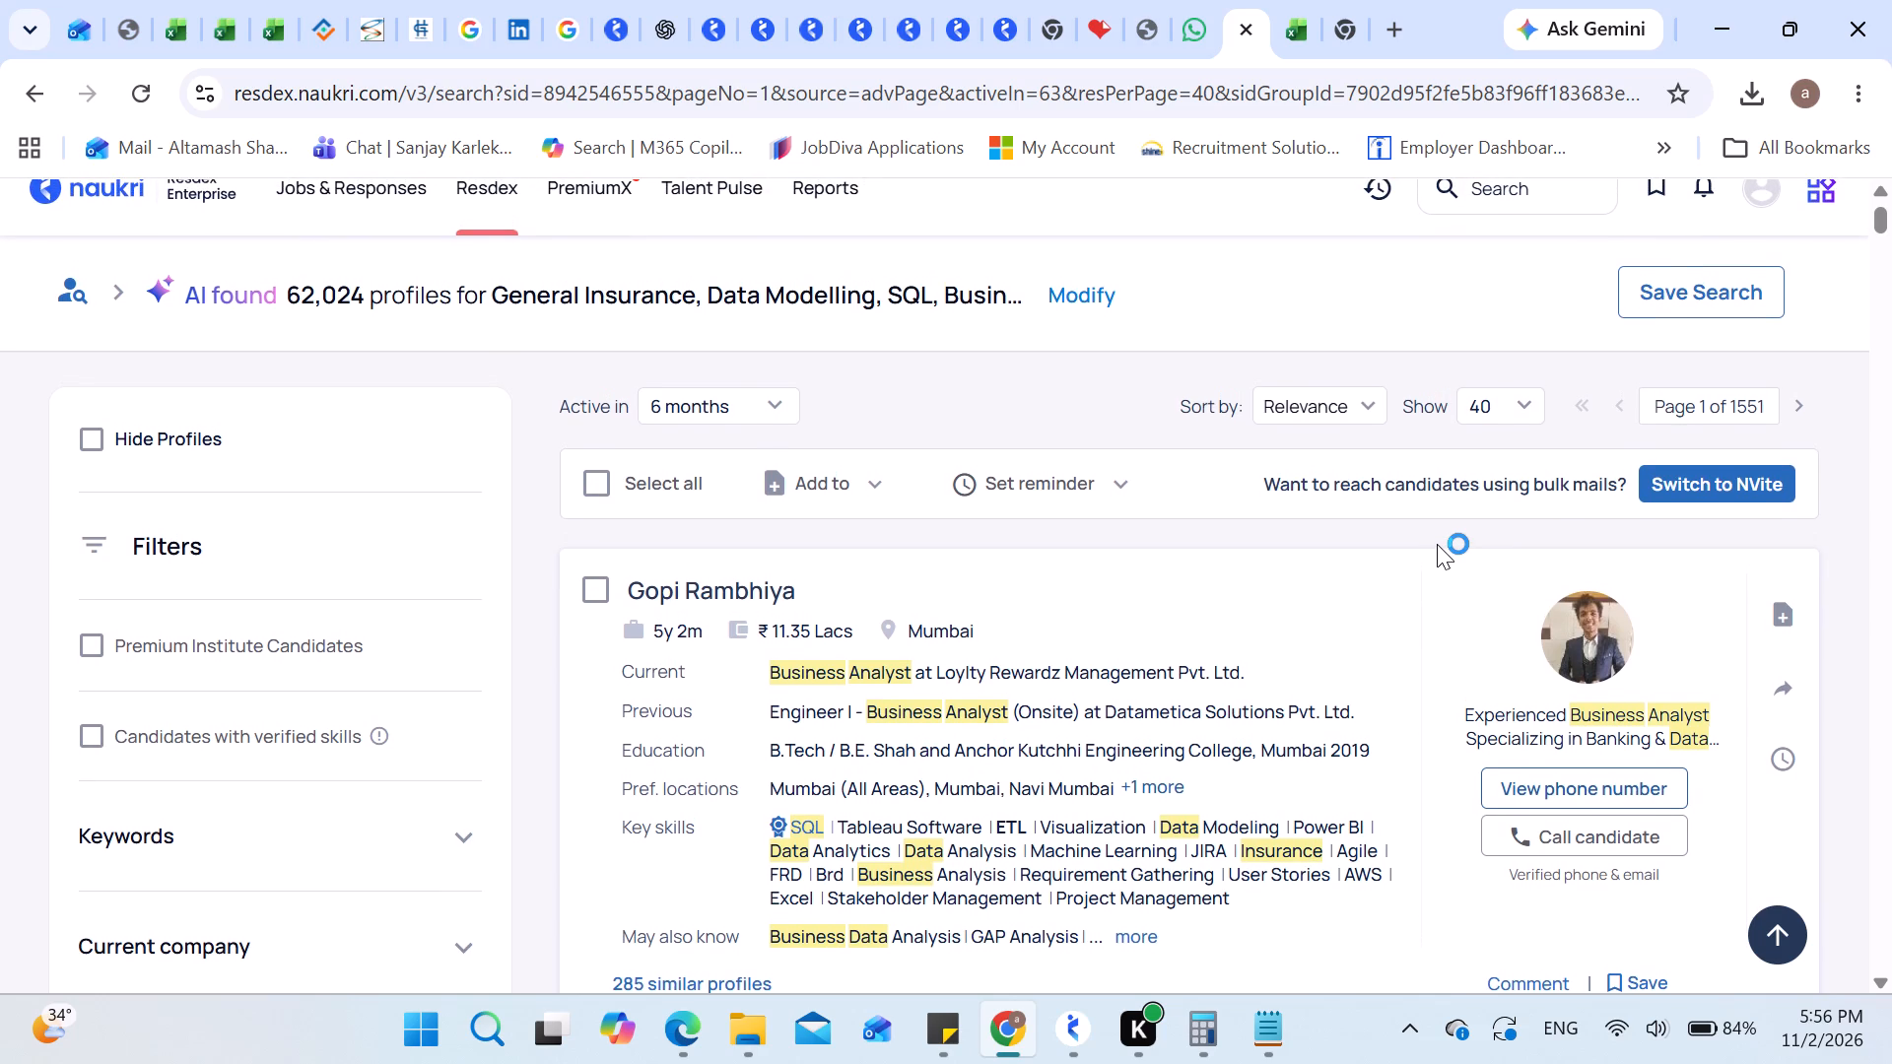
scroll(1437, 544, up, 1)
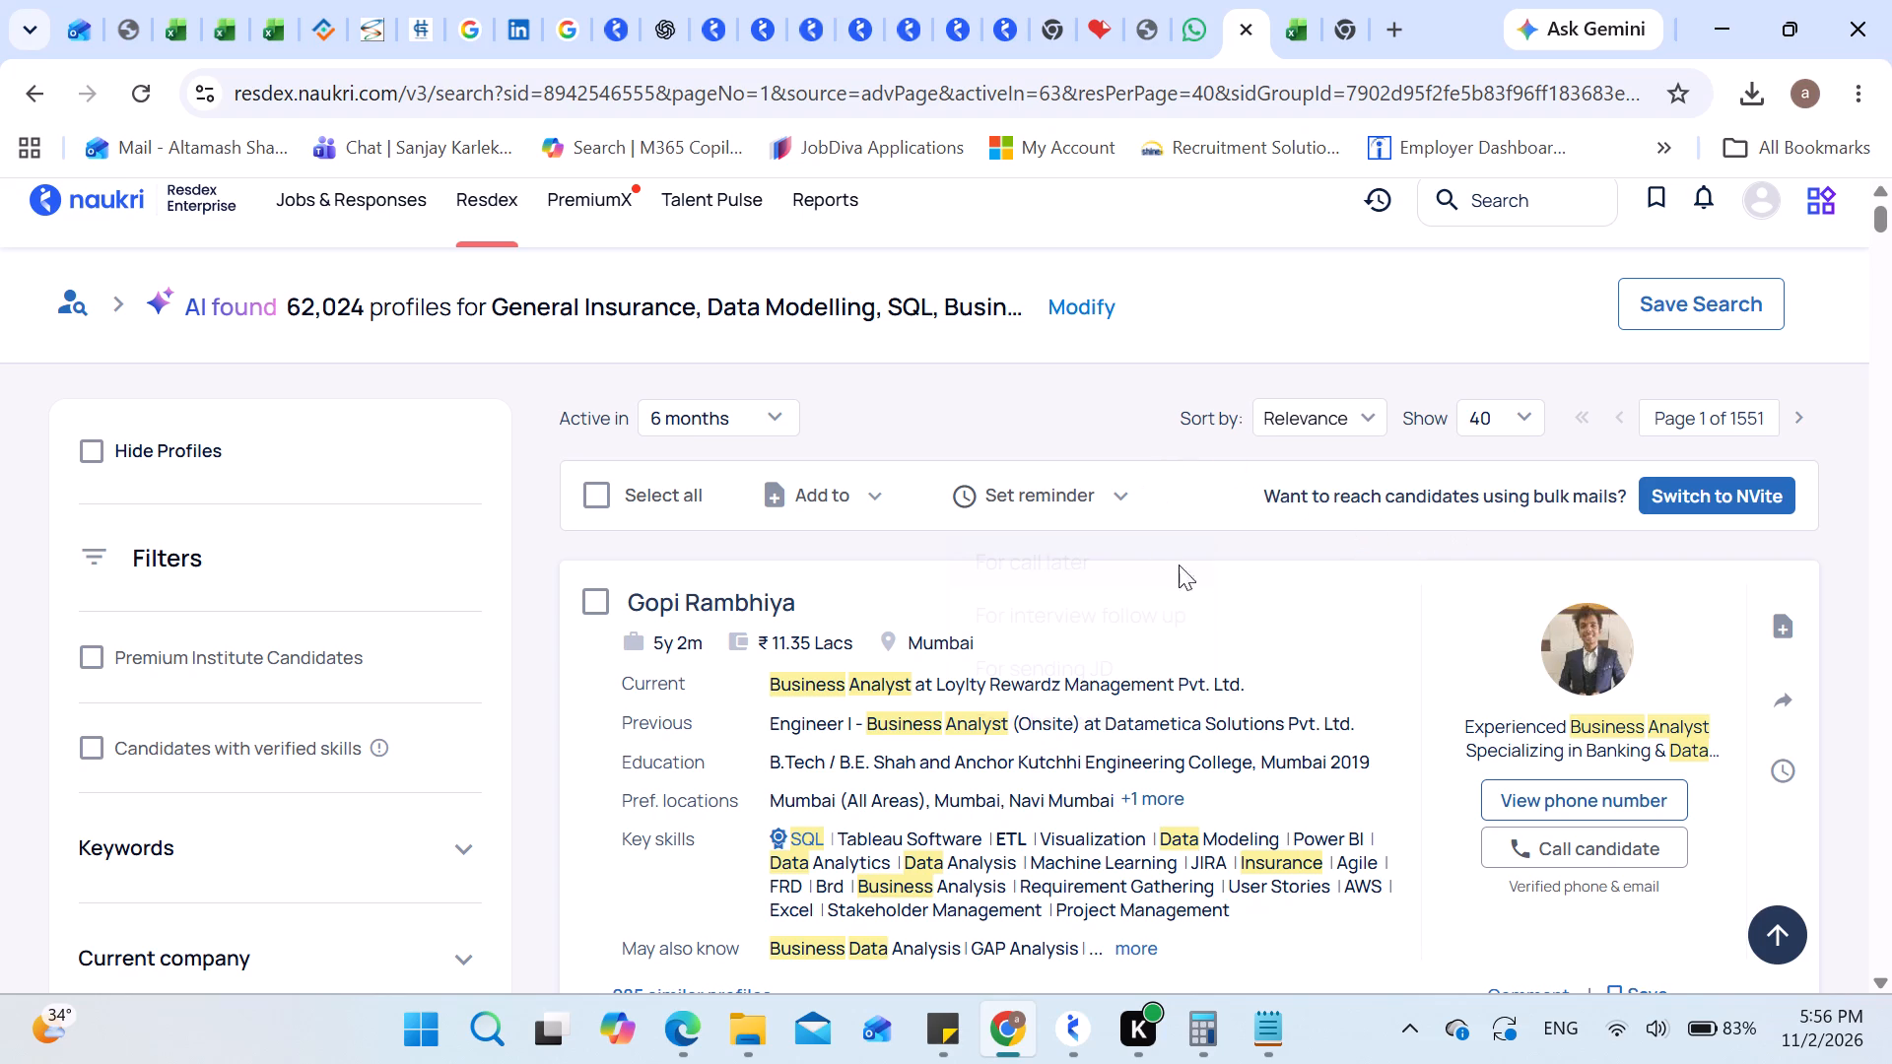
click(1287, 617)
right_click(1287, 617)
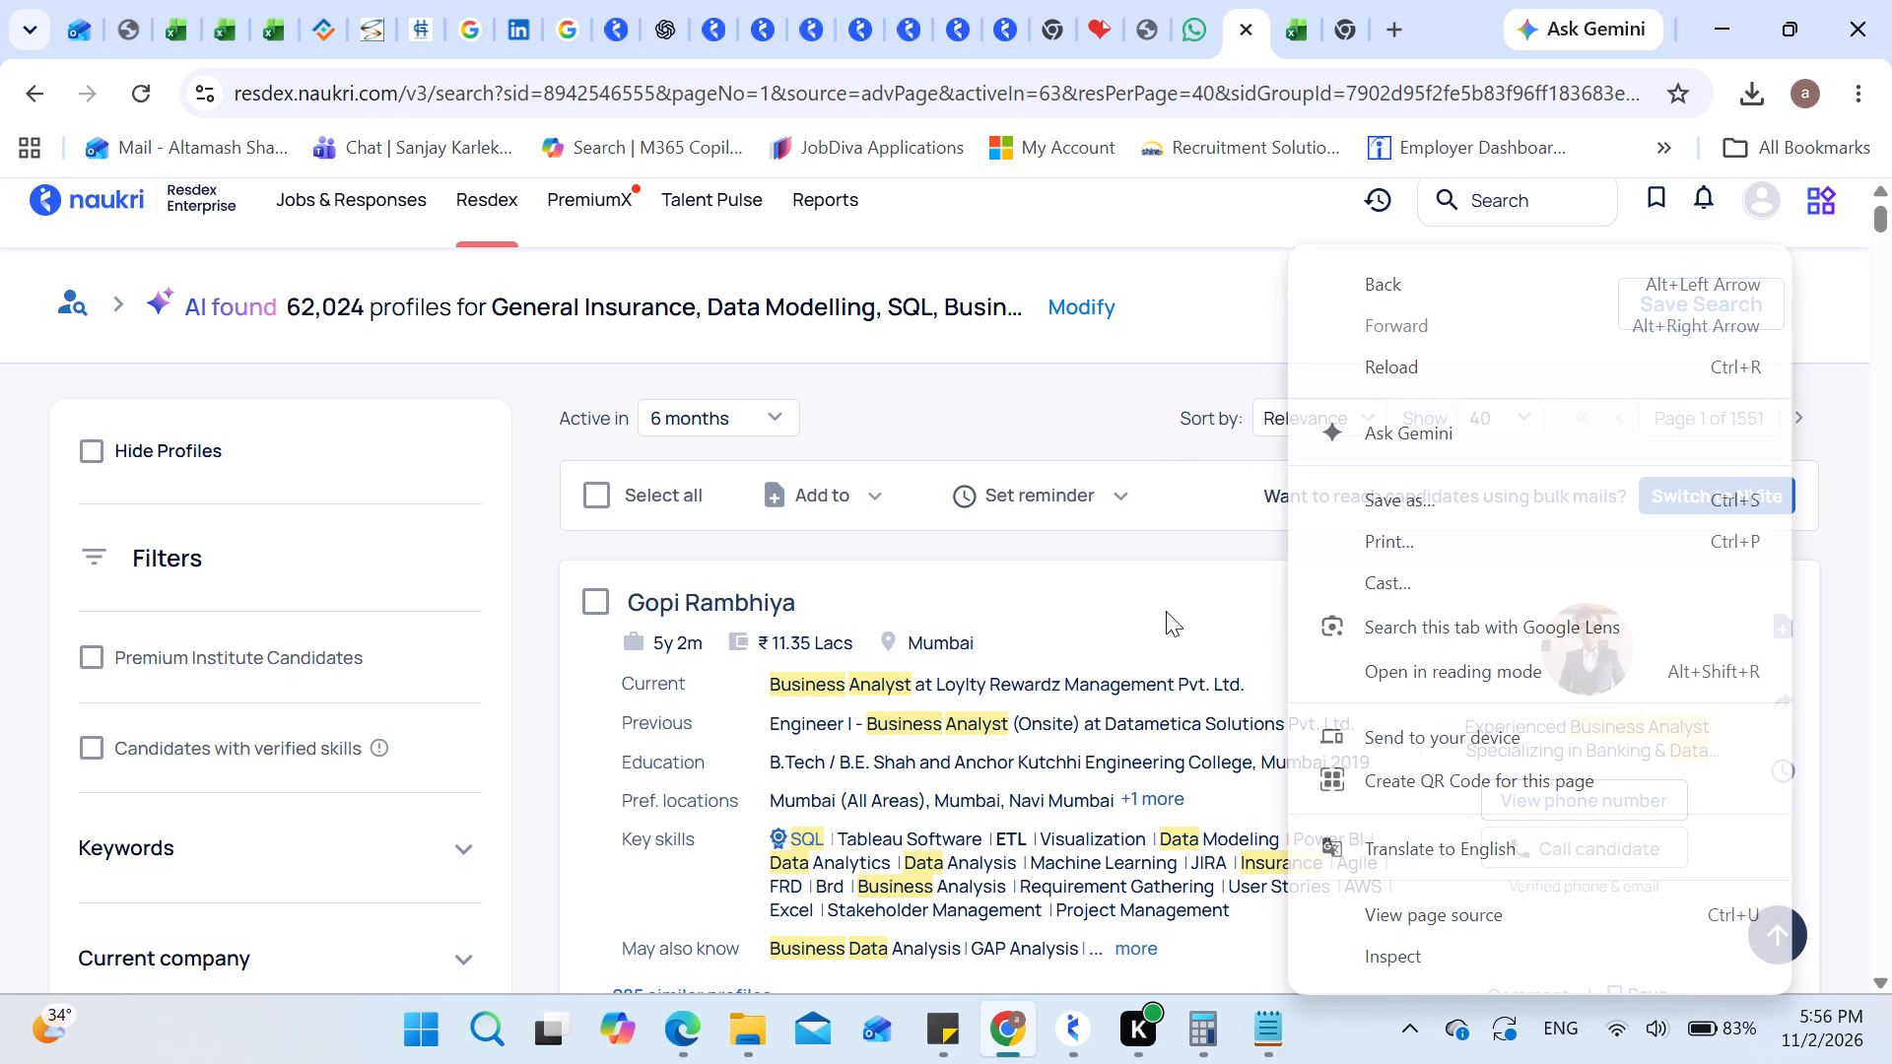
click(1166, 611)
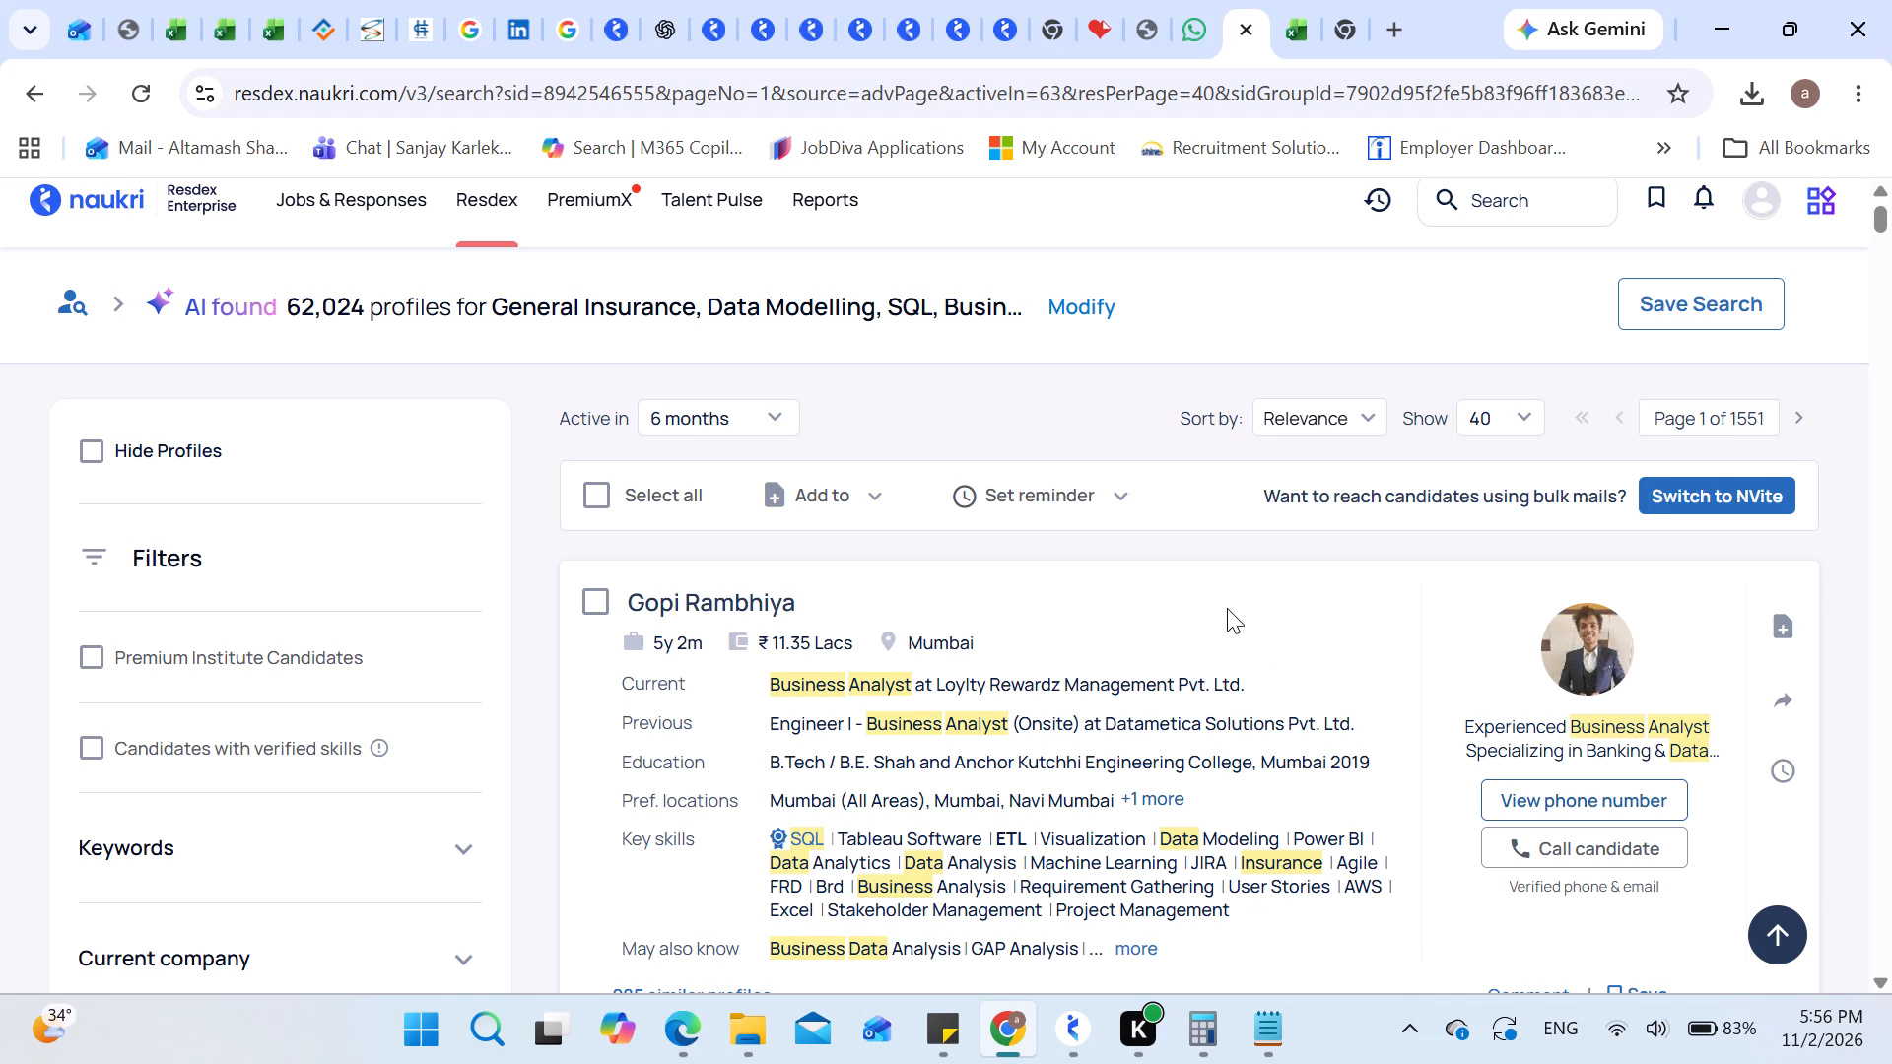
scroll(1227, 608, down, 1)
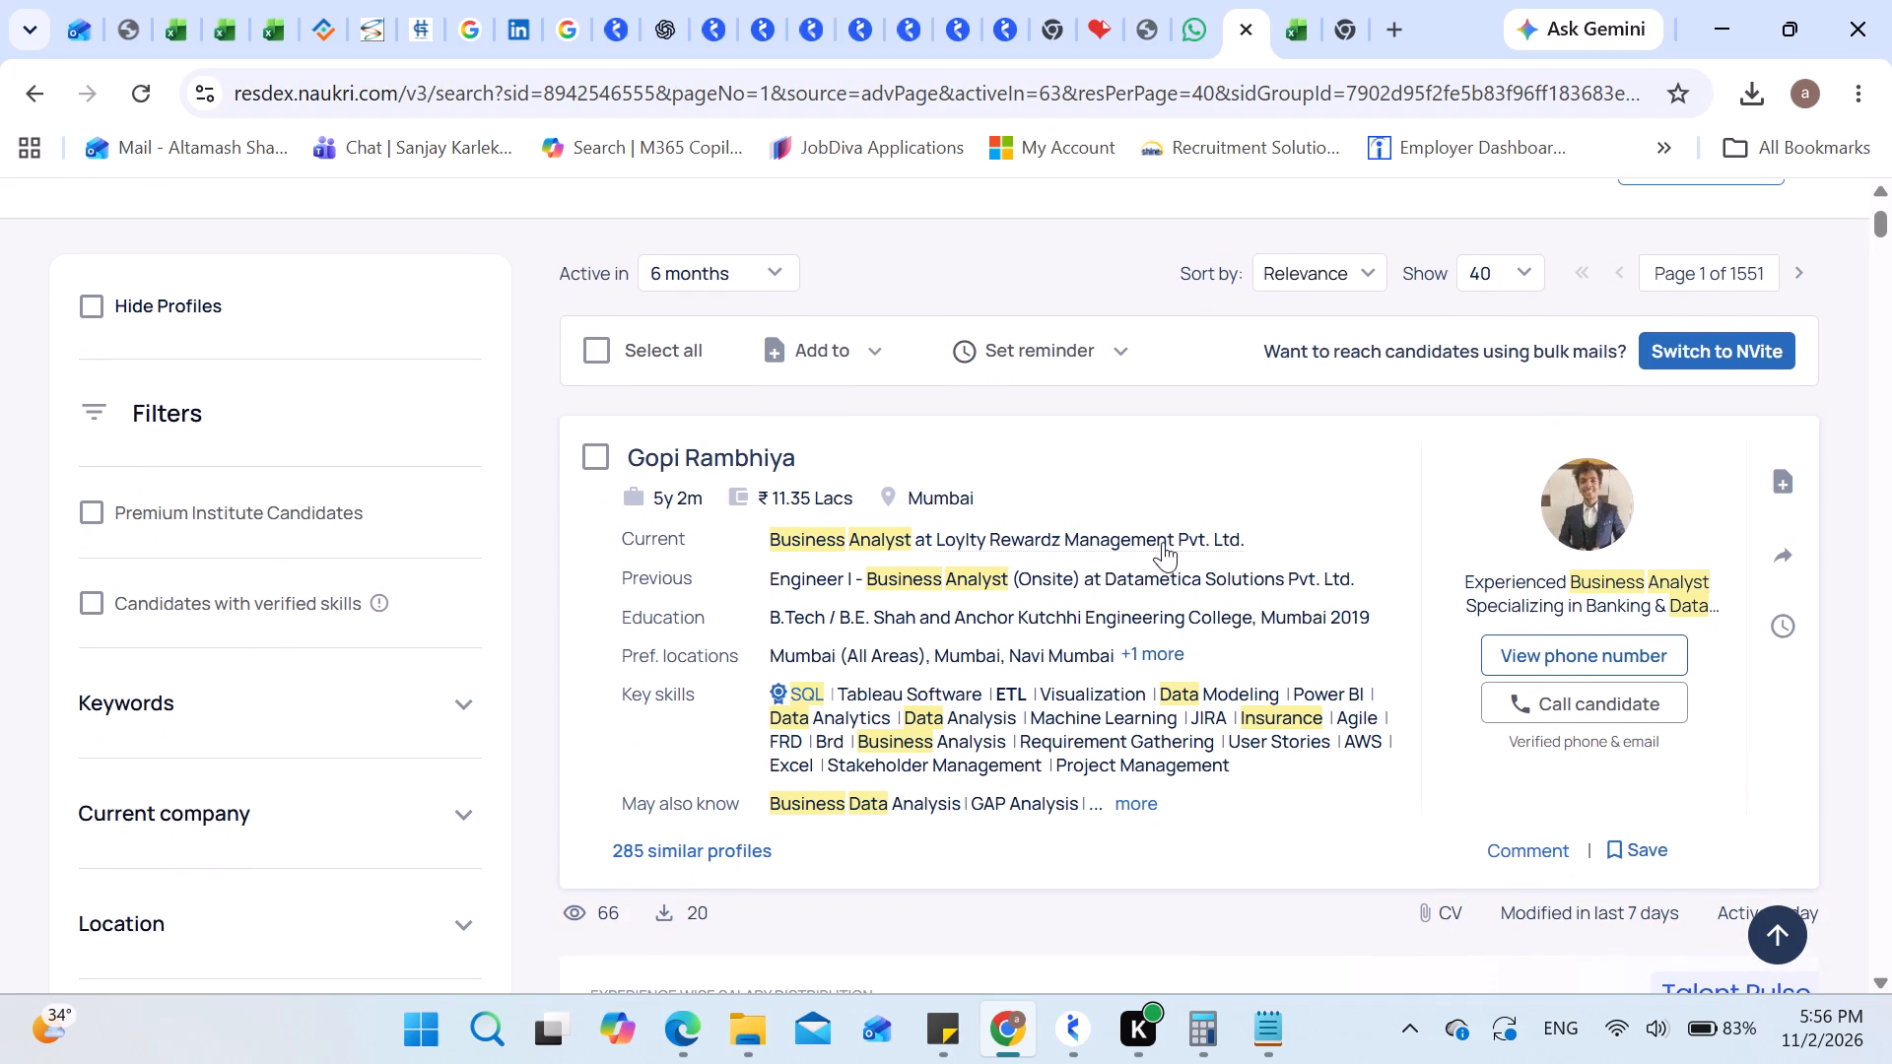
scroll(1163, 542, down, 2)
scroll(1163, 542, up, 5)
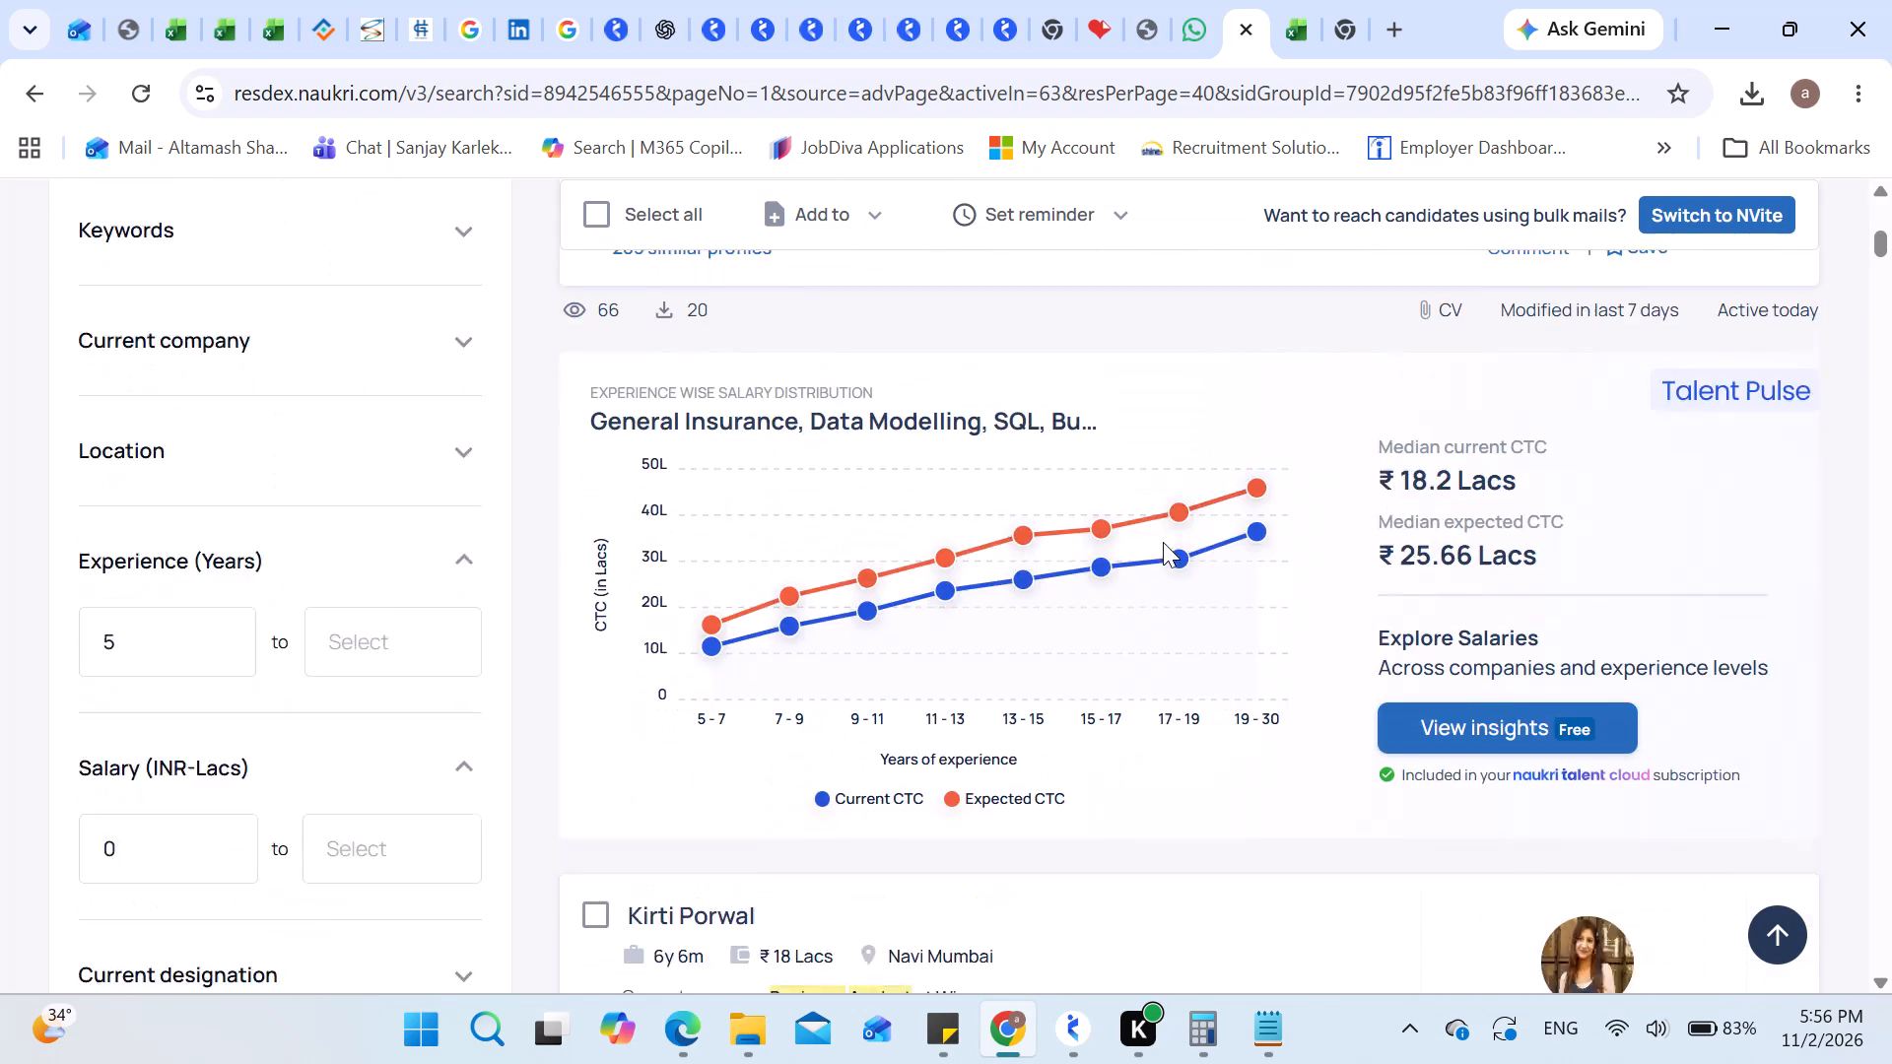
scroll(1163, 542, up, 5)
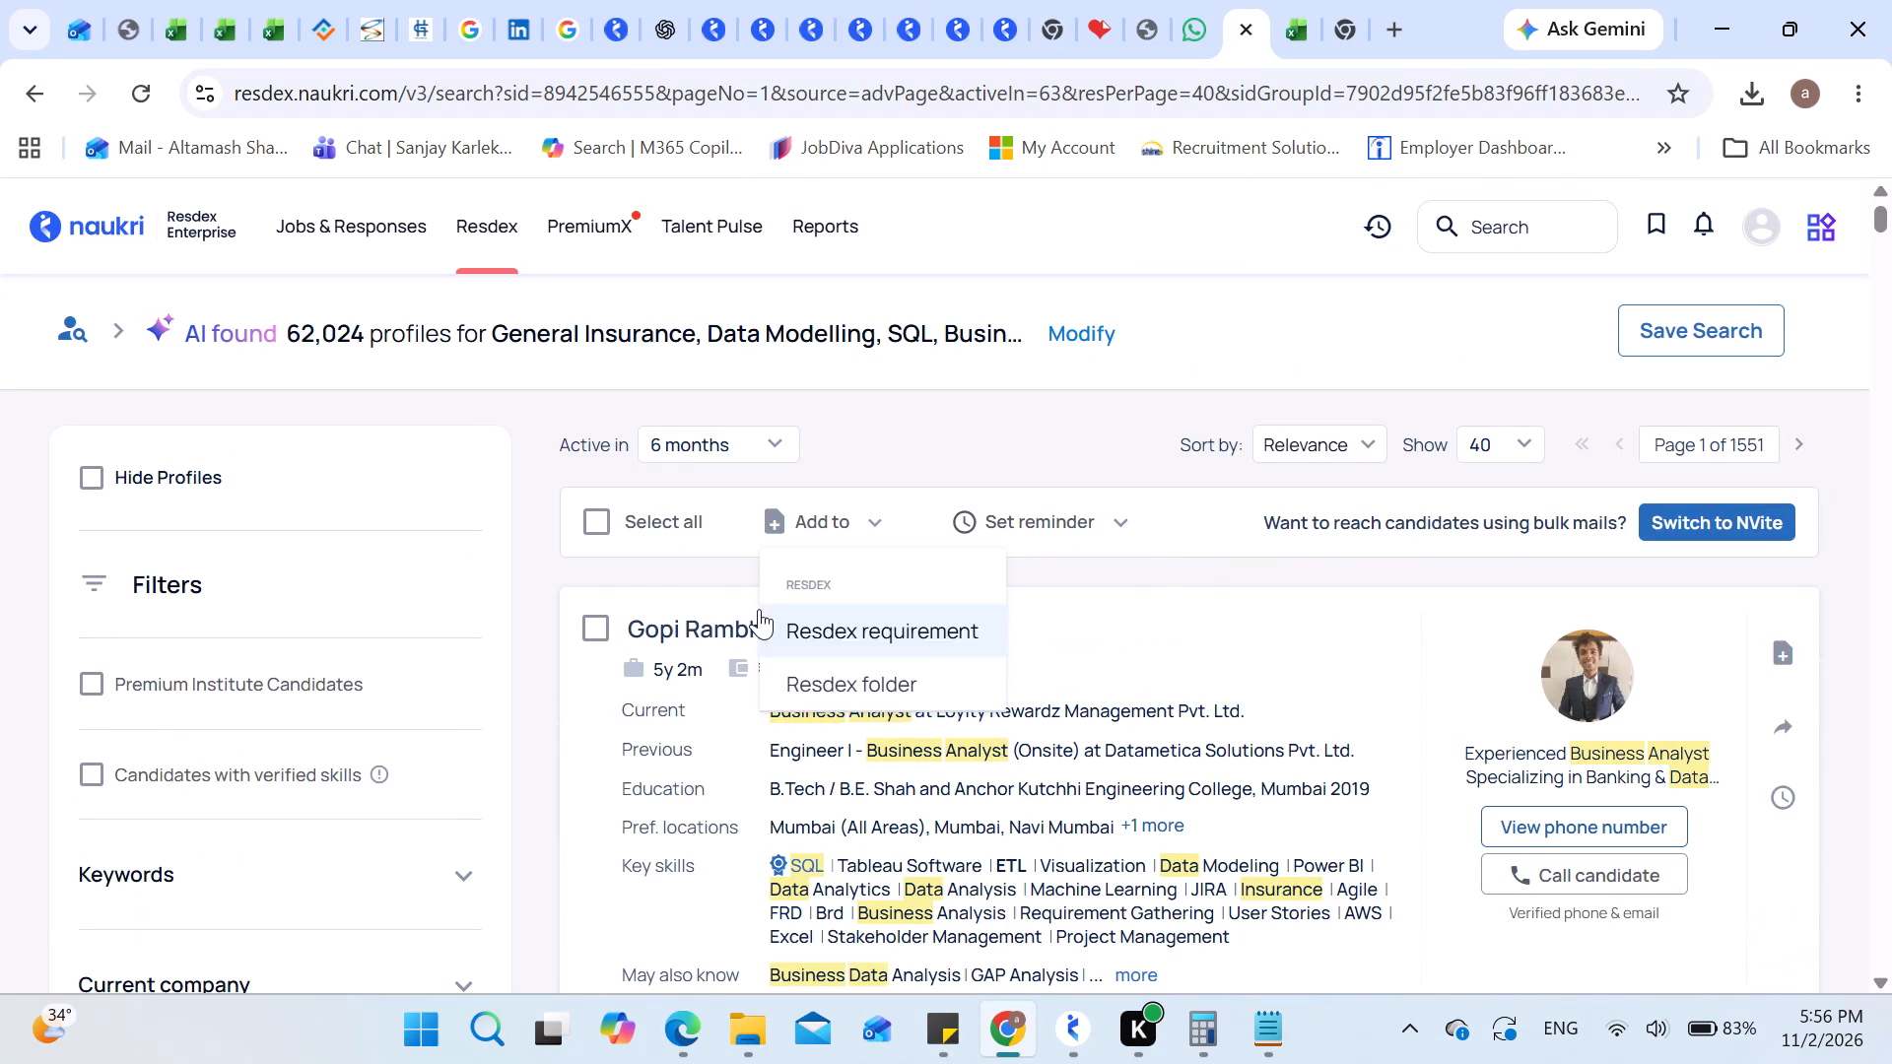
click(1008, 618)
scroll(1008, 618, down, 1)
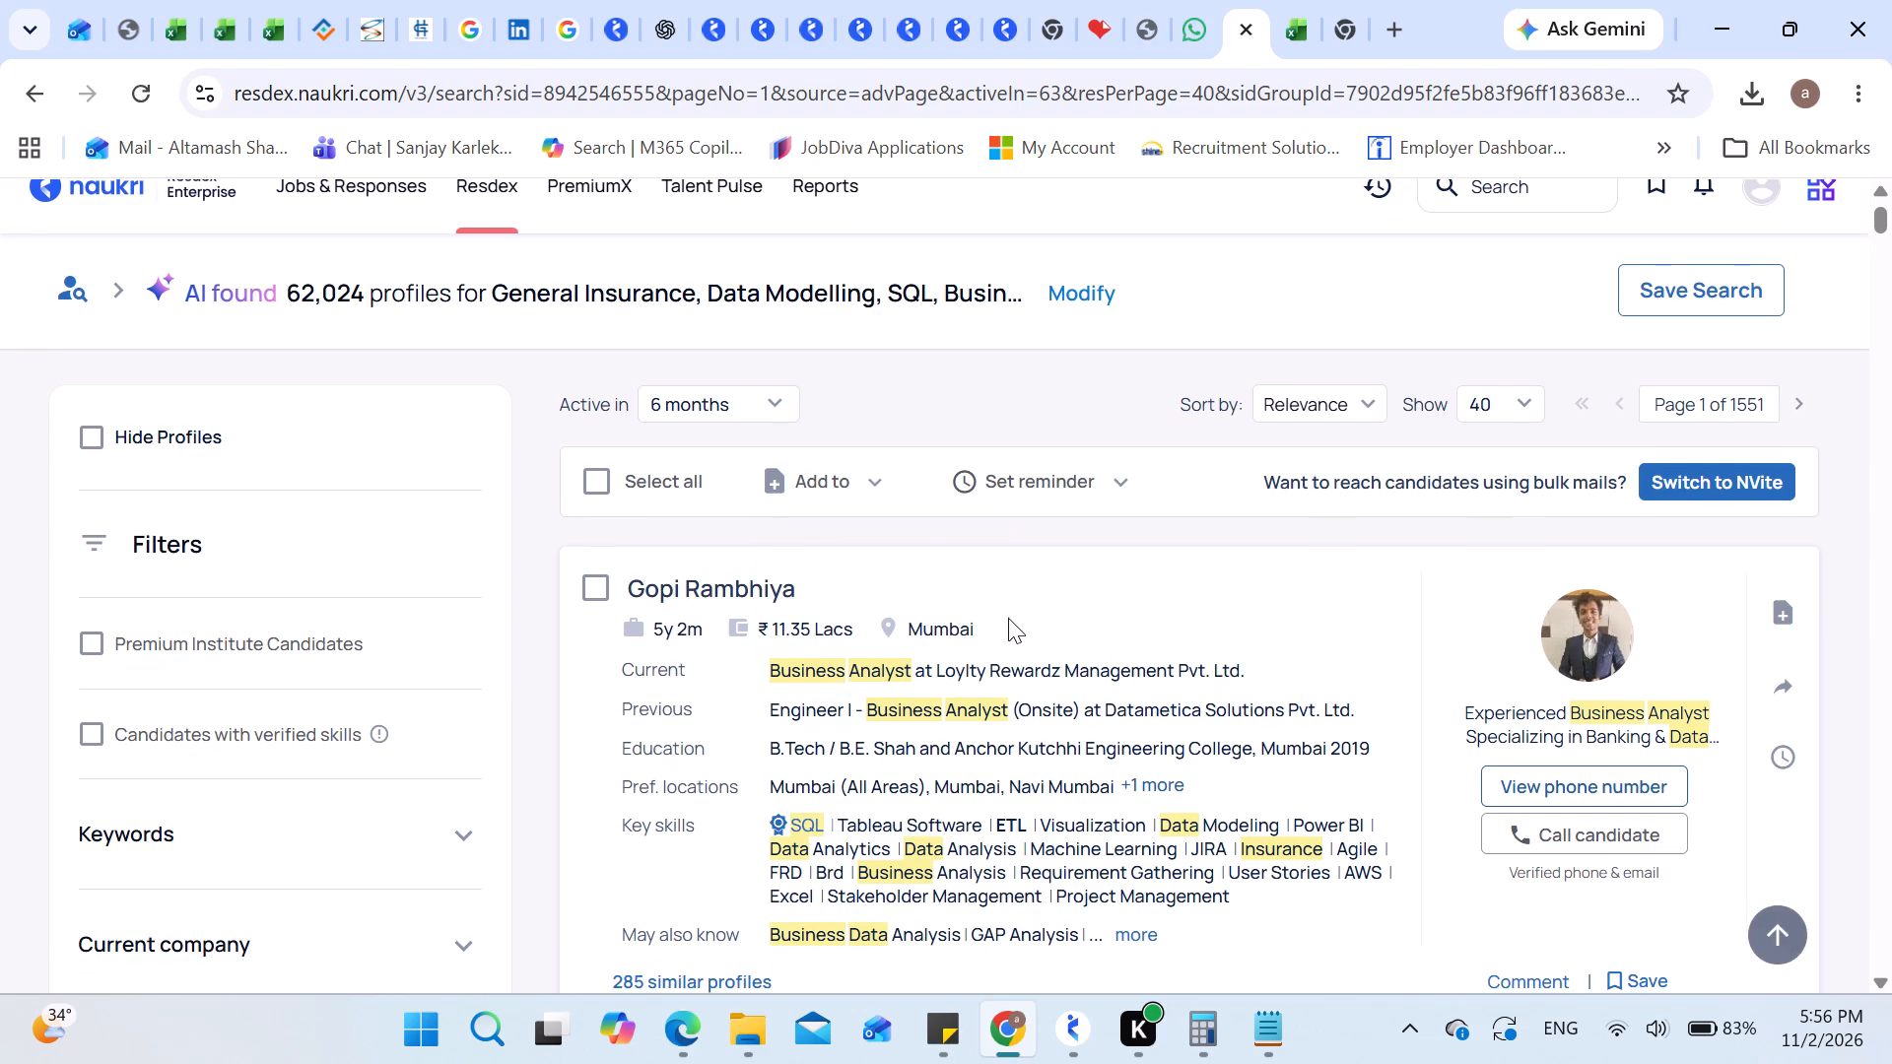
Open the first candidate's full profile from the search results and examine the attached CV, starting with its summary.
scroll(1008, 618, down, 1)
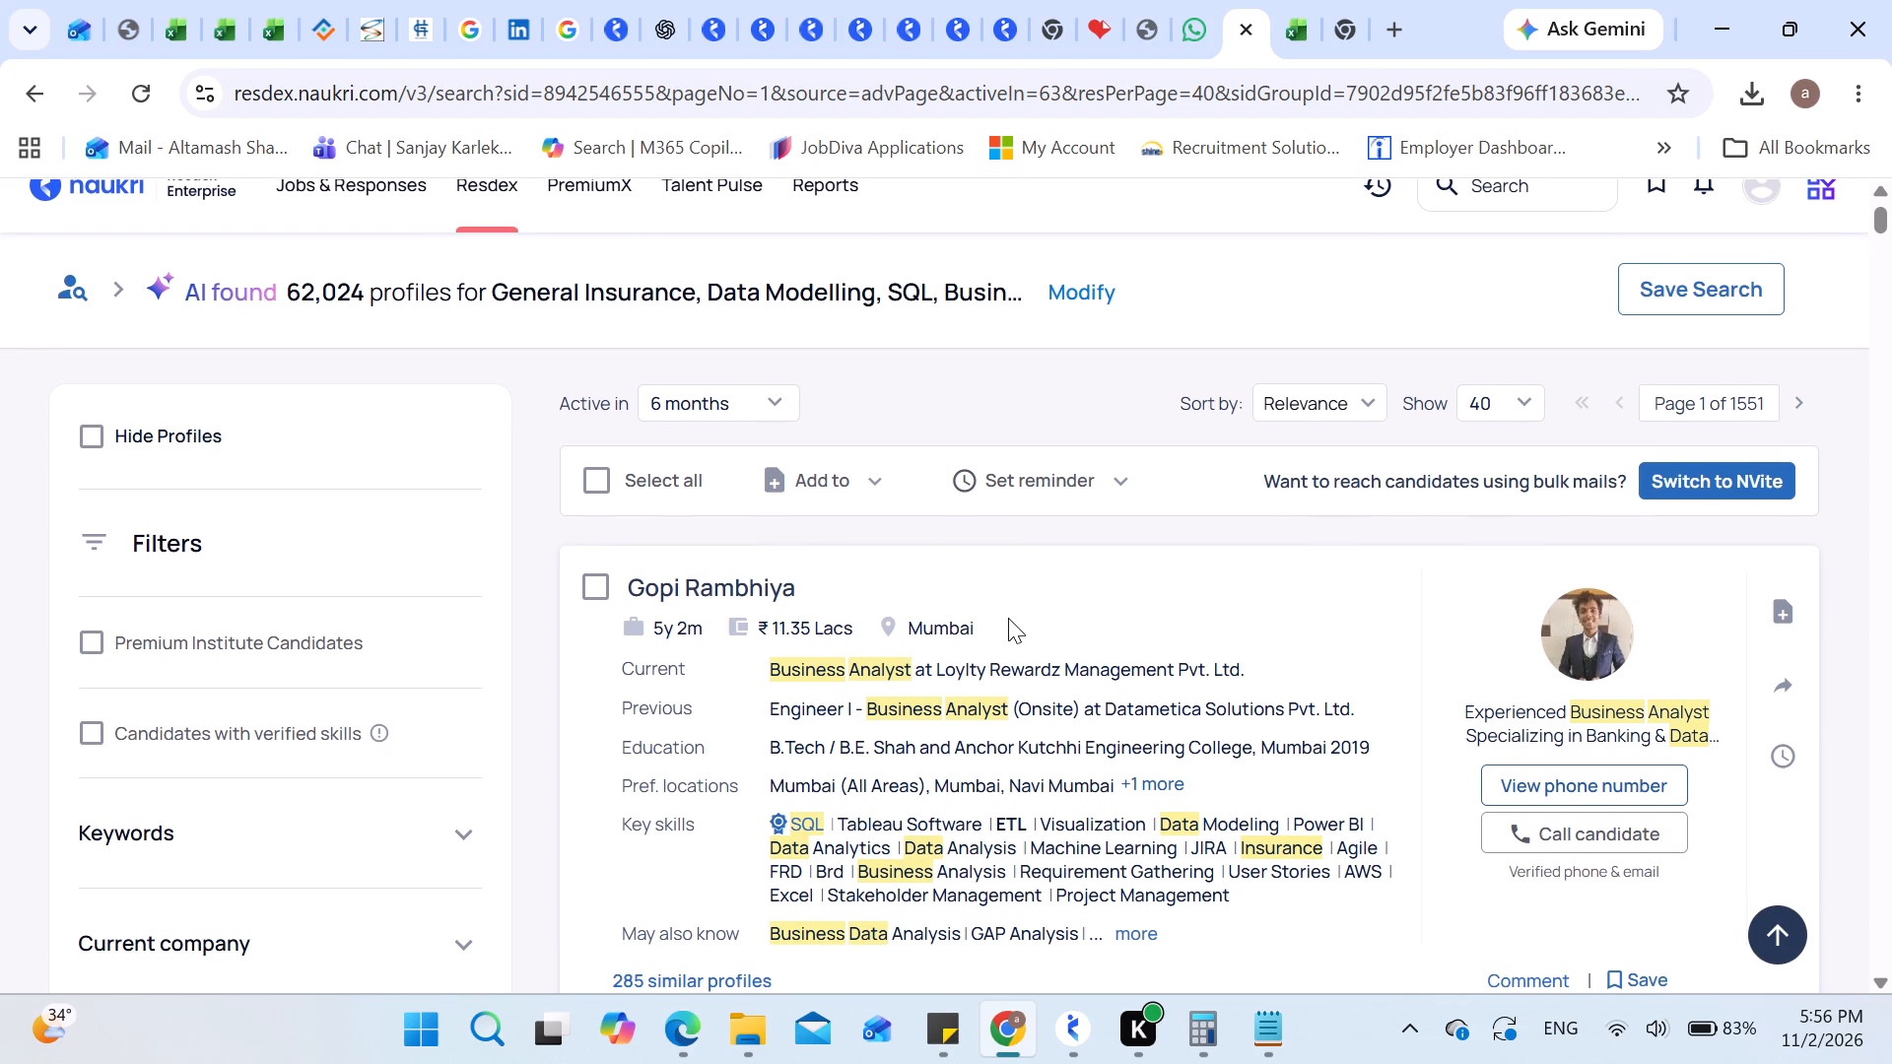
scroll(1008, 618, down, 2)
scroll(1008, 618, up, 2)
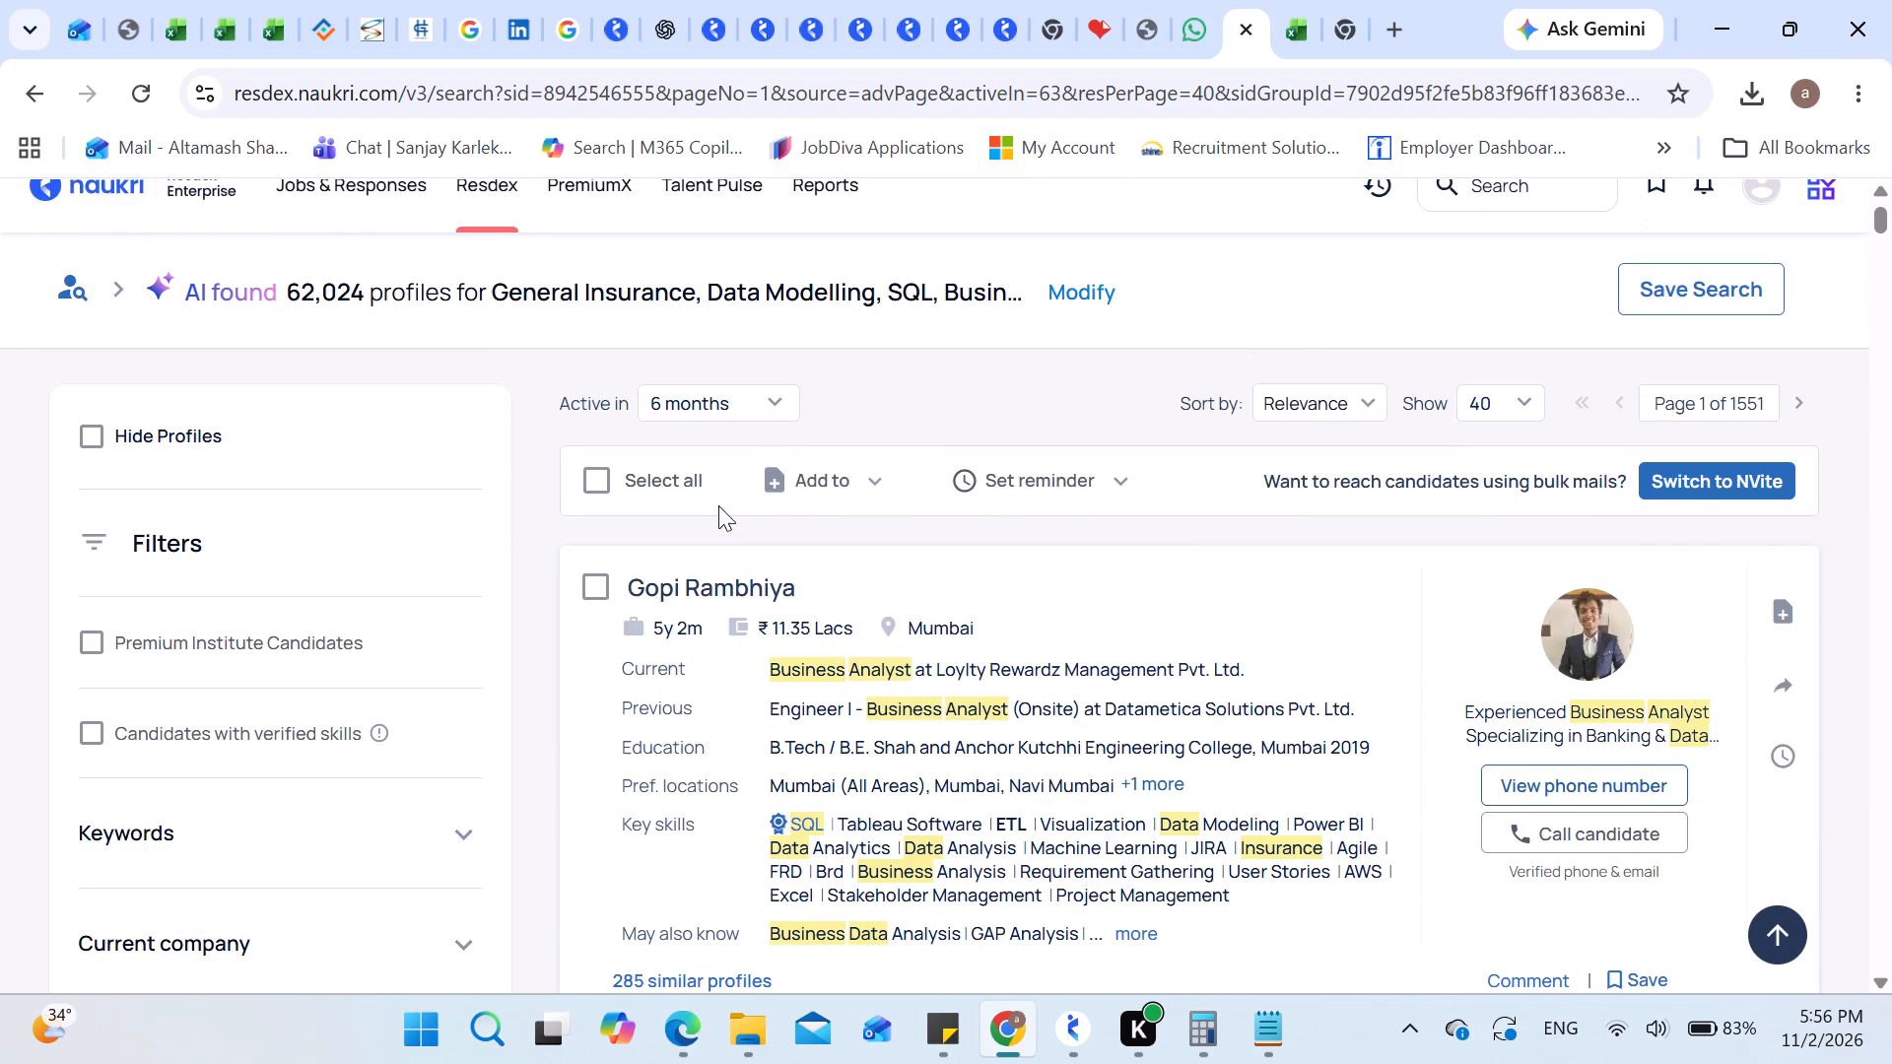
click(671, 591)
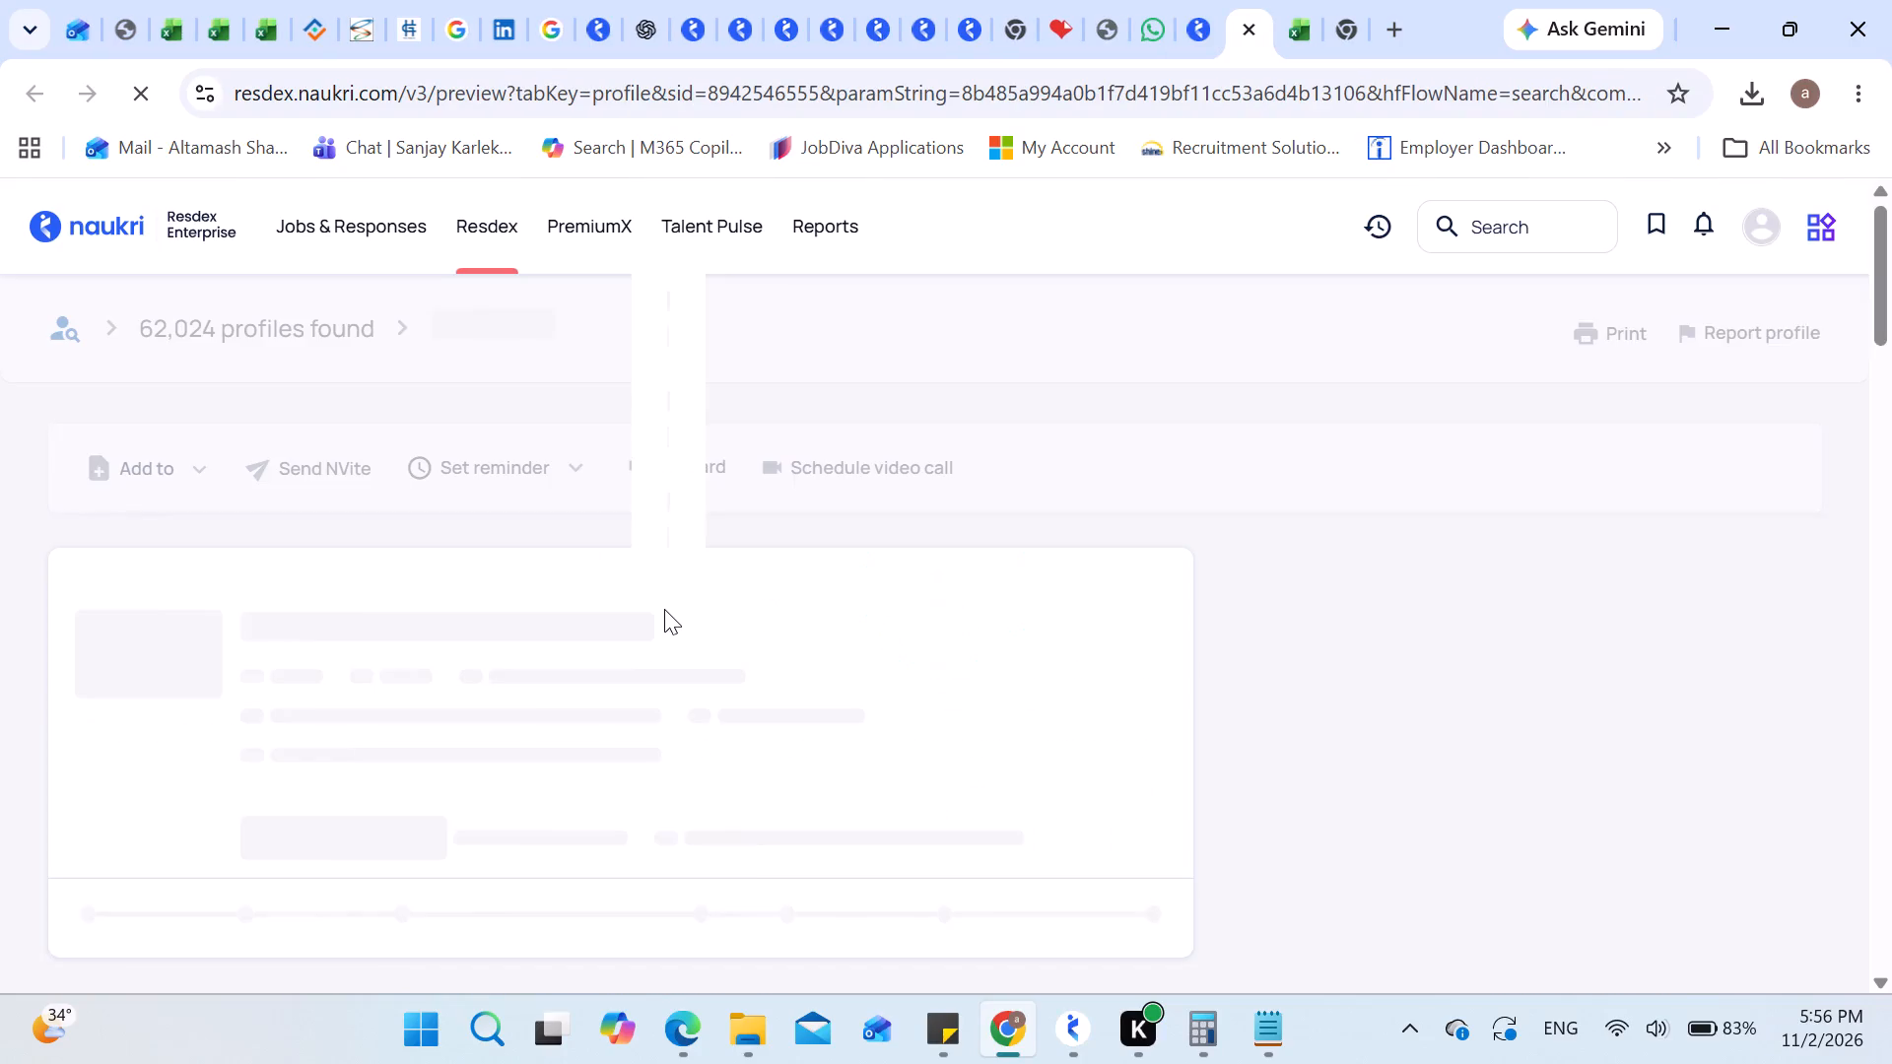
scroll(647, 701, down, 2)
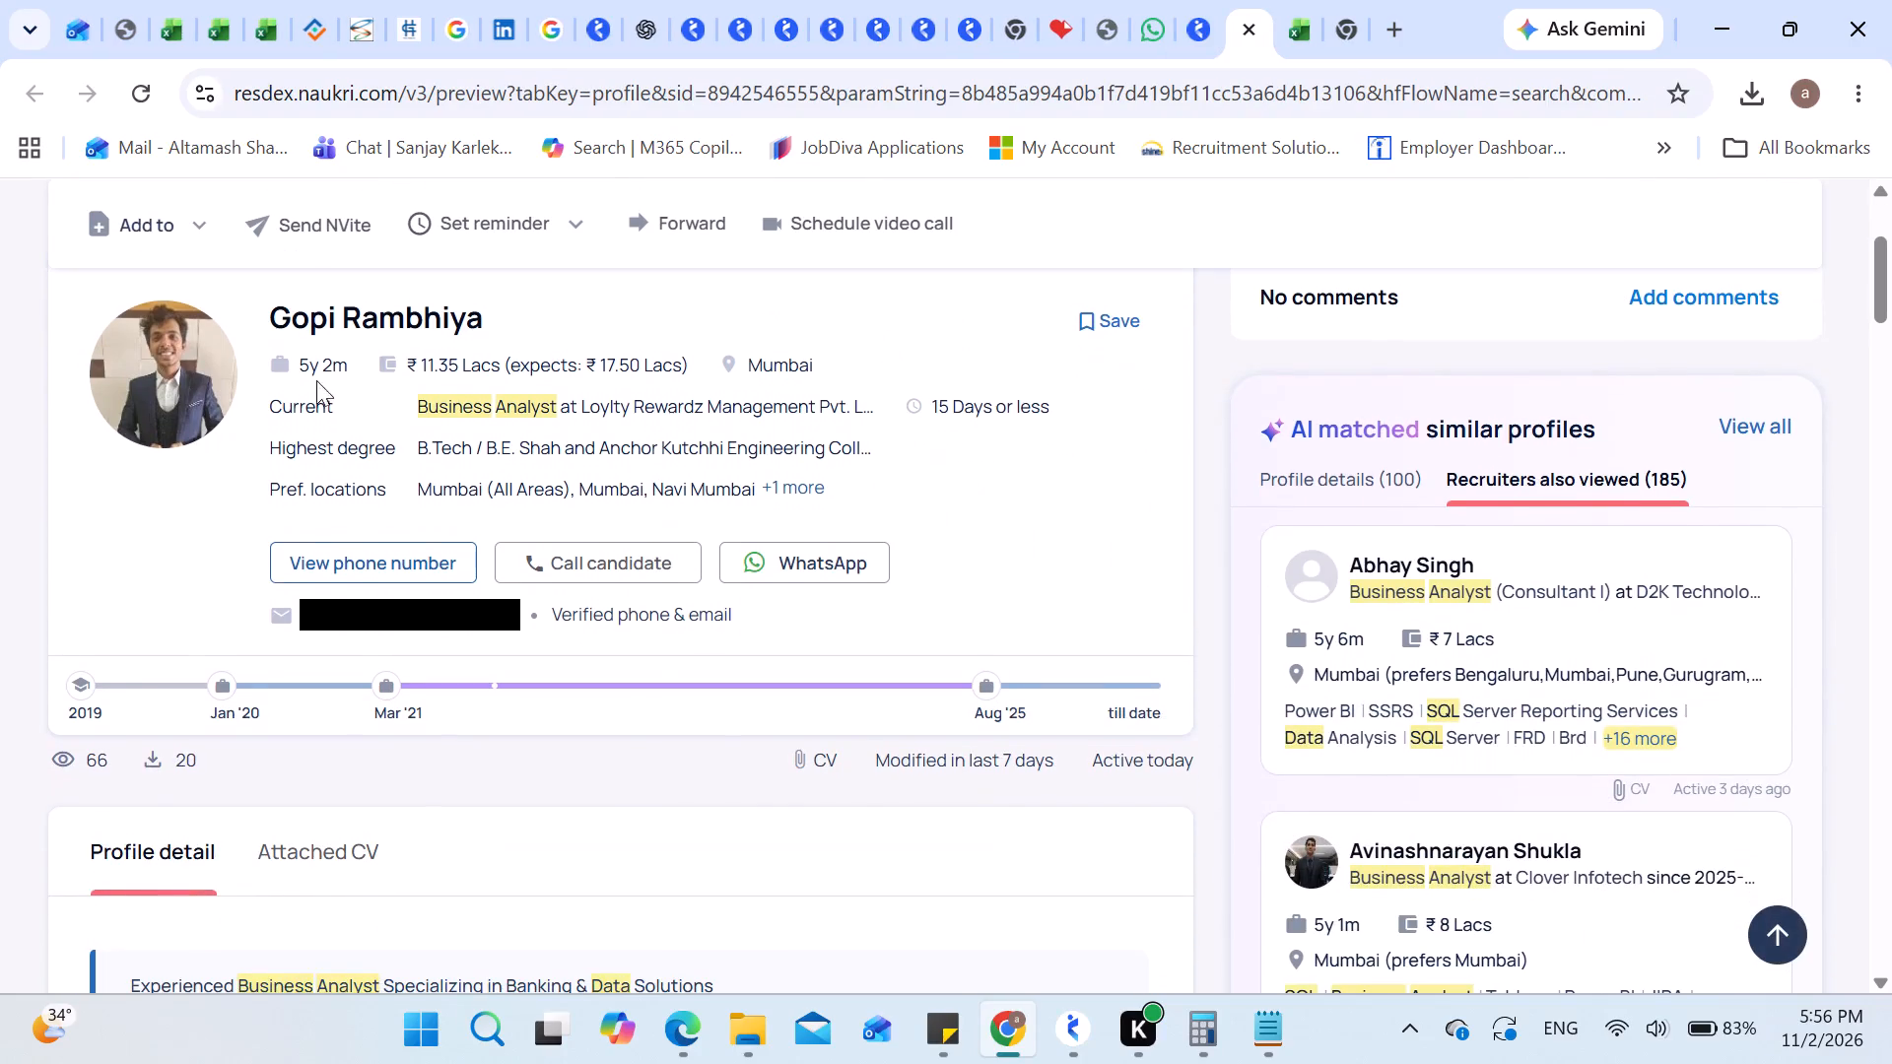
click(328, 860)
scroll(355, 829, down, 4)
scroll(532, 579, down, 2)
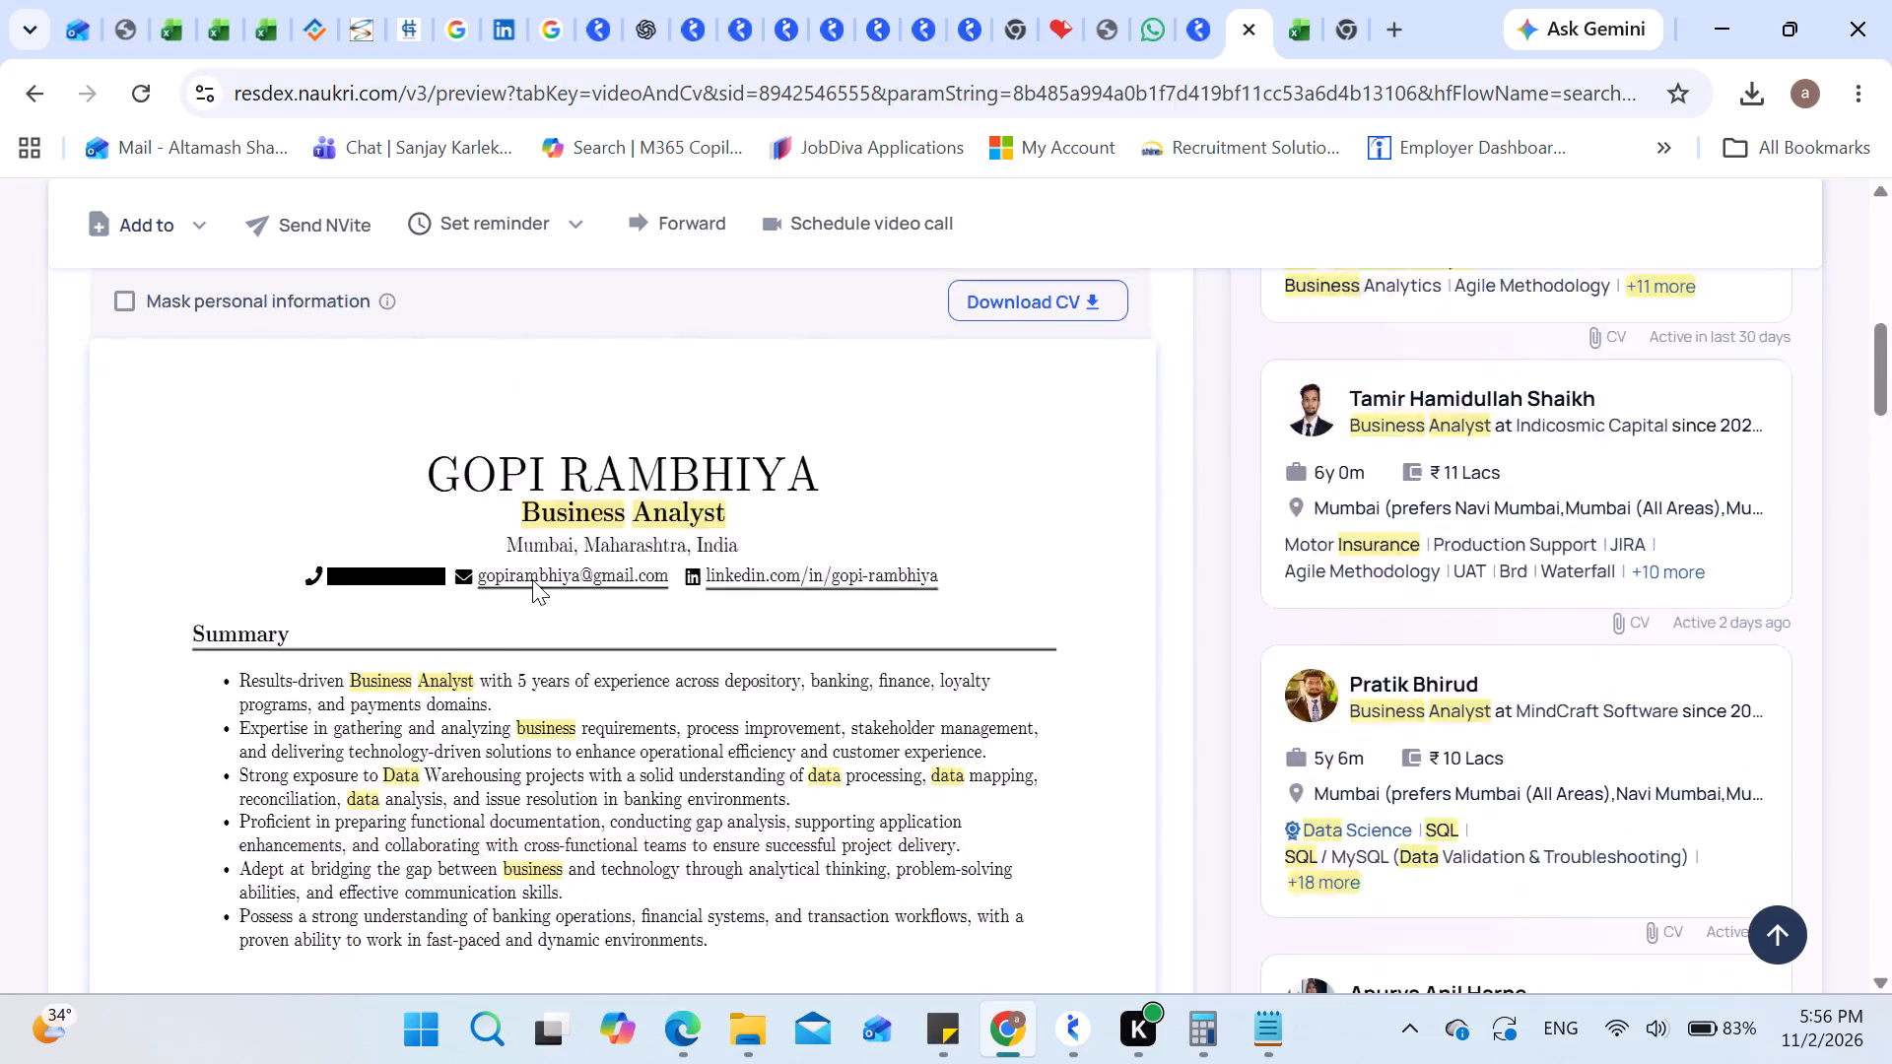
Read further through the candidate's attached CV, covering the technical skills and the professional experience at Loylty Rewardz Management.
scroll(532, 579, down, 4)
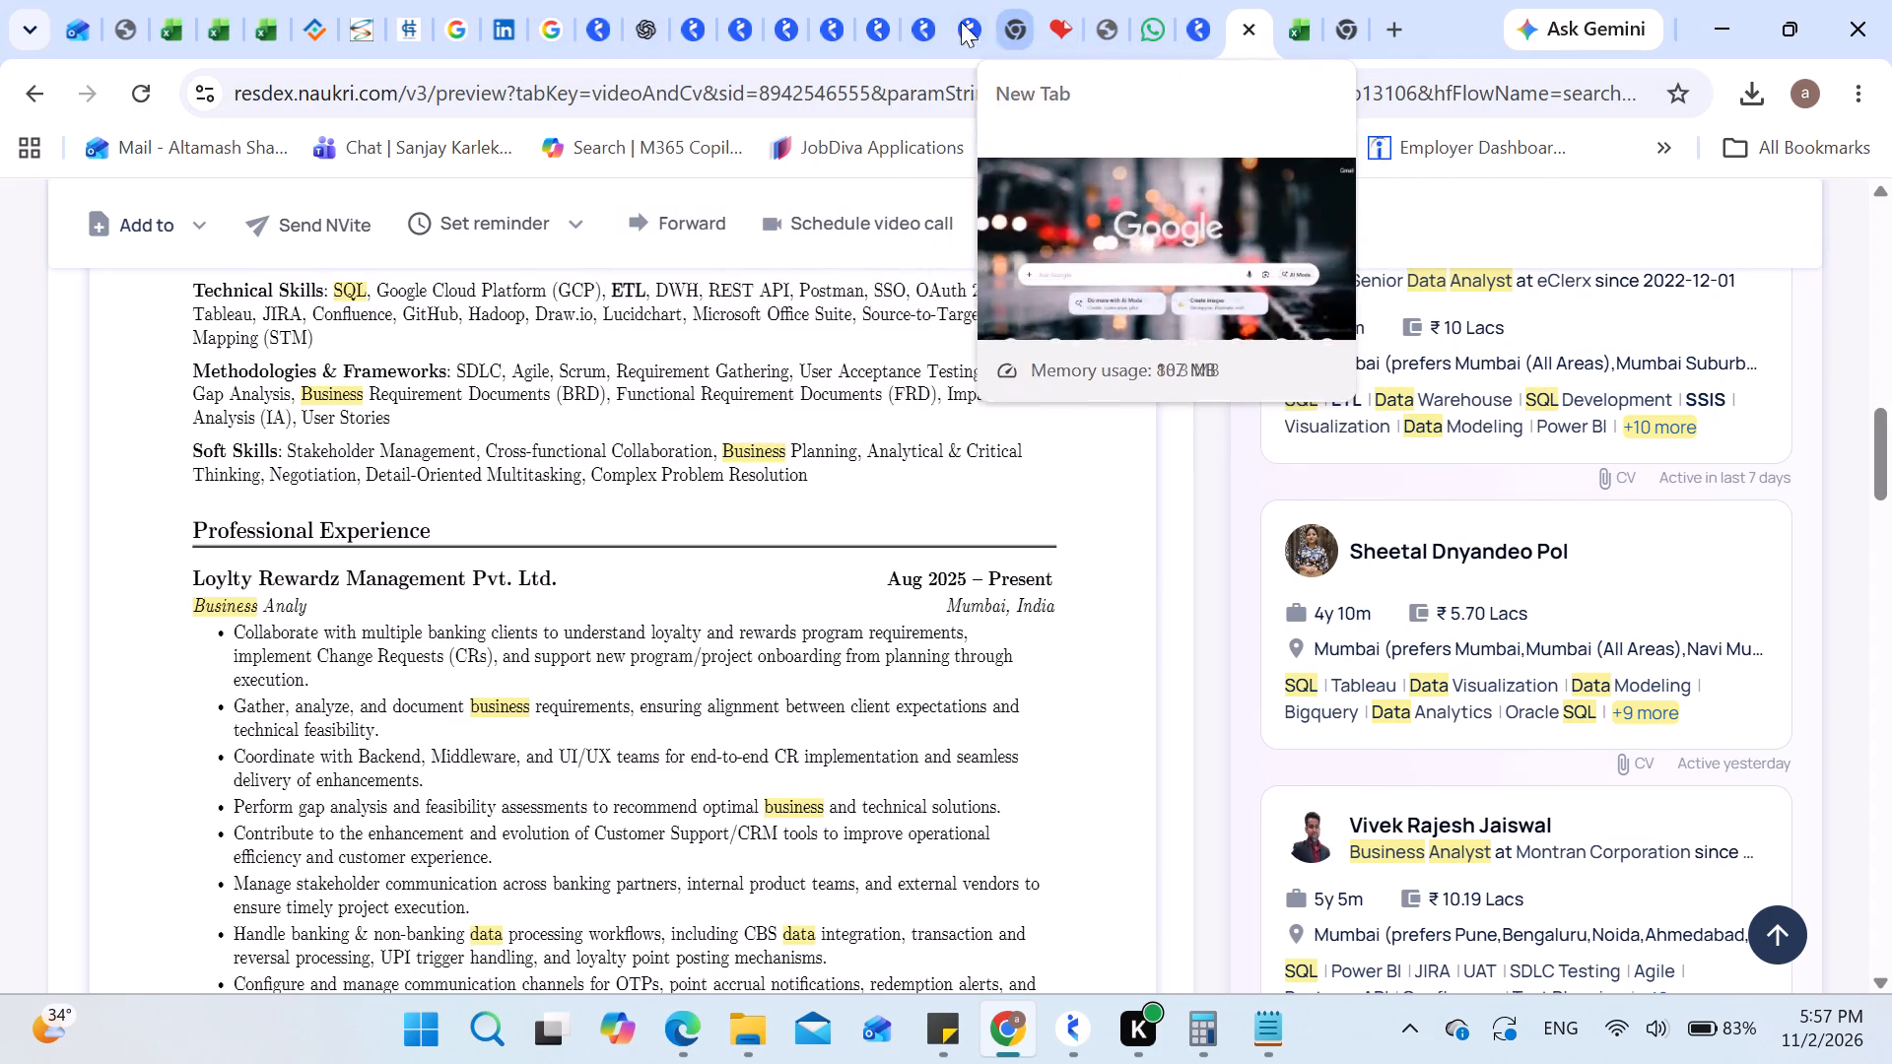
Switch to the already open profile of the Security Engineer at AnZen Technologies.
click(917, 32)
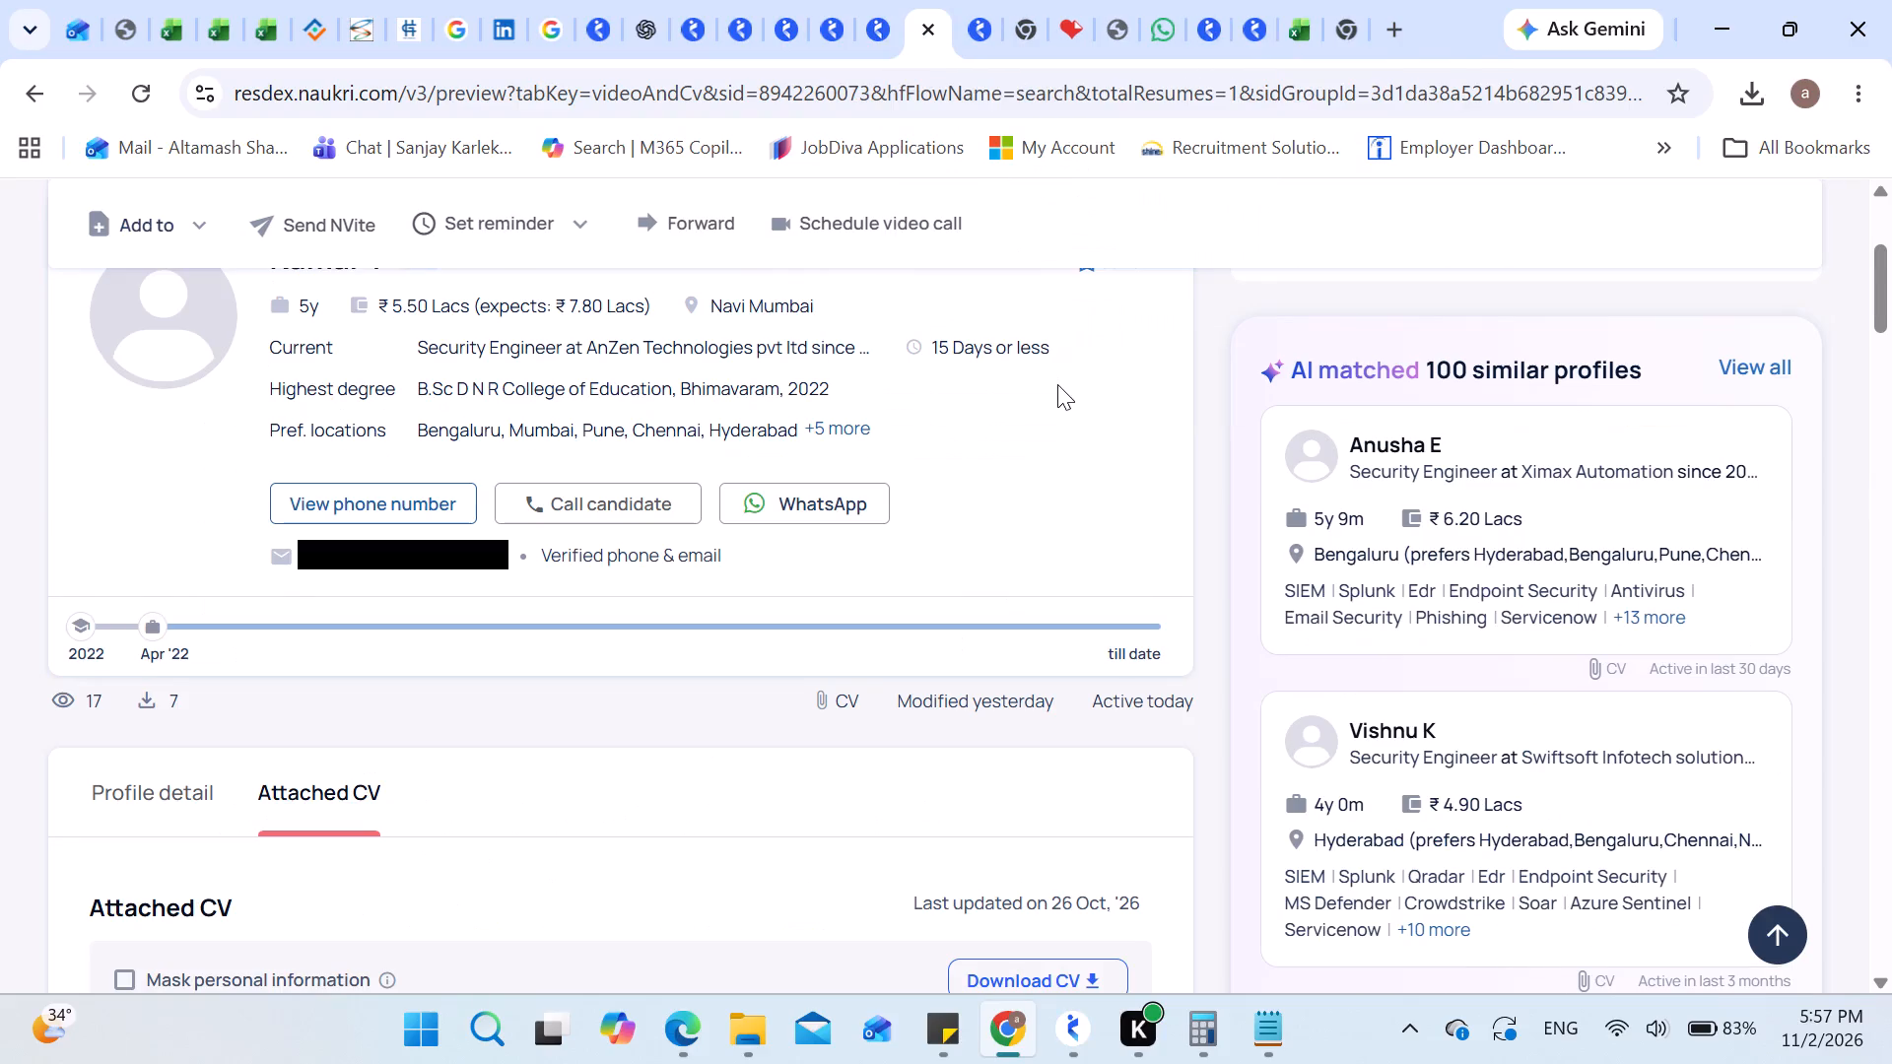
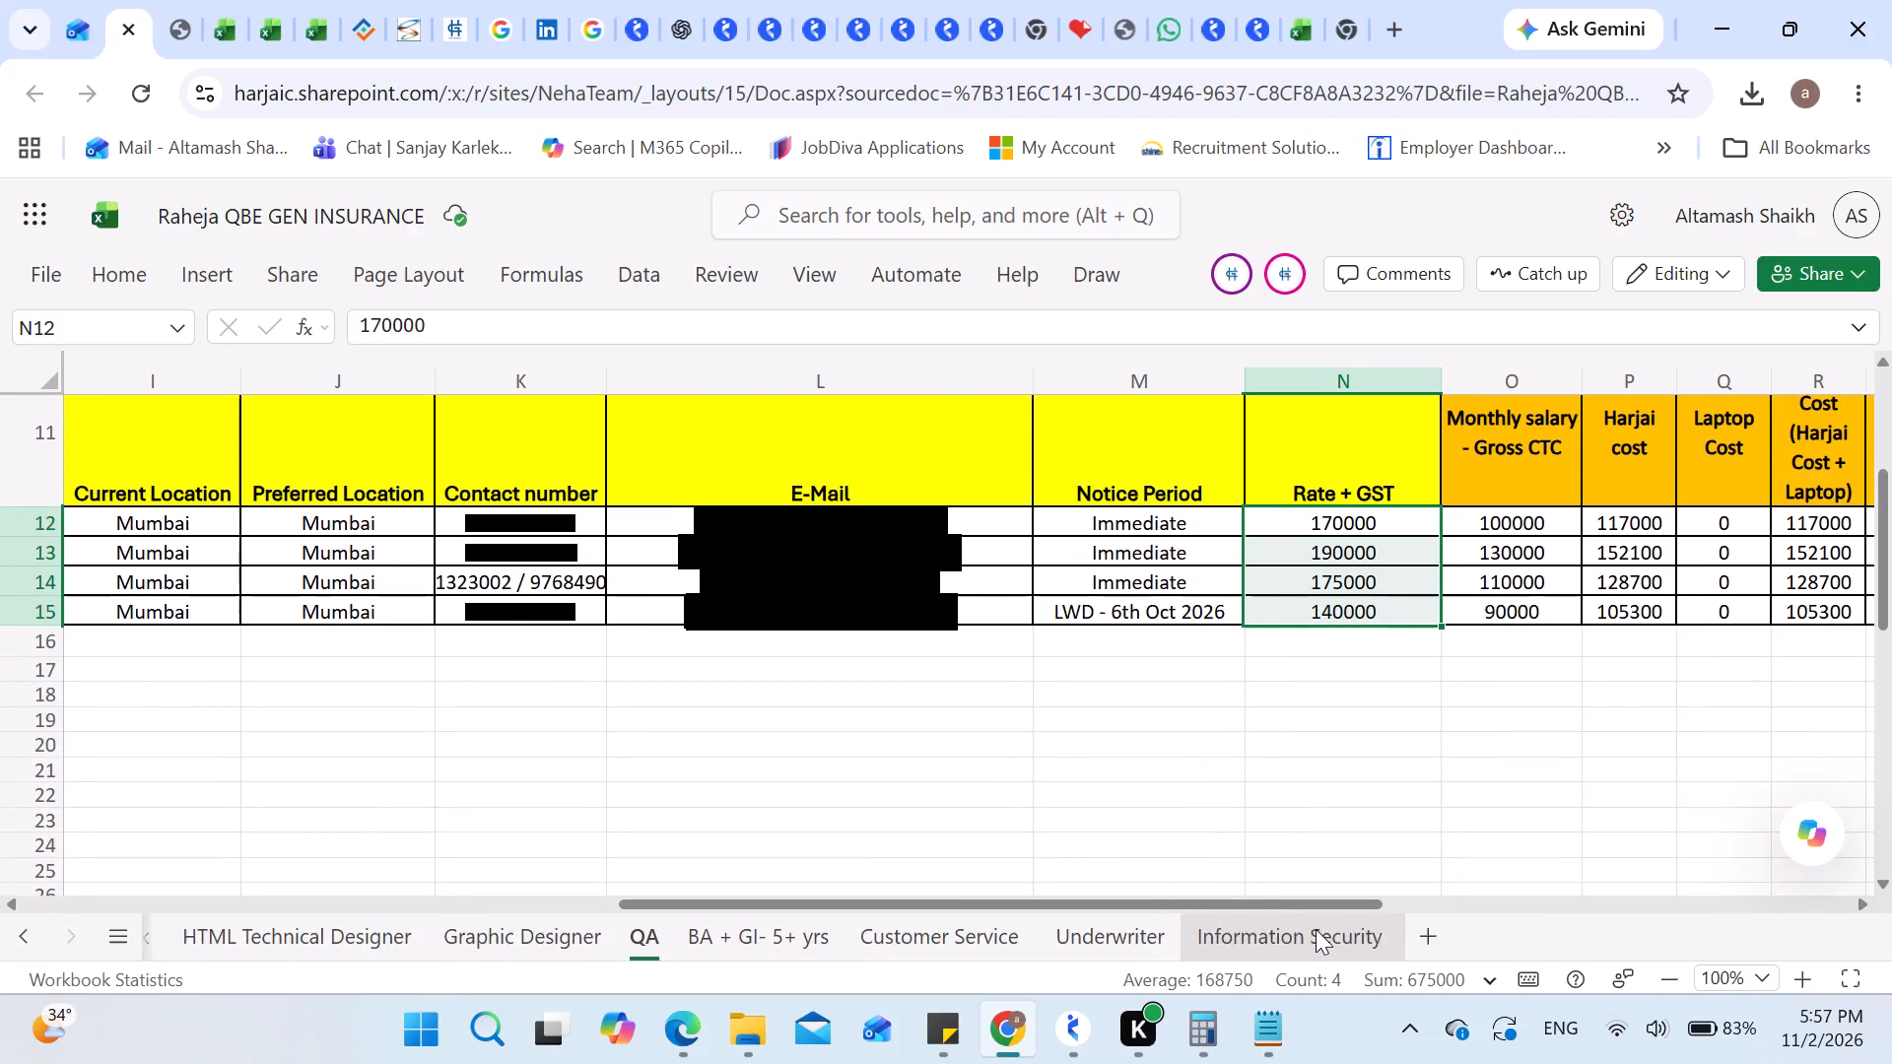
On the Information Security sheet, auto-fit the SKILLS and Vendor Name columns to their contents.
click(1316, 929)
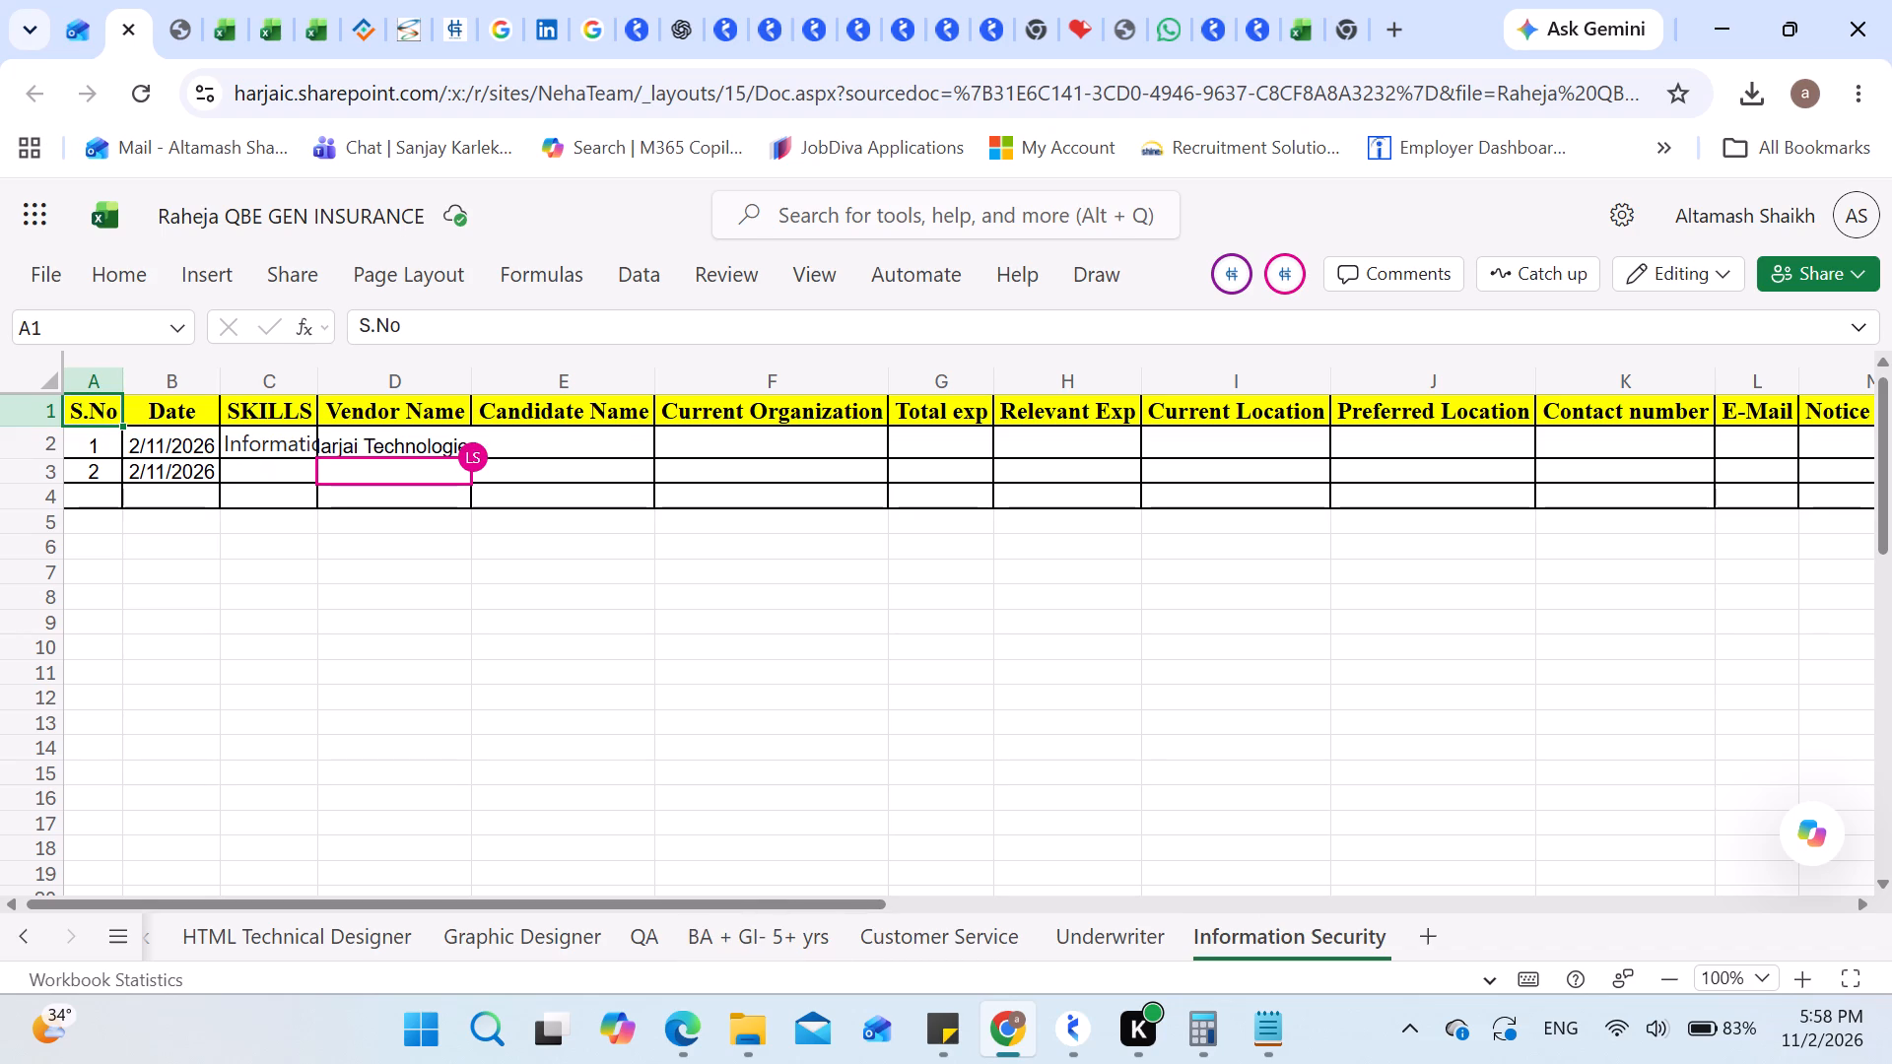
double_click(312, 384)
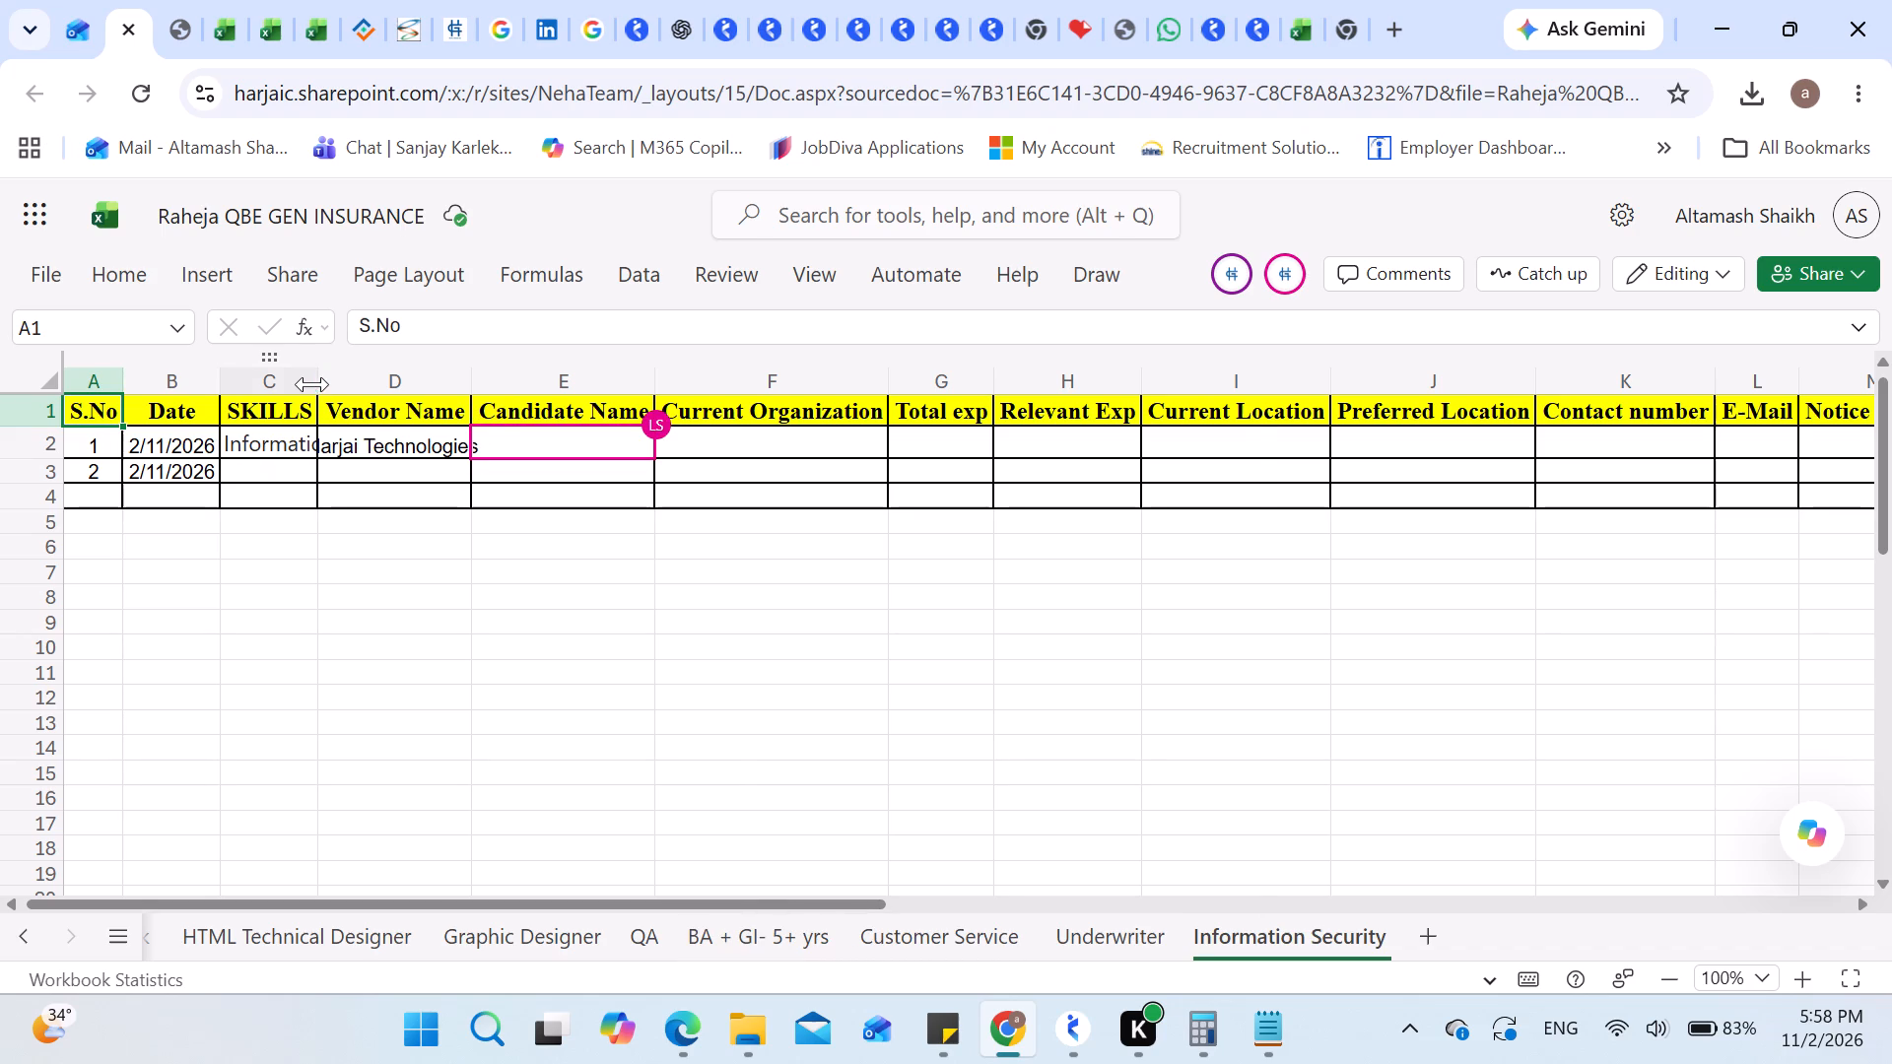
click(359, 527)
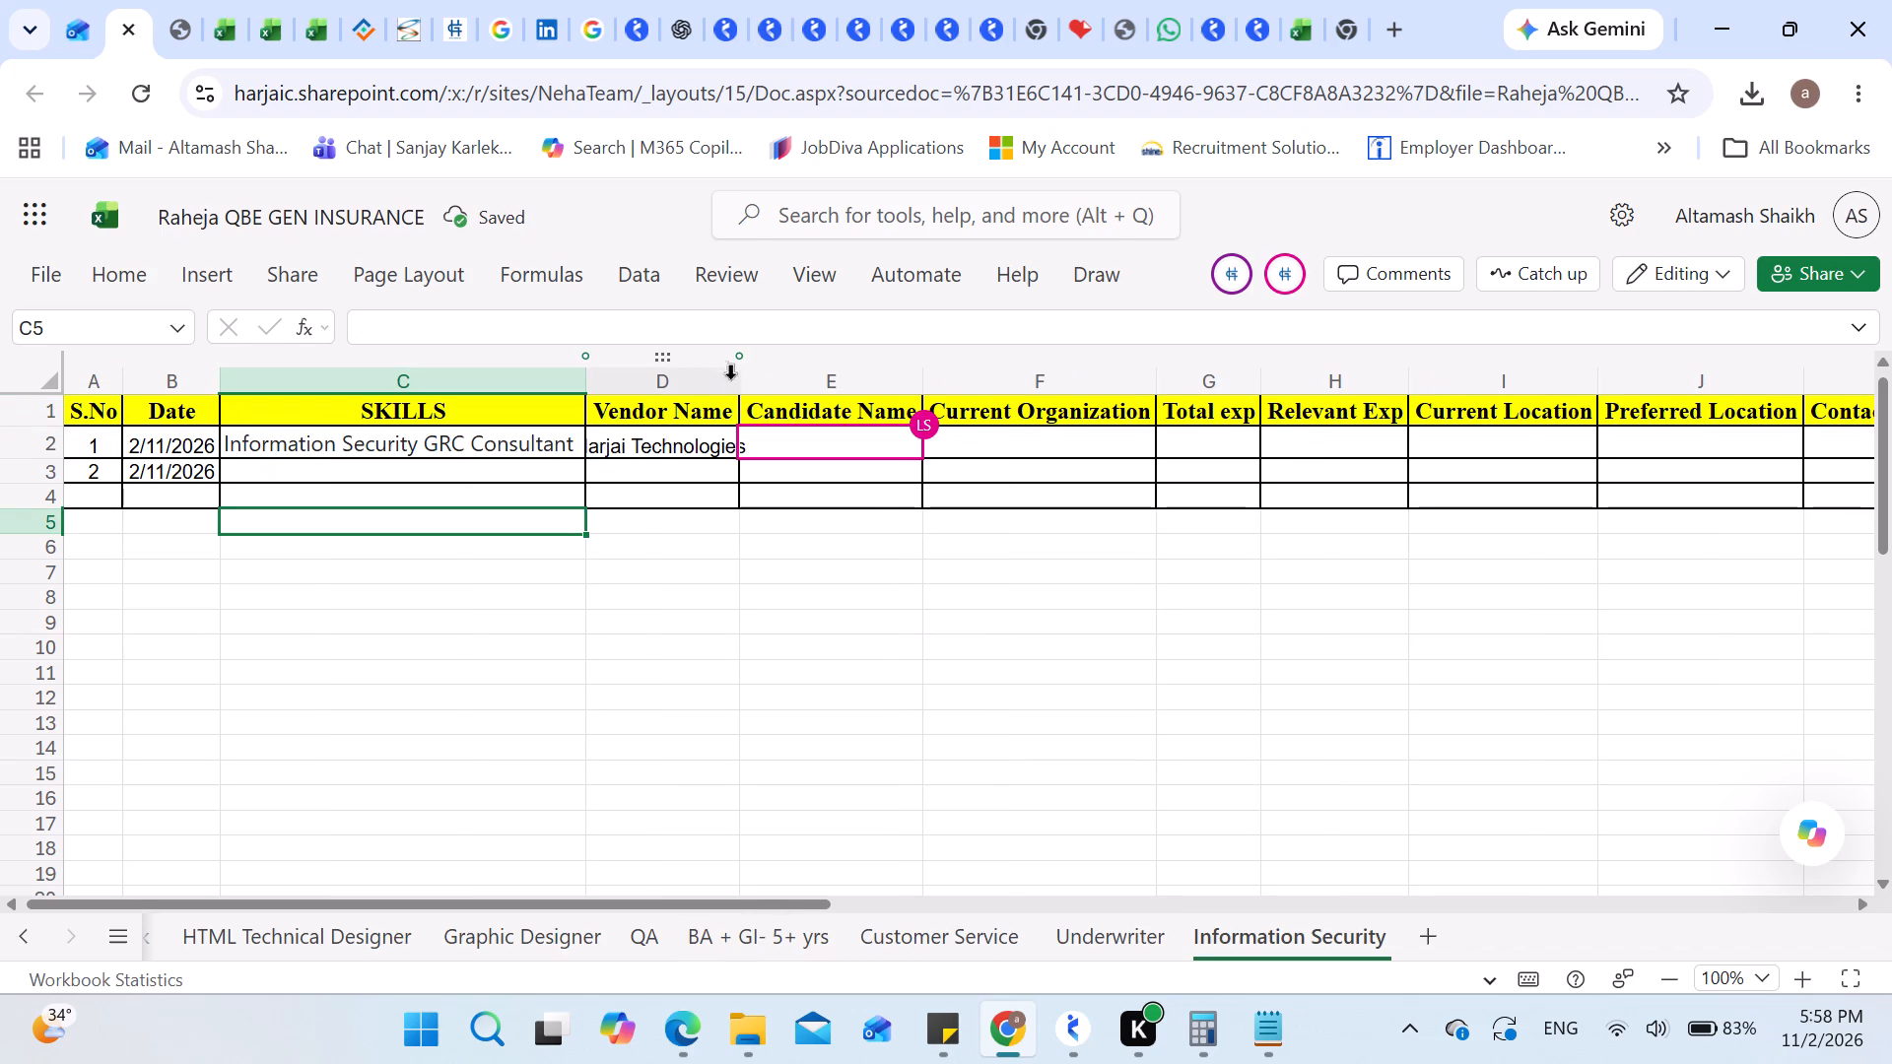
click(739, 390)
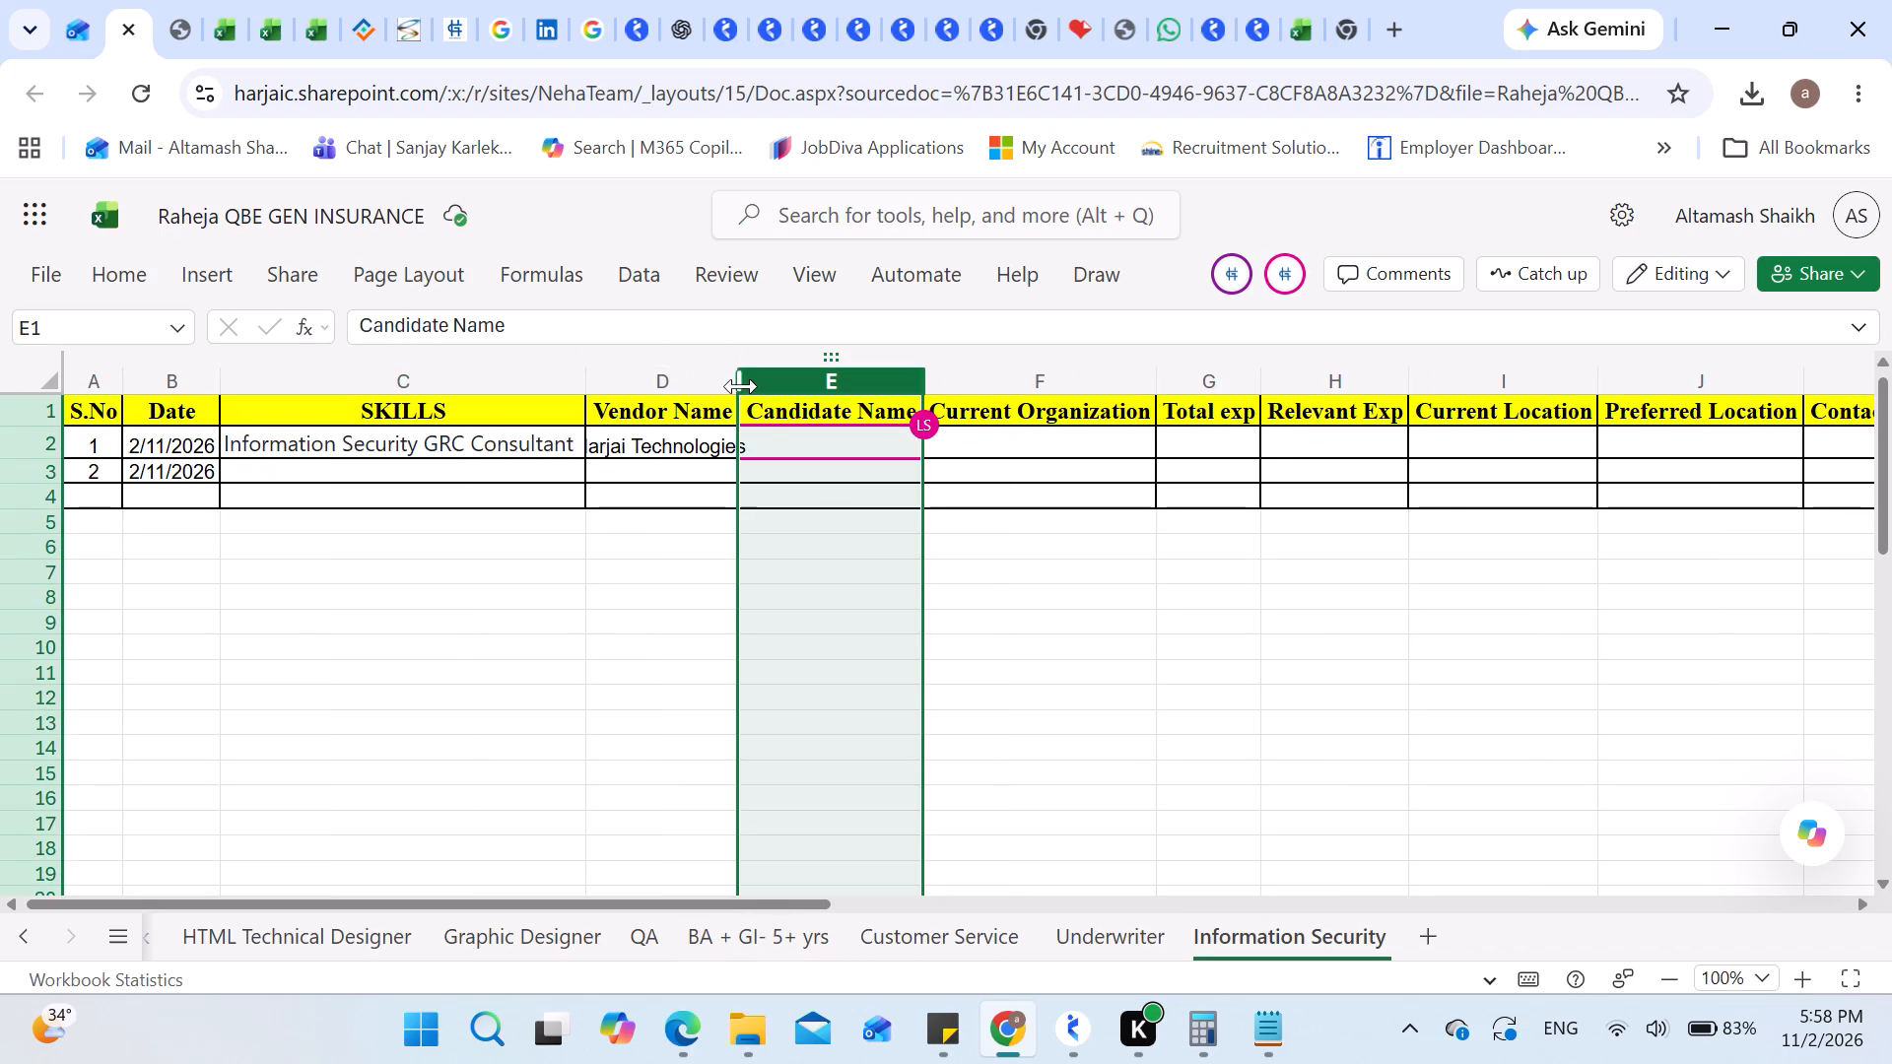
double_click(741, 386)
click(809, 576)
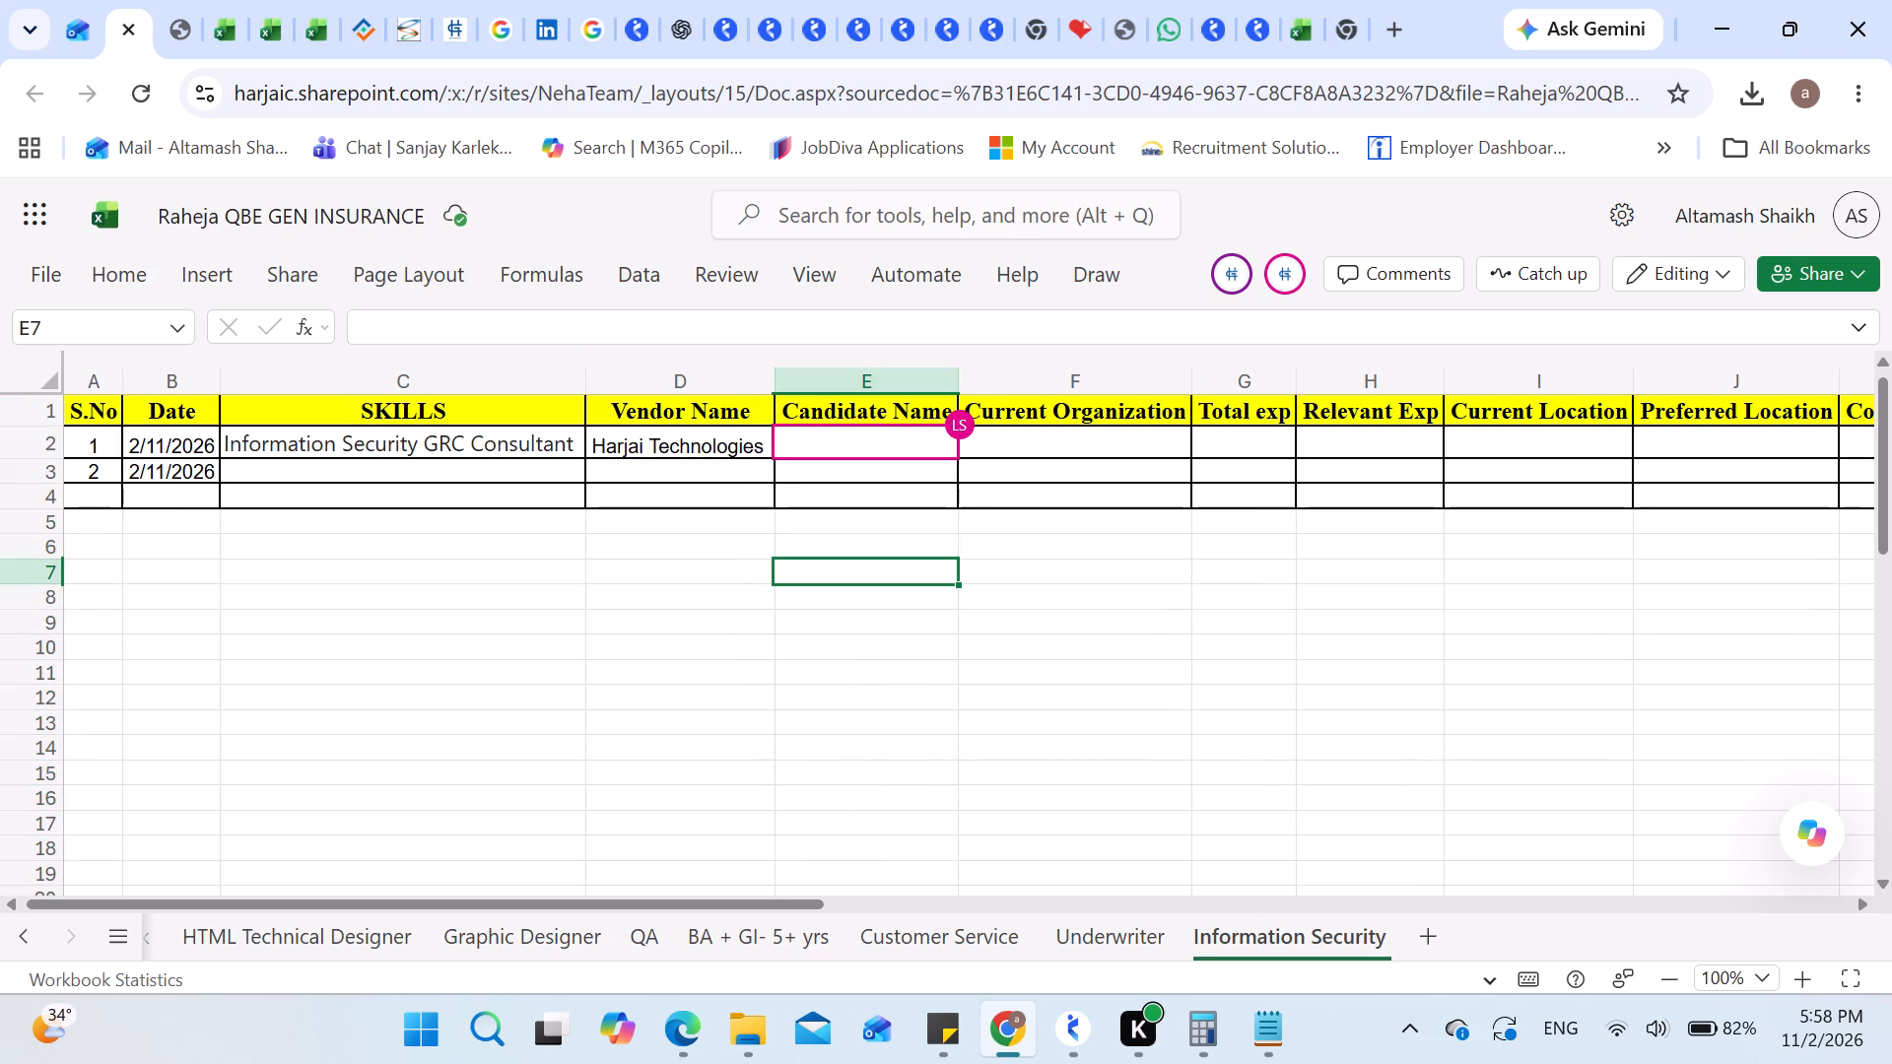
Copy the skill Information Security GRC Consultant from the first candidate row into row 3, dismissing the clipboard permission request.
click(337, 476)
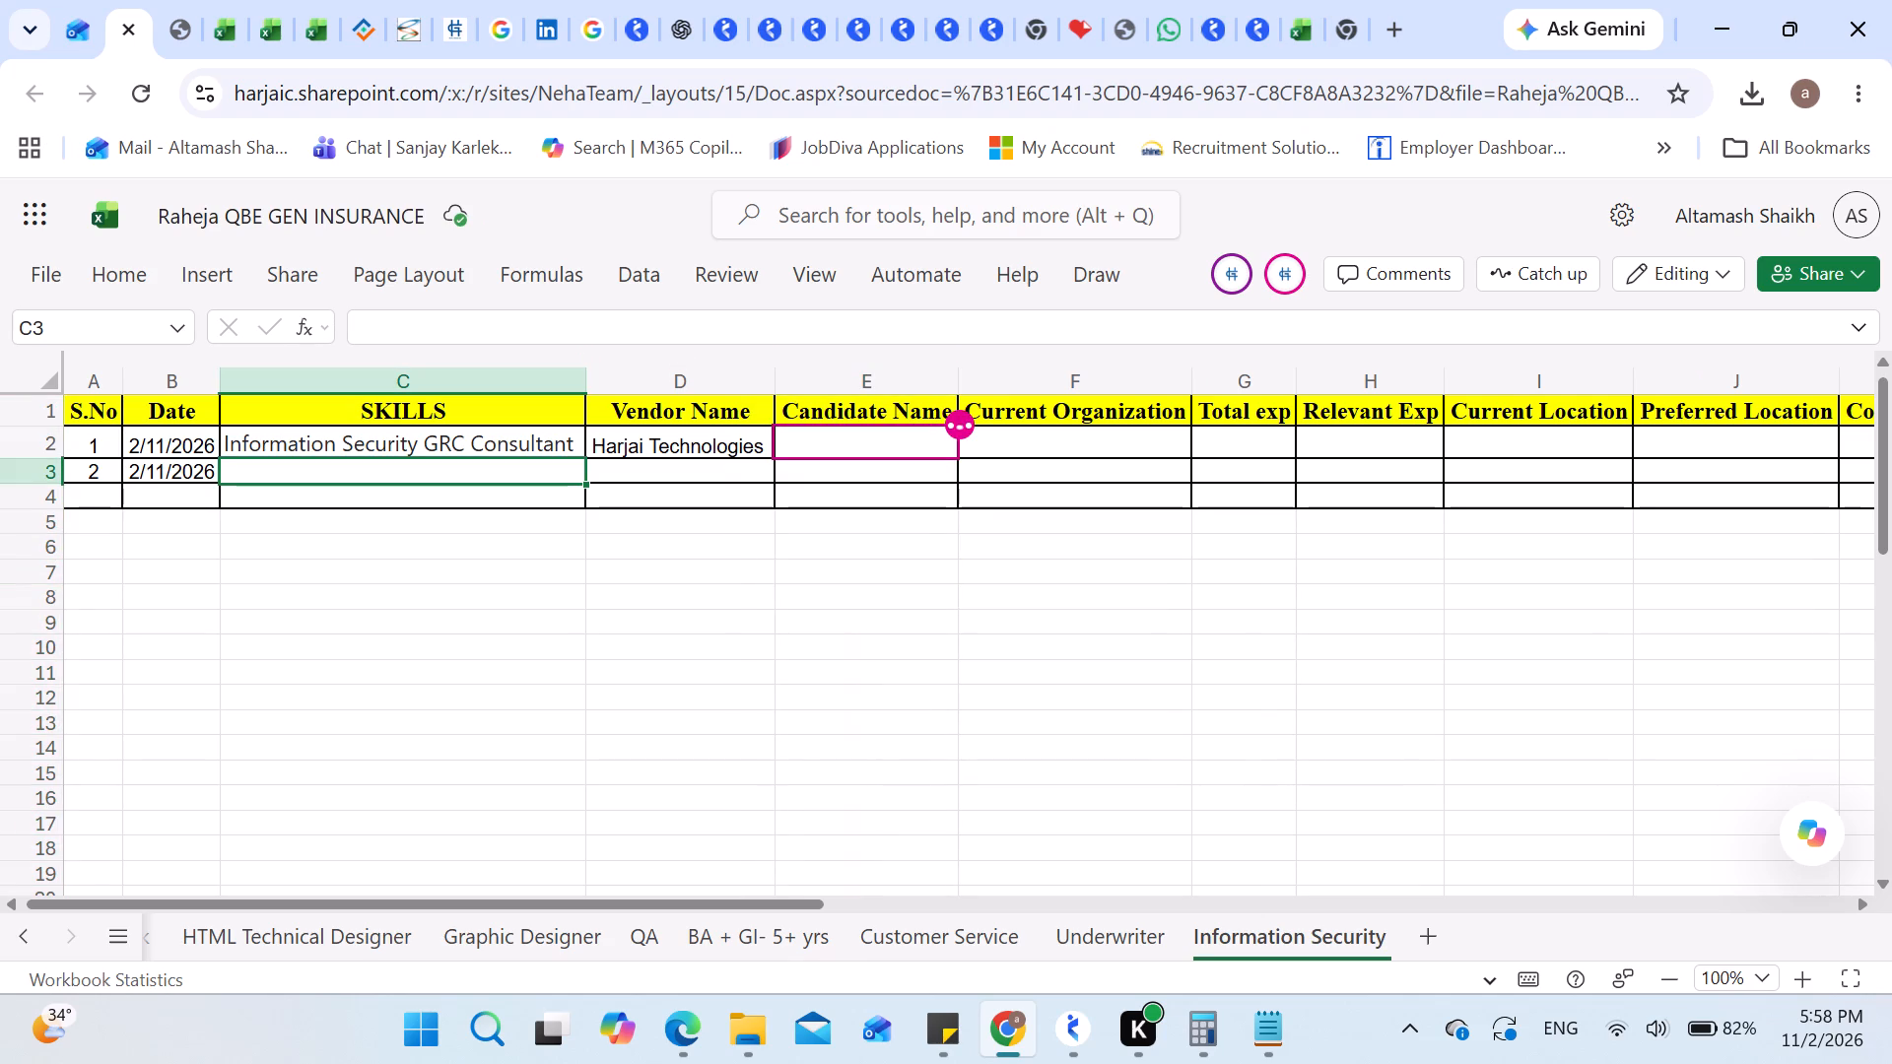
click(358, 449)
key(ctrl+c)
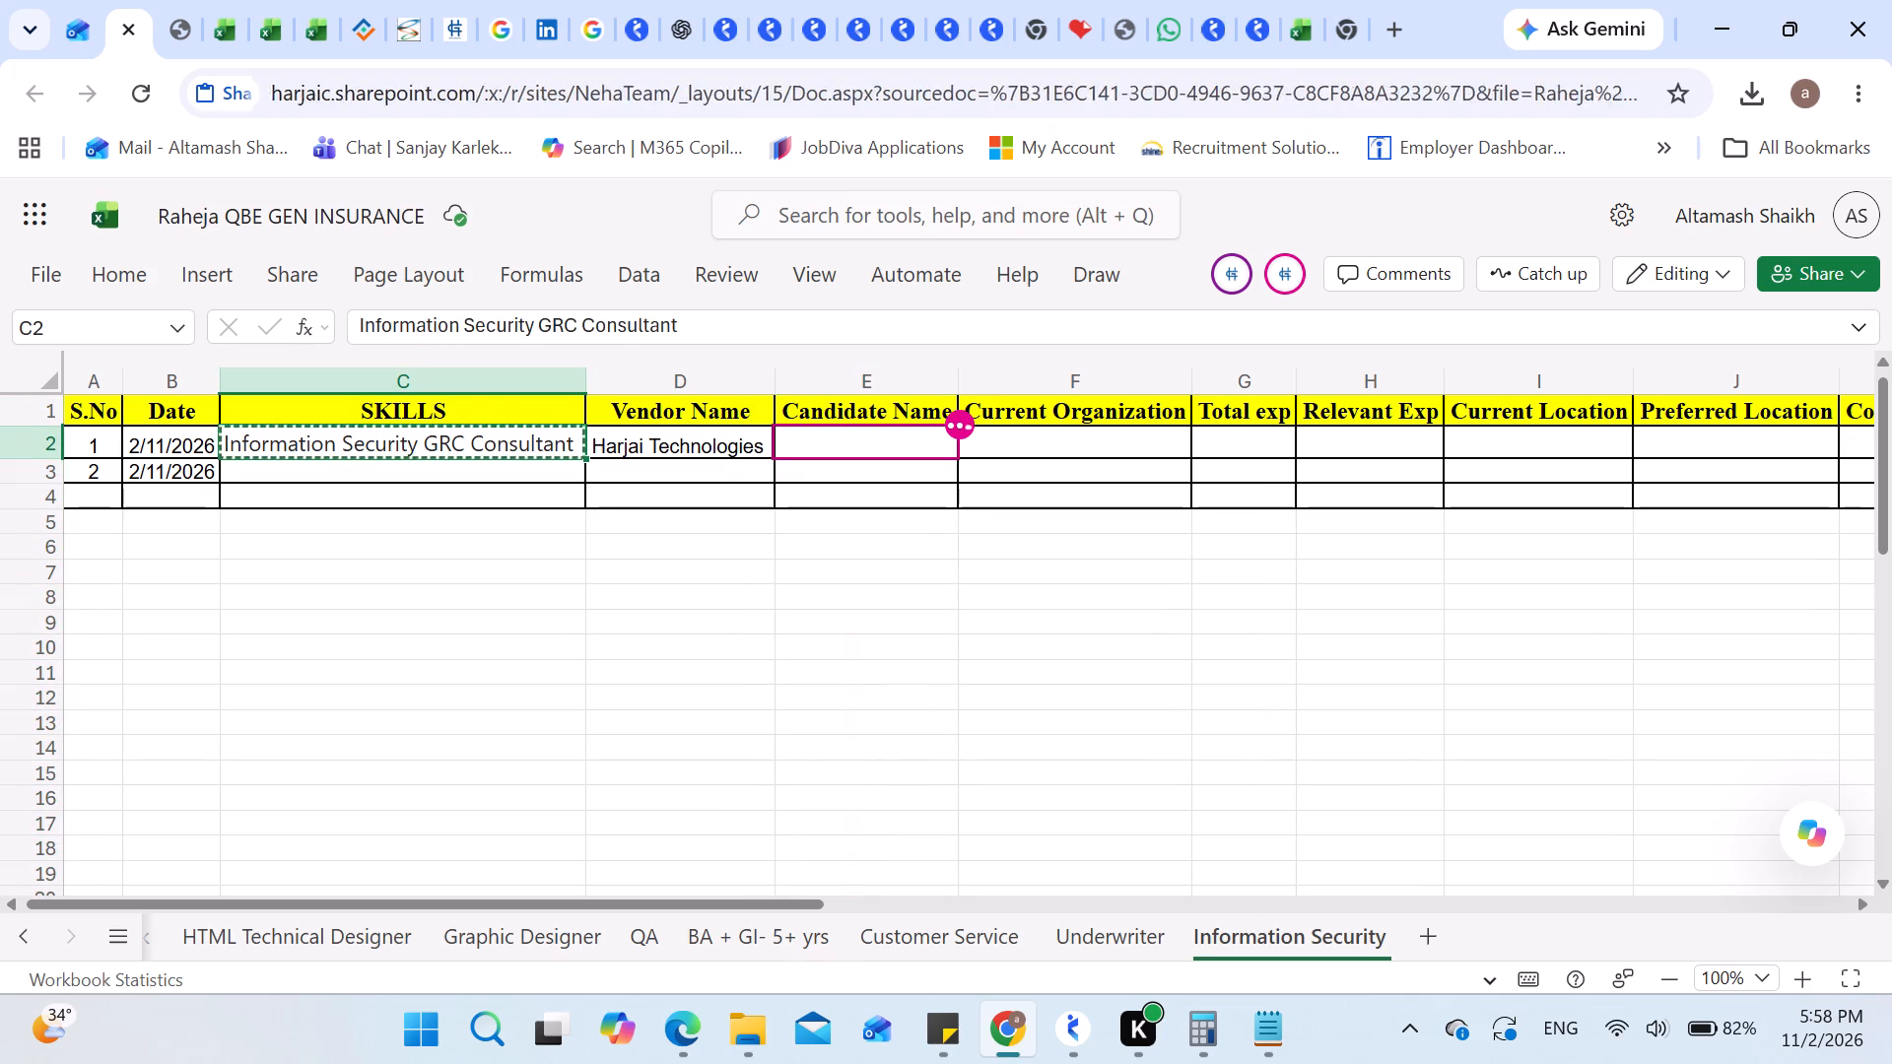
click(375, 478)
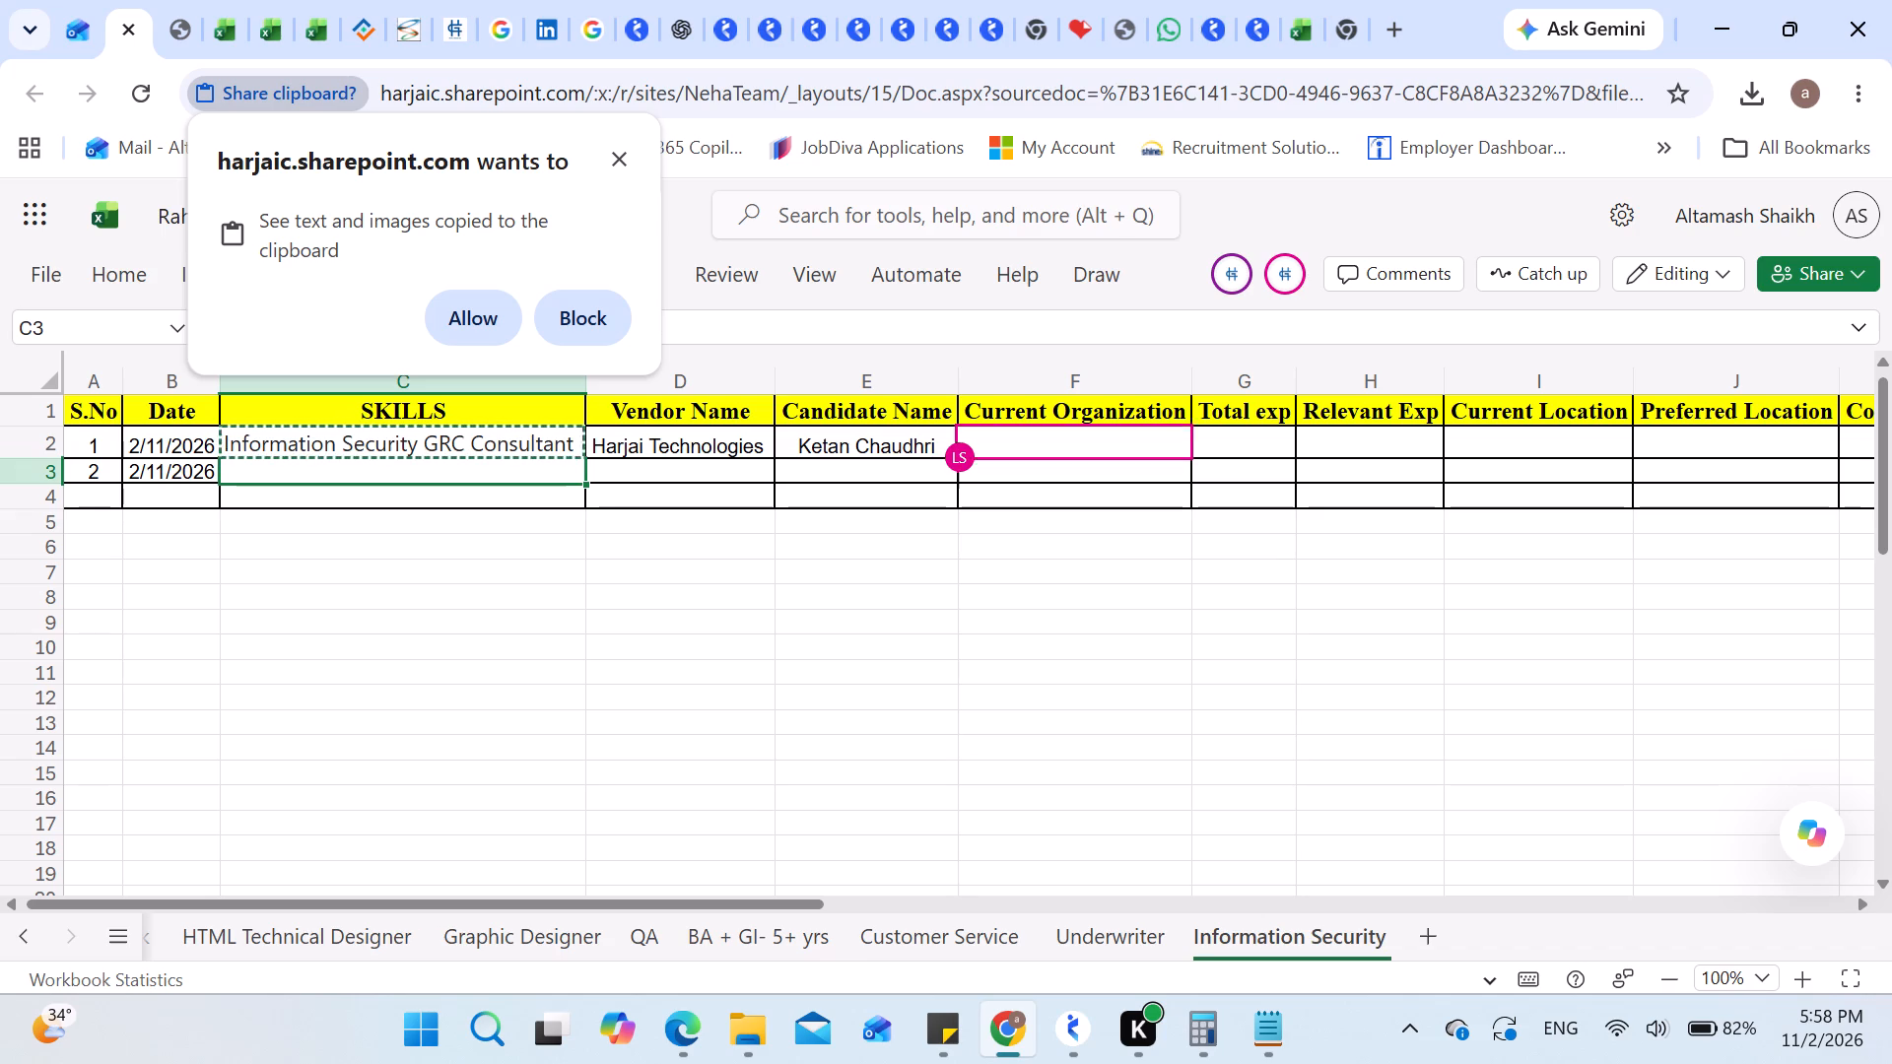
key(ctrl+v)
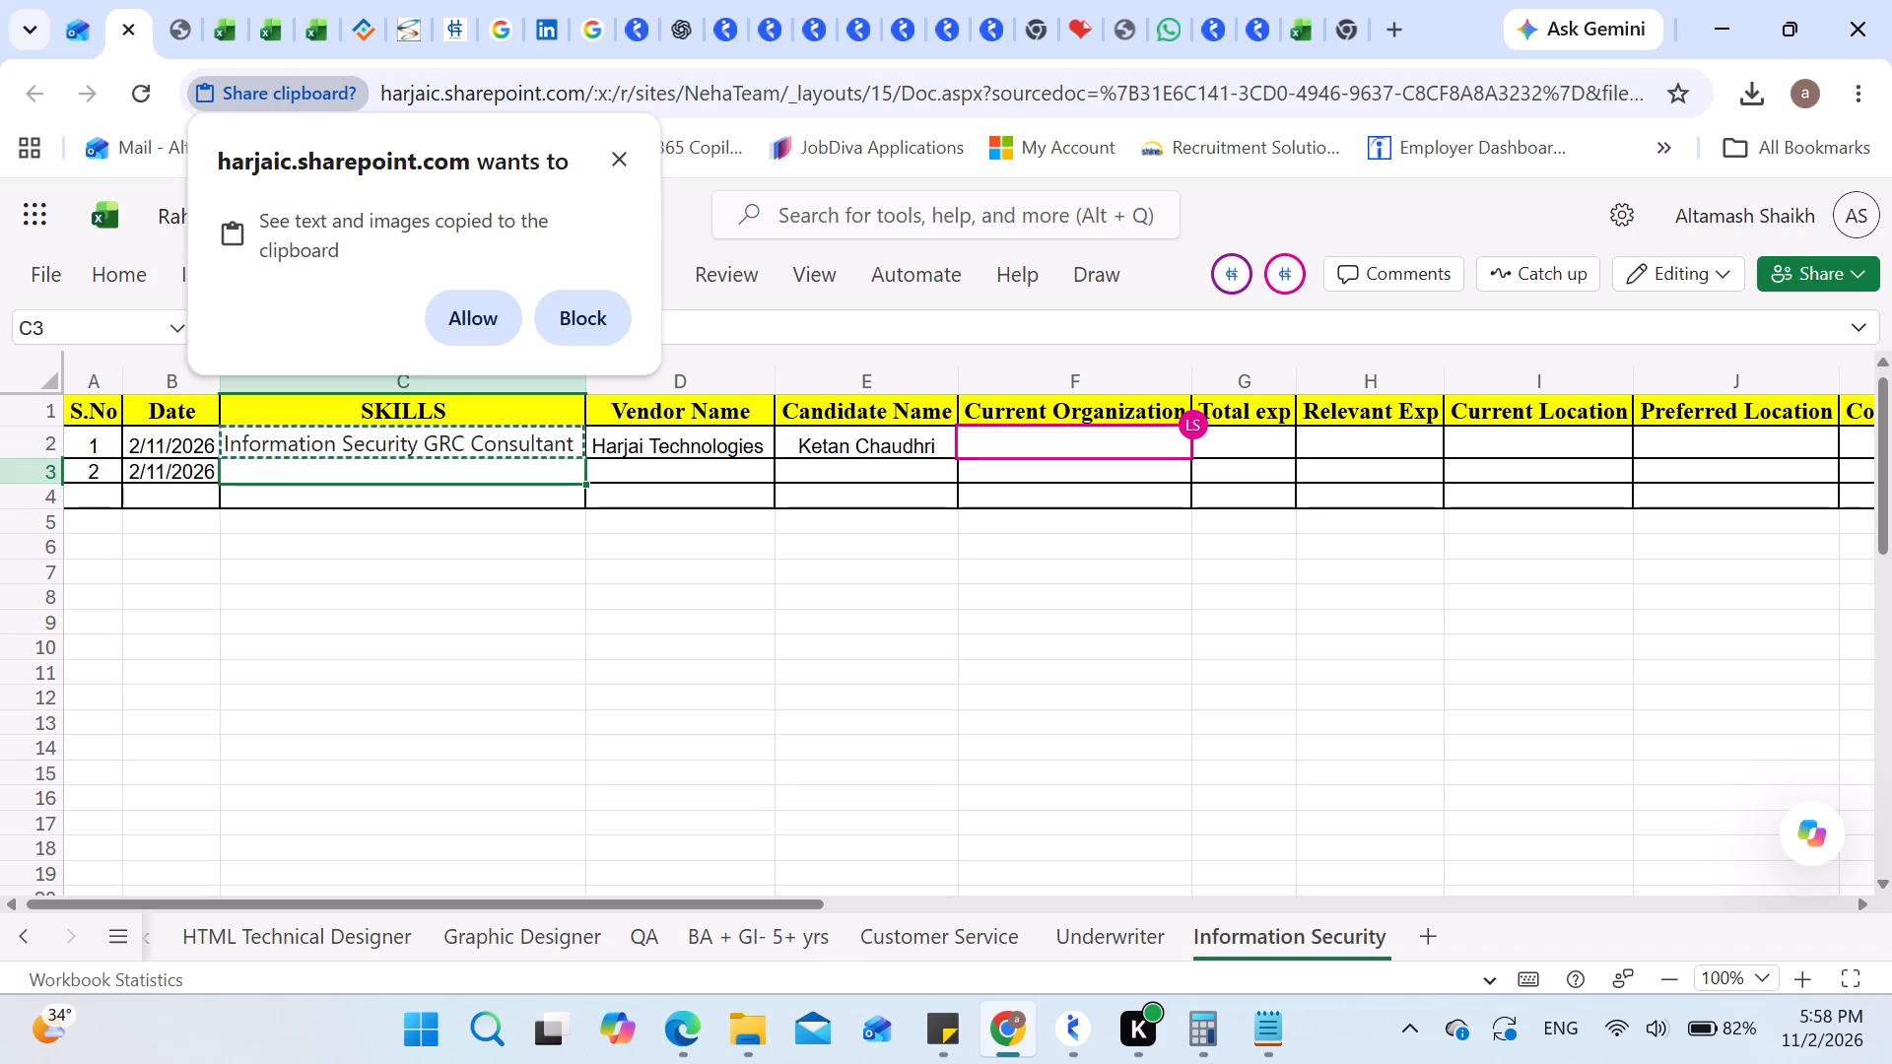
click(620, 158)
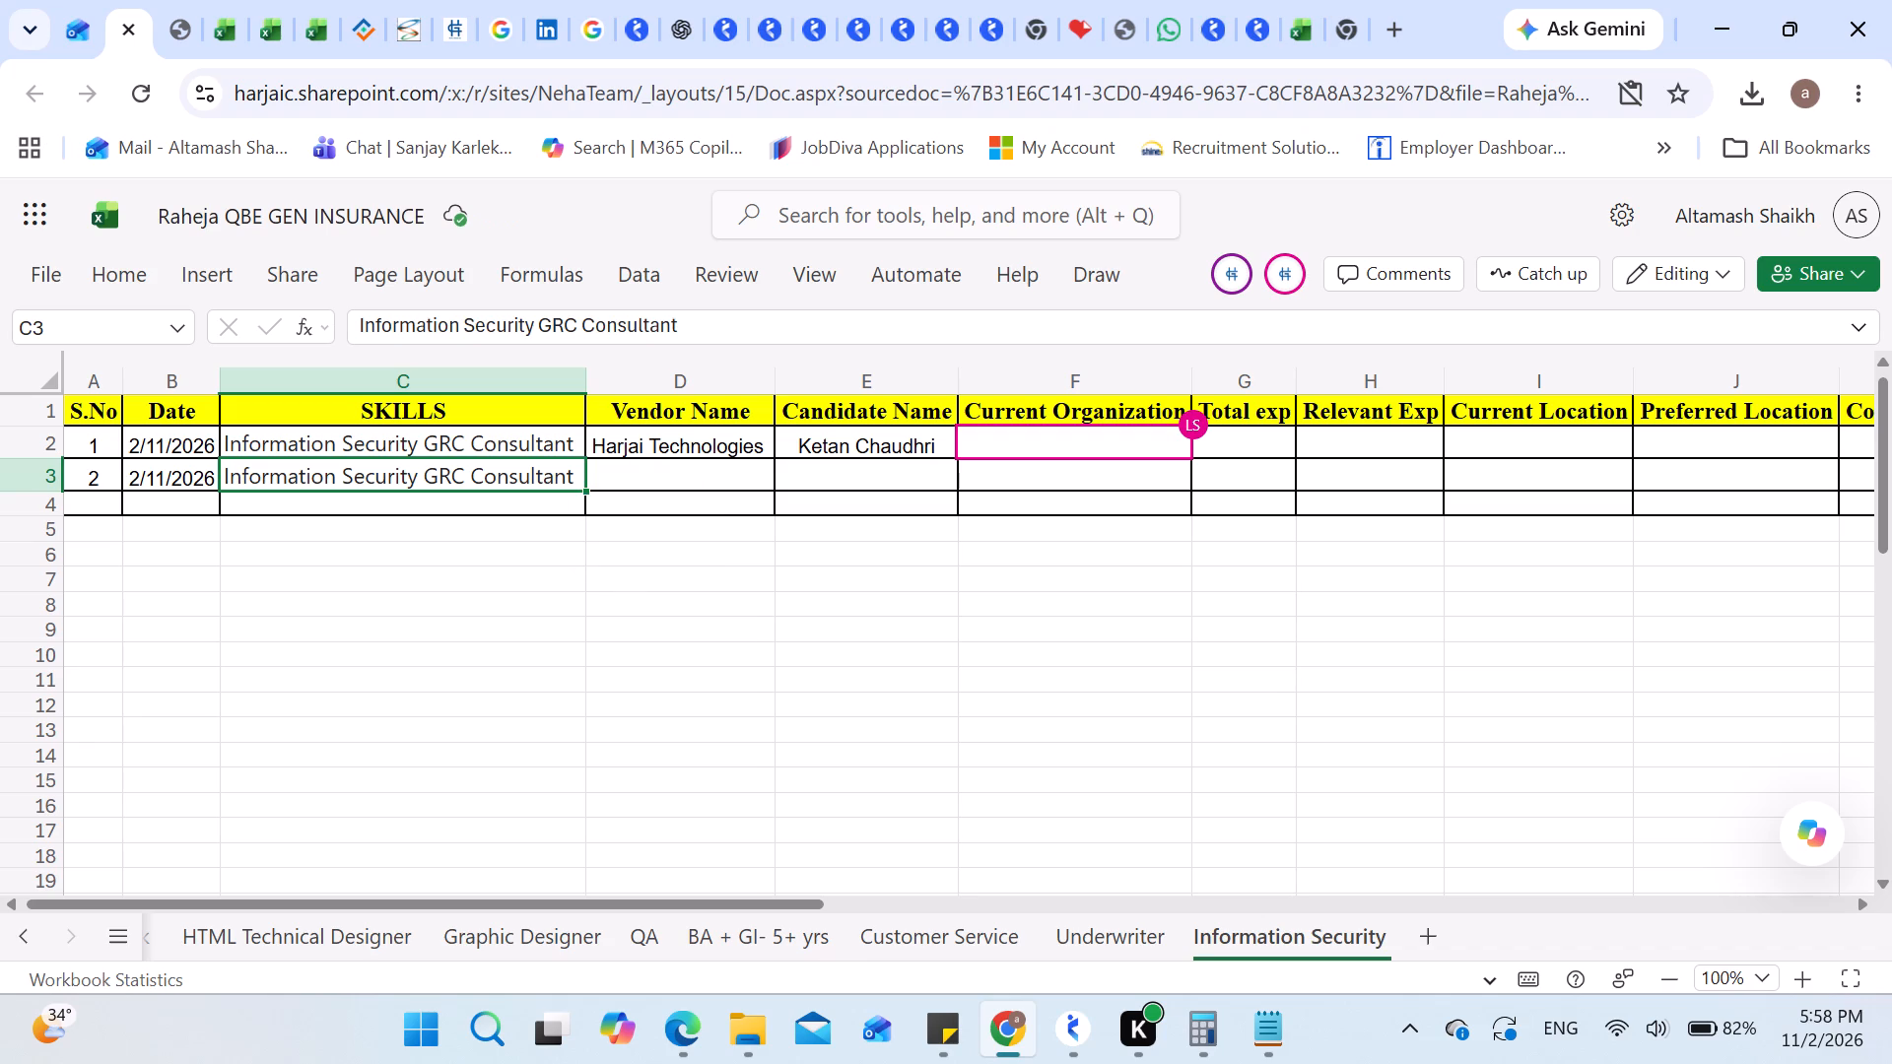
Copy the vendor name Harjai Technologies from the first candidate row into row 3.
click(684, 463)
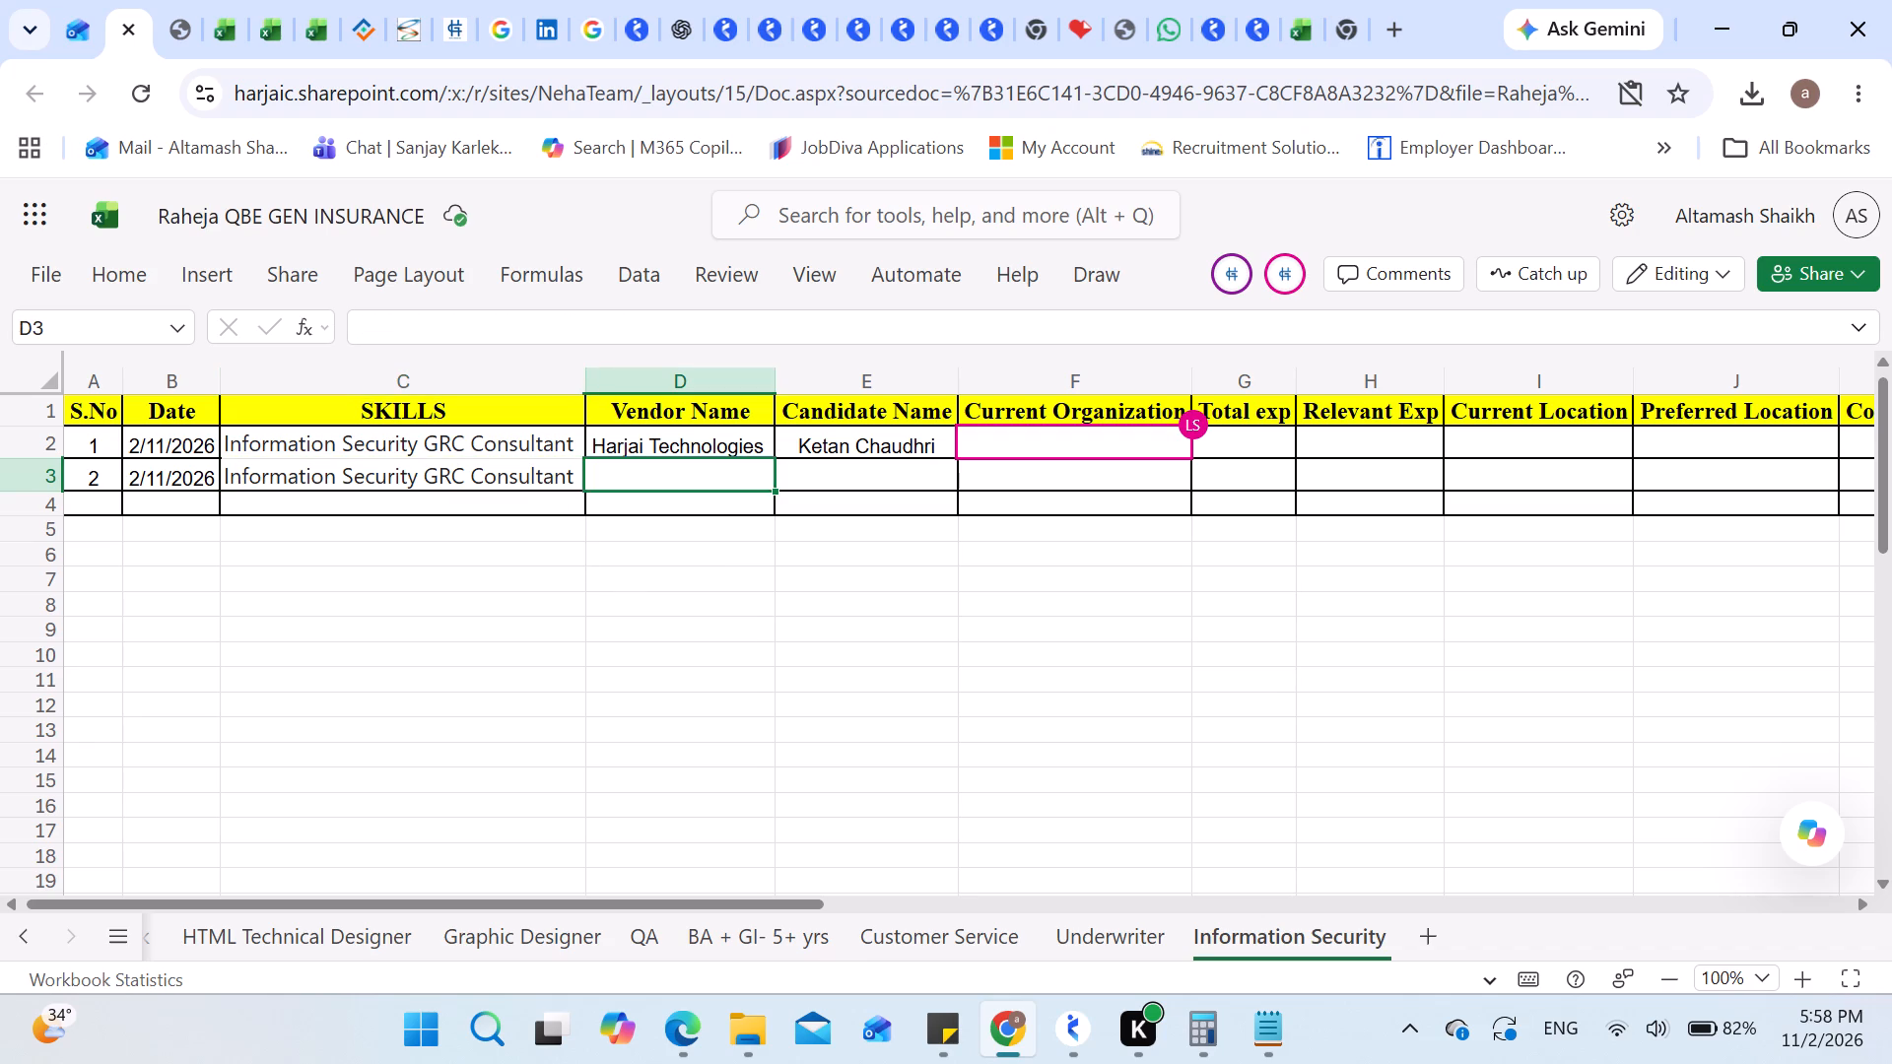
click(693, 445)
key(ctrl+c)
click(687, 479)
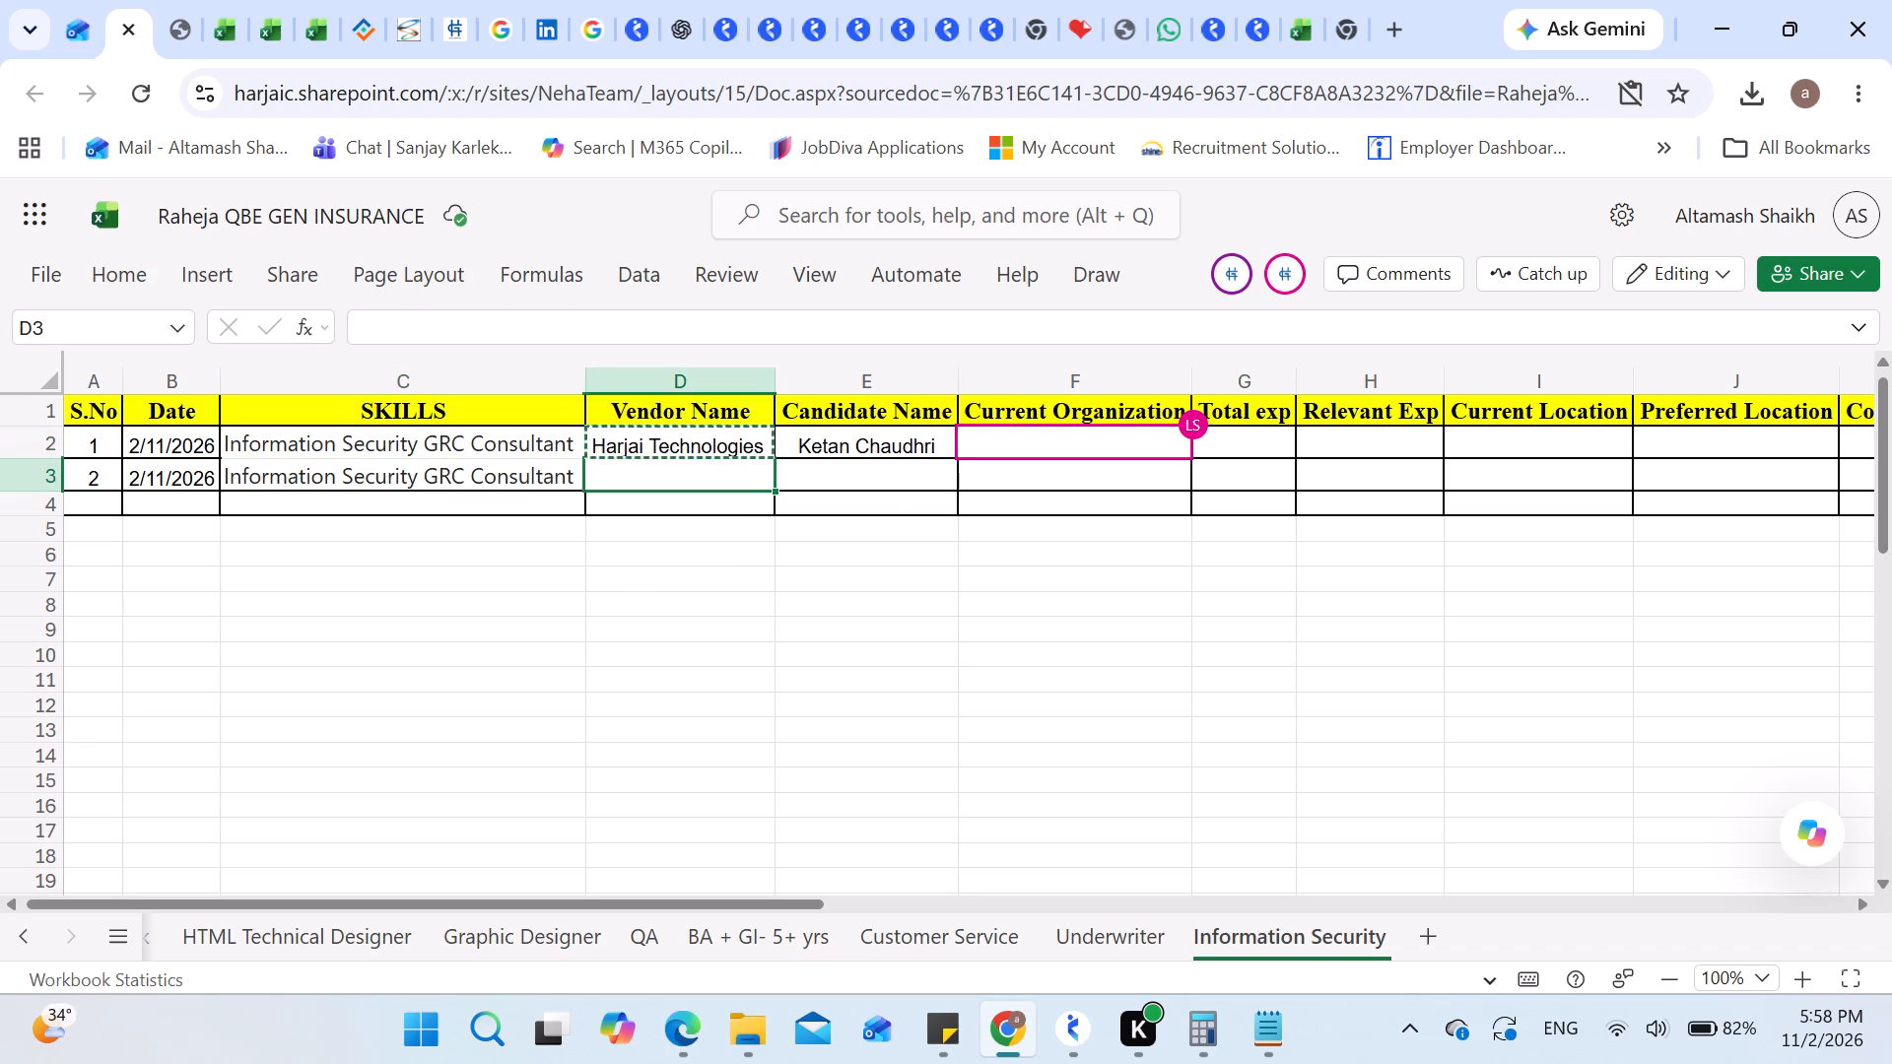
key(ctrl+v)
Switch to the Tallite applicant tracking workbench and widen the Applicant Name column in the applicants list to show full names.
click(826, 480)
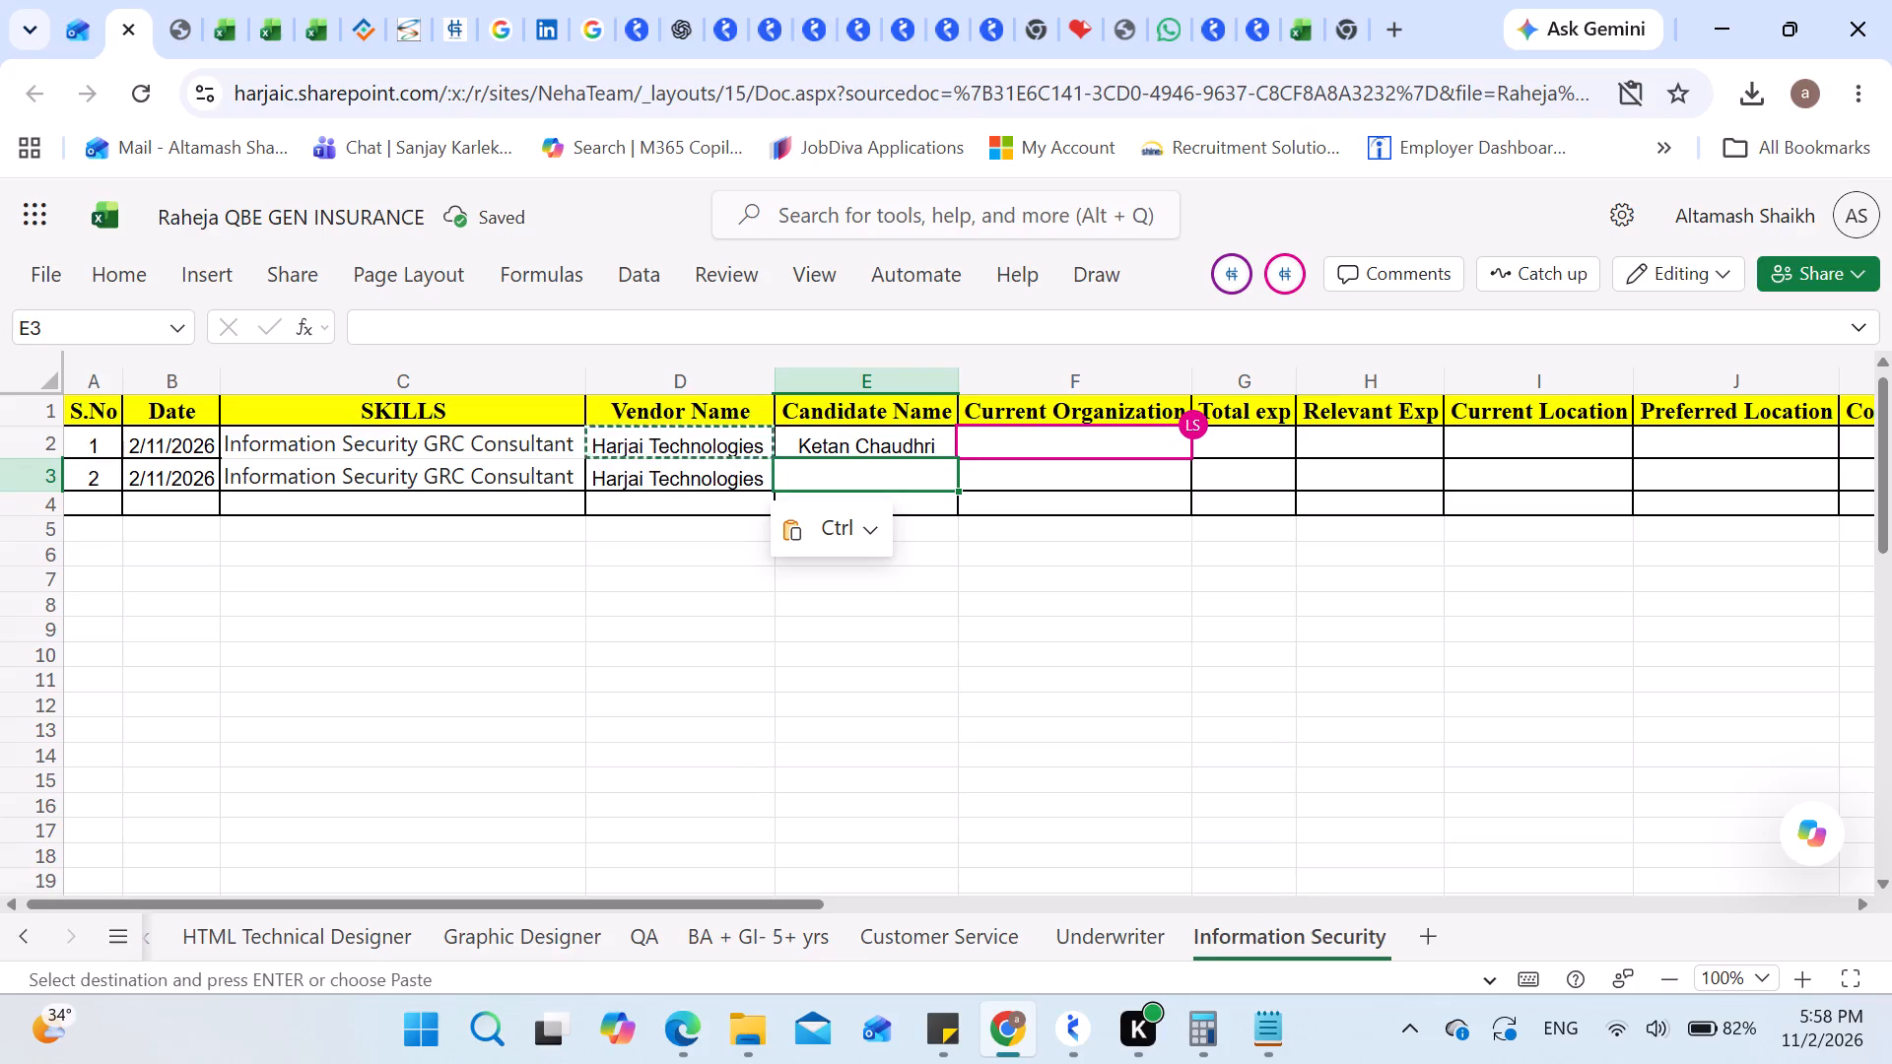
click(361, 40)
scroll(432, 699, up, 1)
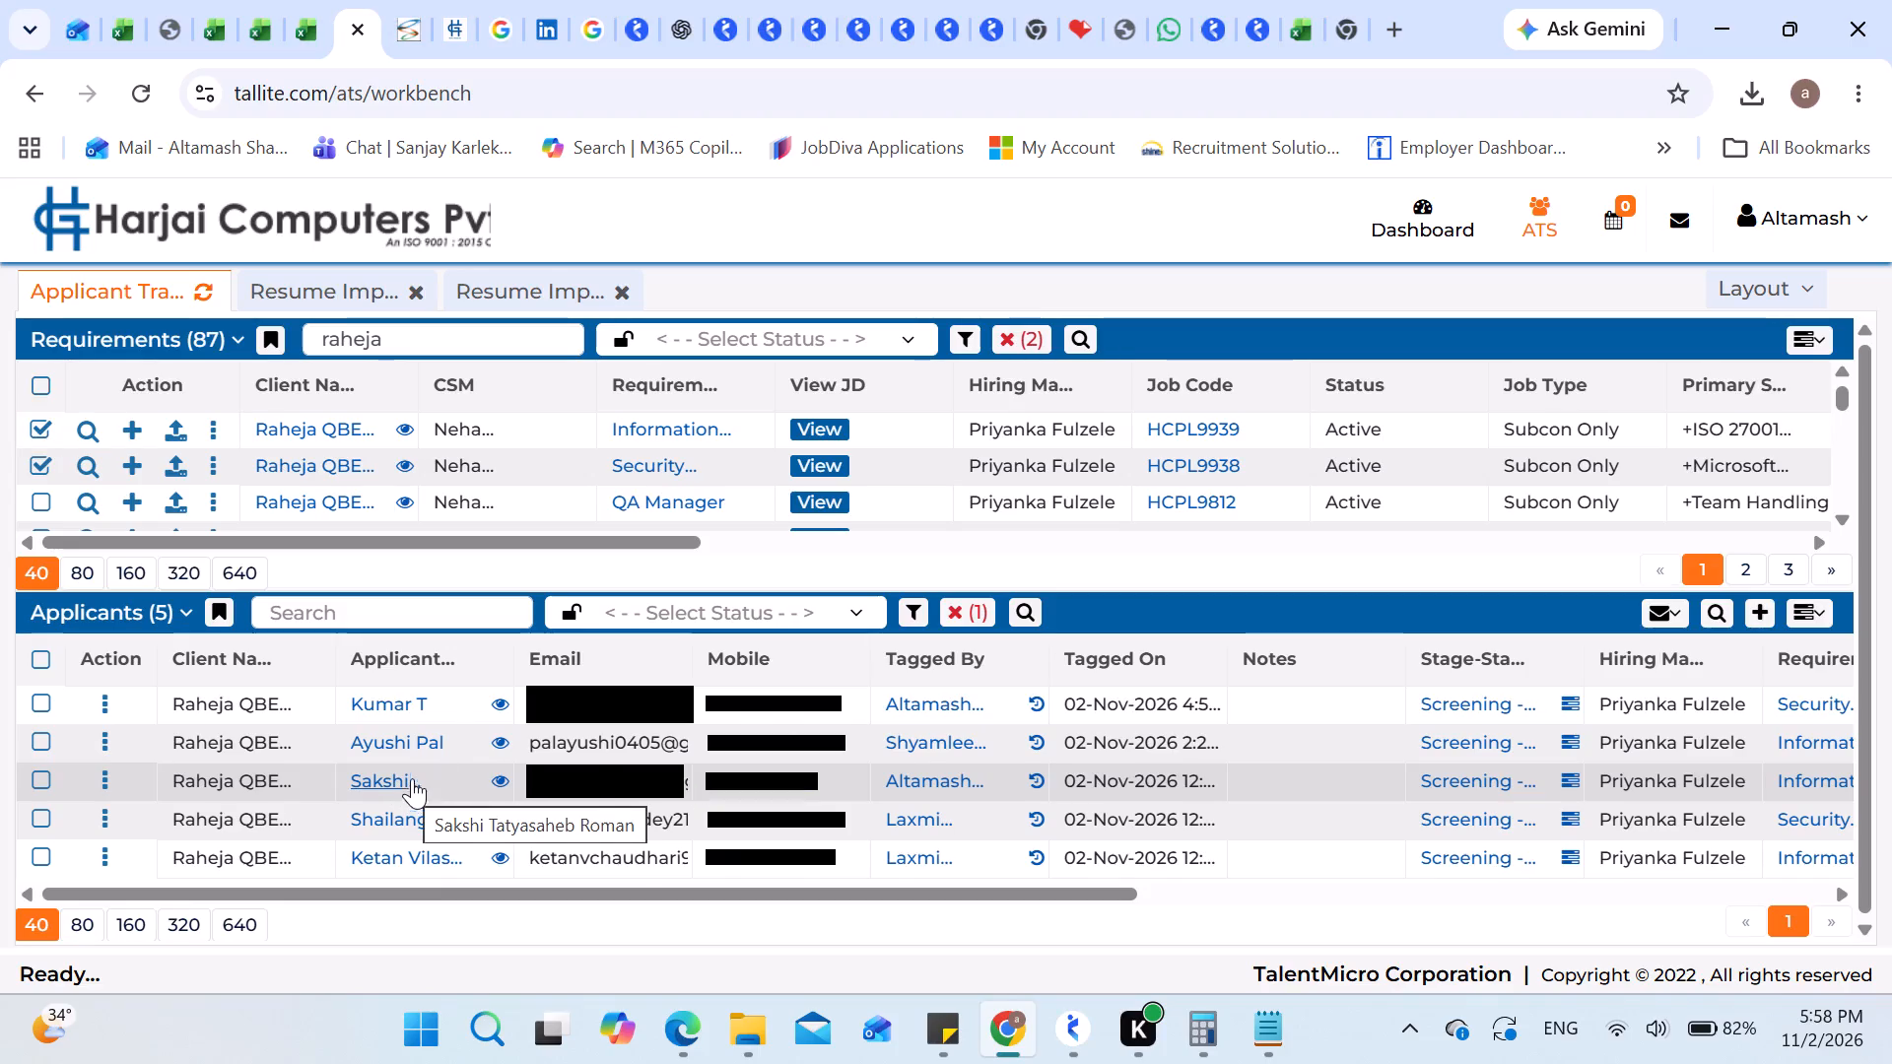
drag(504, 651, 568, 642)
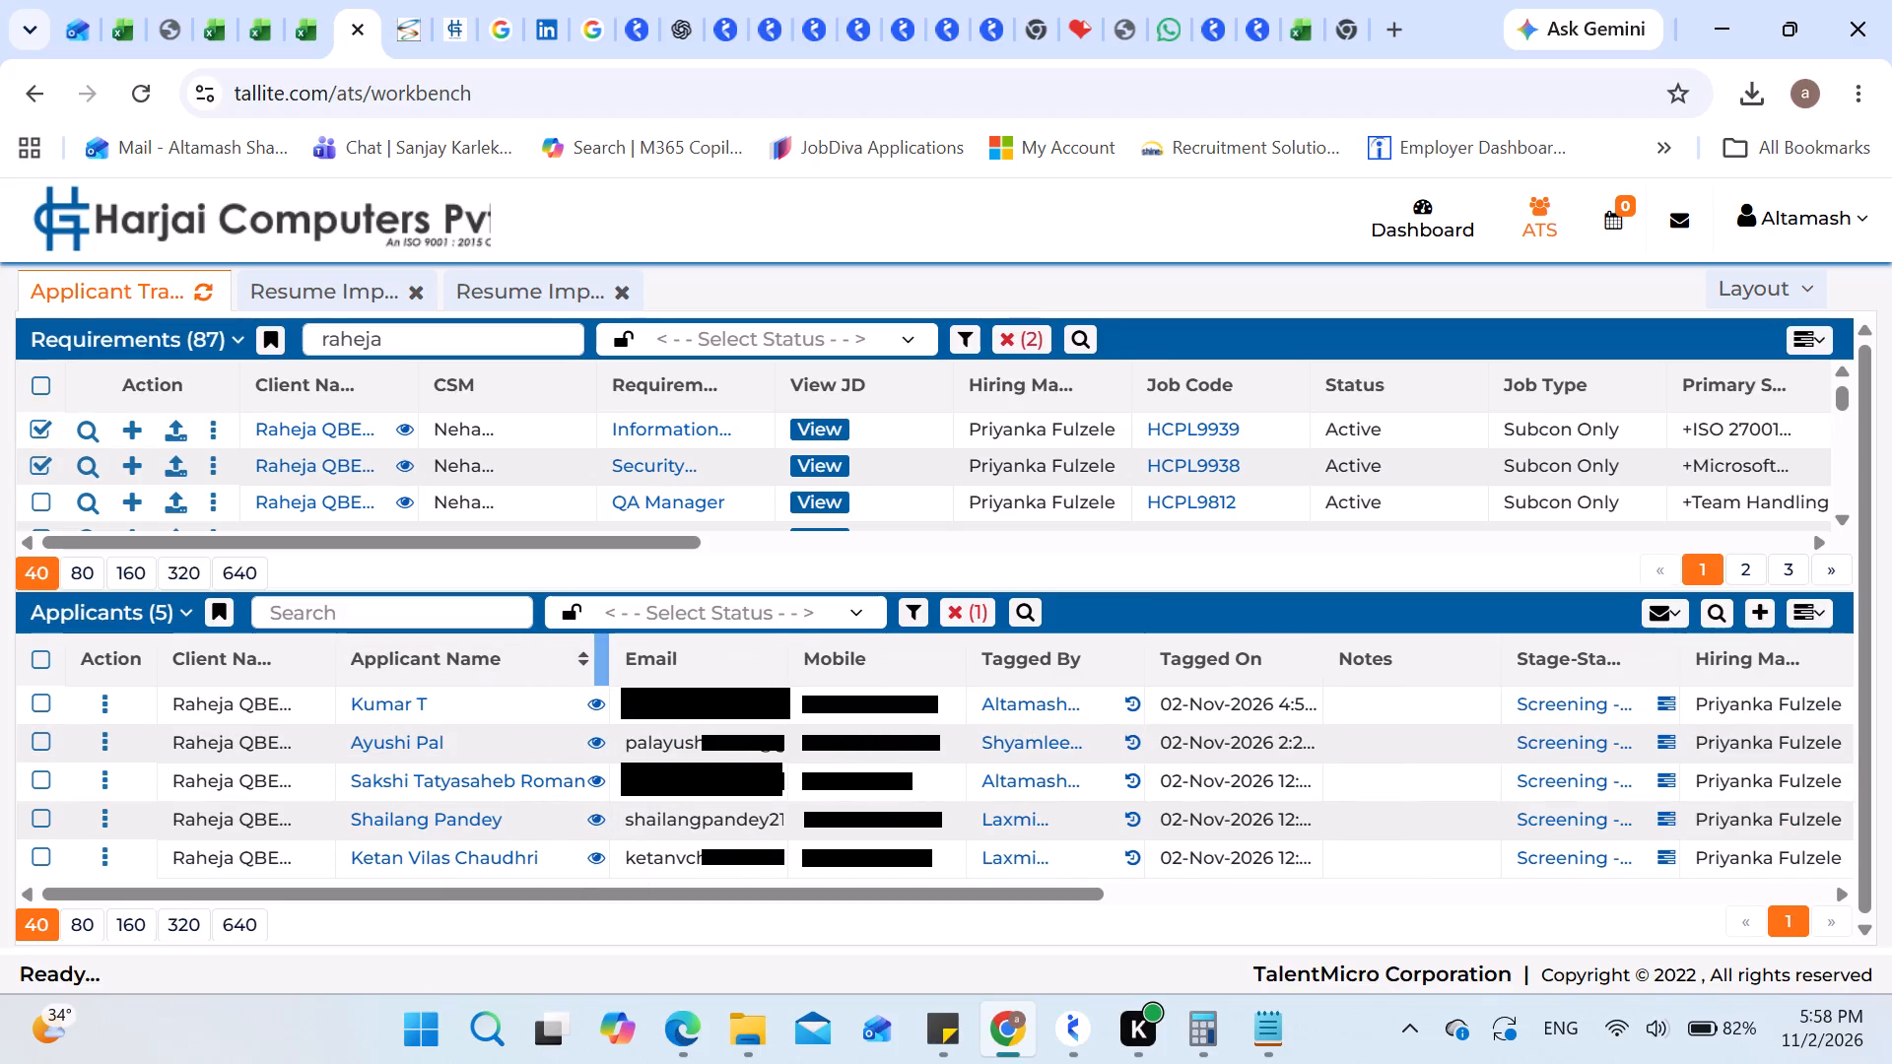
drag(603, 649, 623, 653)
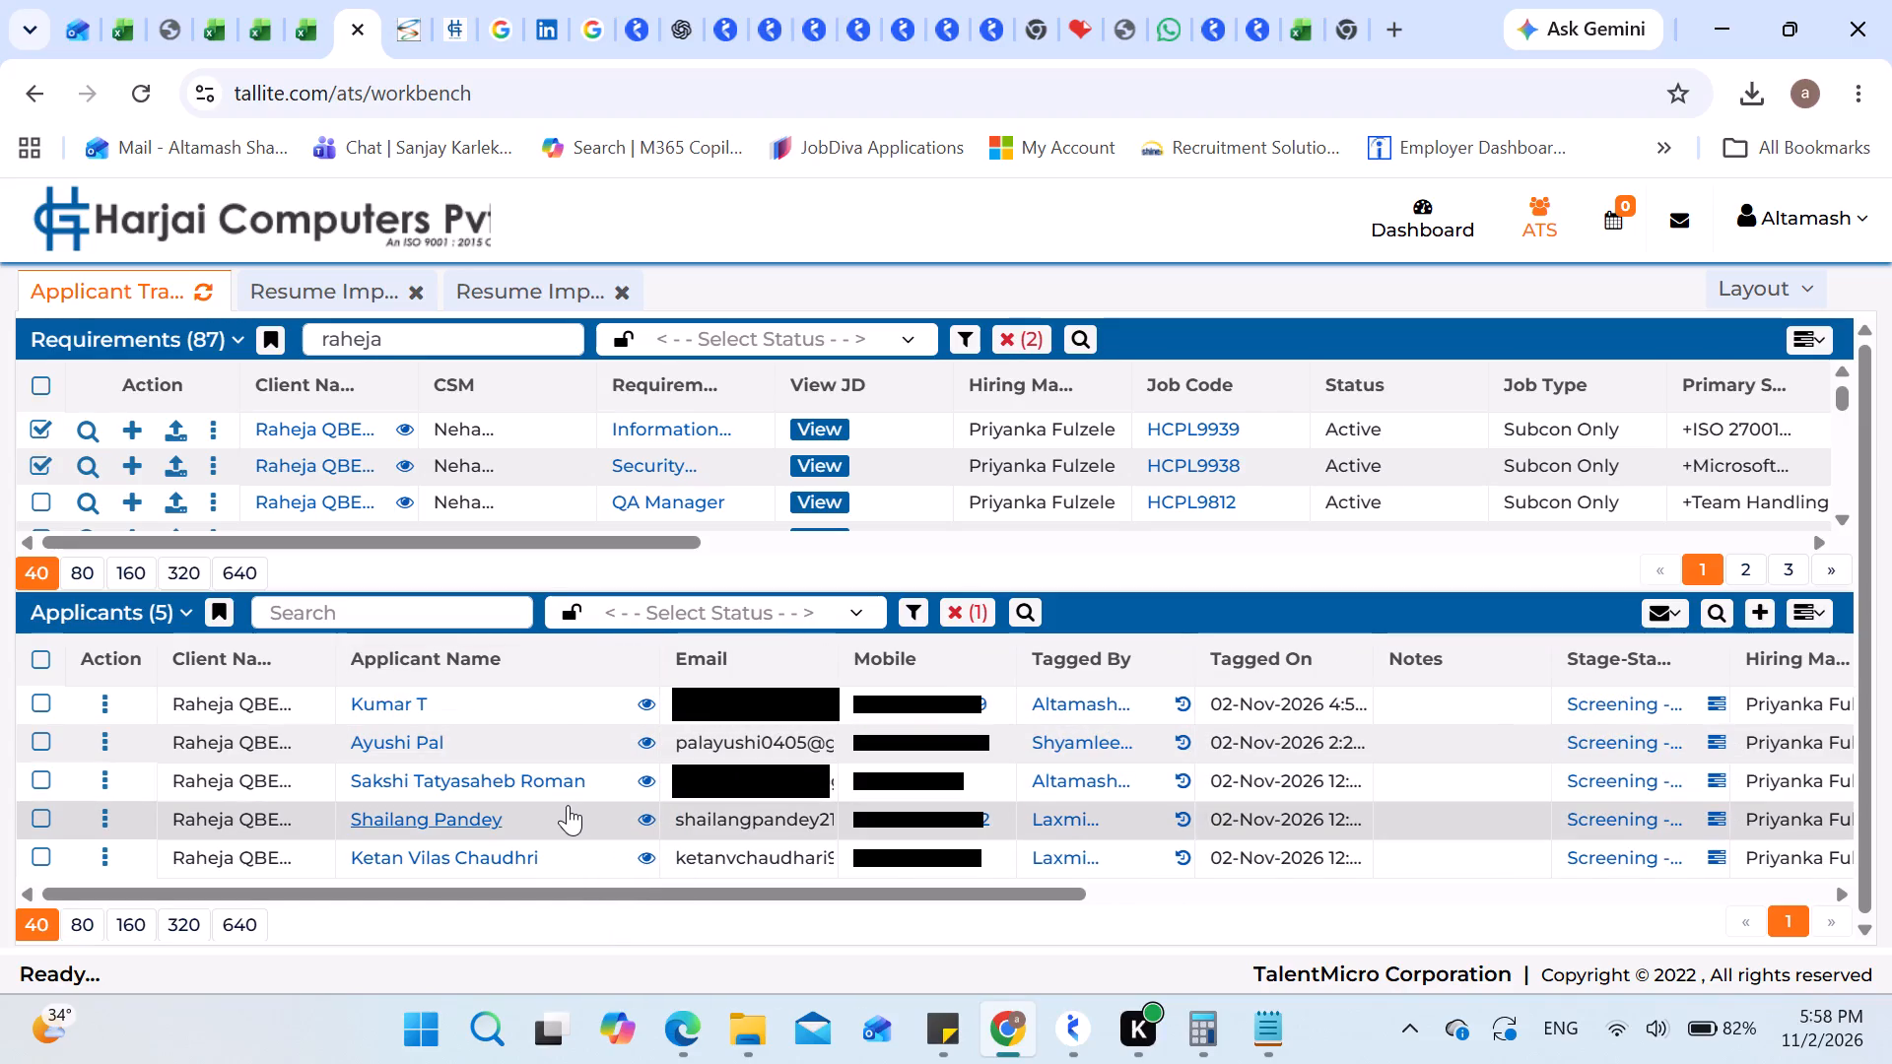
Copy the third listed applicant's full name into row 3's Candidate Name cell on the Raheja QBE workbook's Information Security sheet.
drag(602, 784, 362, 773)
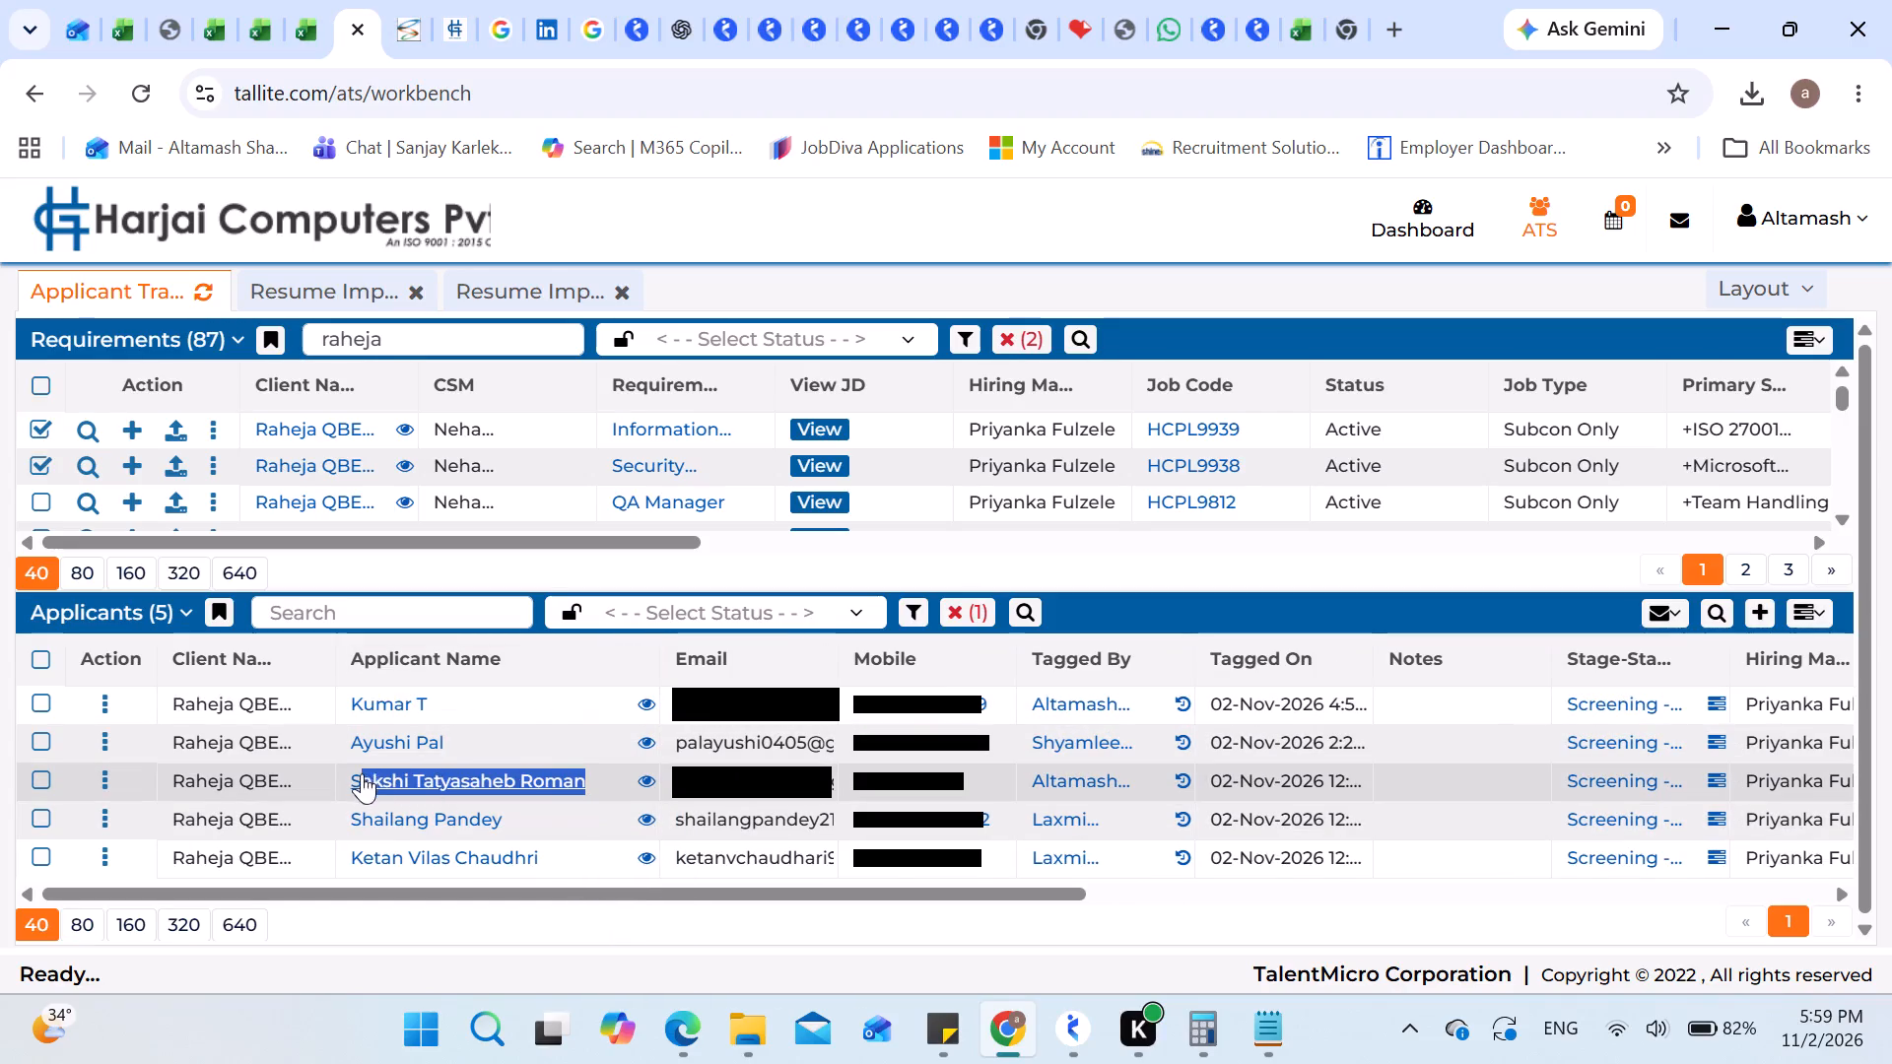
drag(362, 773, 350, 776)
key(ctrl+c)
ctrl+drag(350, 776, 404, 771)
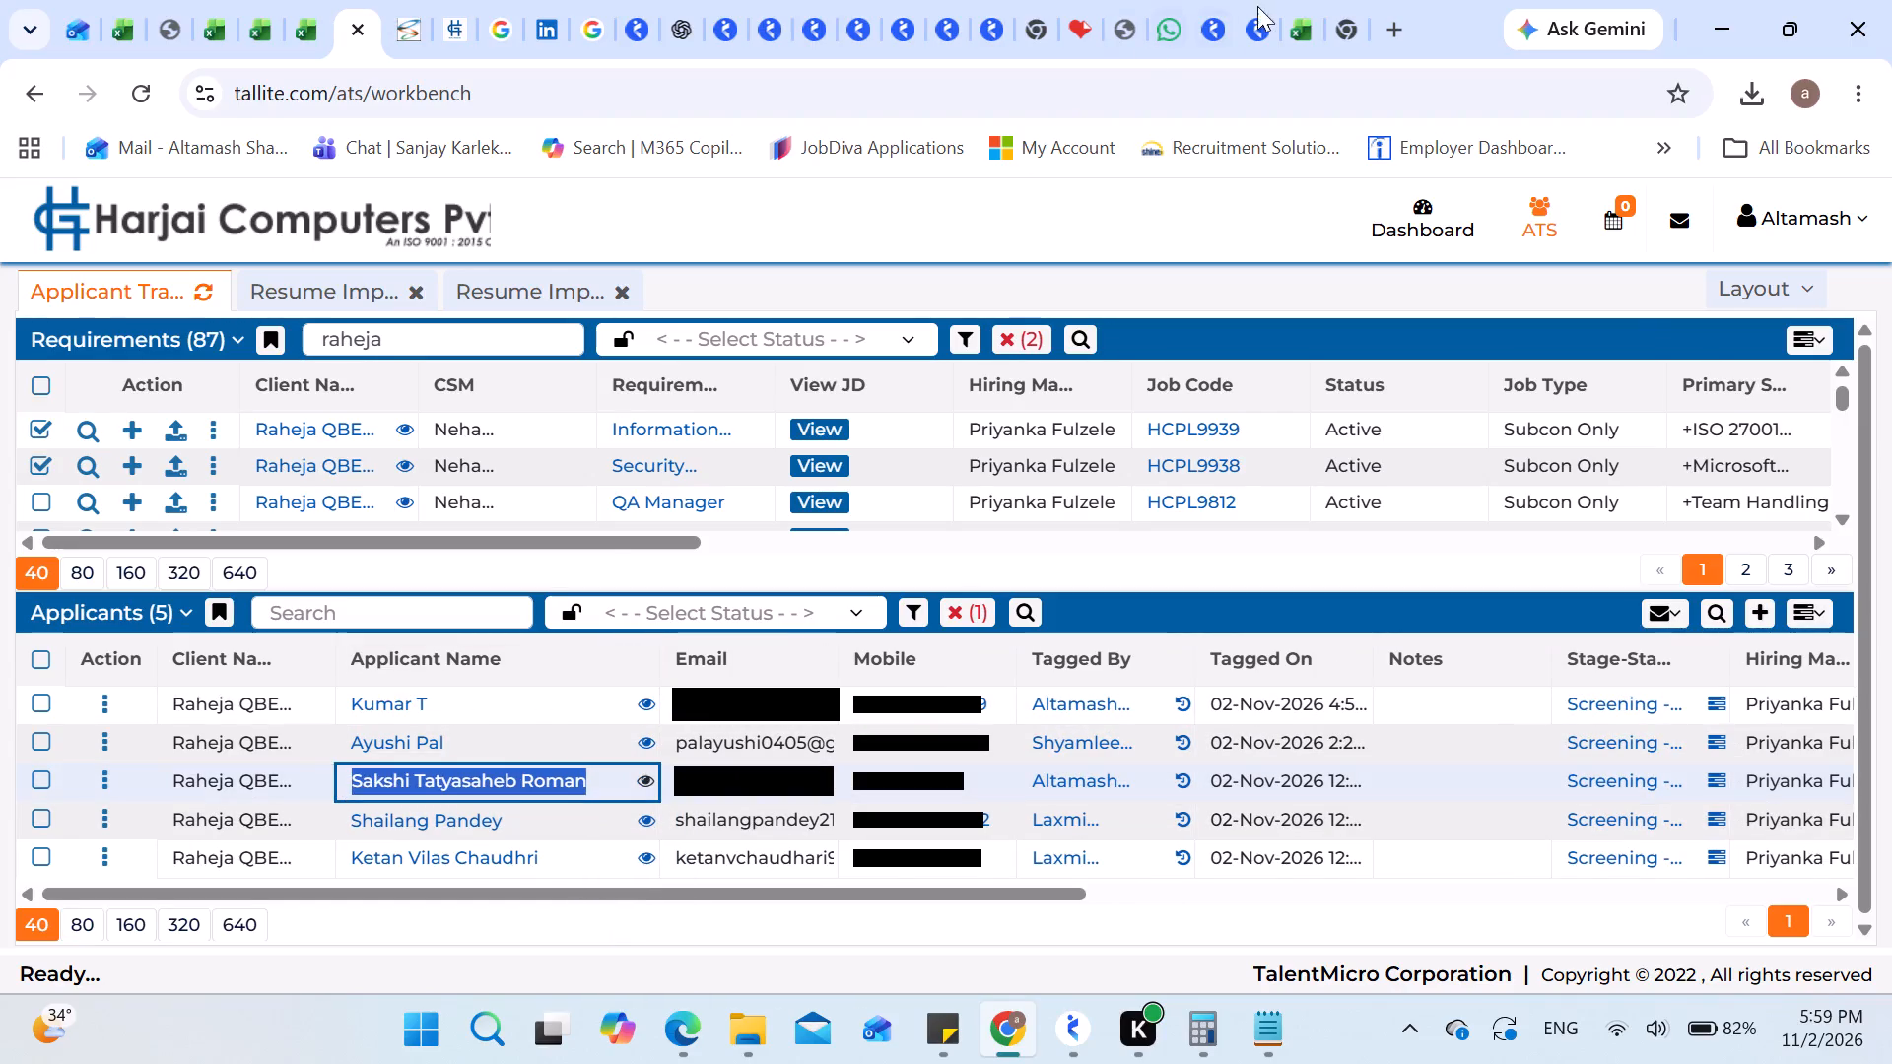
click(1292, 10)
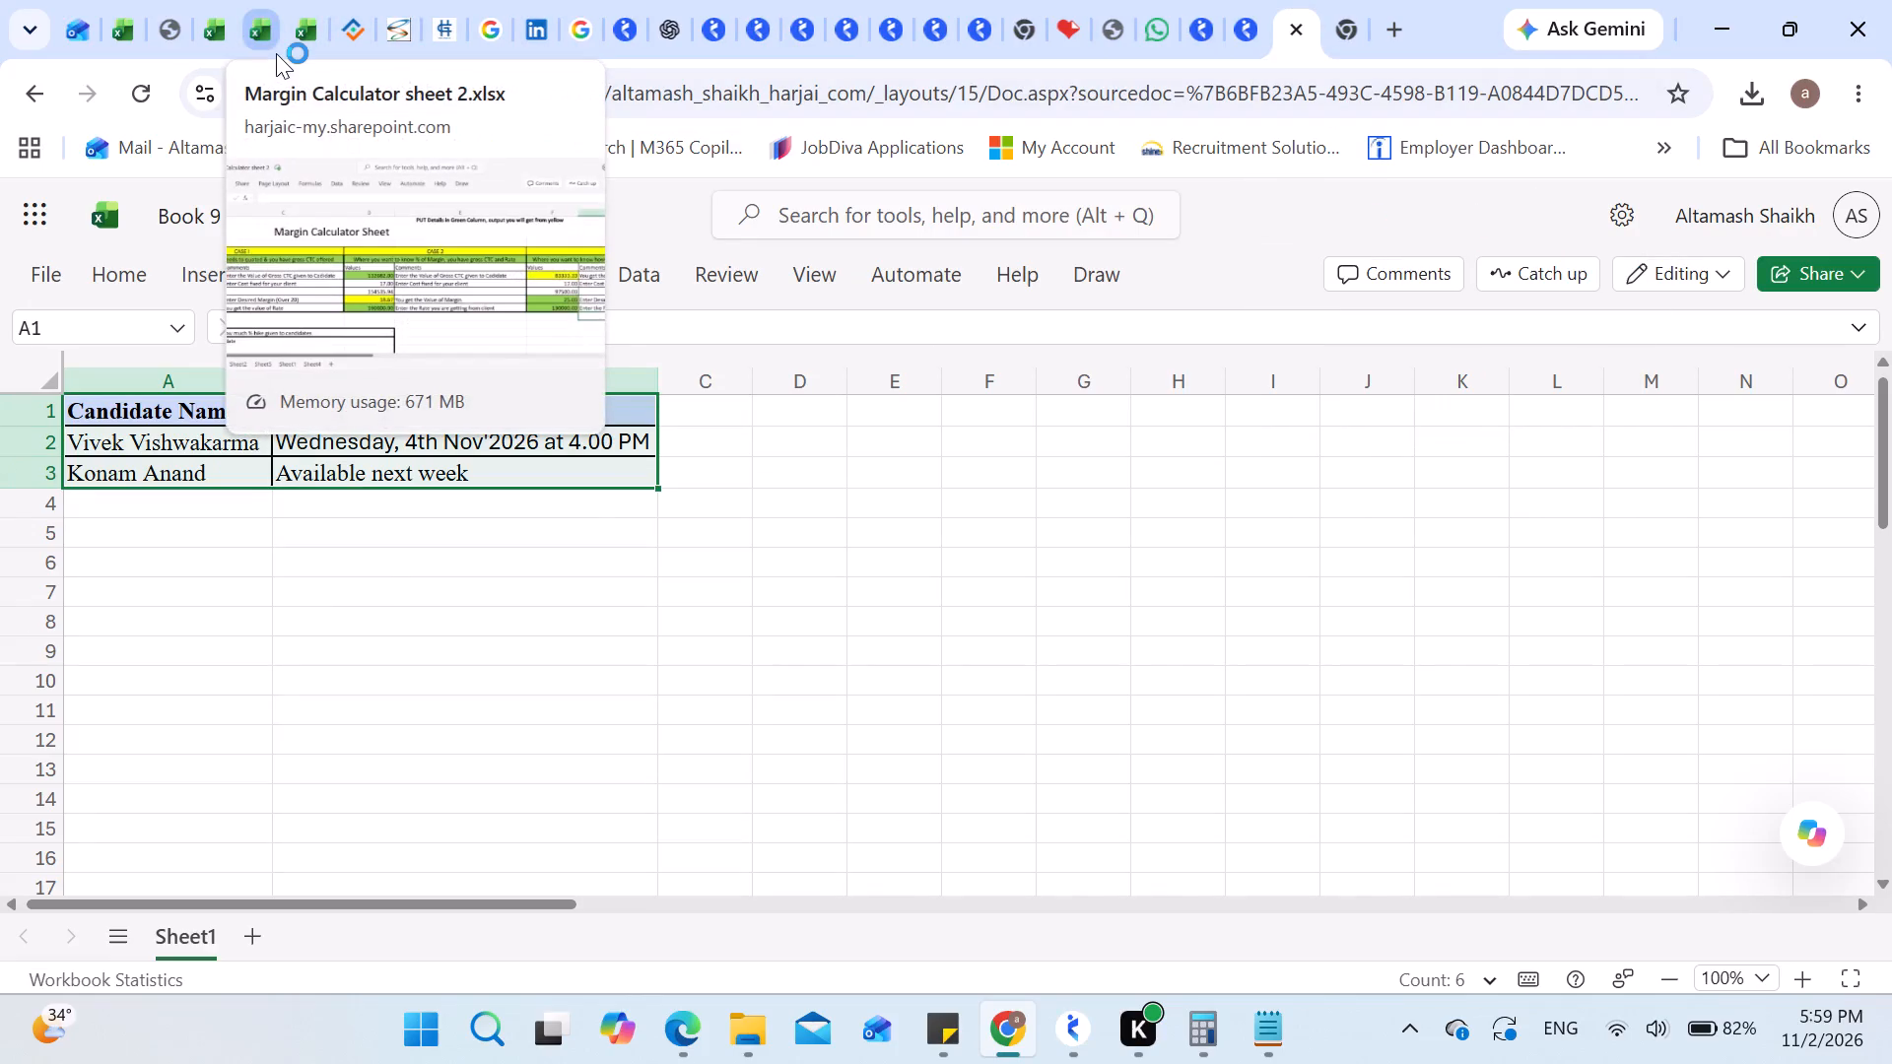
click(120, 42)
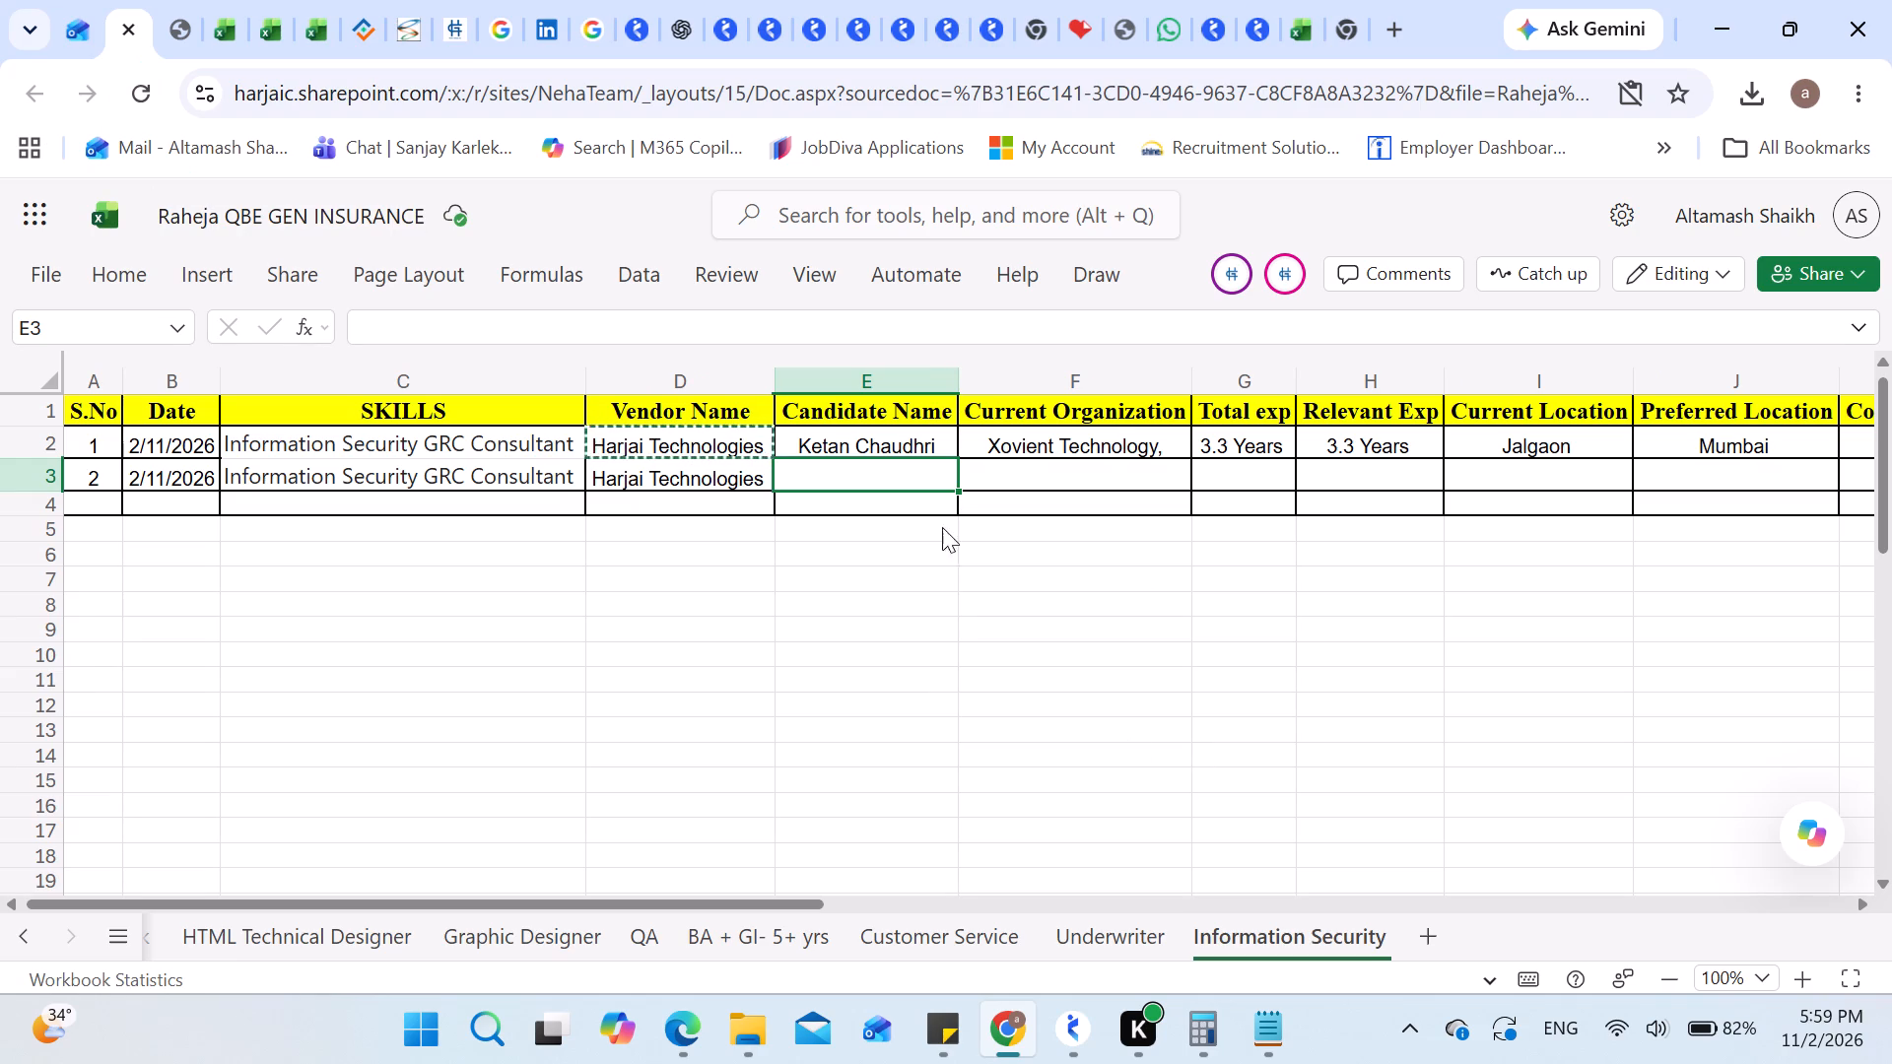
click(853, 537)
click(871, 464)
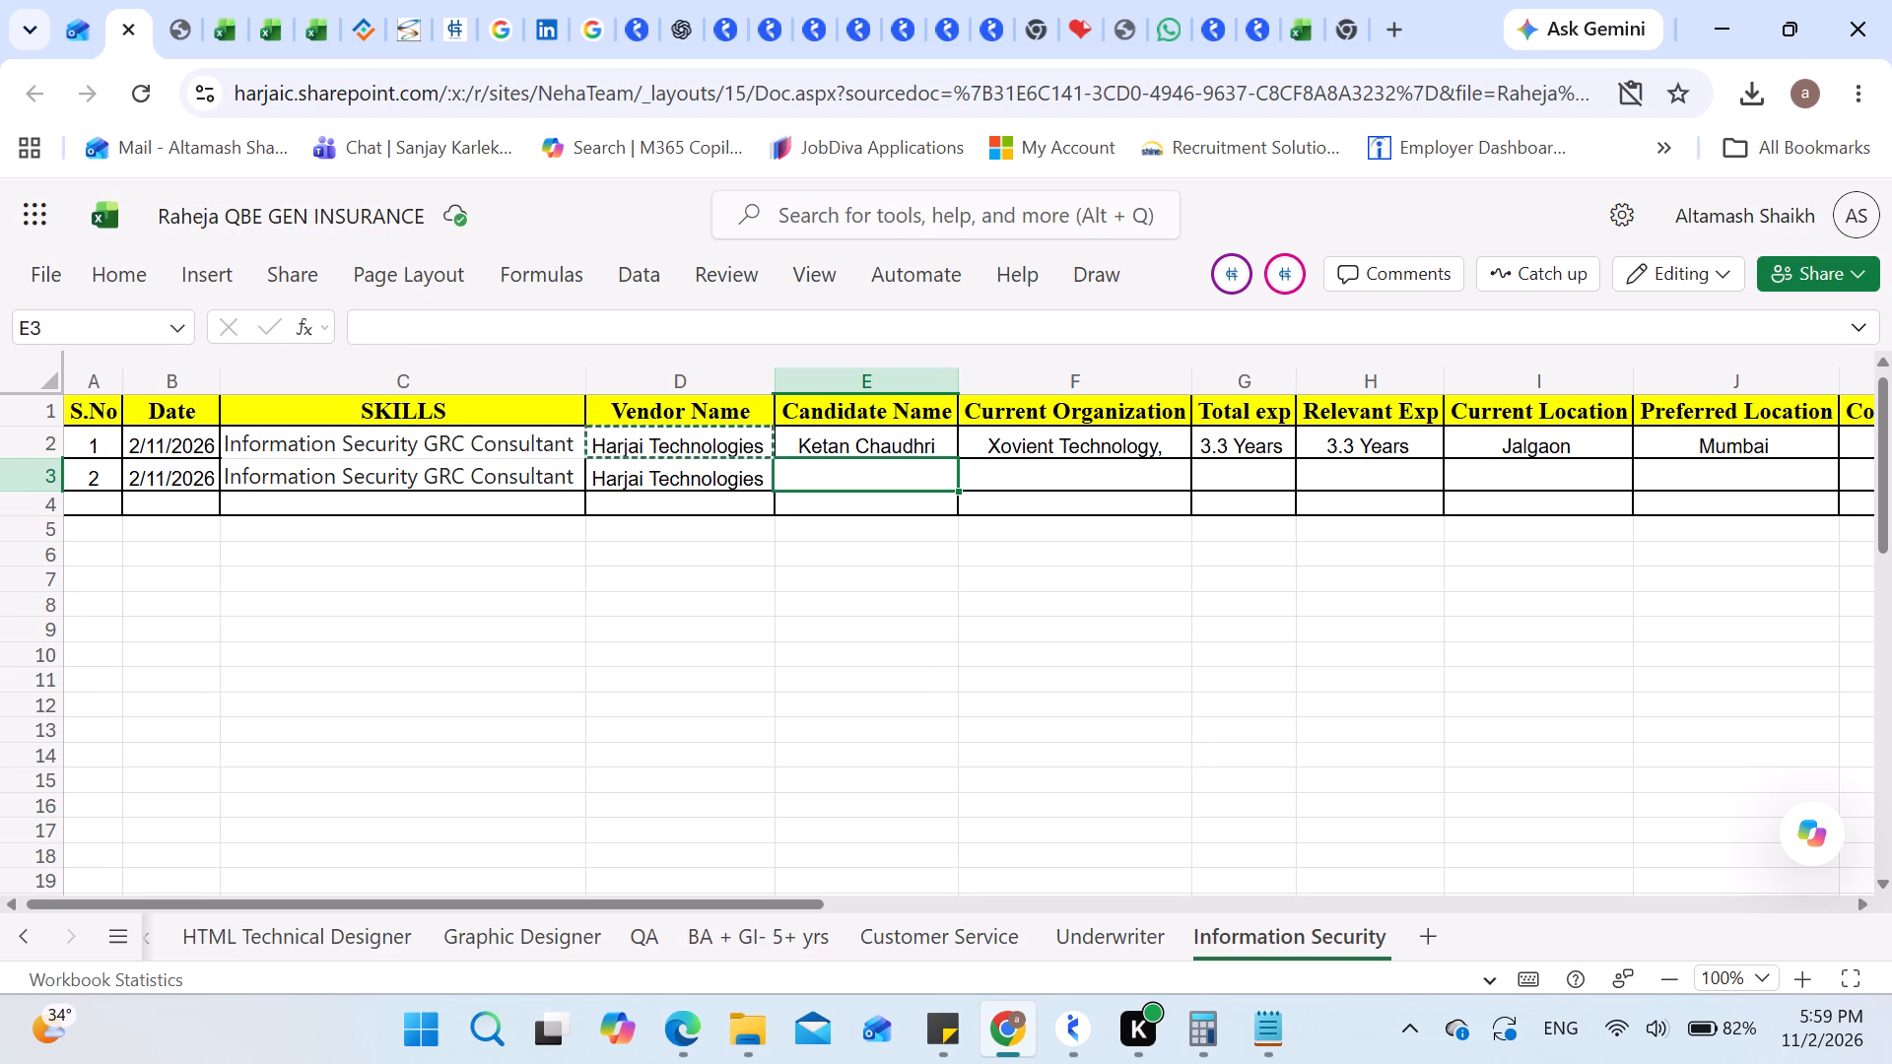
key(ctrl+v)
click(877, 547)
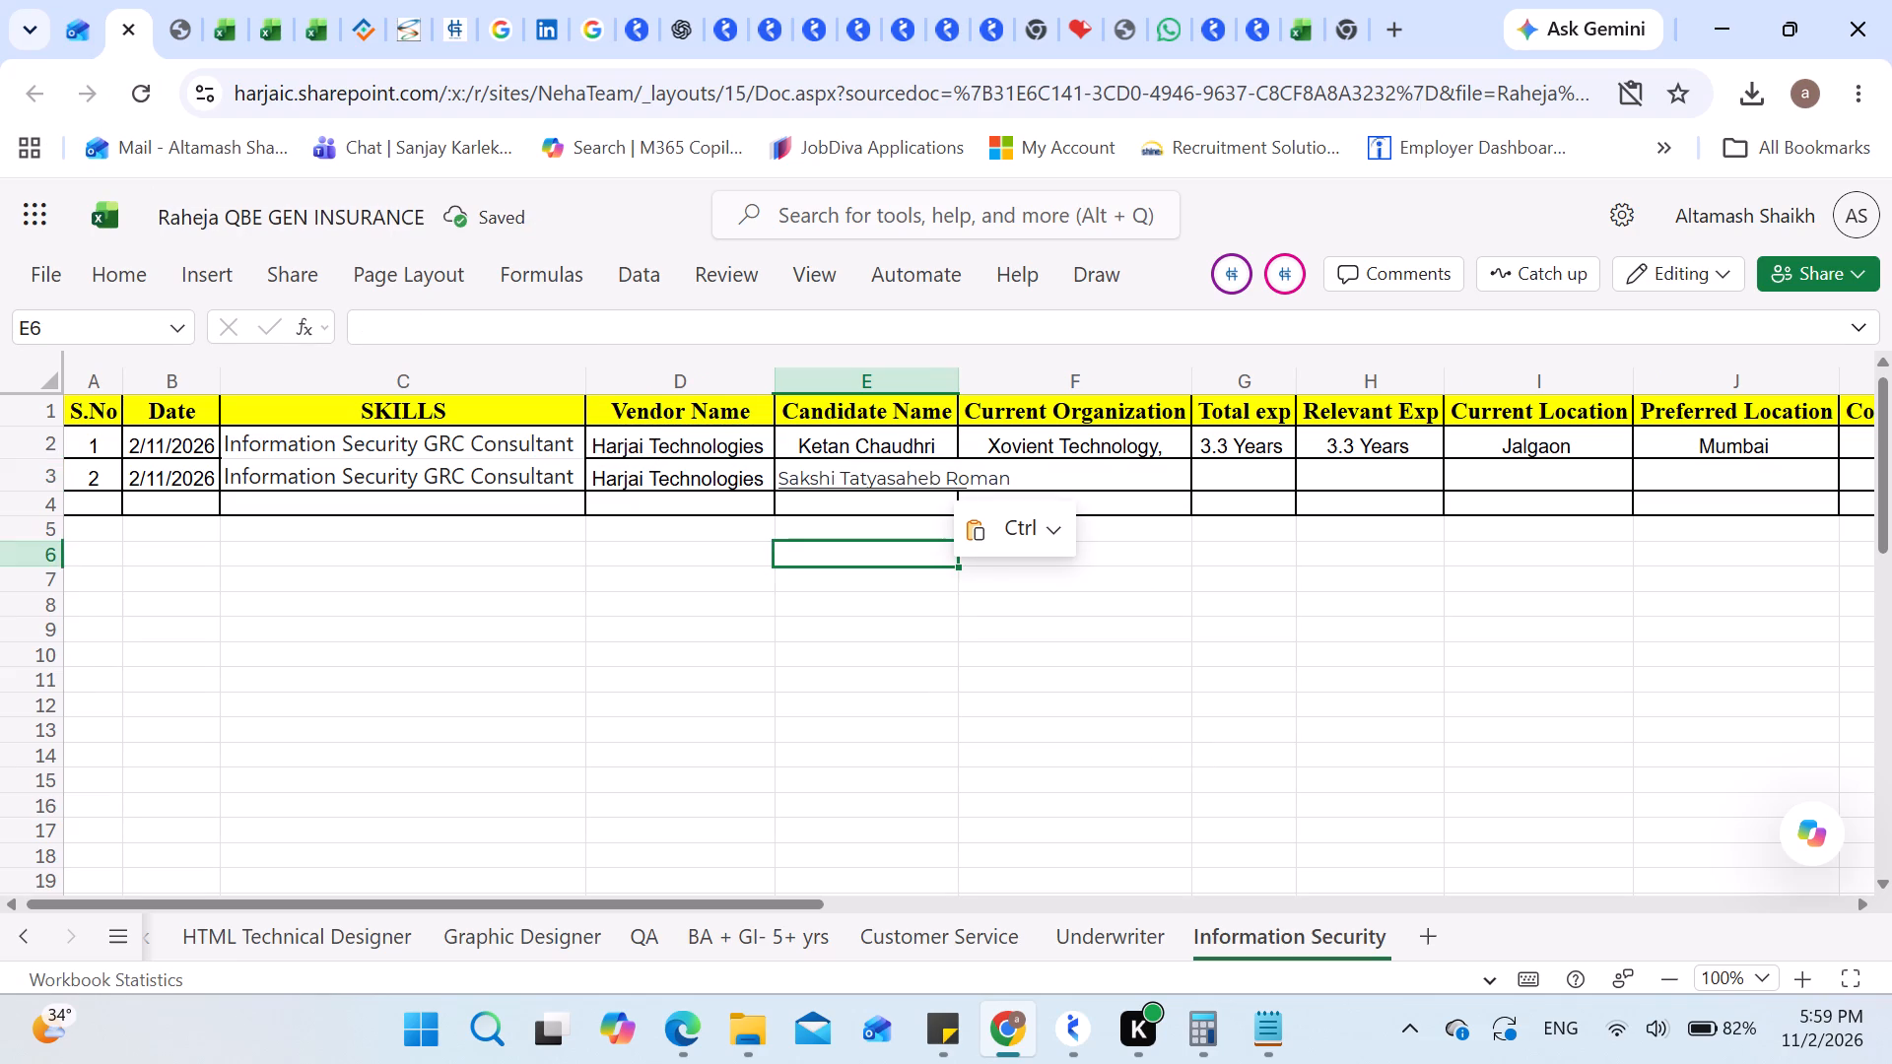
Auto-fit the Candidate Name column so the pasted name fits.
click(1007, 481)
double_click(964, 381)
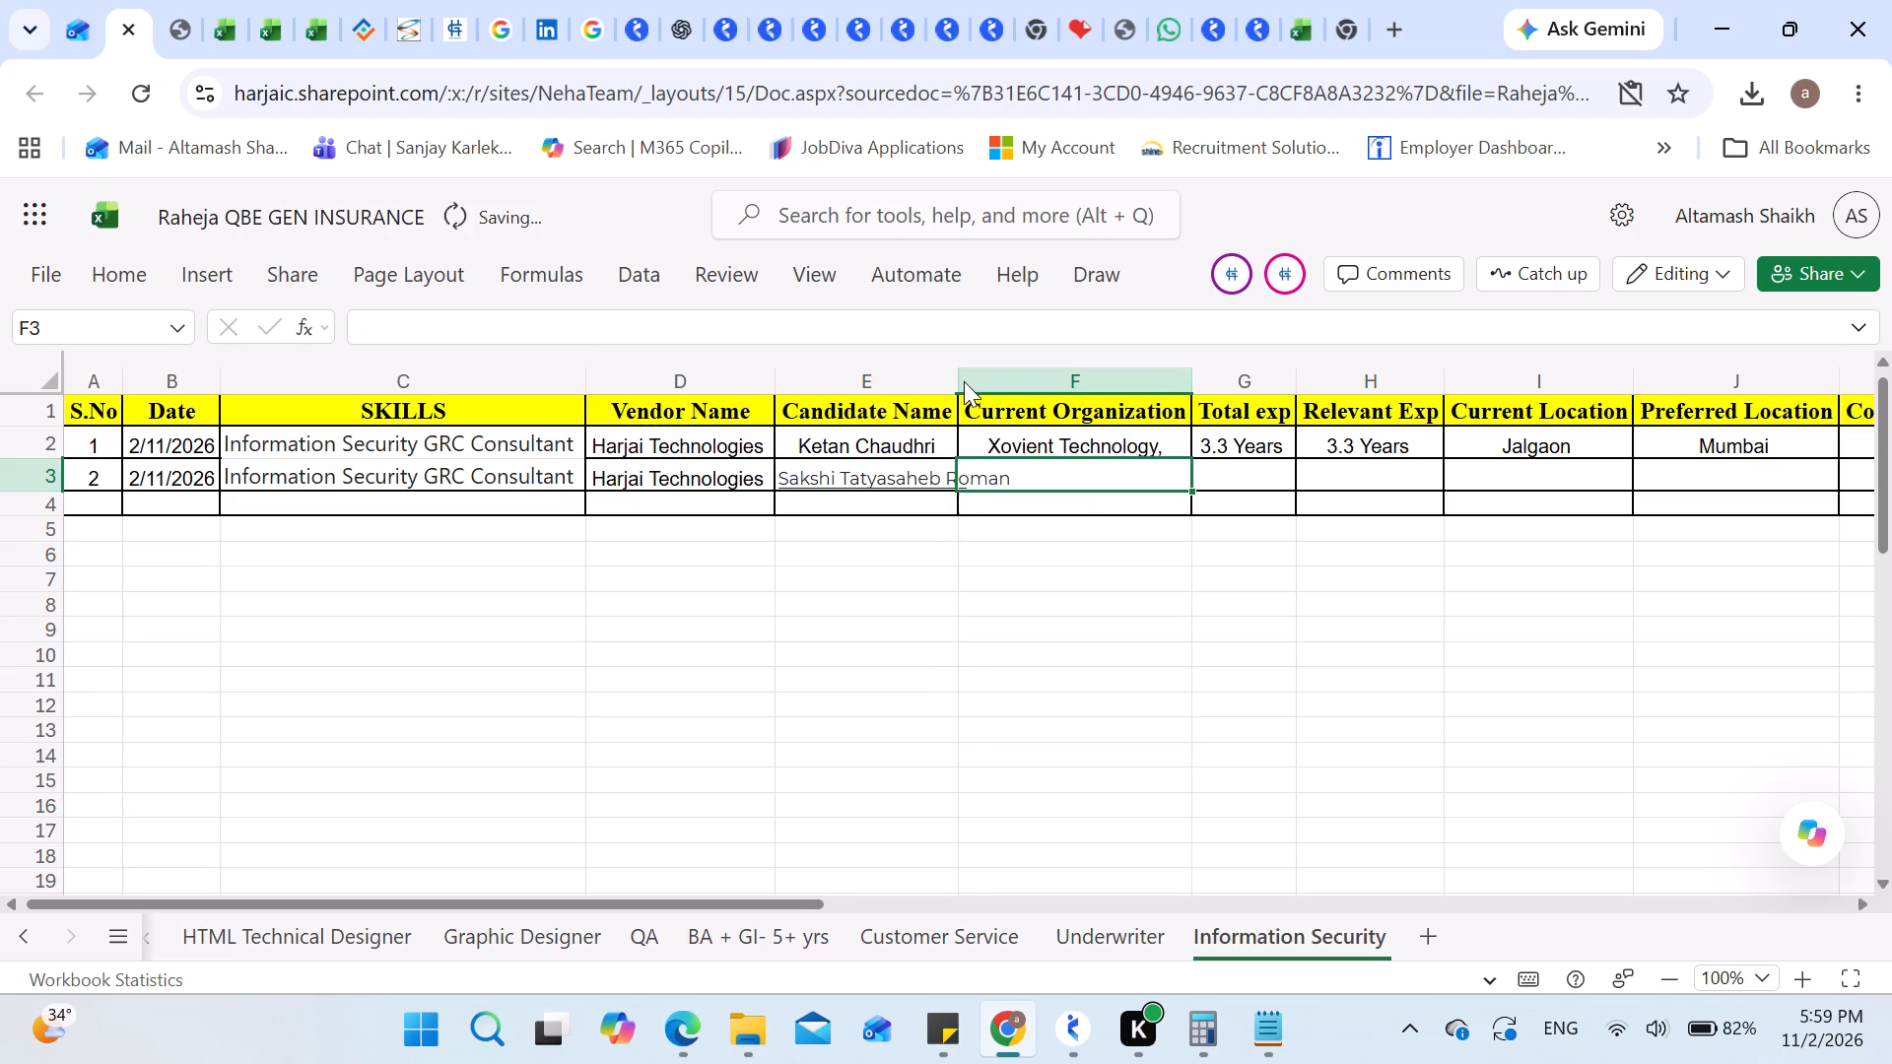
click(1025, 477)
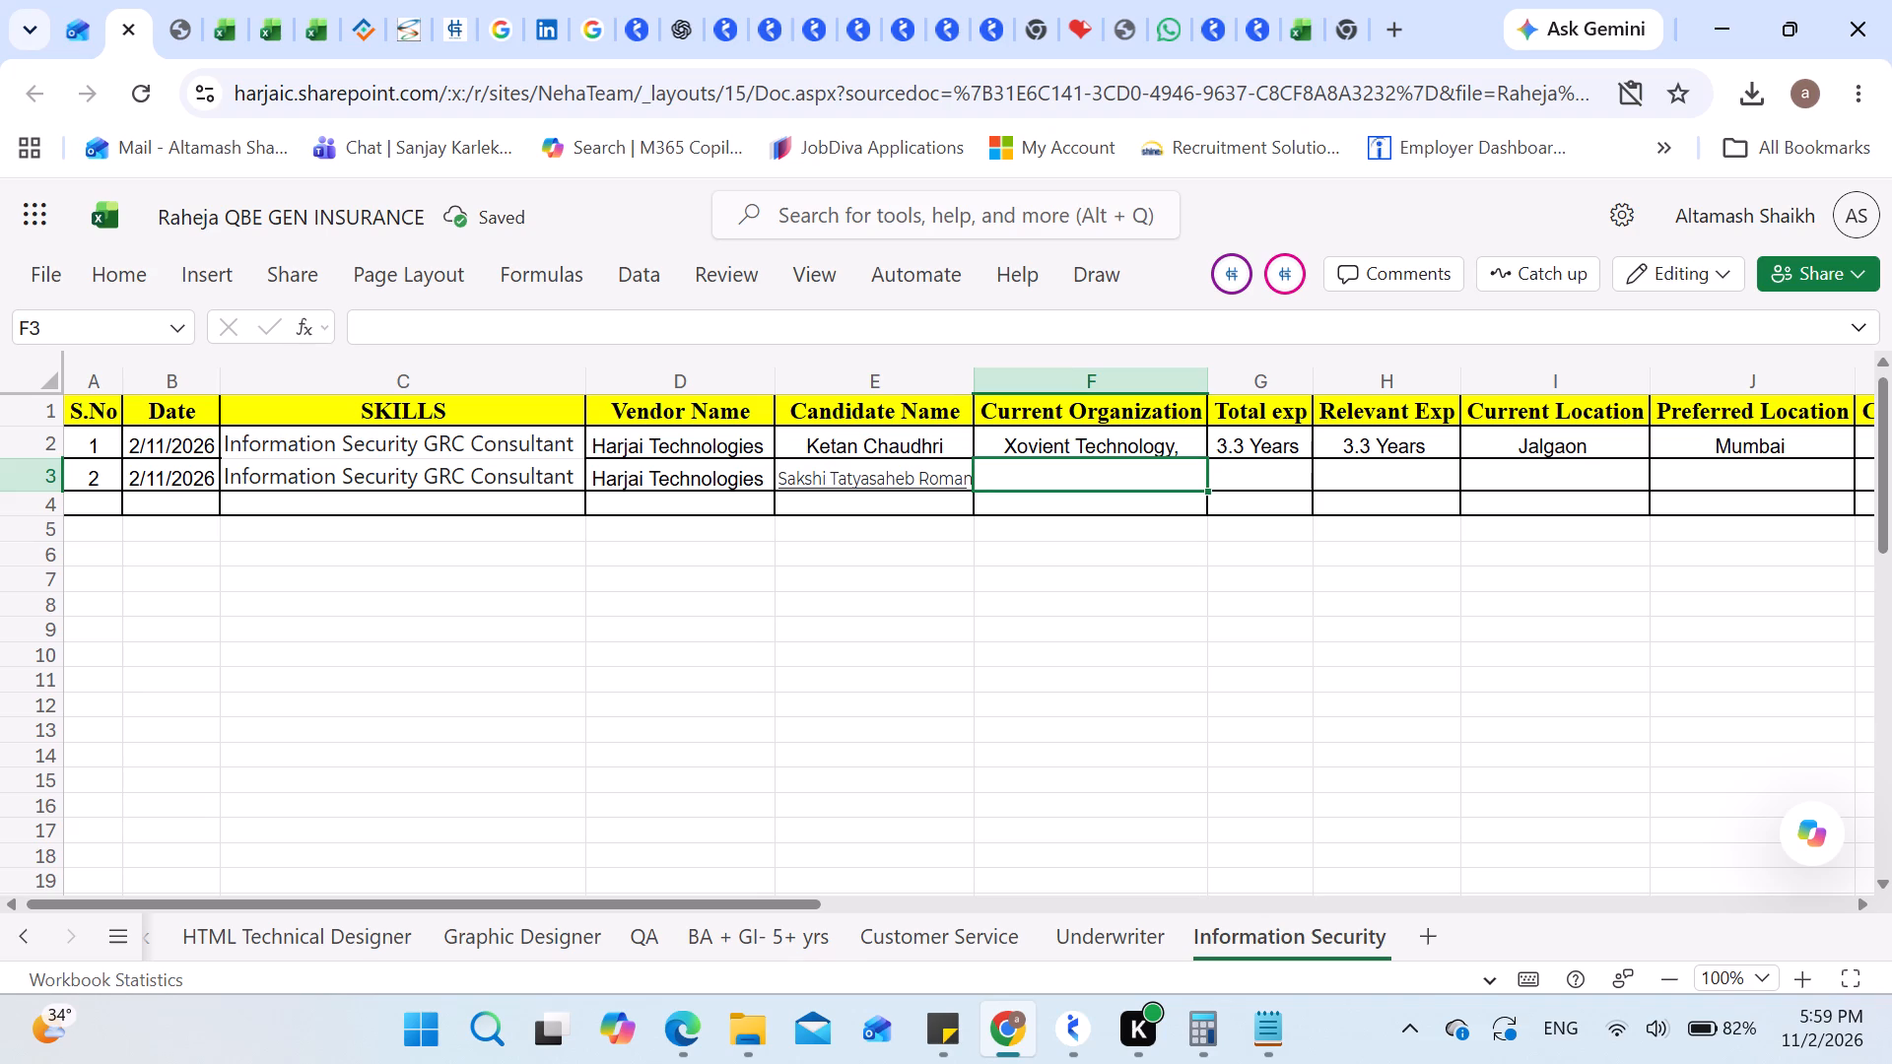
click(652, 445)
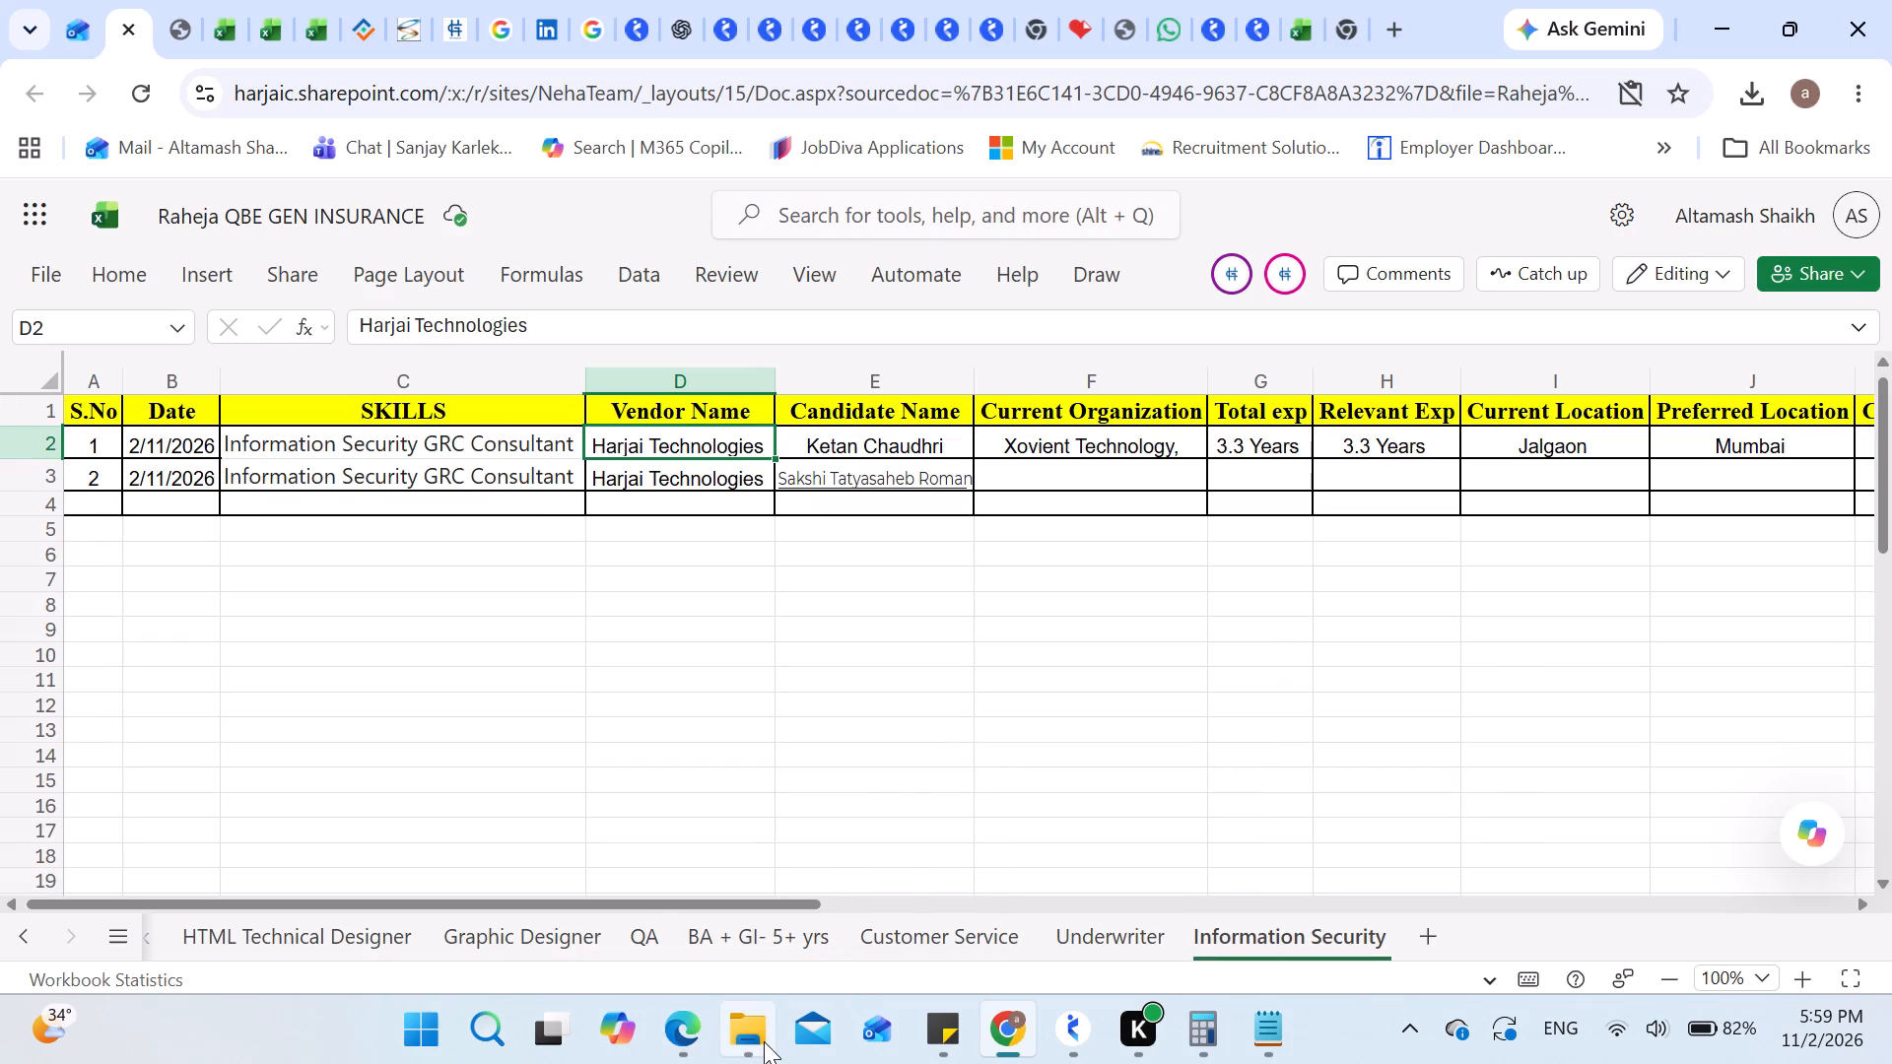
Switch to the Downloads folder and open the row 3 candidate's resume PDF, the one marked 2y_6m, in Edge.
click(767, 942)
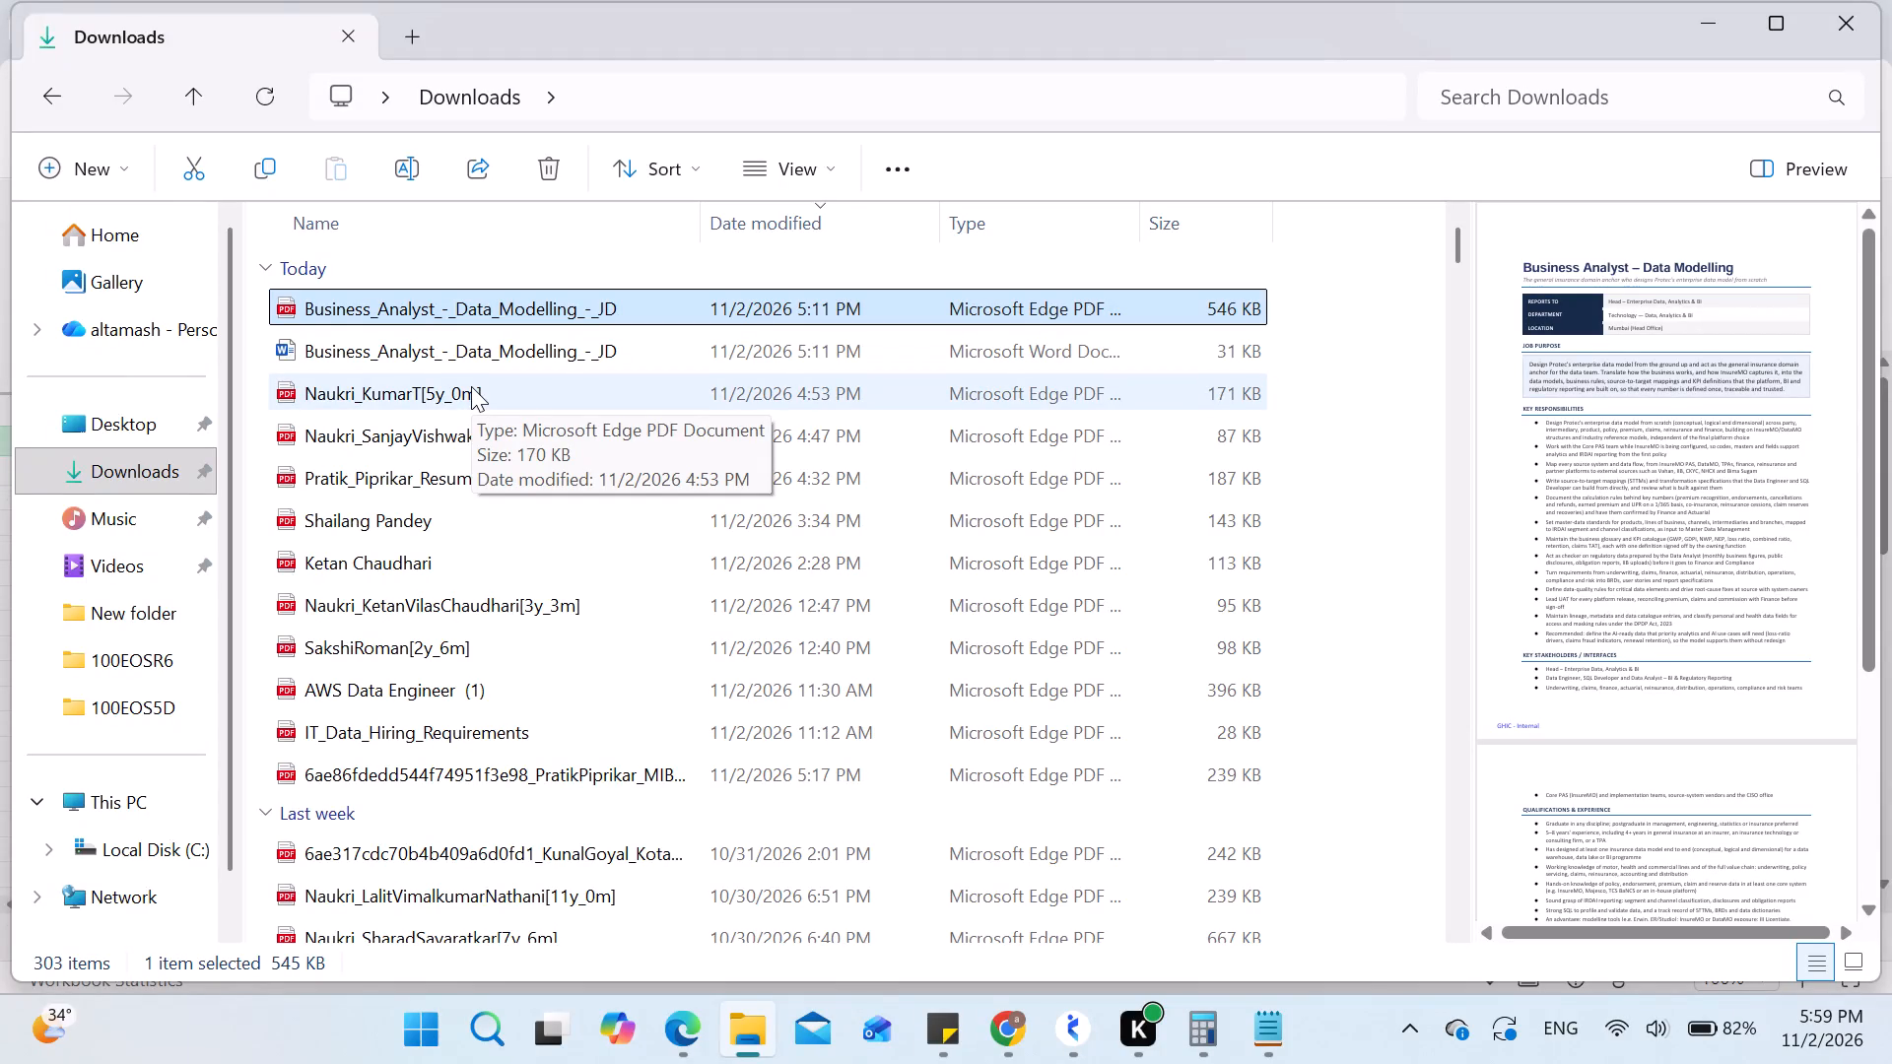
double_click(323, 635)
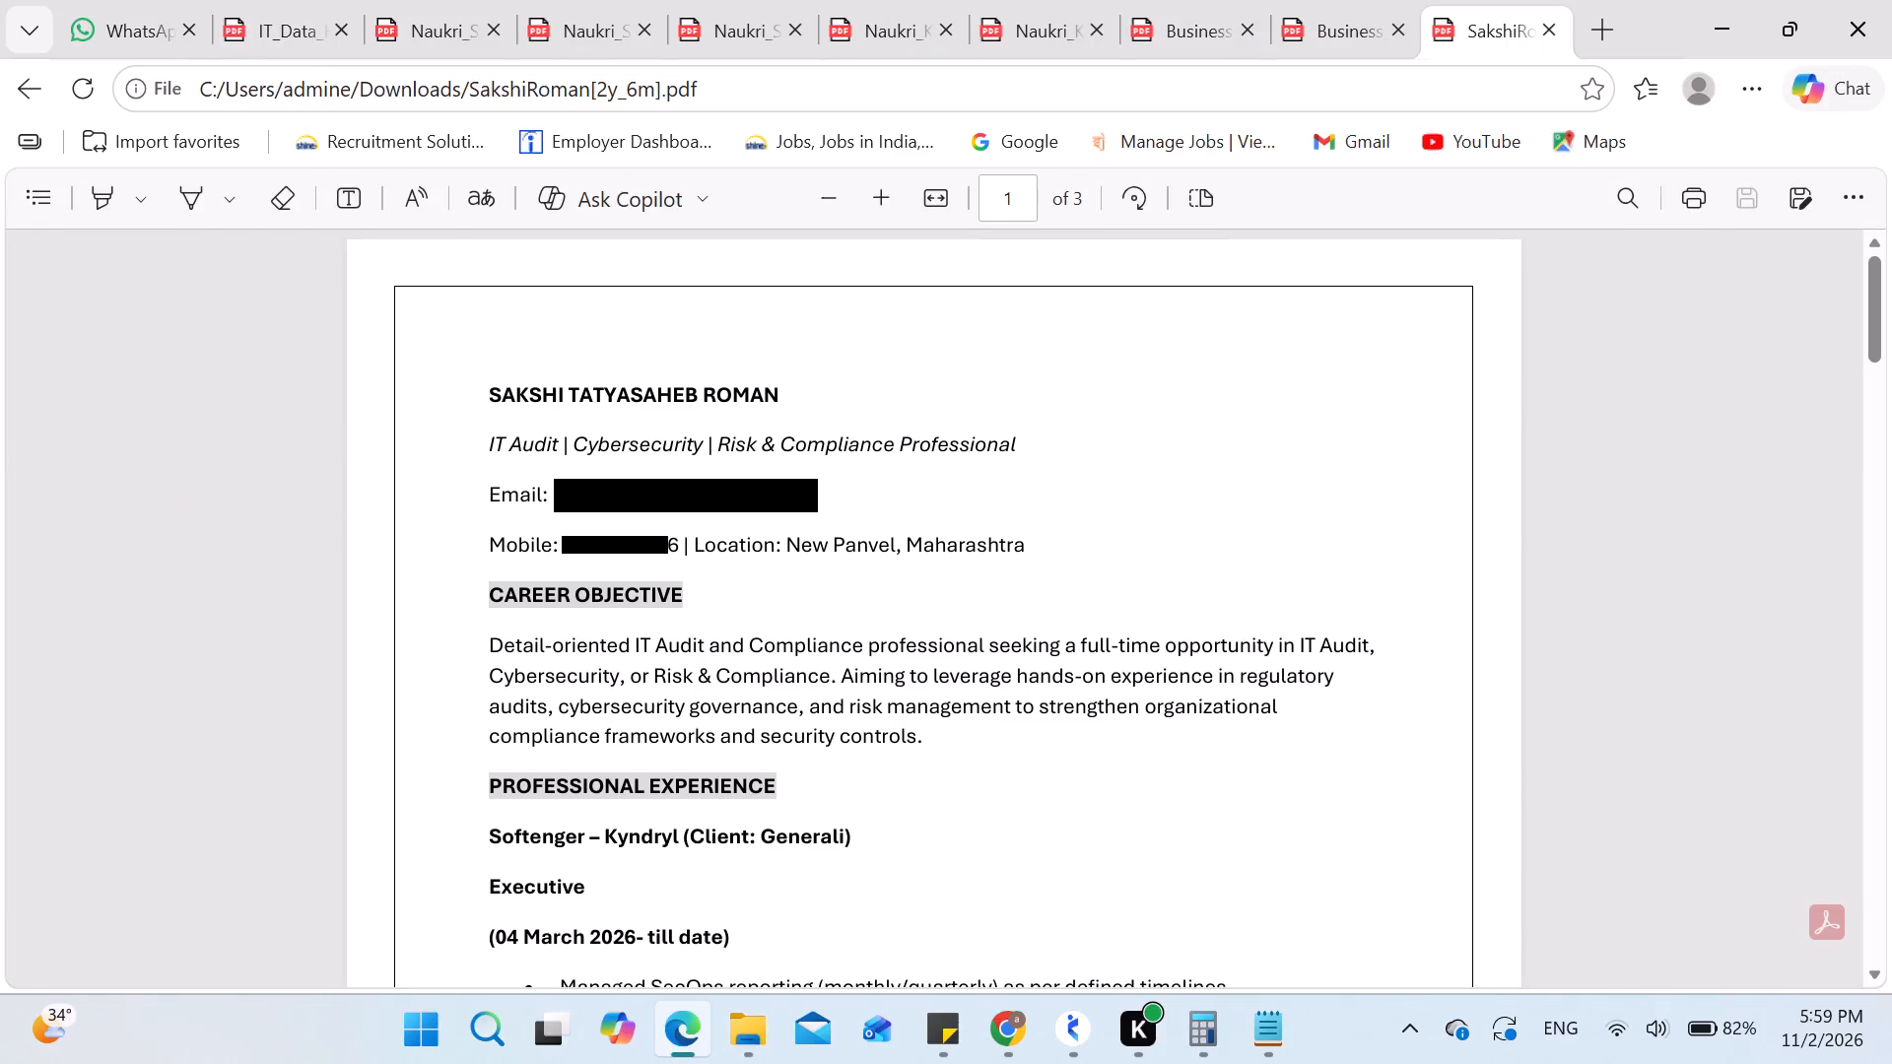
click(768, 388)
key(alt+Tab)
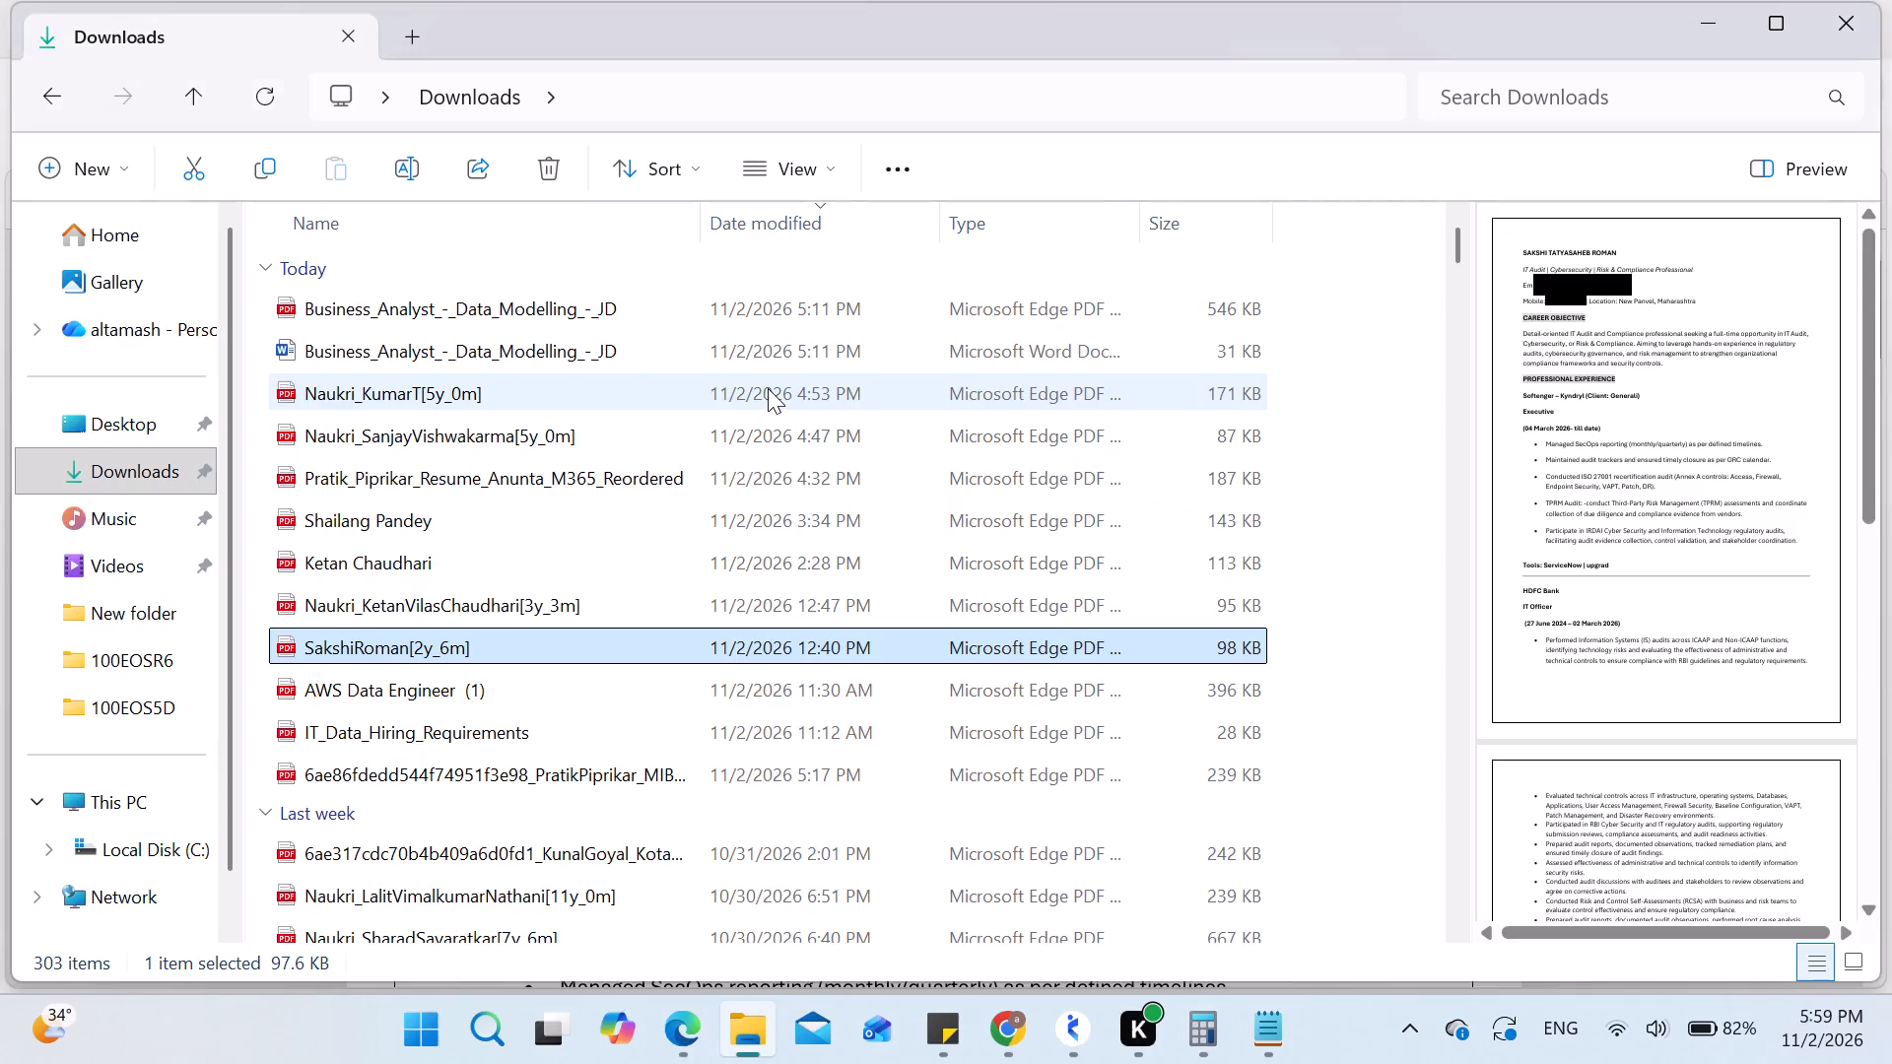
key(alt+Tab)
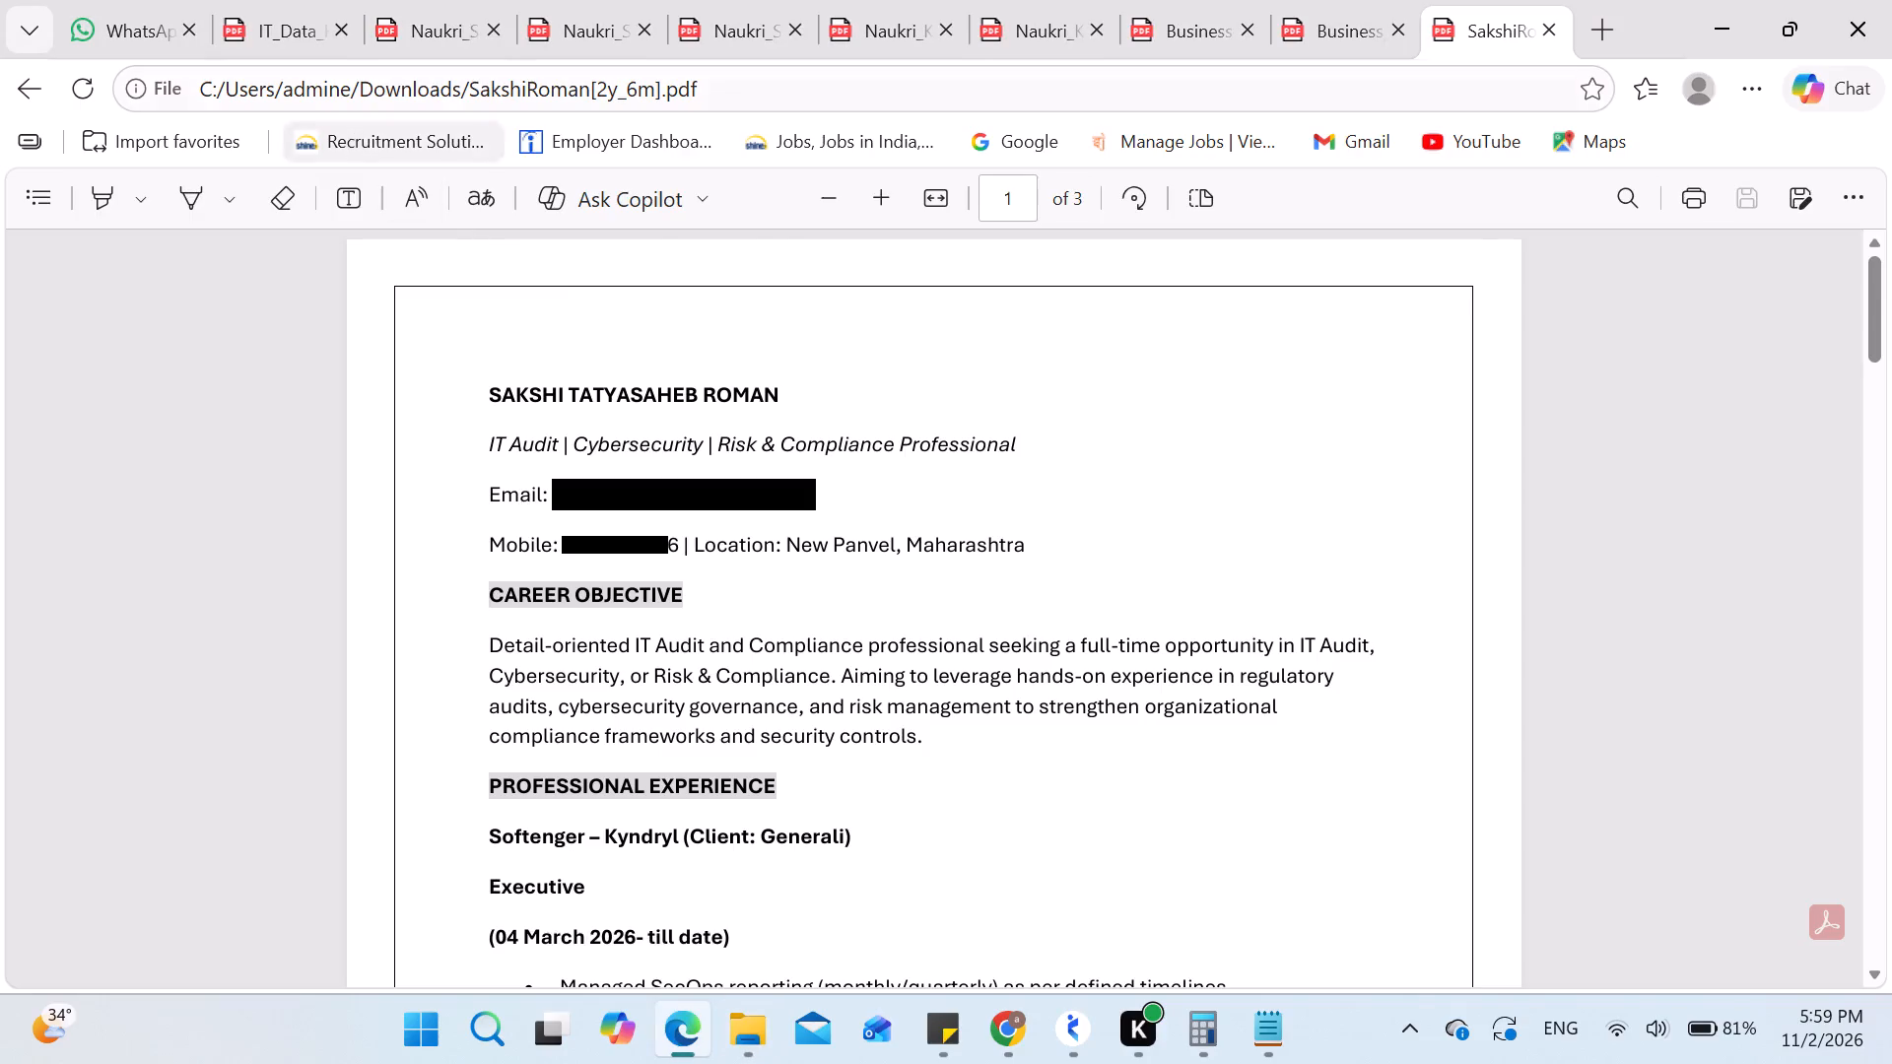
key(alt+Tab)
key(alt+Tab)
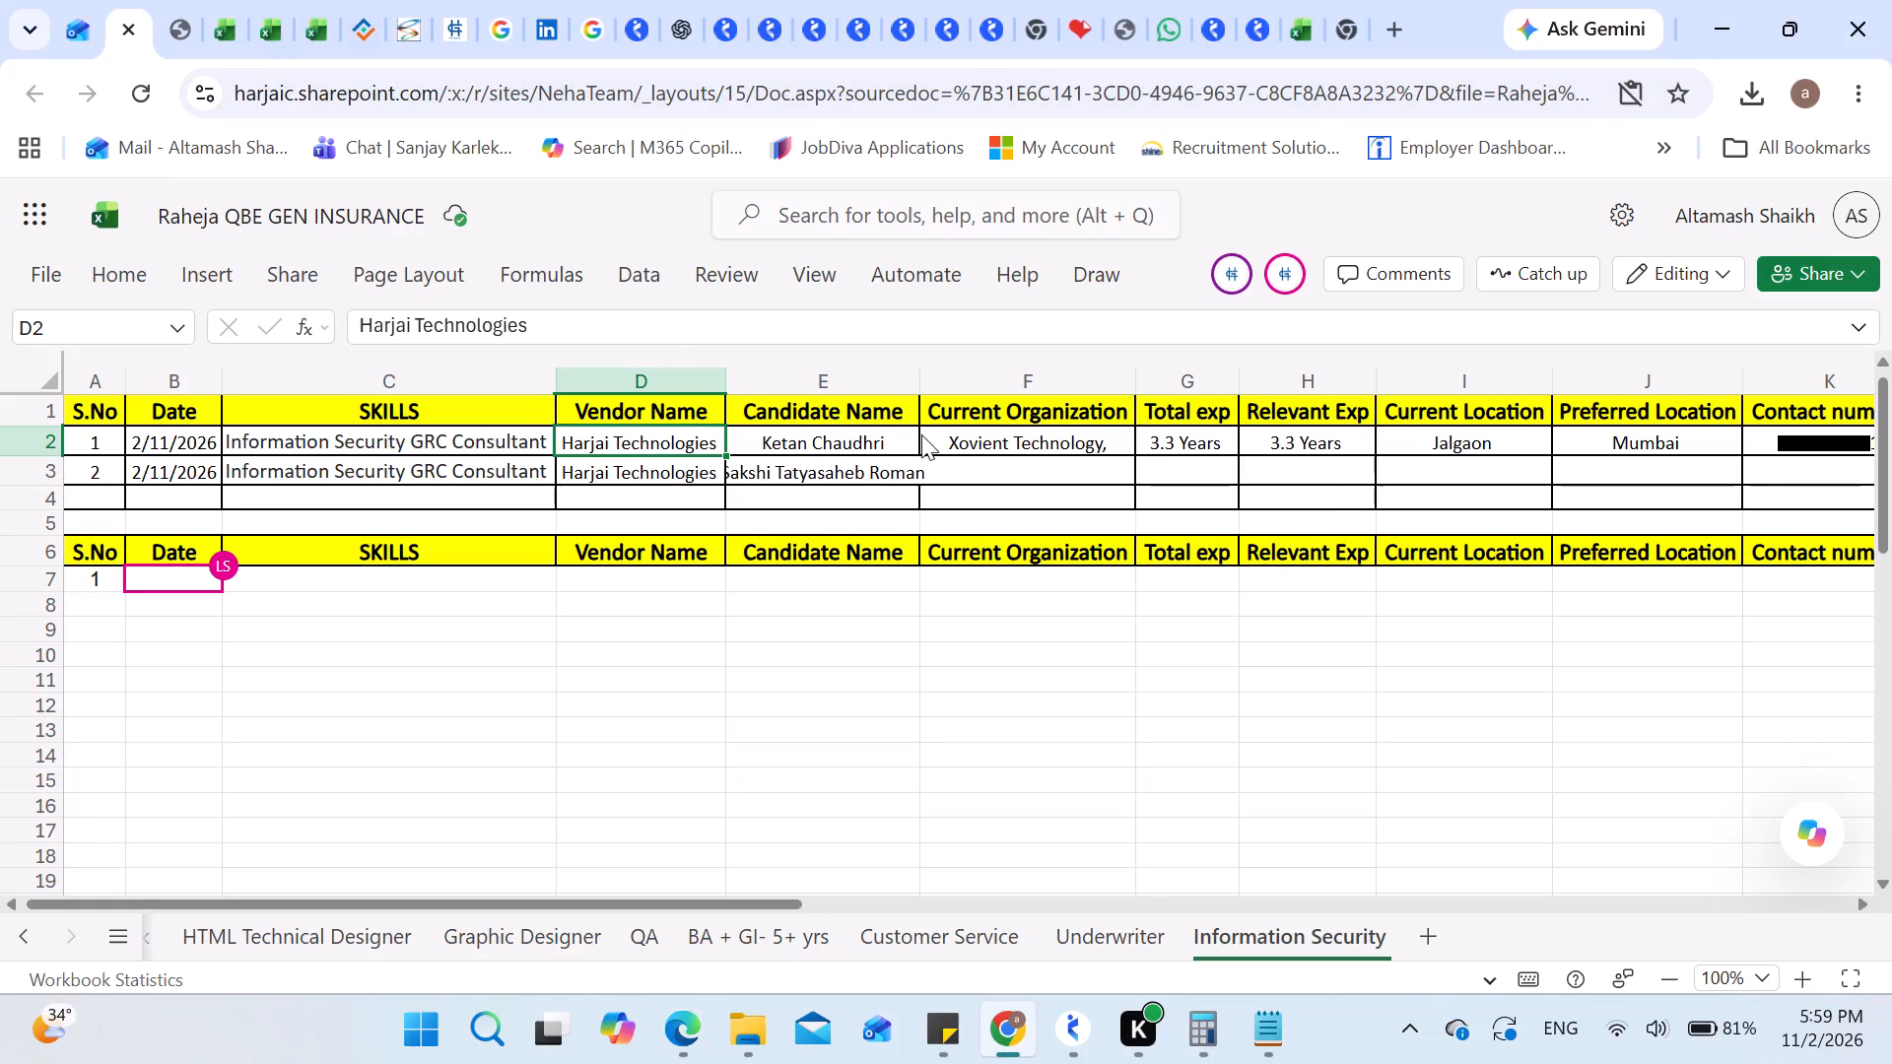
key(alt+Tab)
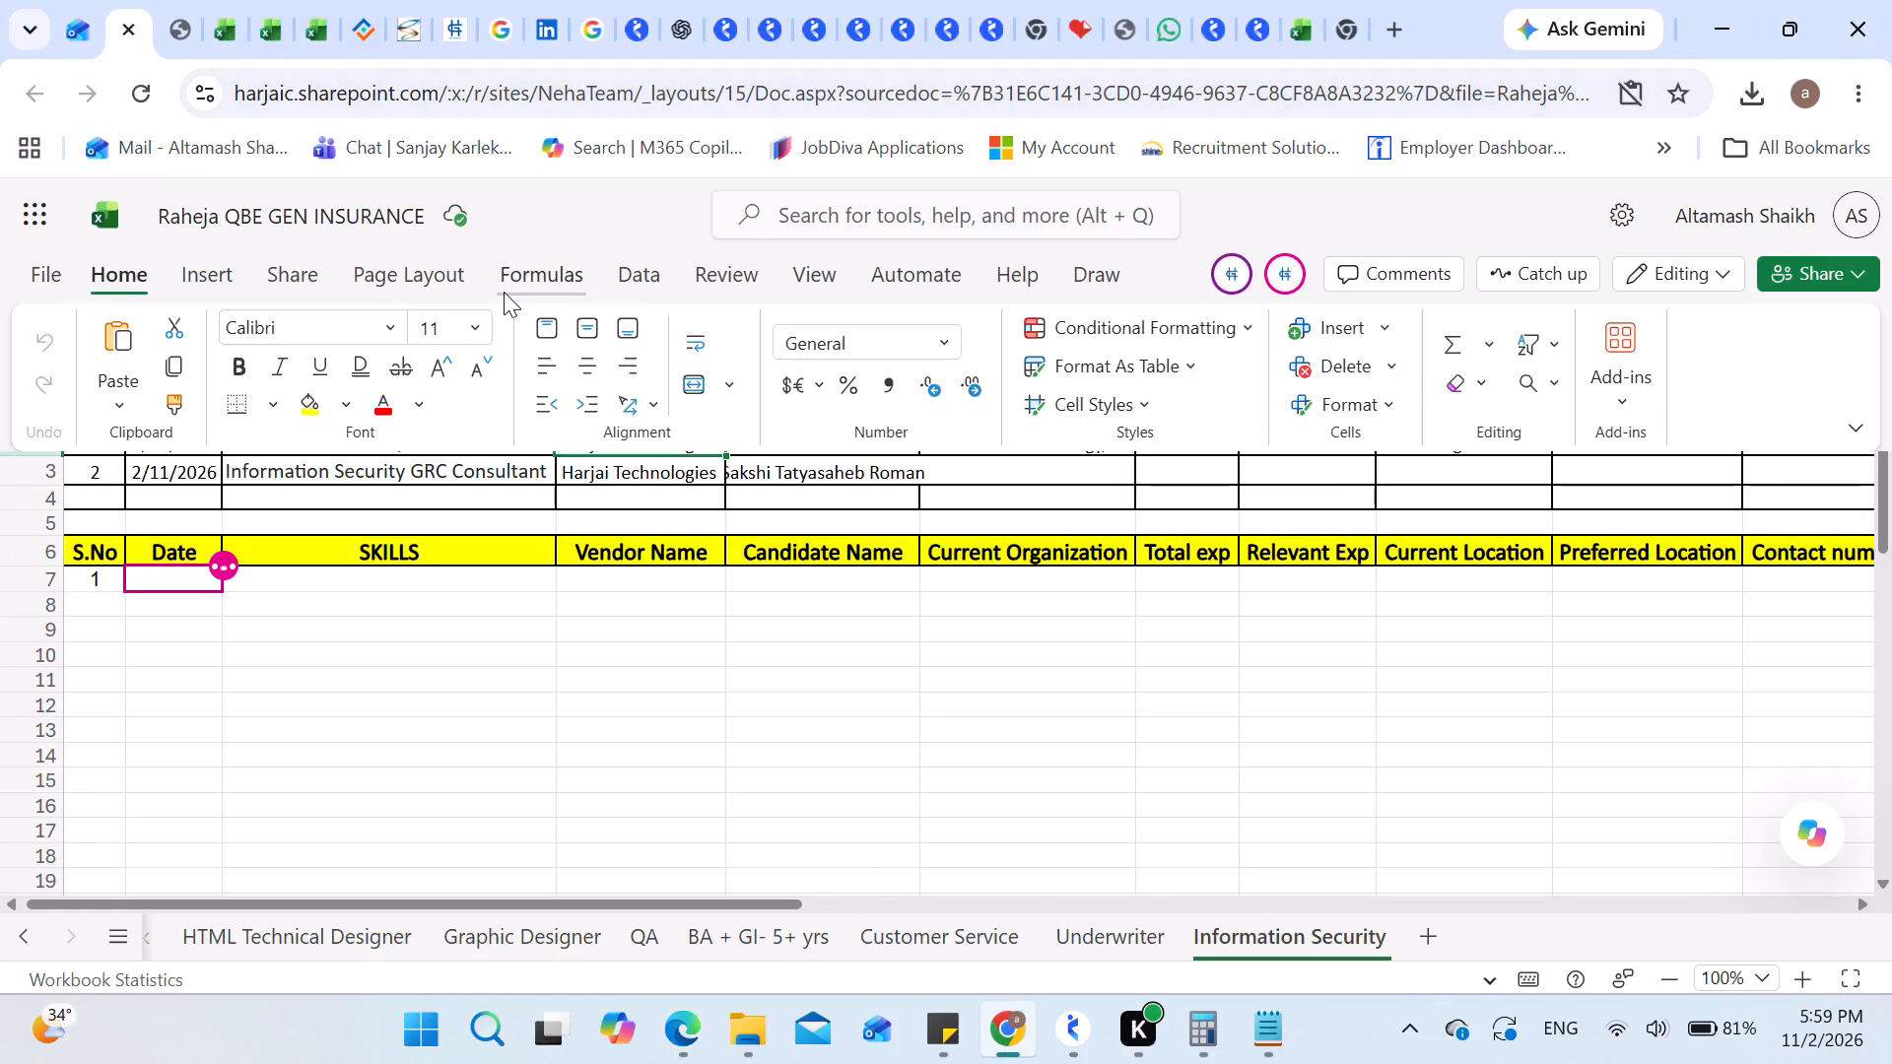
Copy the current employer line, Softenger – Kyndryl (Client: Generali), from the resume into row 3's Current Organization cell on the Information Security sheet.
scroll(790, 617, down, 1)
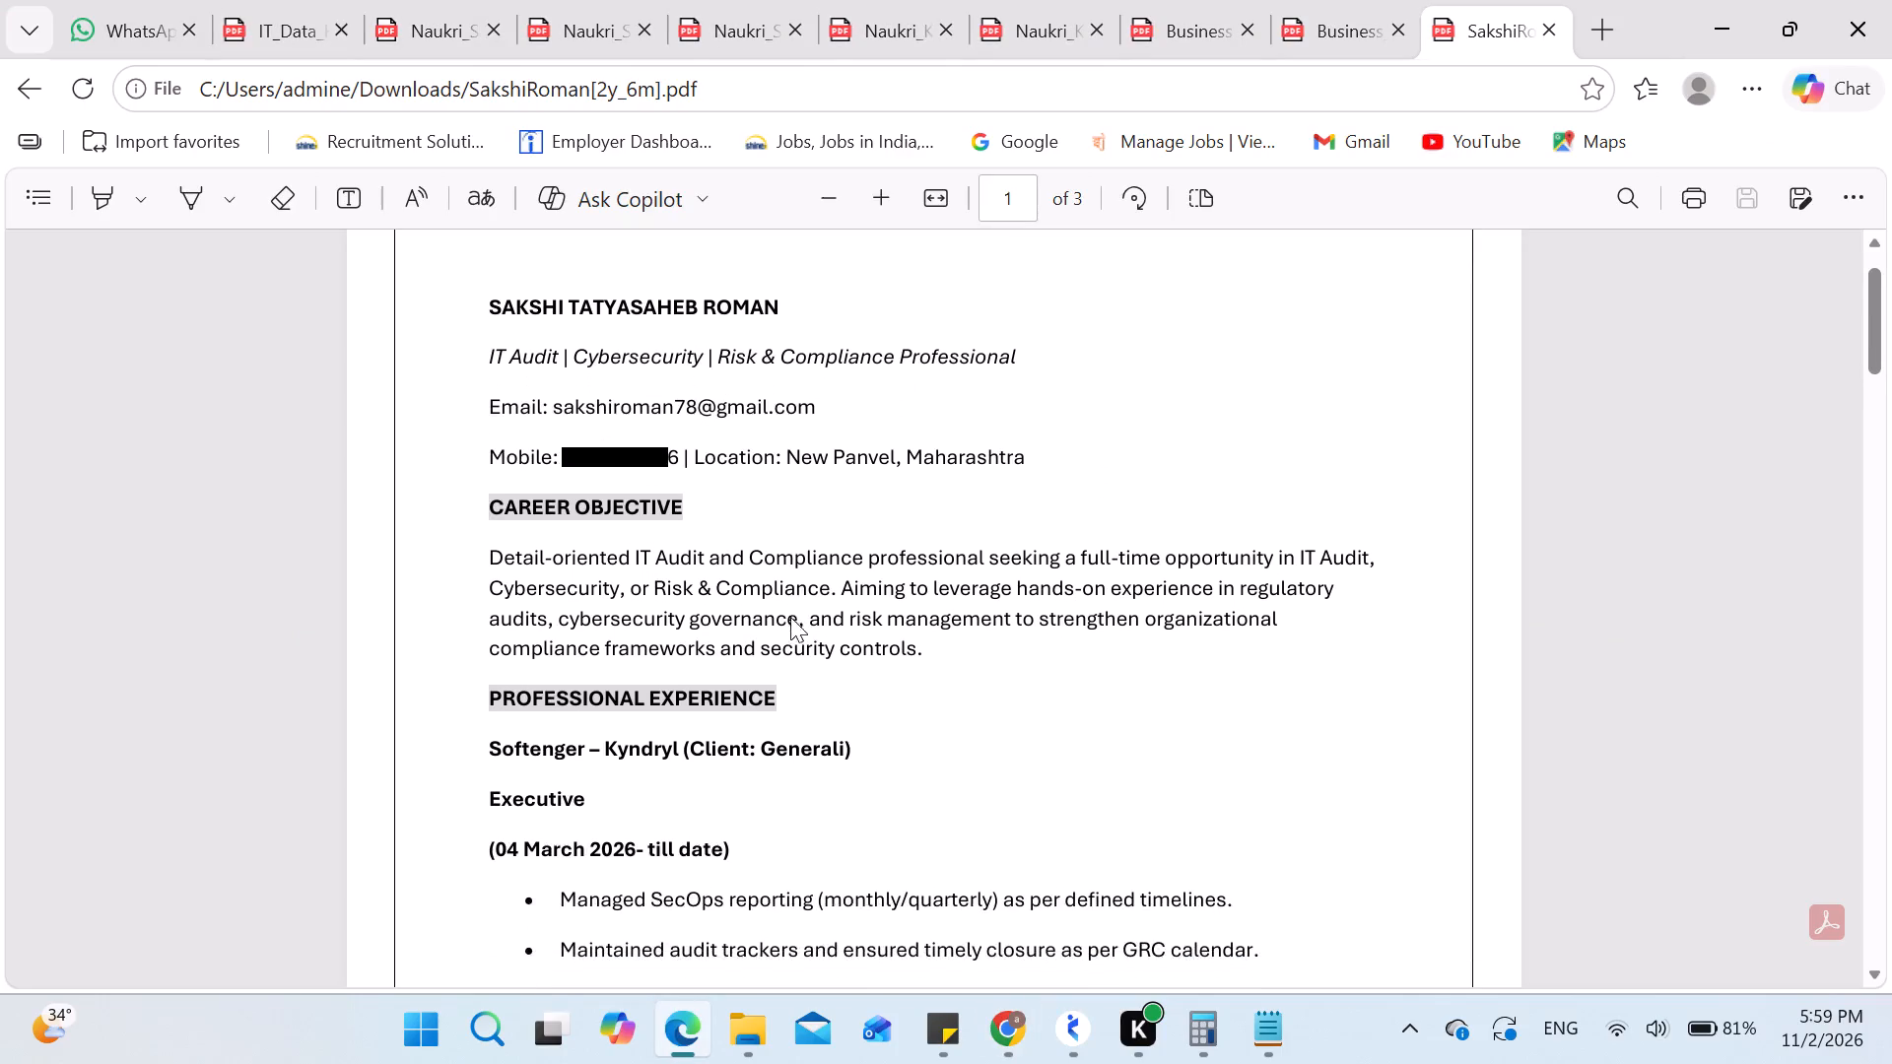
scroll(790, 617, down, 1)
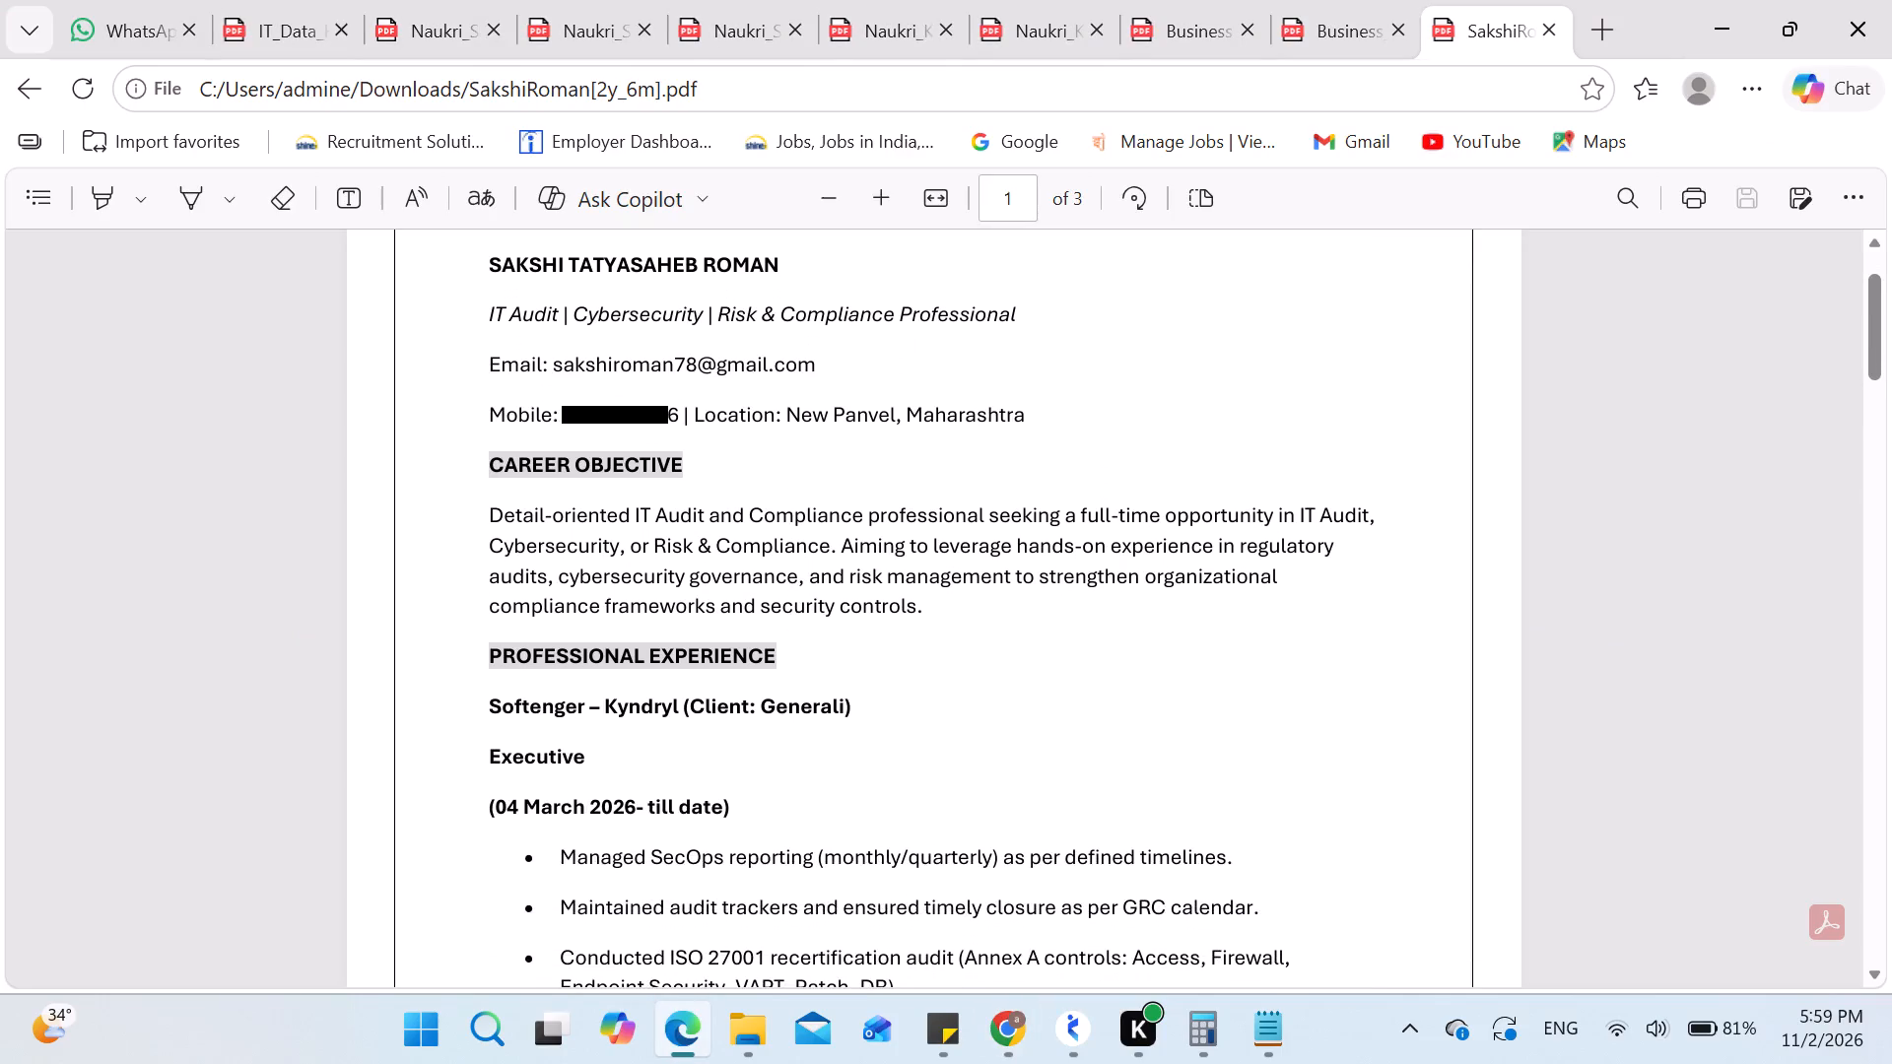
scroll(843, 716, down, 1)
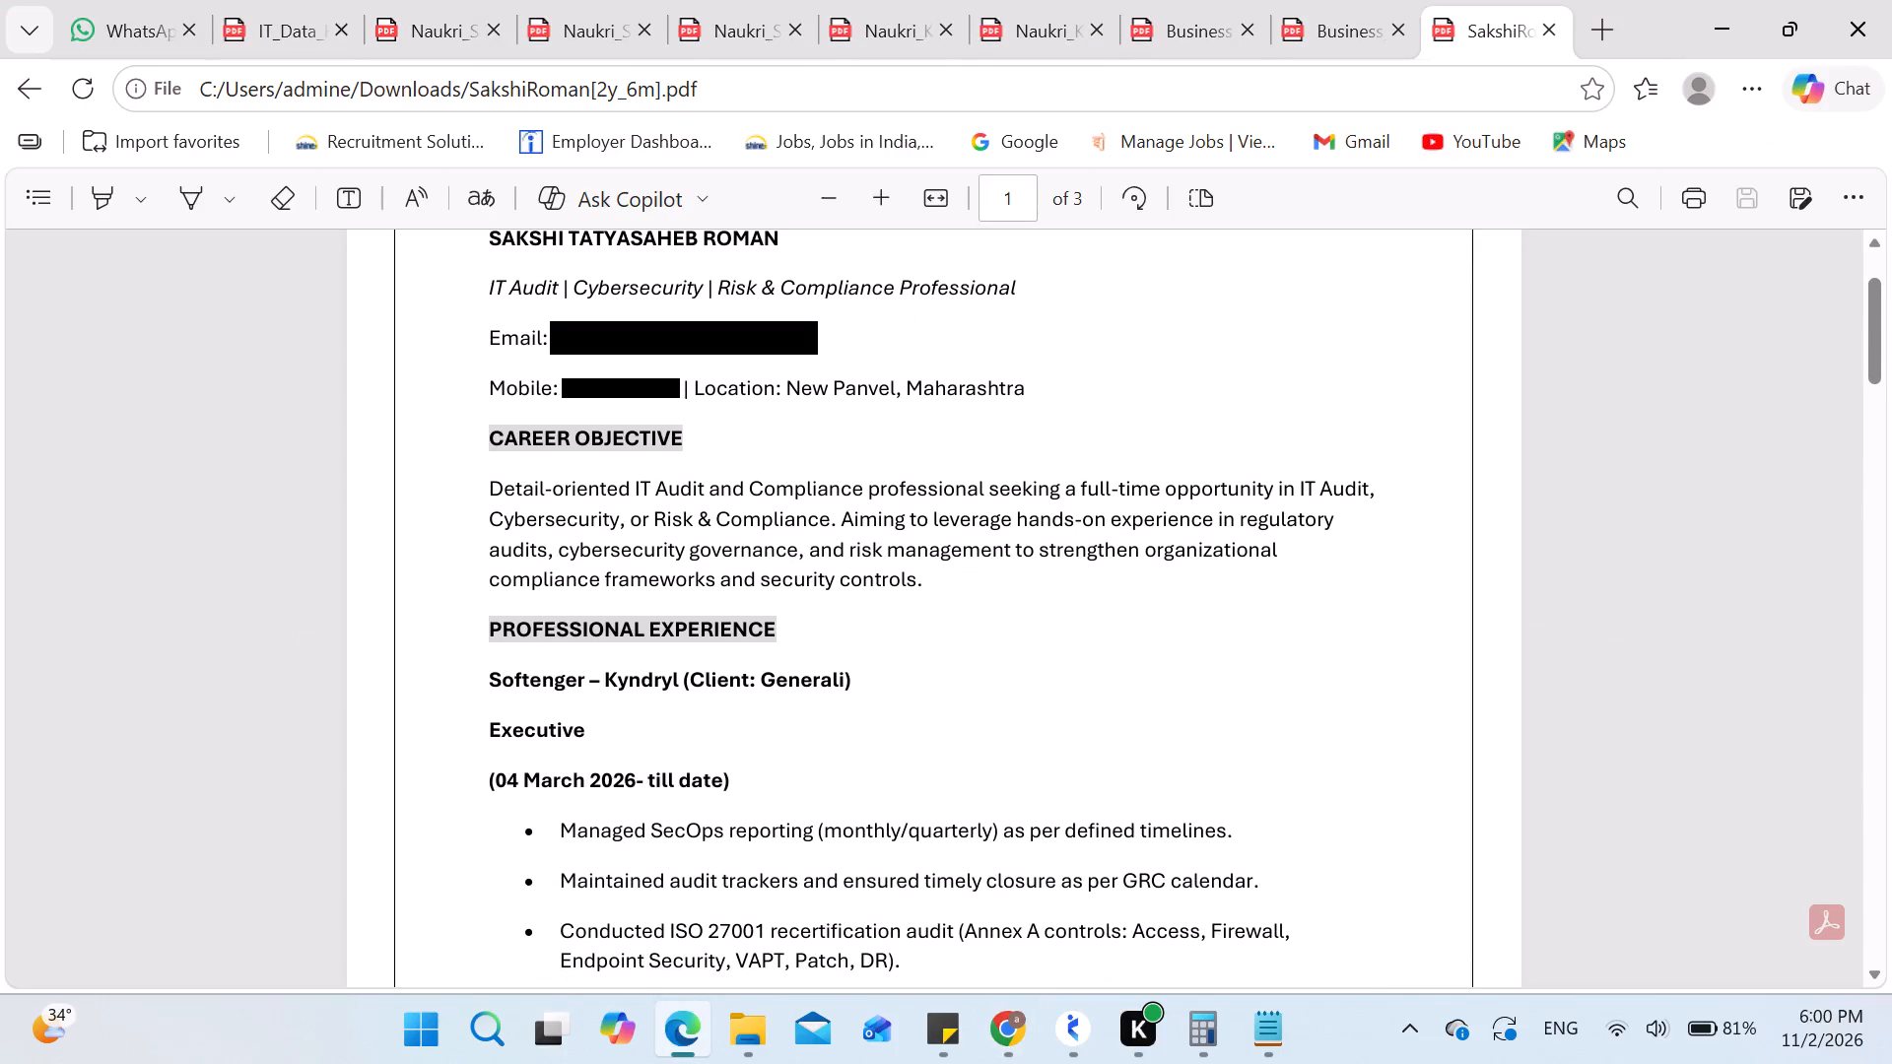
drag(853, 682, 756, 684)
drag(756, 684, 484, 688)
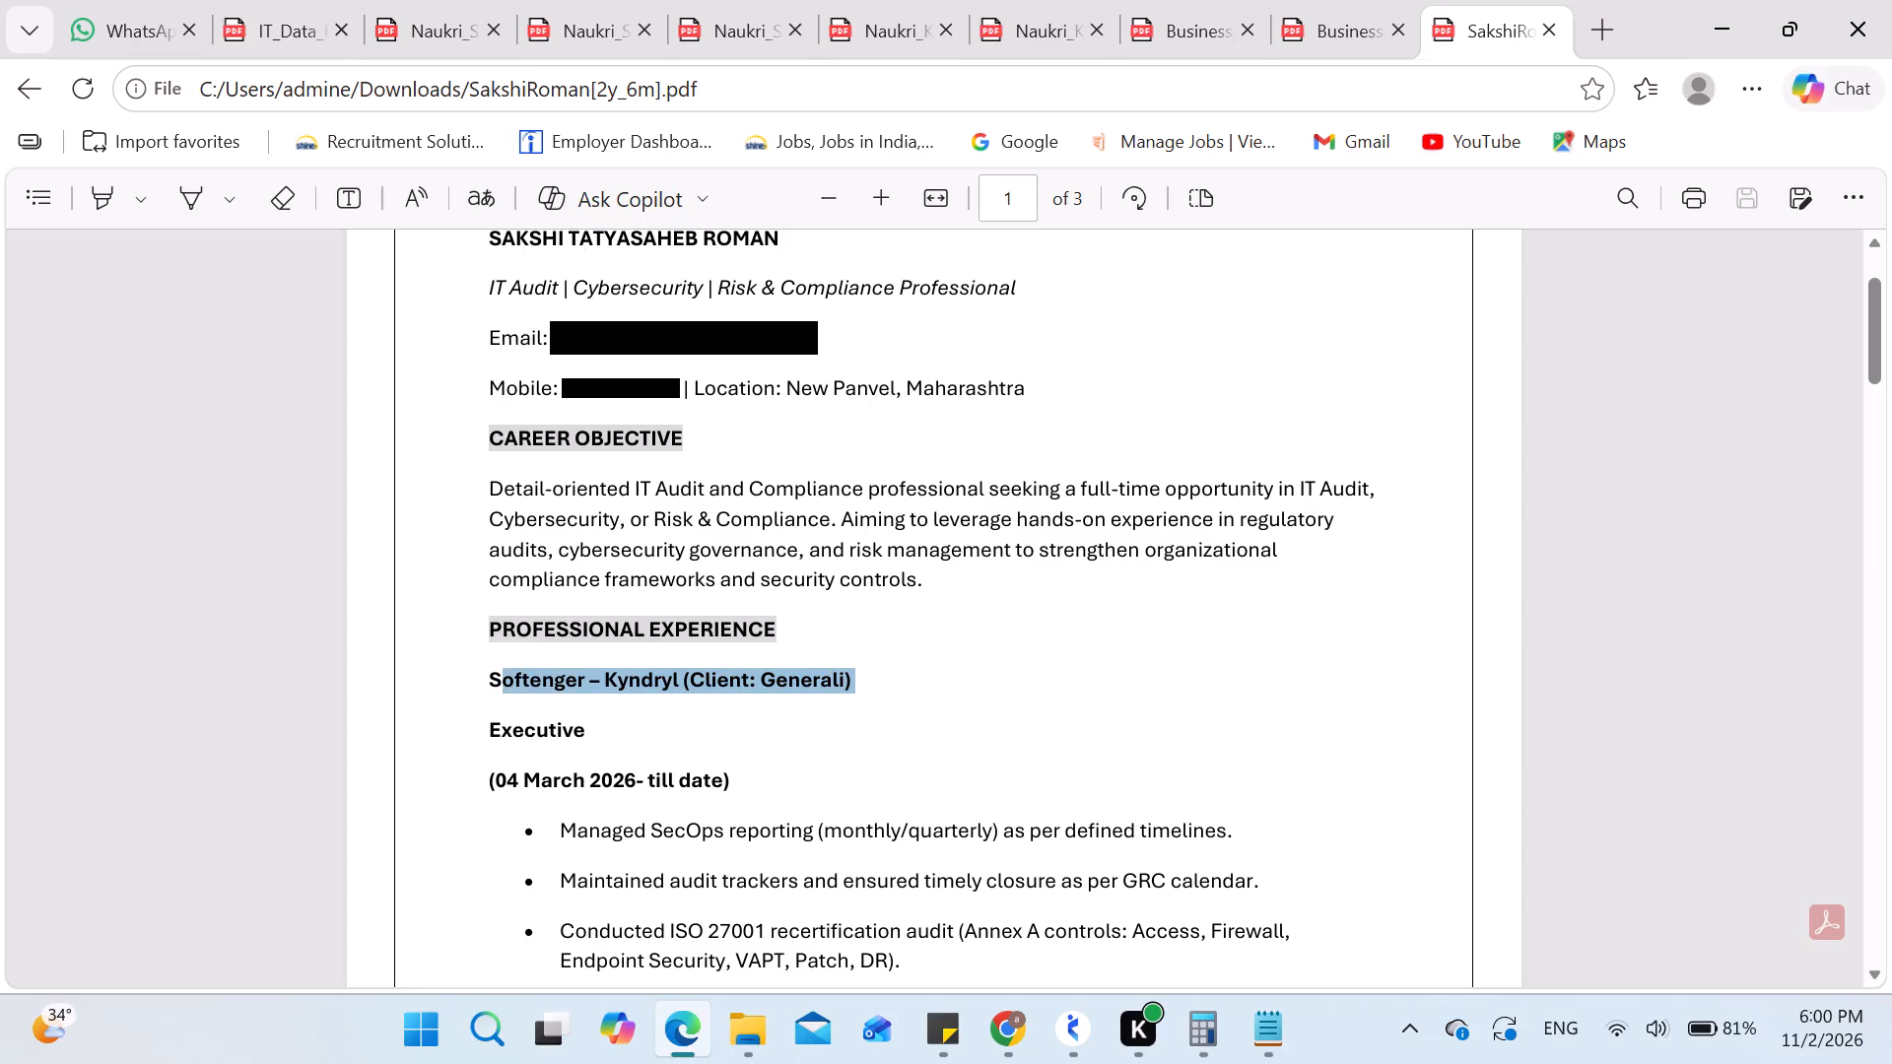
drag(484, 688, 469, 681)
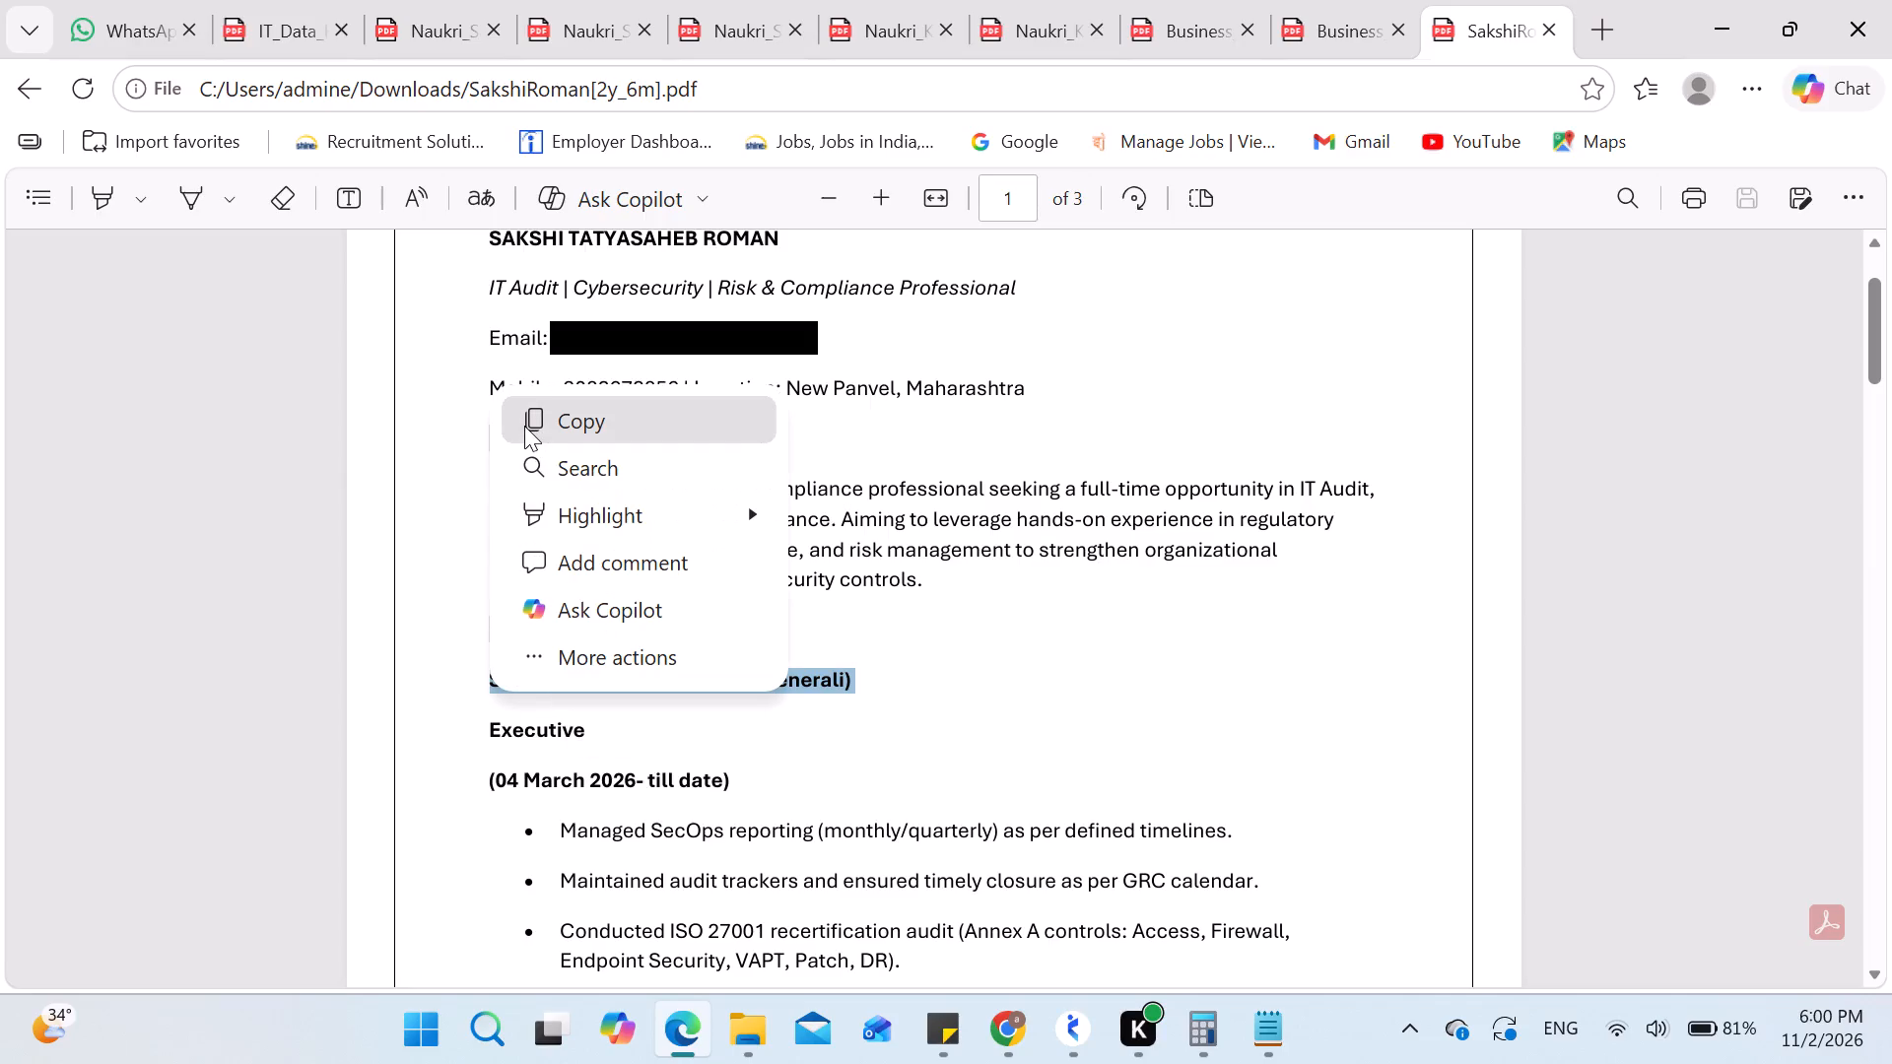
click(547, 415)
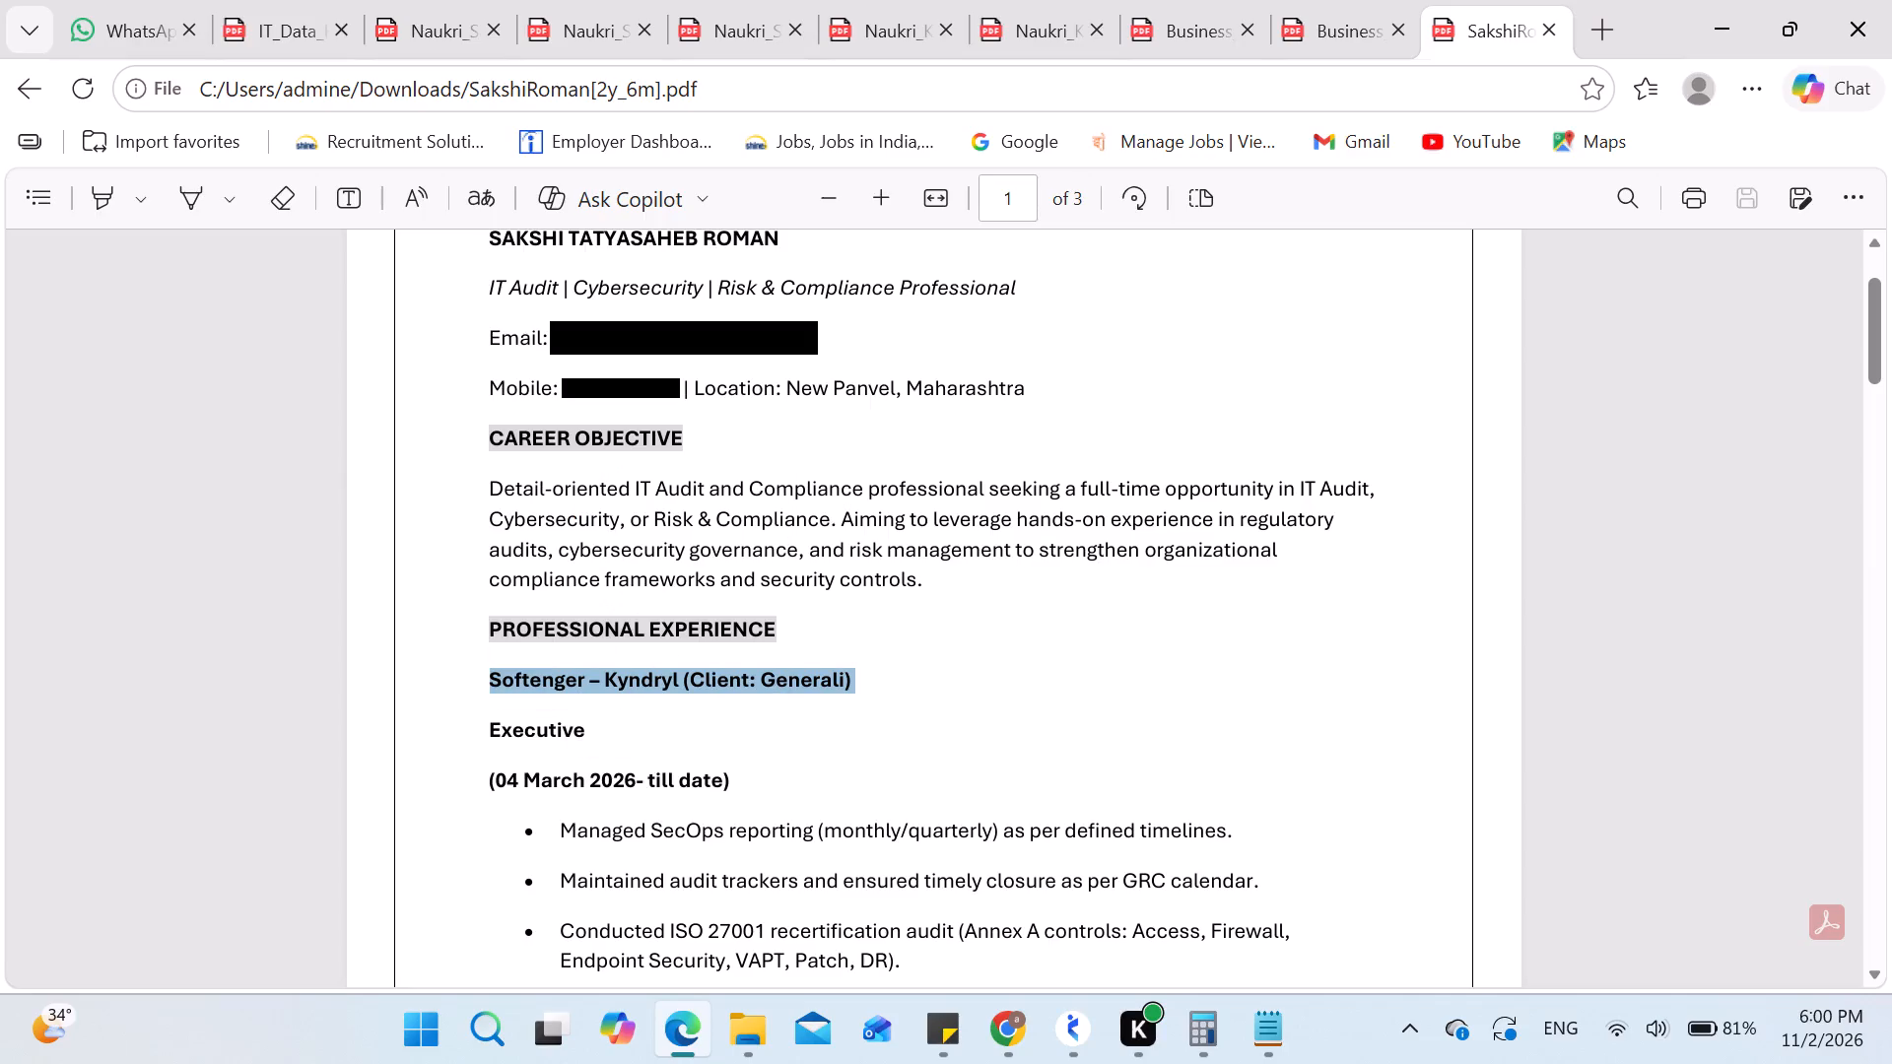
scroll(1036, 657, down, 4)
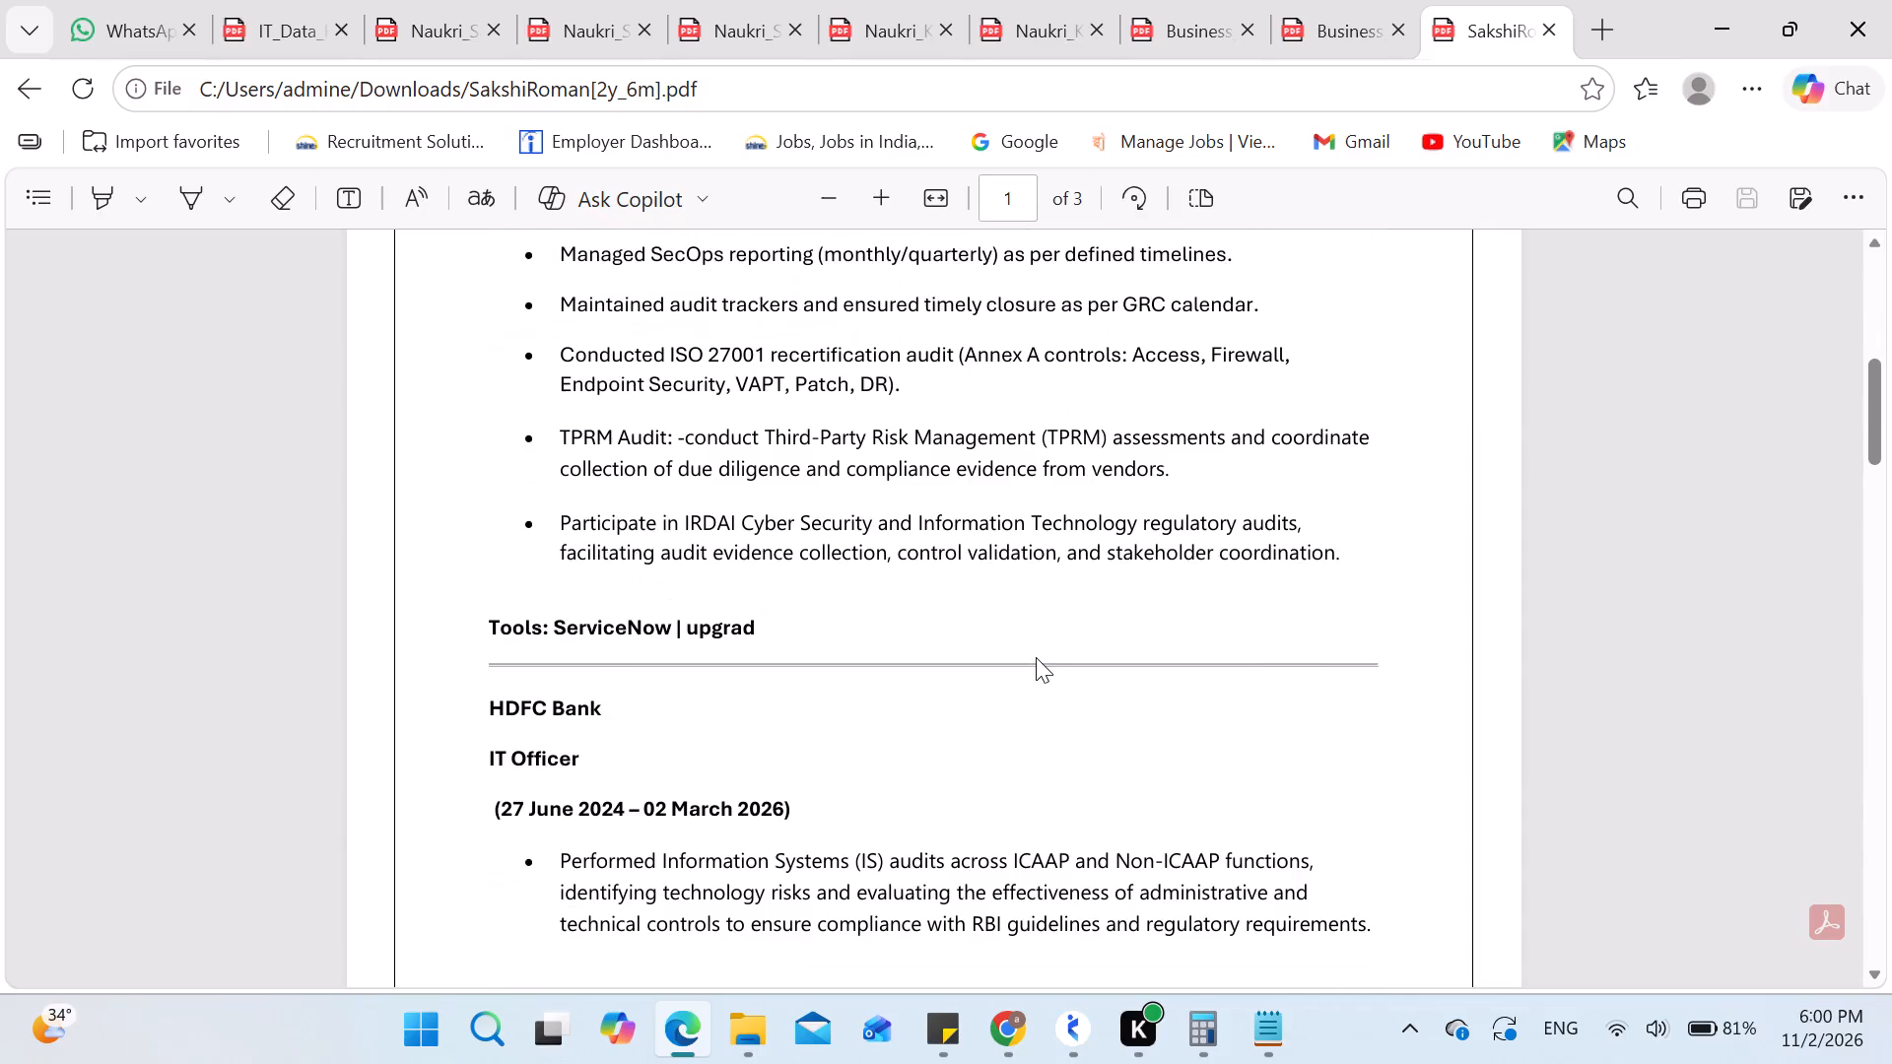
scroll(1036, 657, up, 1)
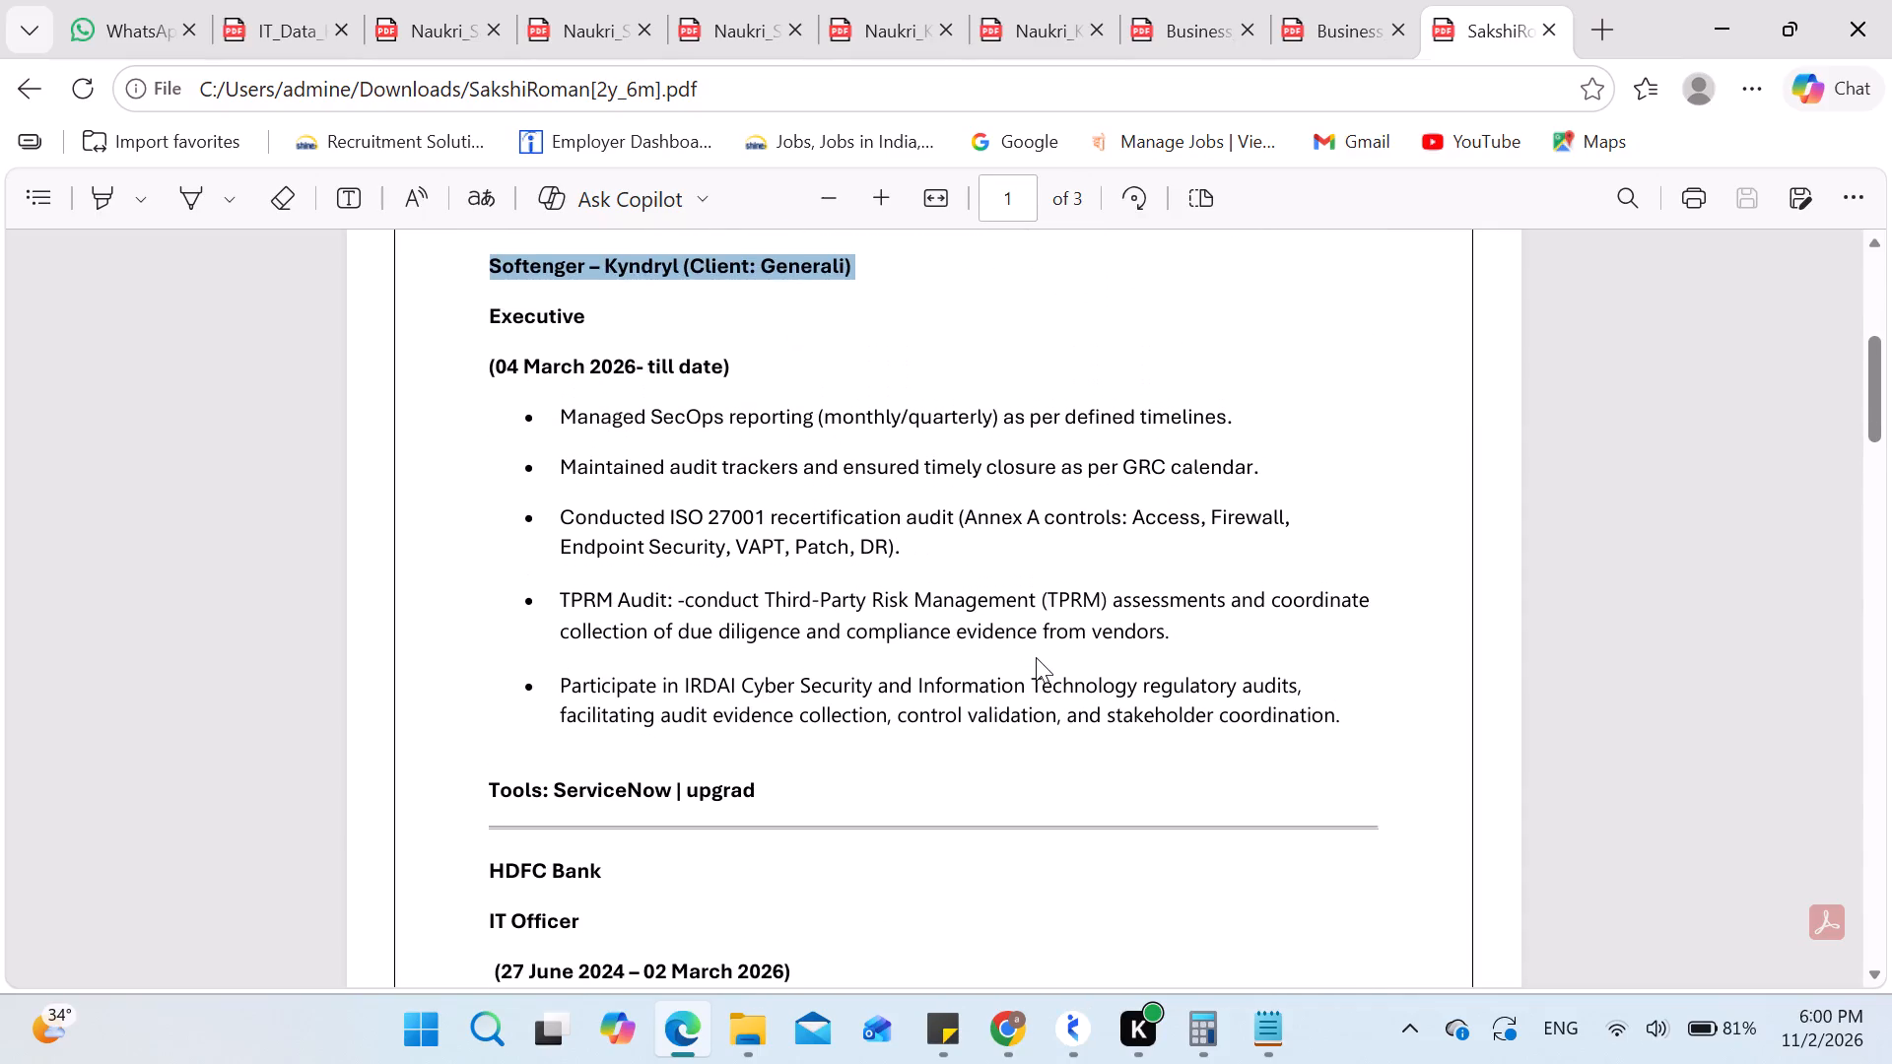
scroll(1036, 657, up, 1)
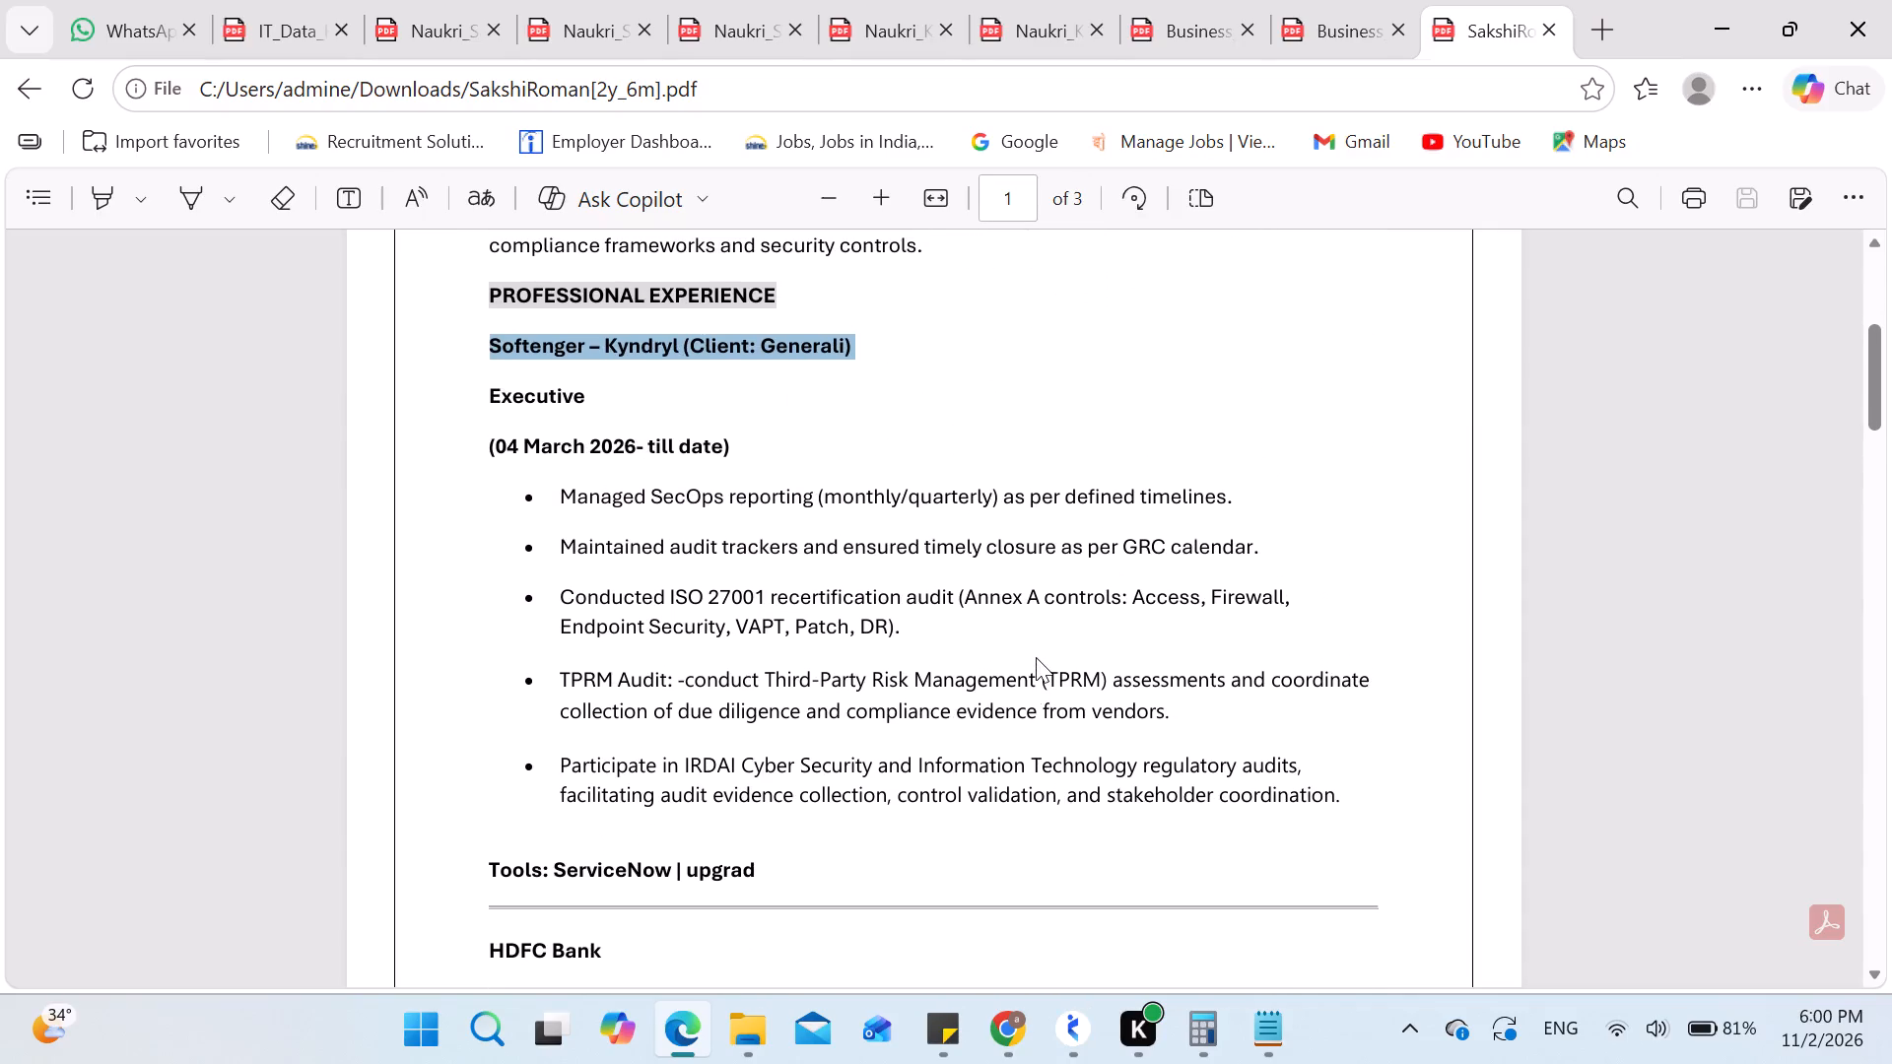
scroll(1036, 657, up, 1)
key(alt+Tab)
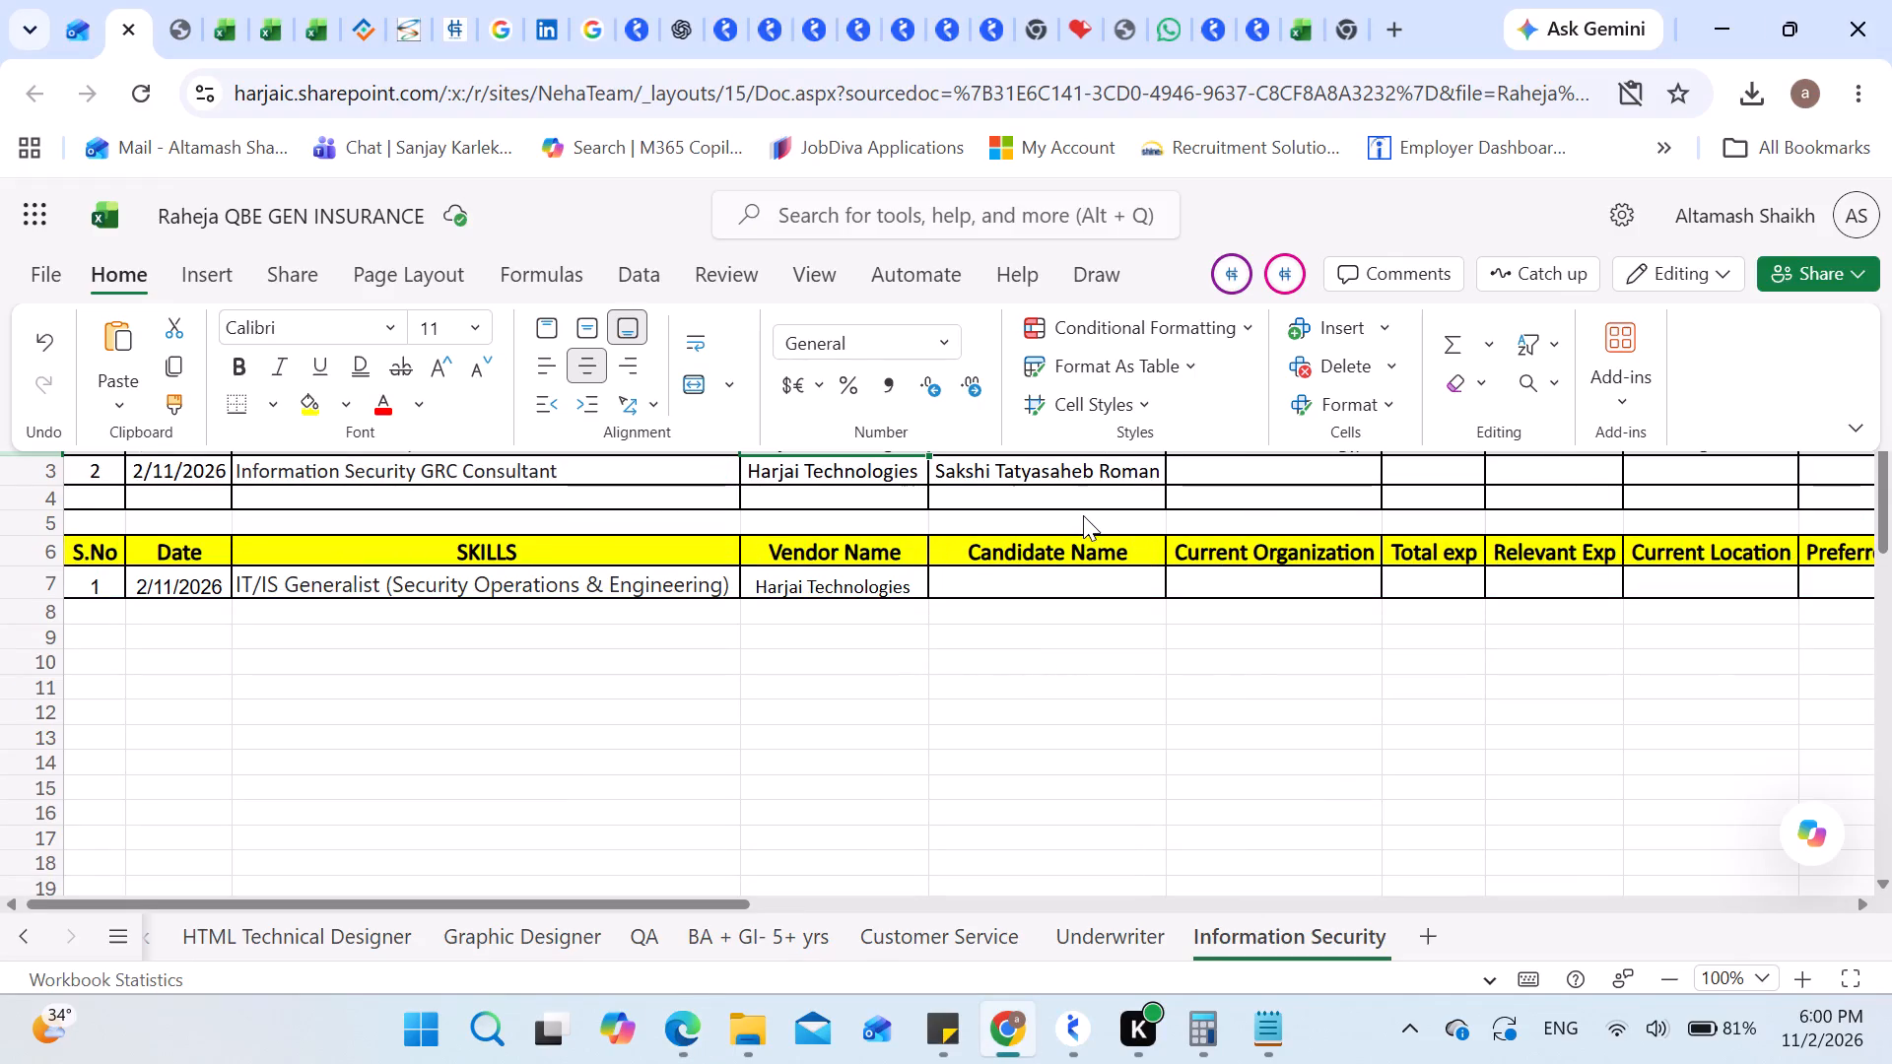
scroll(1083, 515, up, 1)
click(1210, 486)
click(1193, 464)
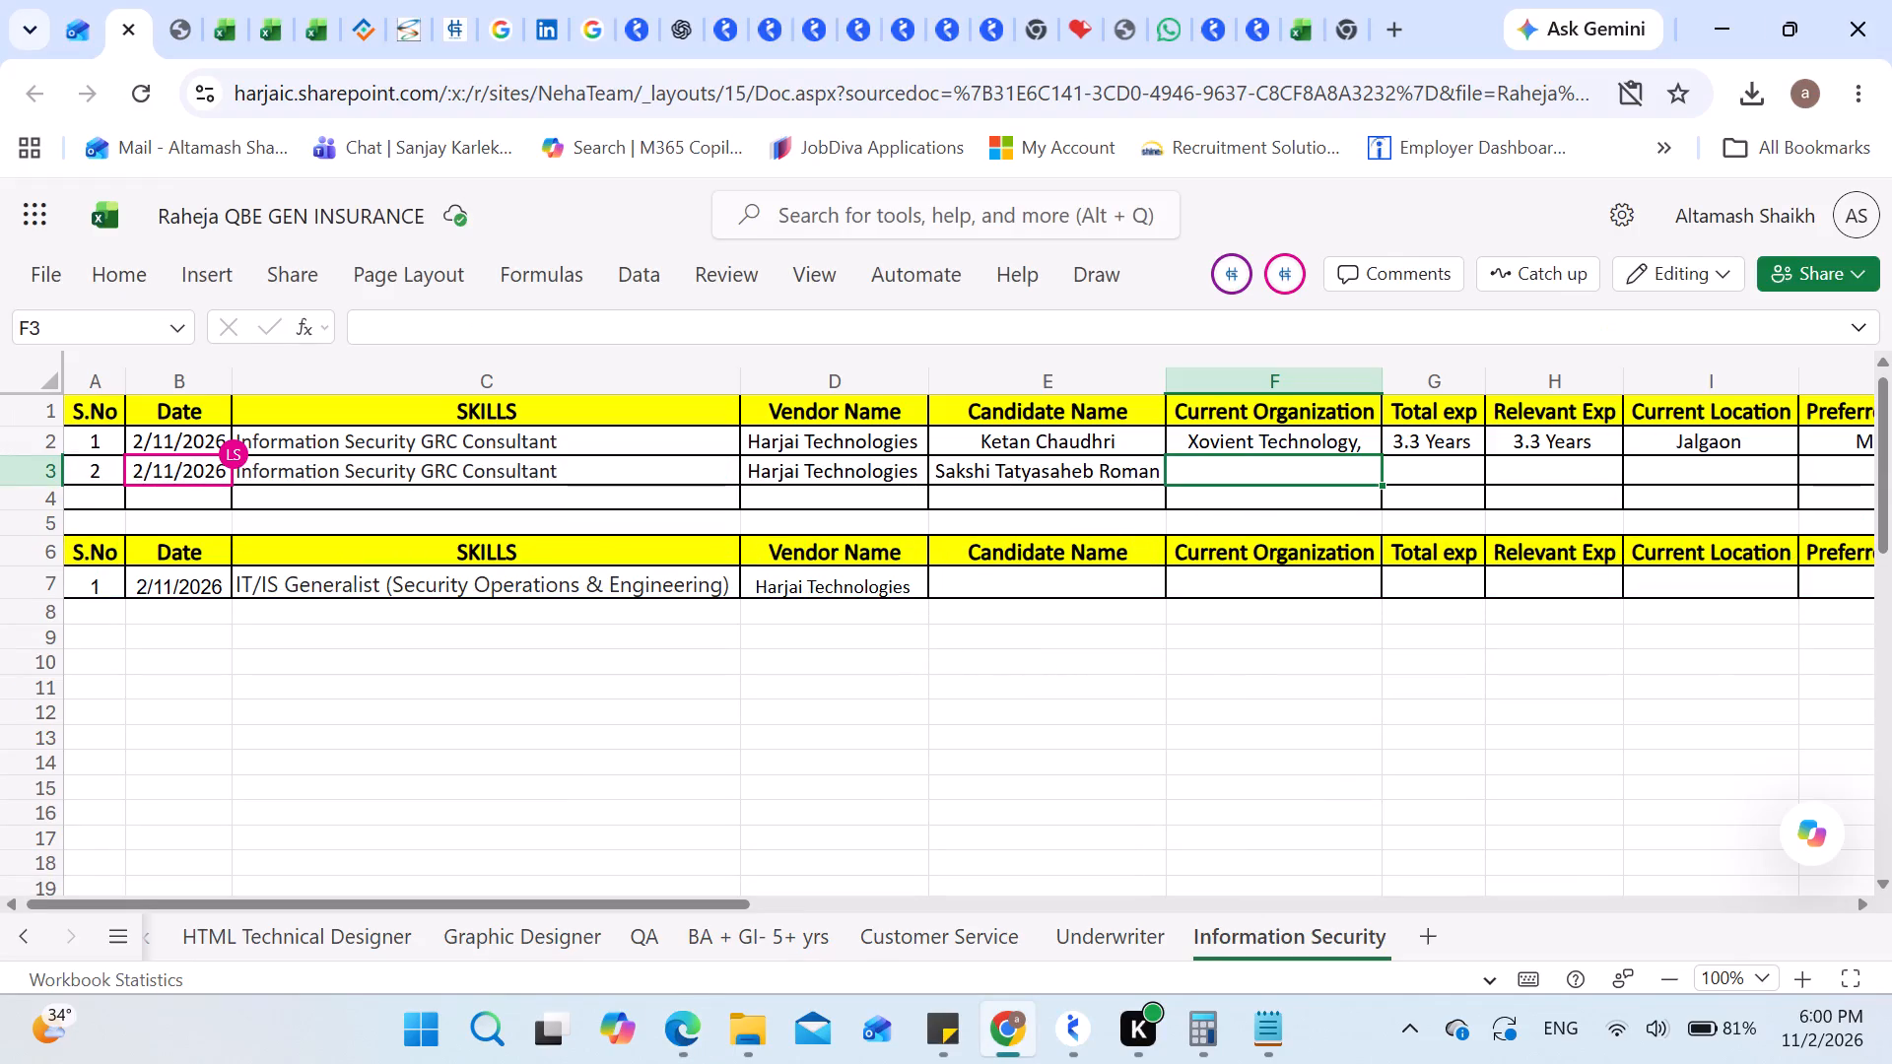
key(ctrl+v)
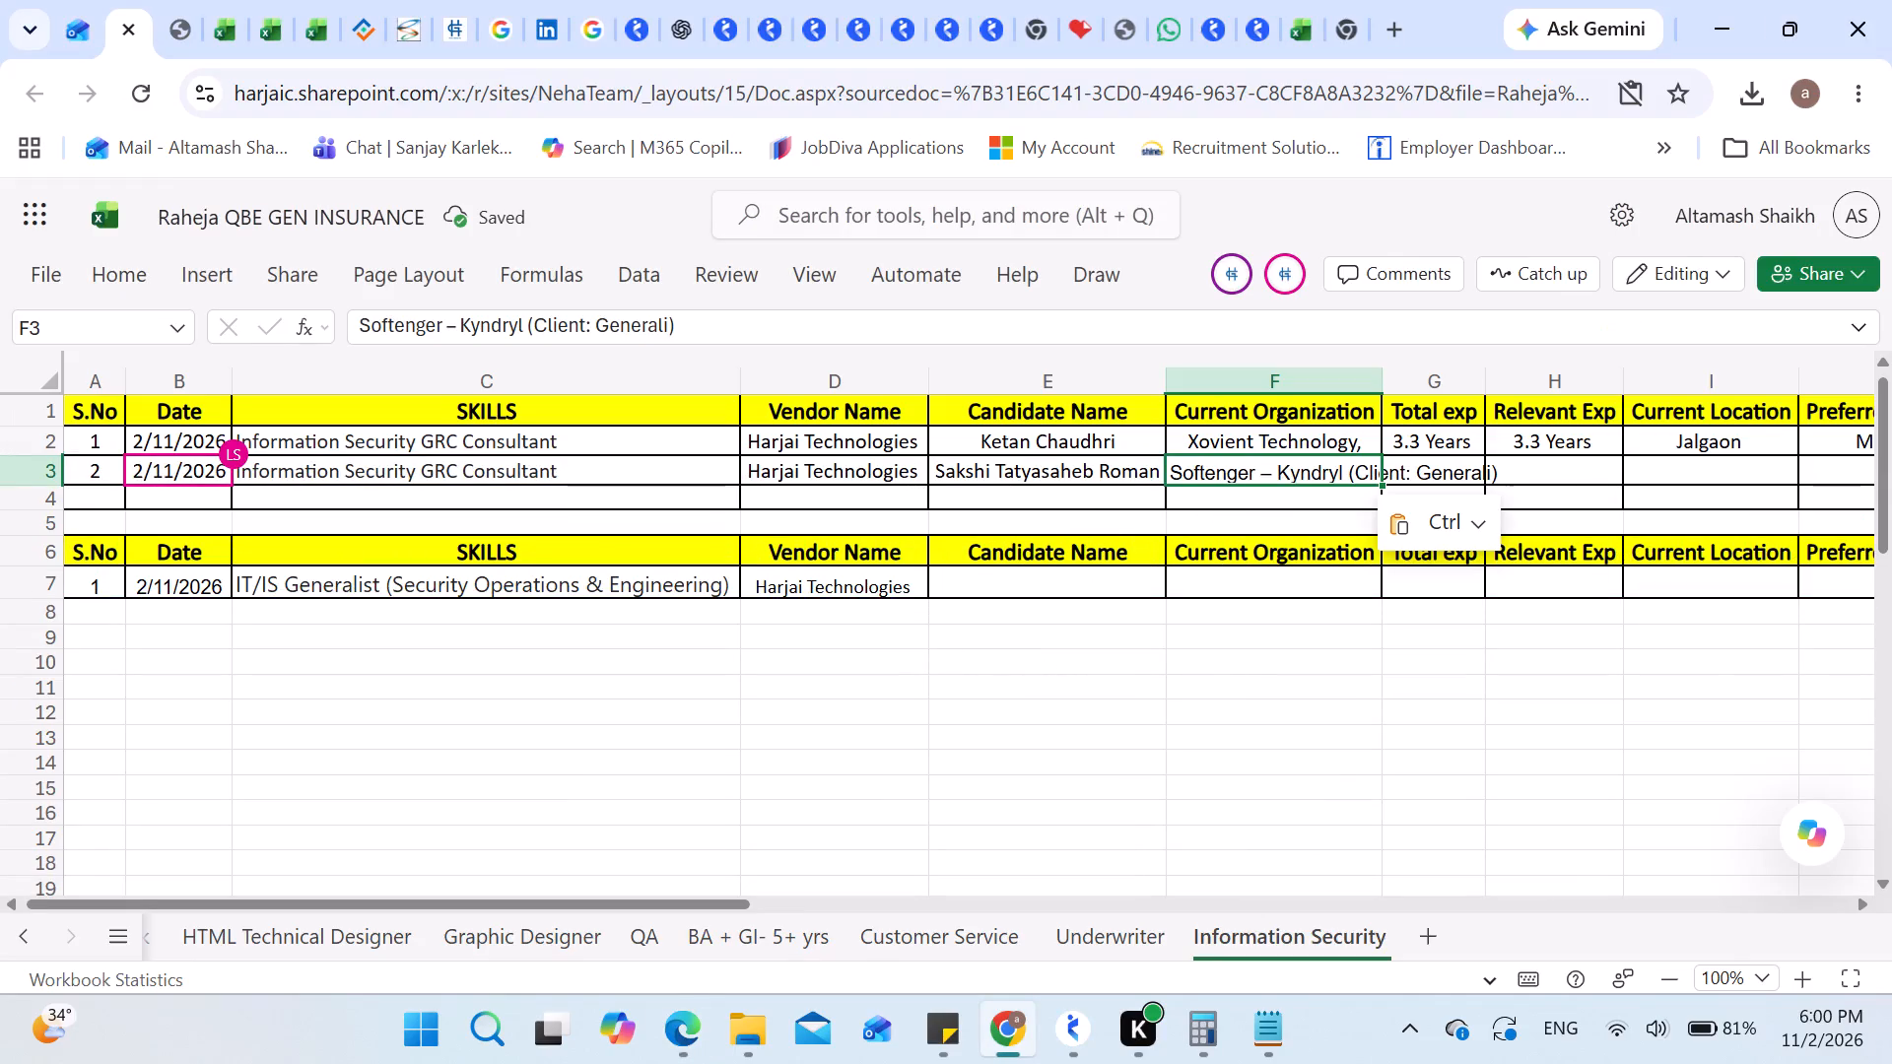
Auto-fit the Current Organization column so row 3's pasted employer text fits.
scroll(1331, 494, left, 7)
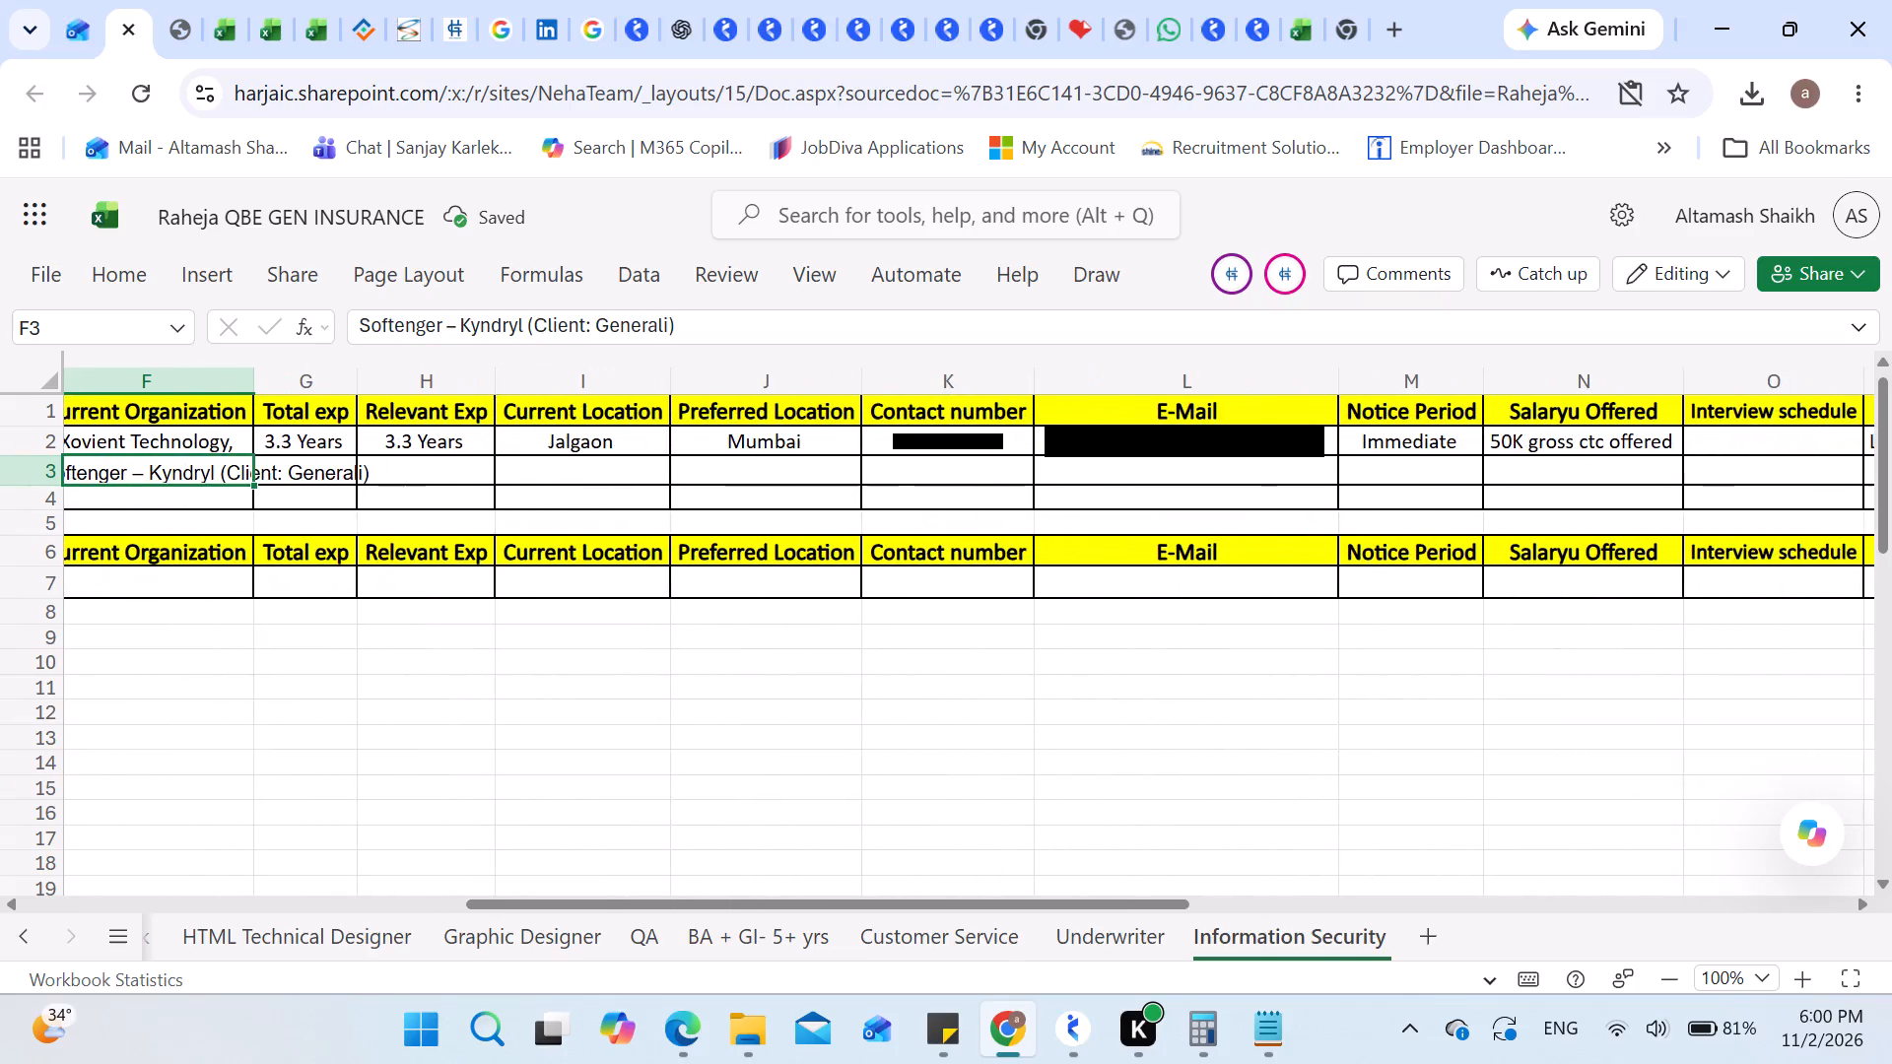
scroll(1331, 494, right, 2)
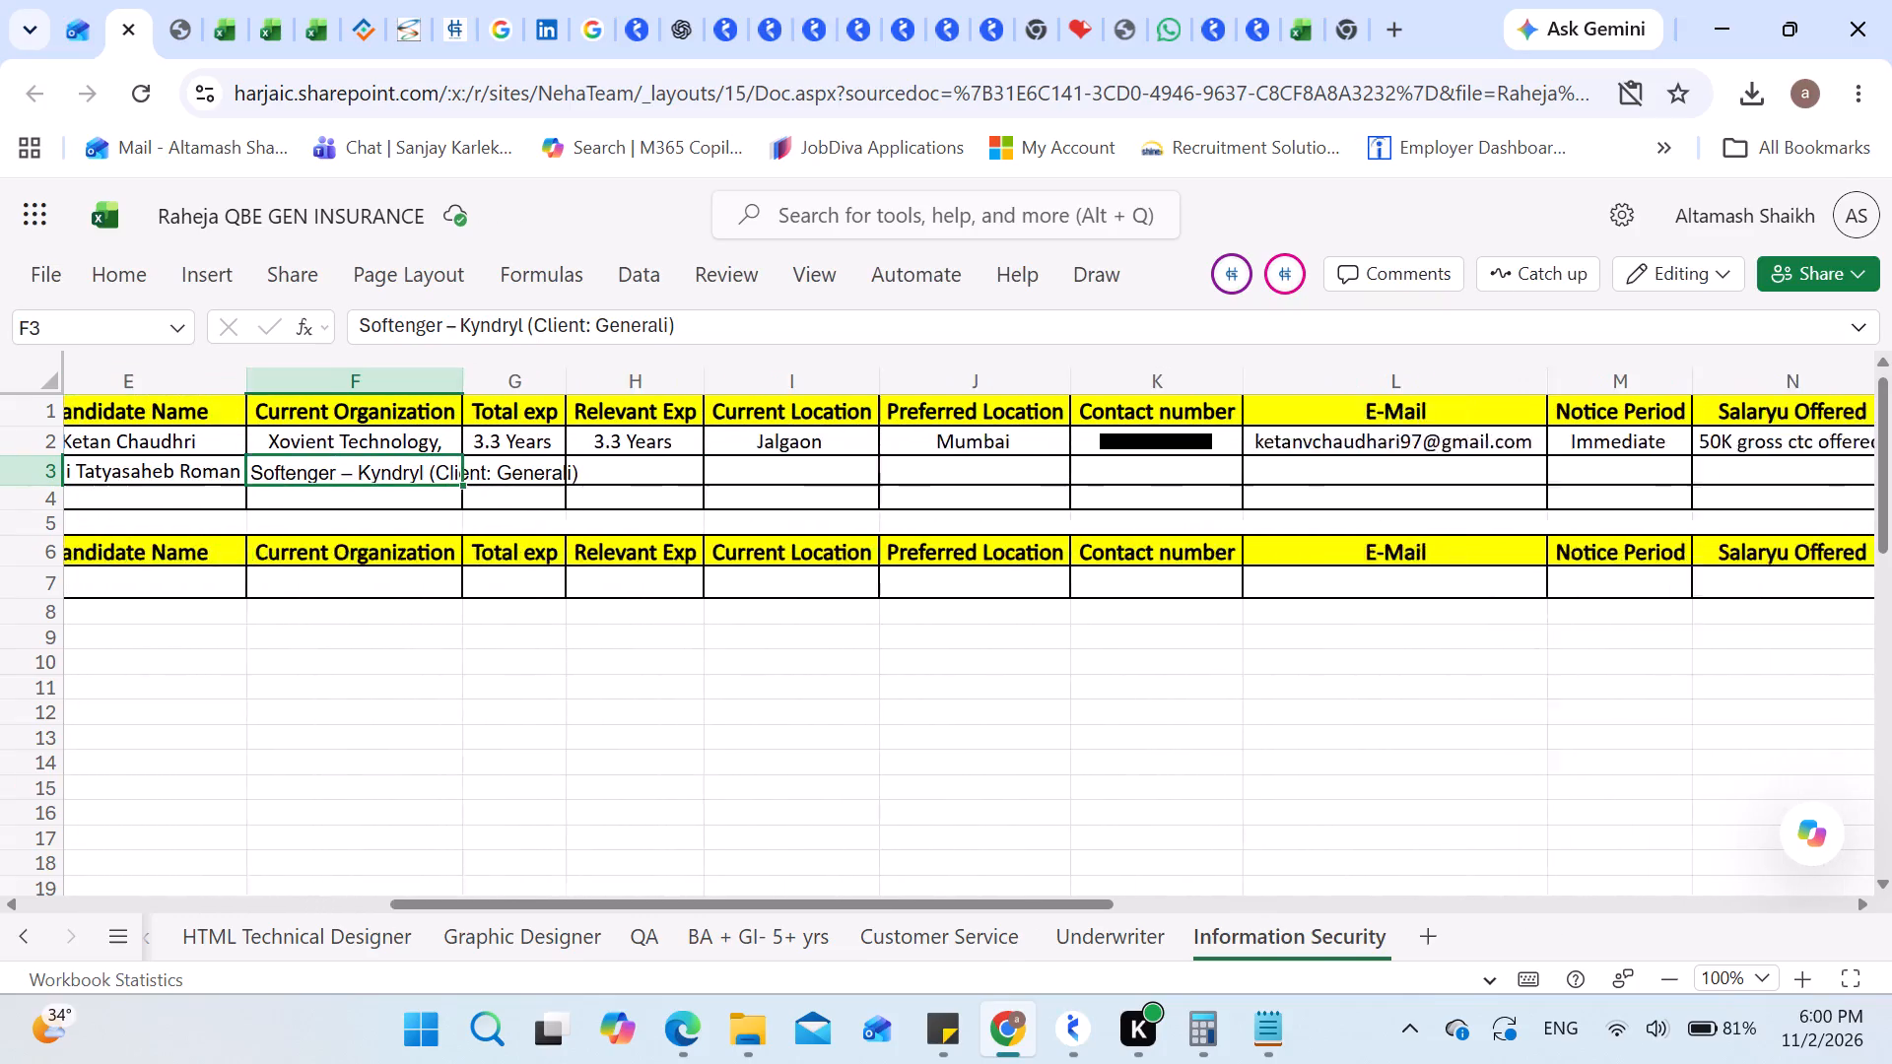
scroll(1331, 494, right, 2)
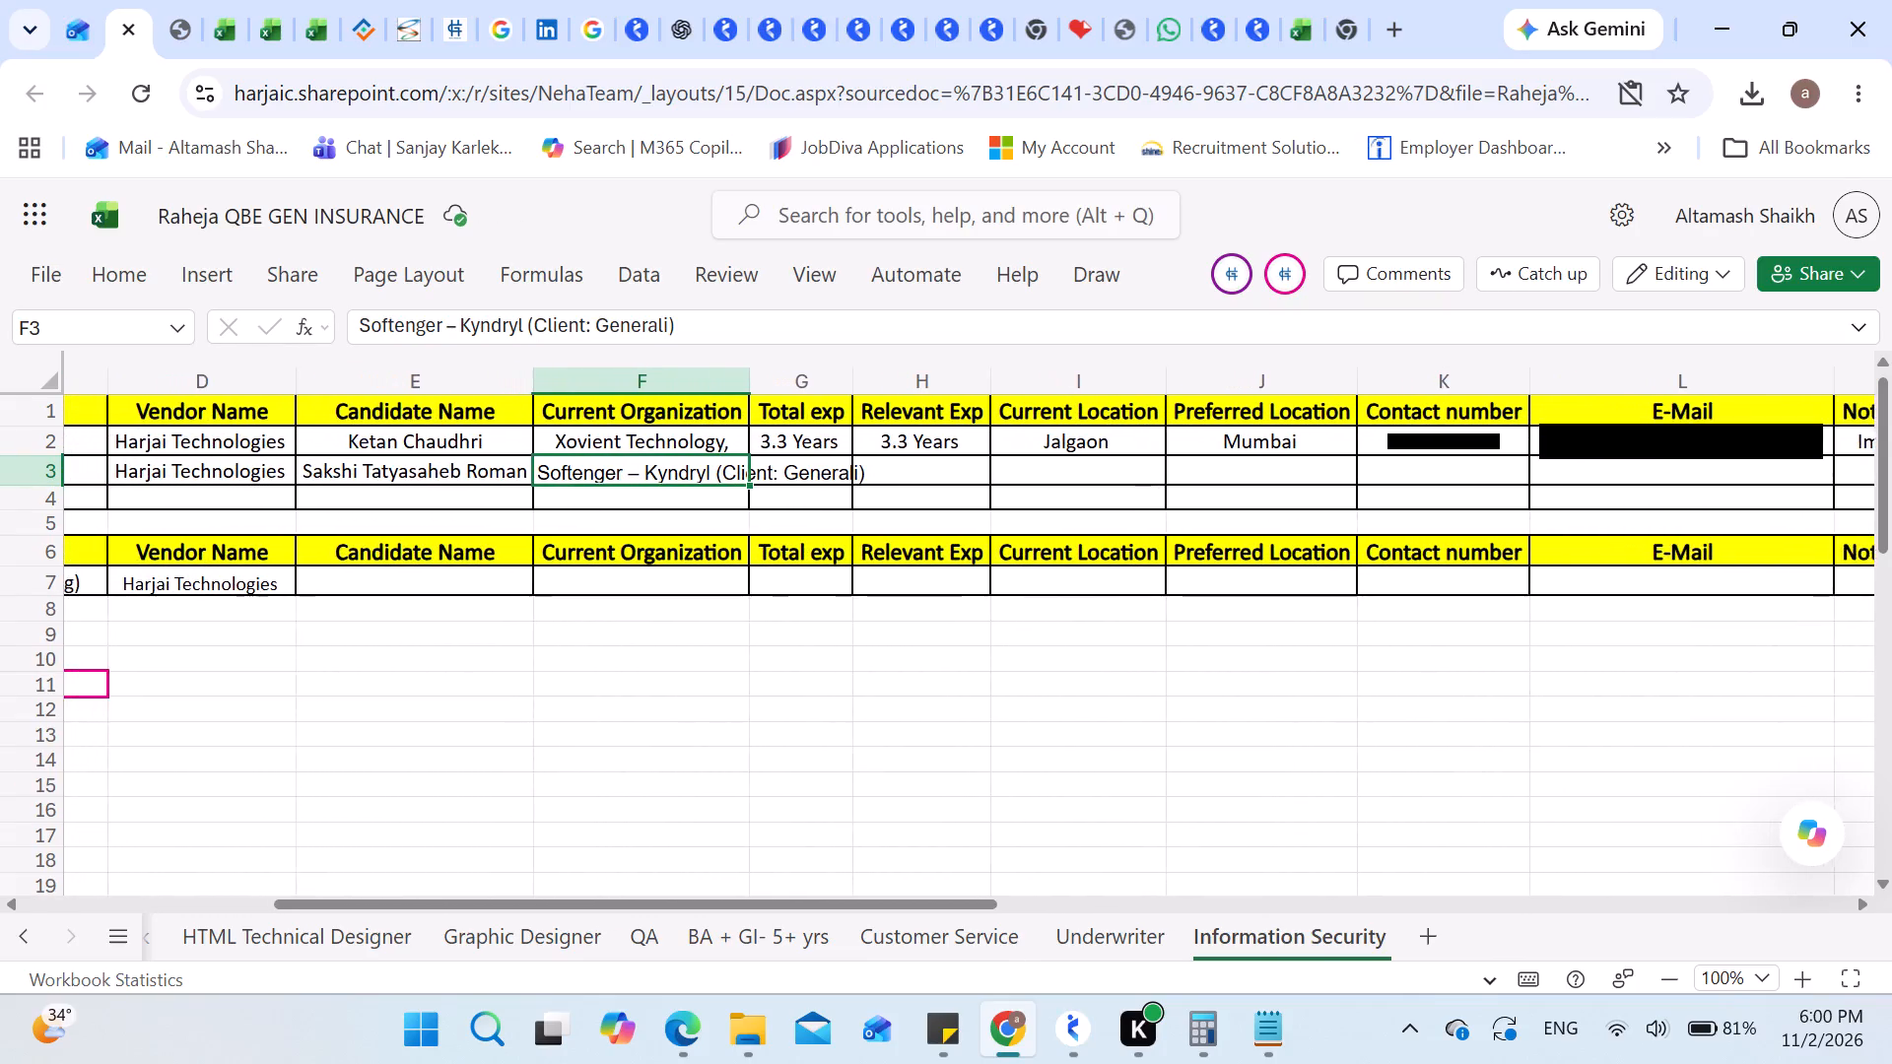
scroll(835, 437, right, 1)
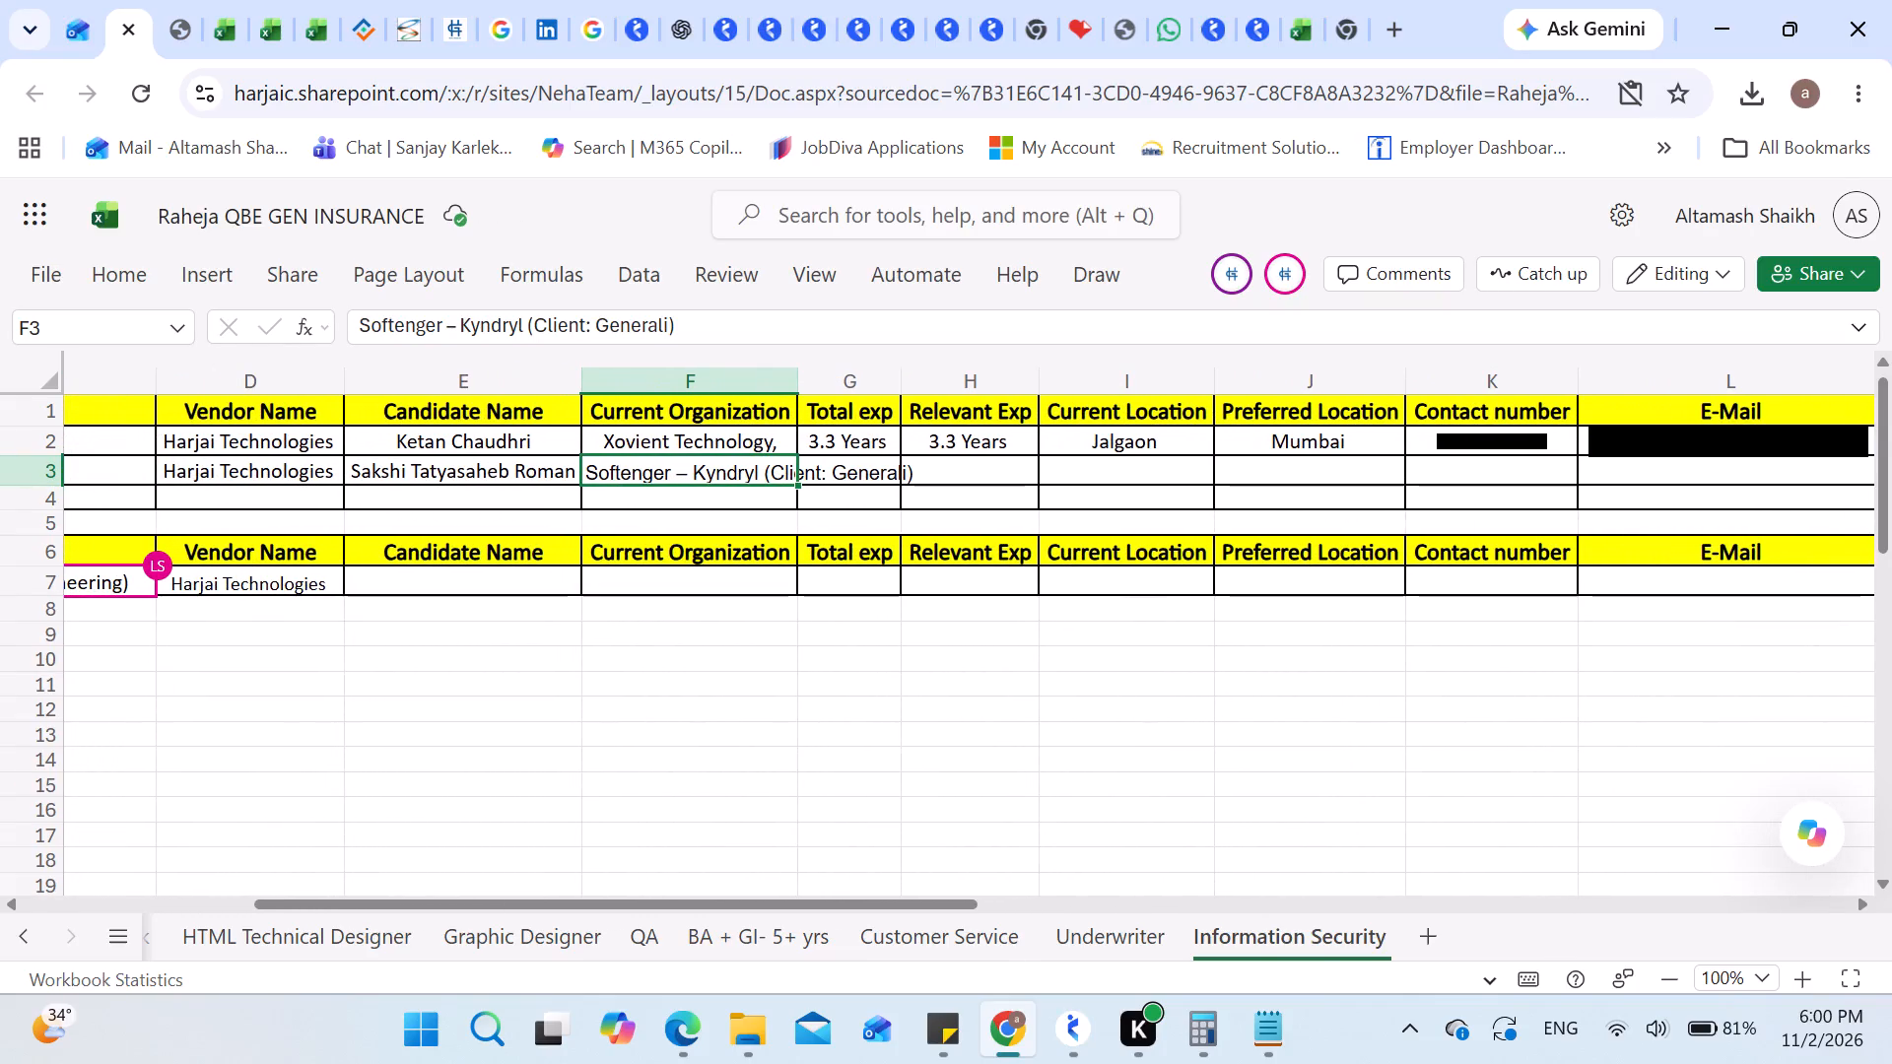
click(798, 384)
click(798, 384)
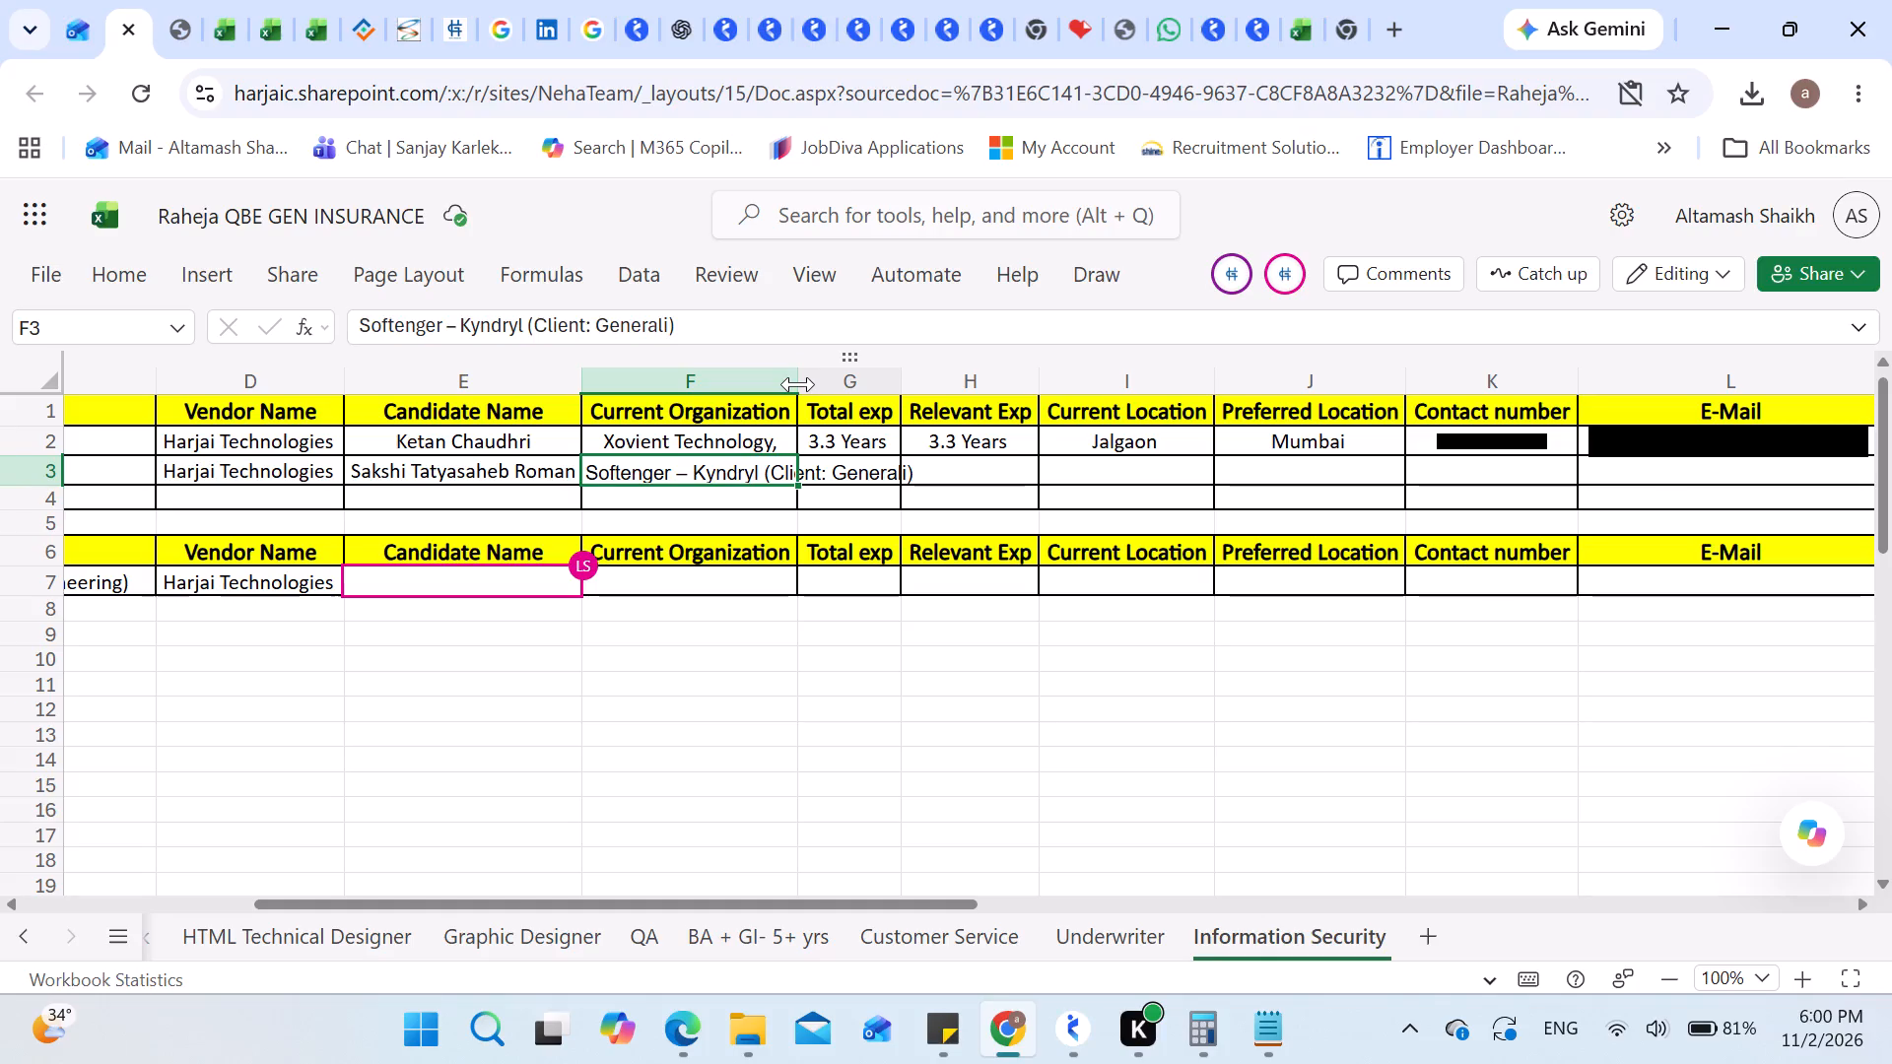
double_click(798, 384)
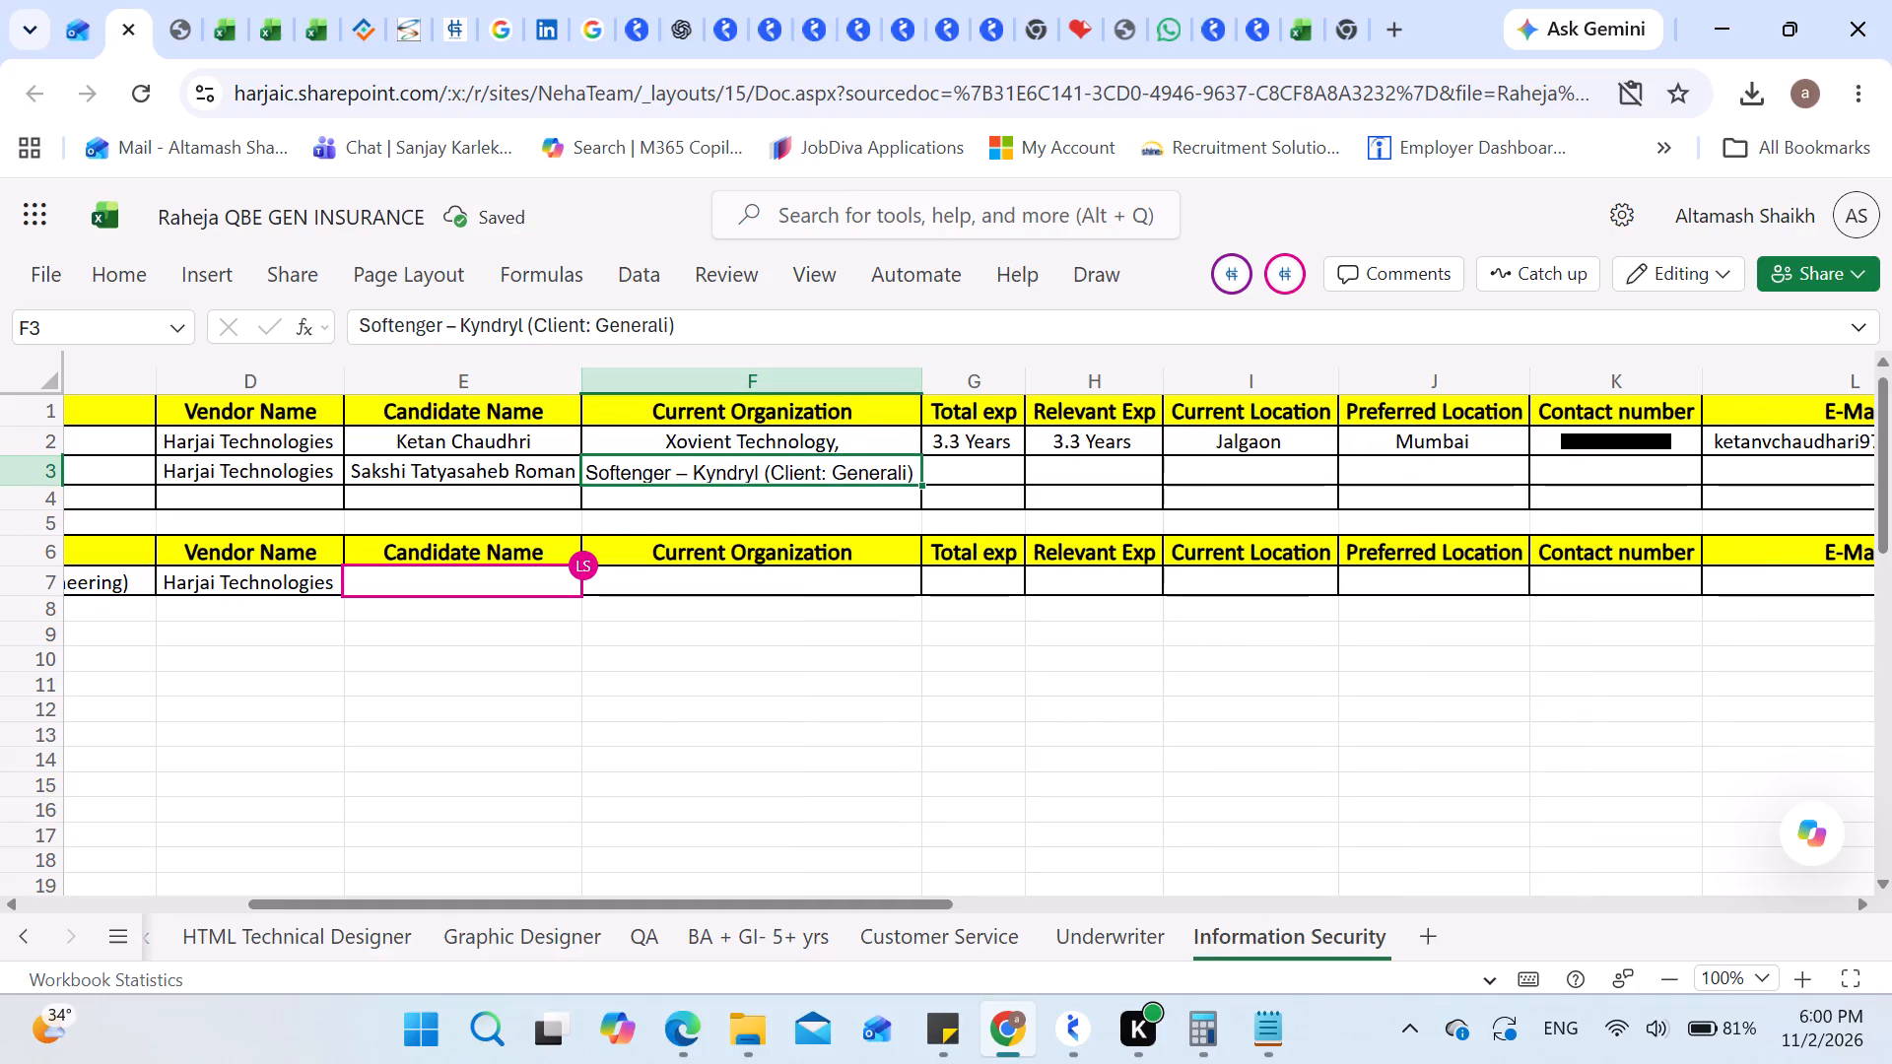
Enter 2.6 Years as row 3's Total exp and copy that value into its Relevant Exp cell.
click(983, 471)
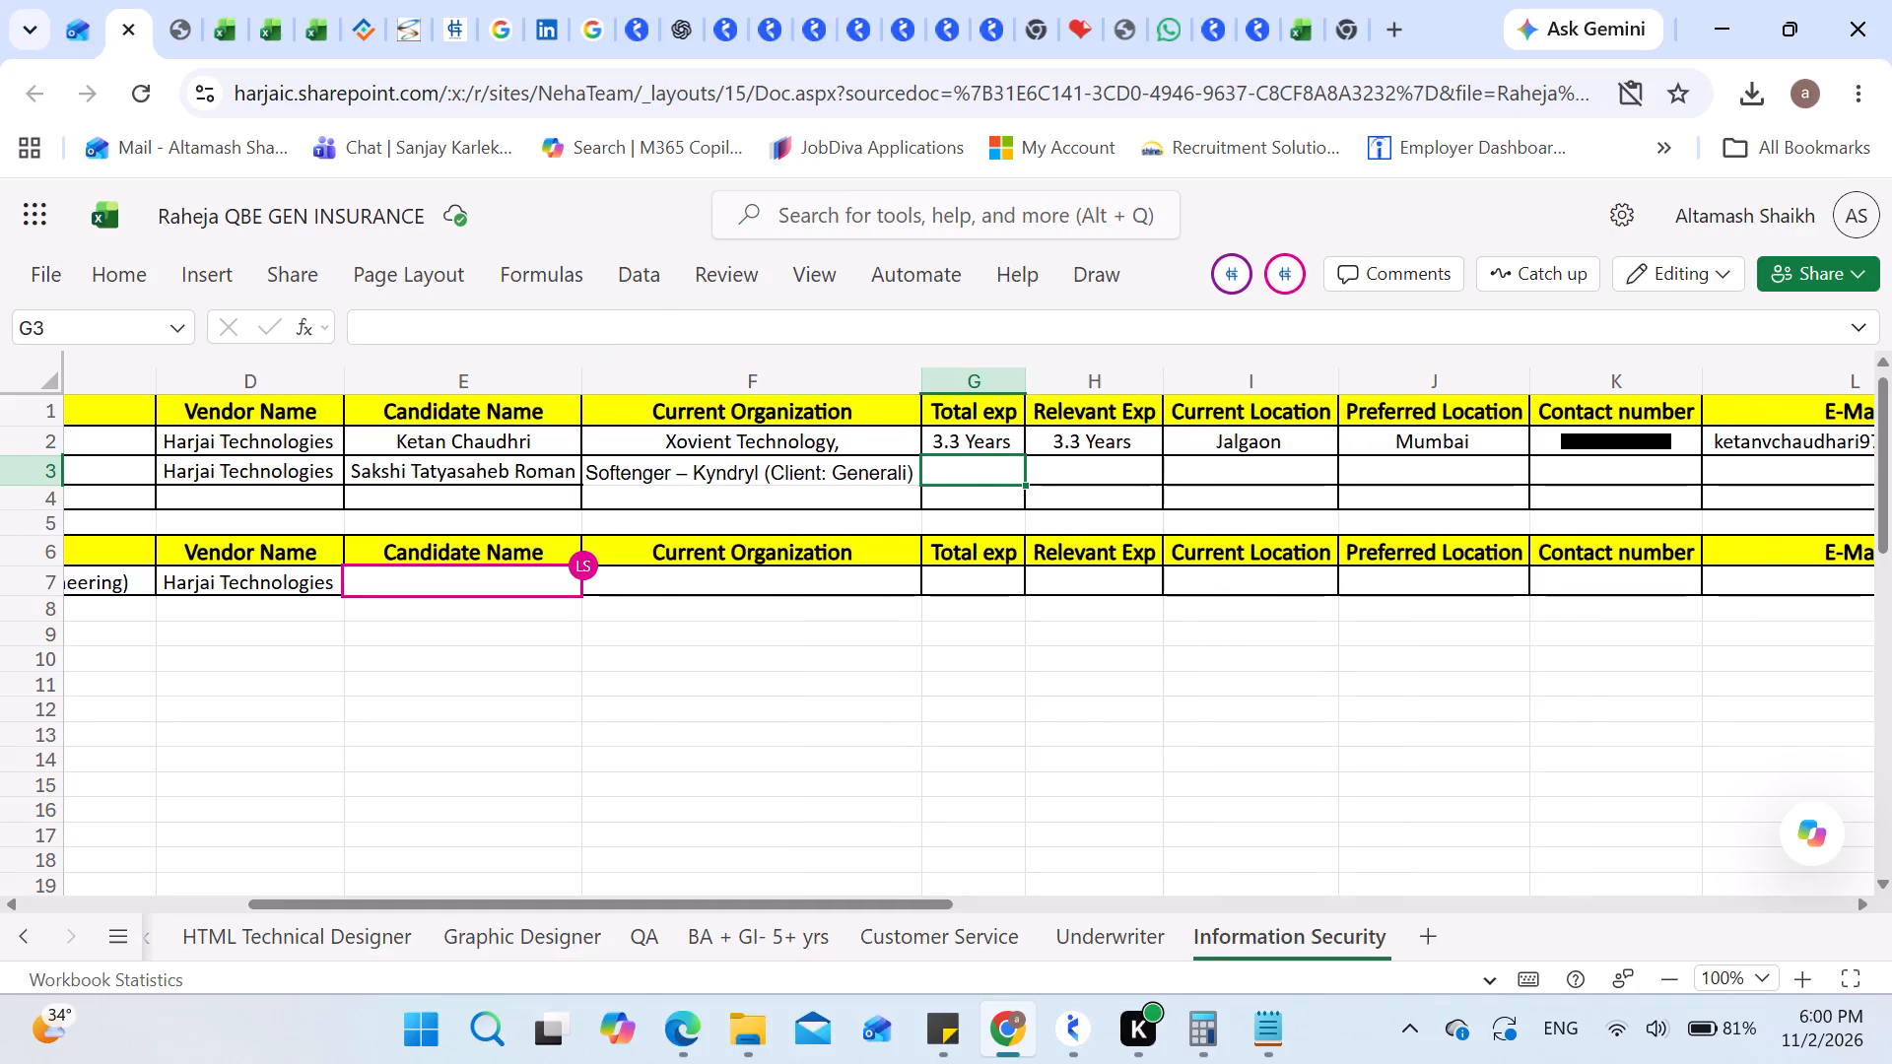
text(2.)
key(6)
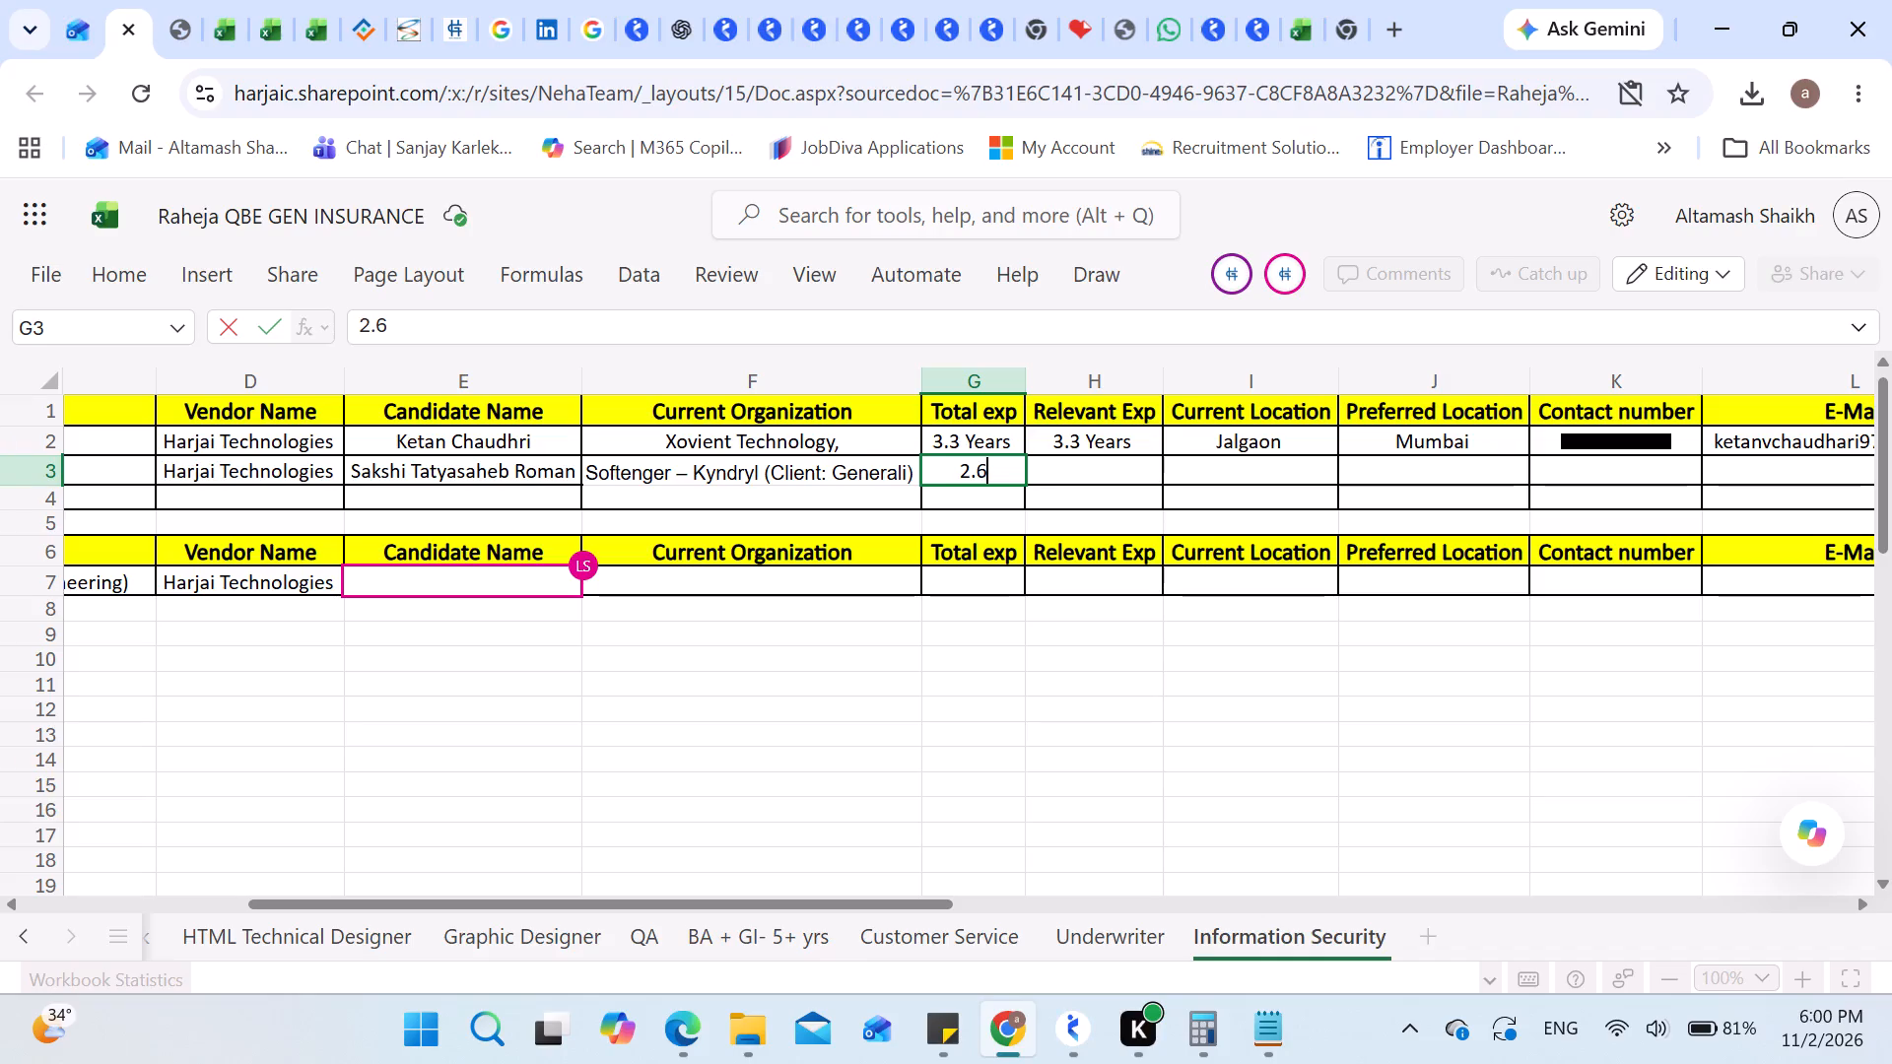
key(space)
text(Years)
double_click(1072, 487)
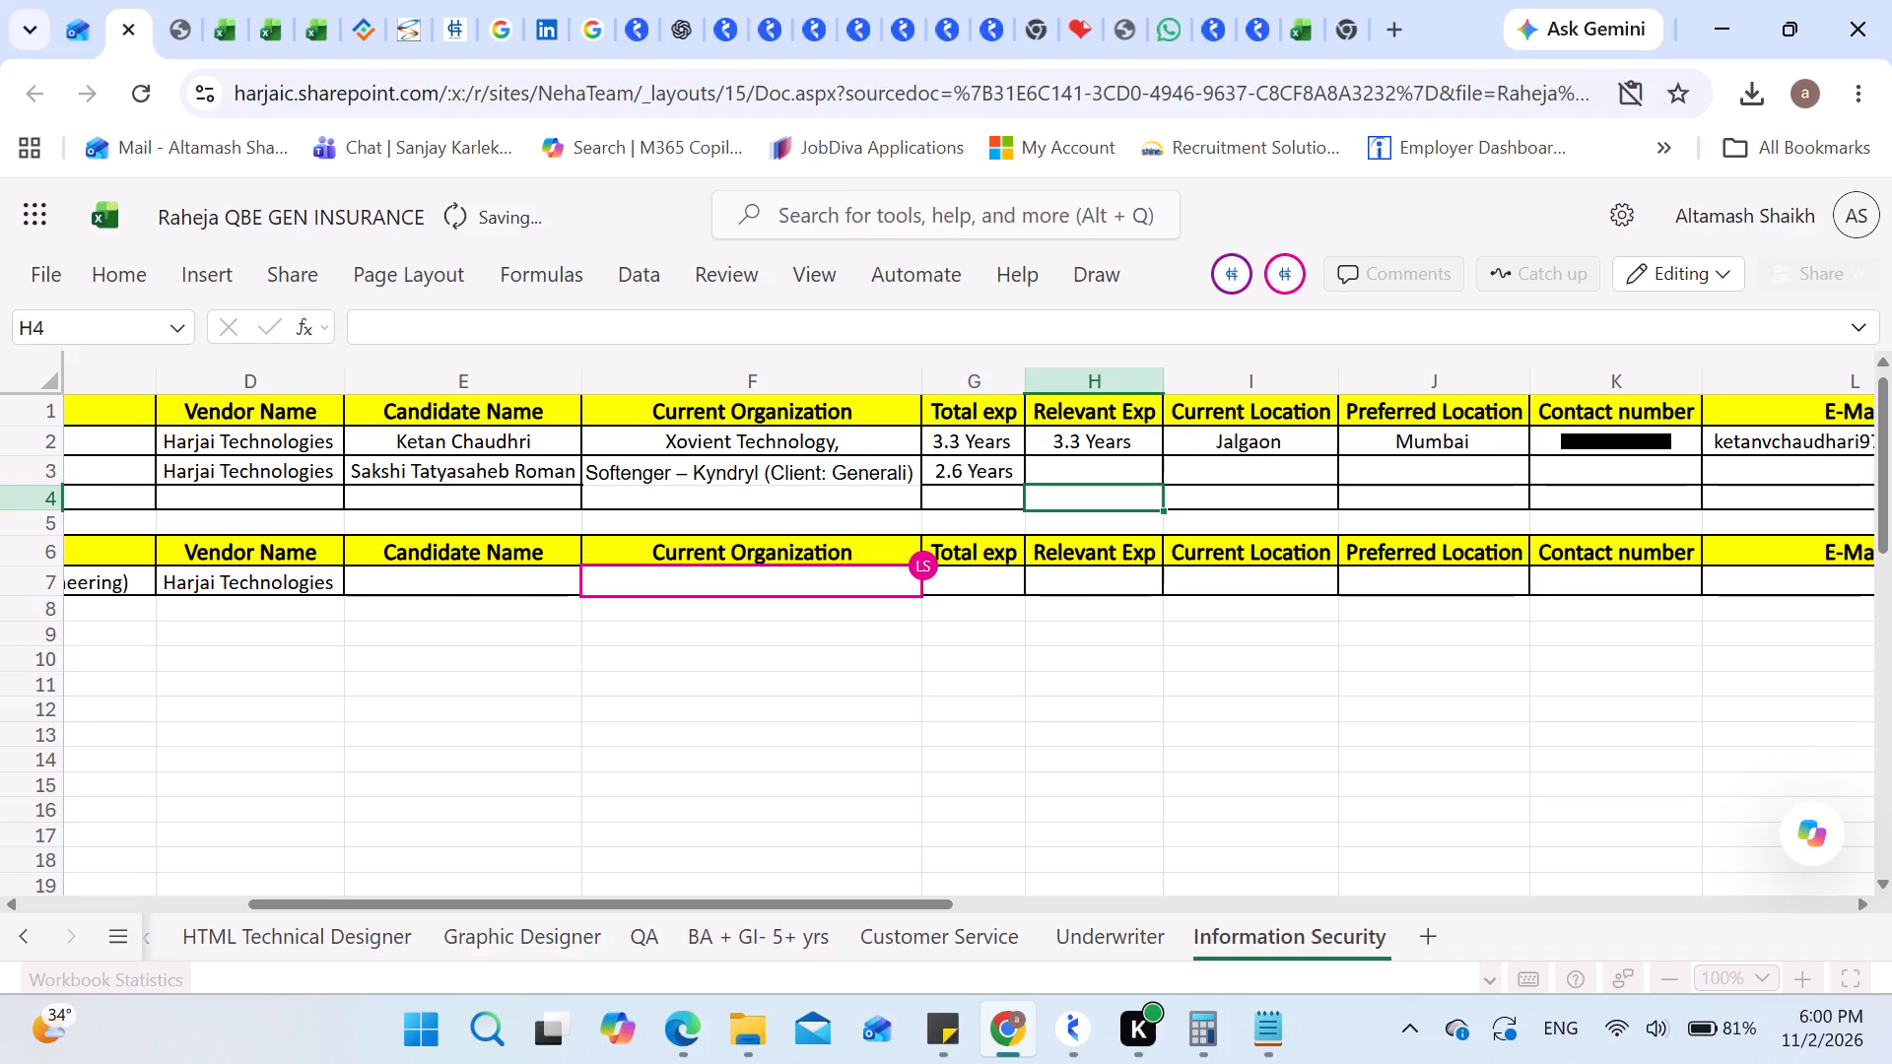
click(984, 475)
key(ctrl+c)
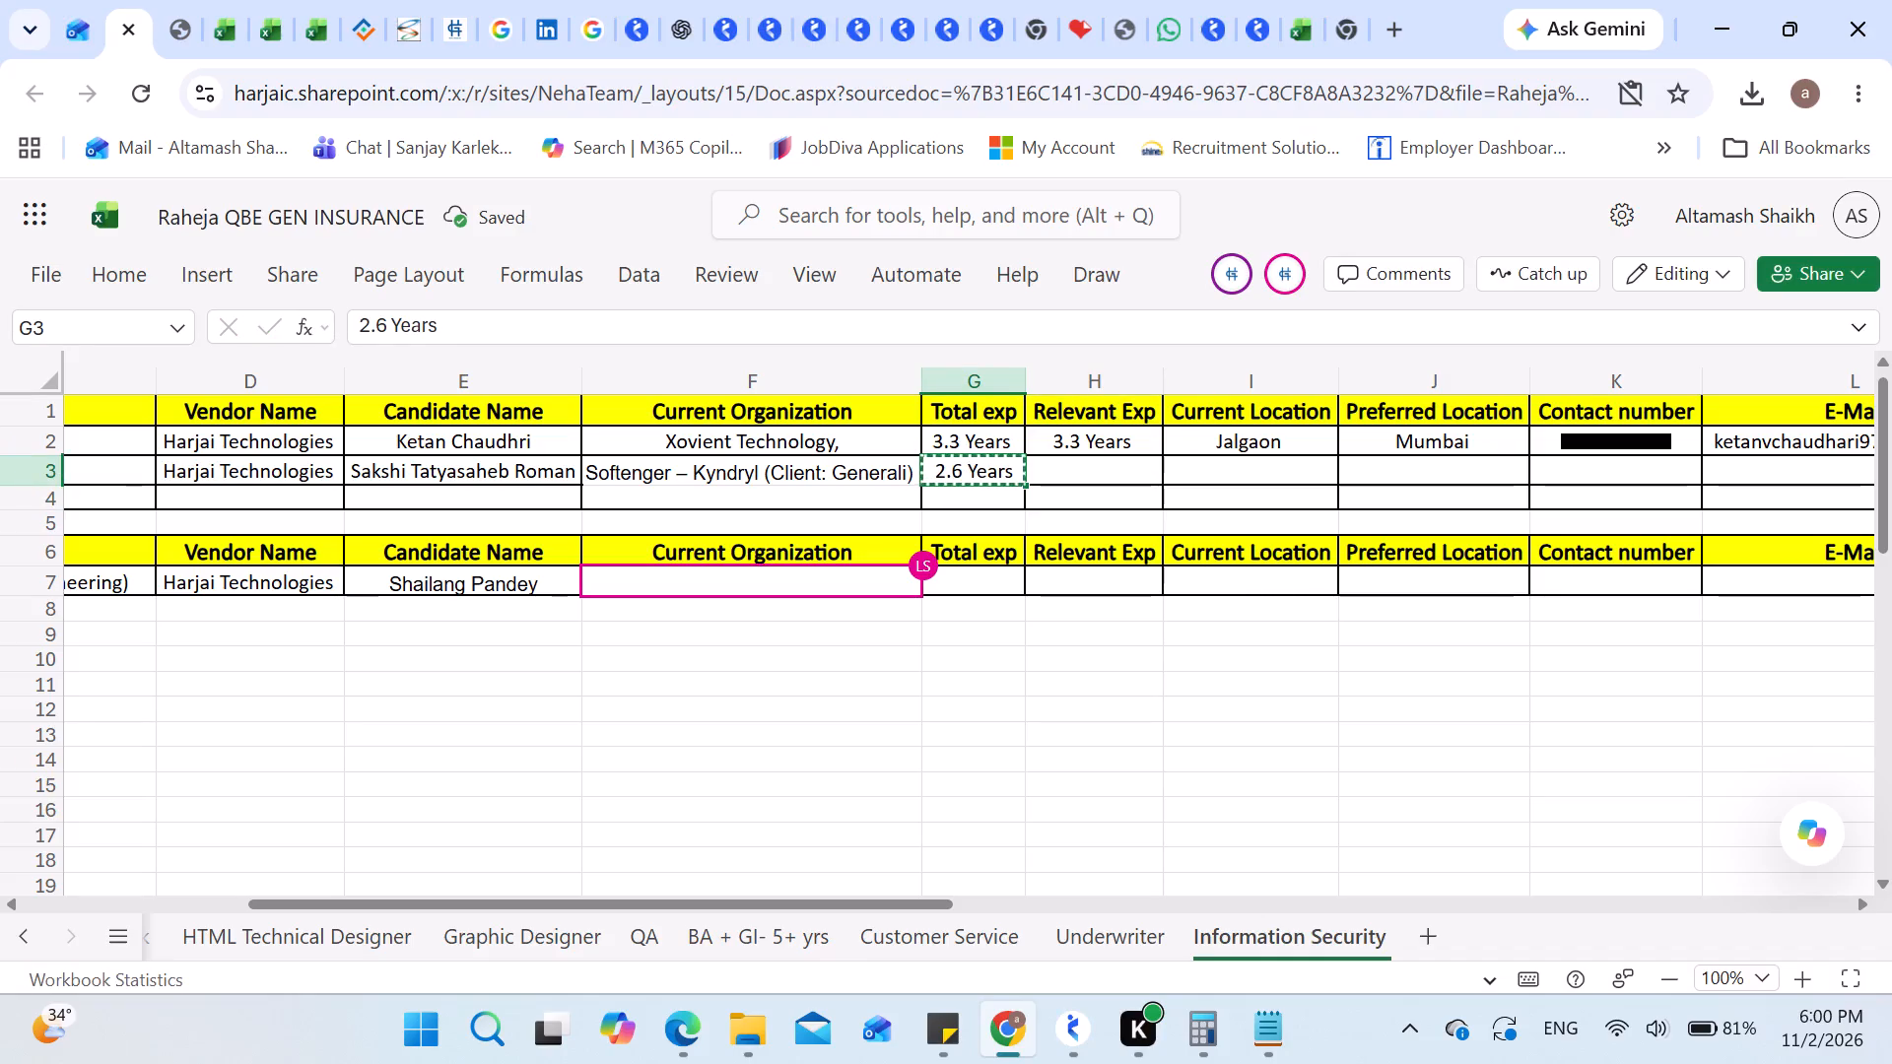
click(1056, 472)
key(ctrl+v)
Check the location in the Edge resume, and enter Panvel as row 3's Current Location and Mumbai as its Preferred Location in the workbook.
click(1221, 475)
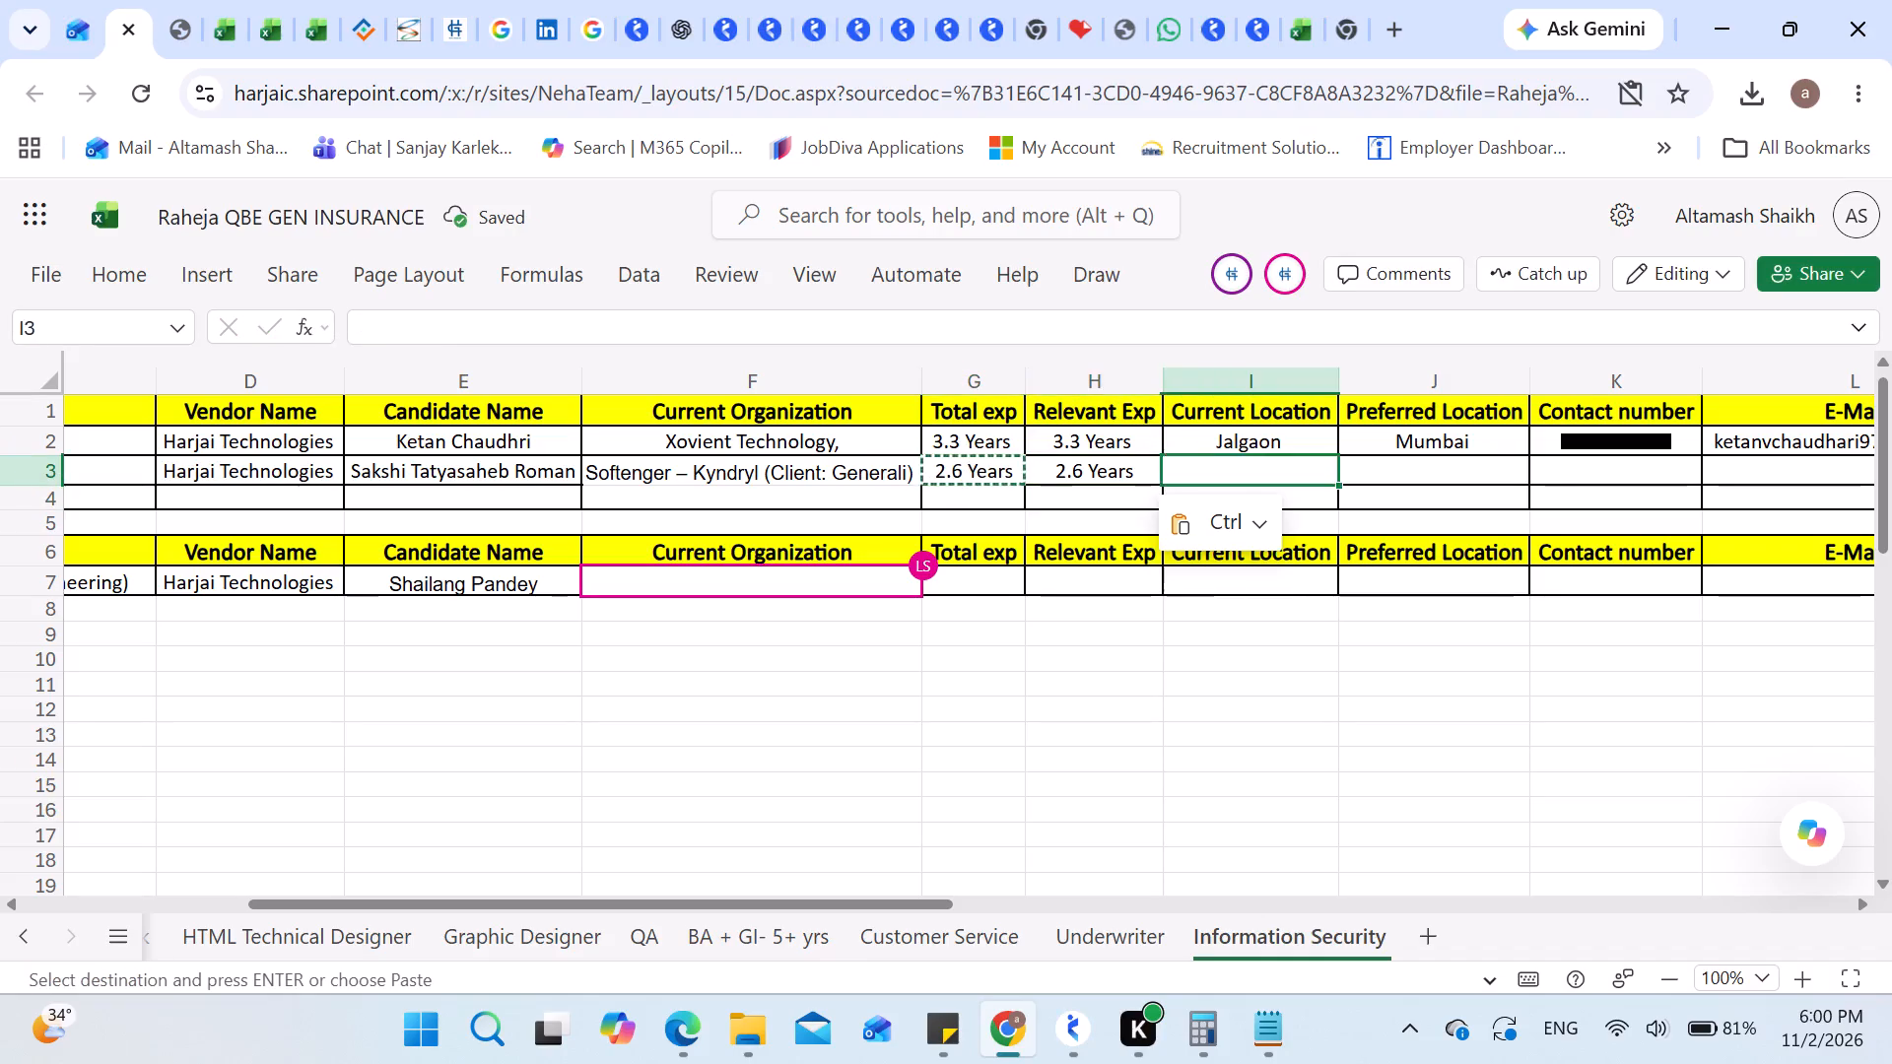
key(alt+Tab)
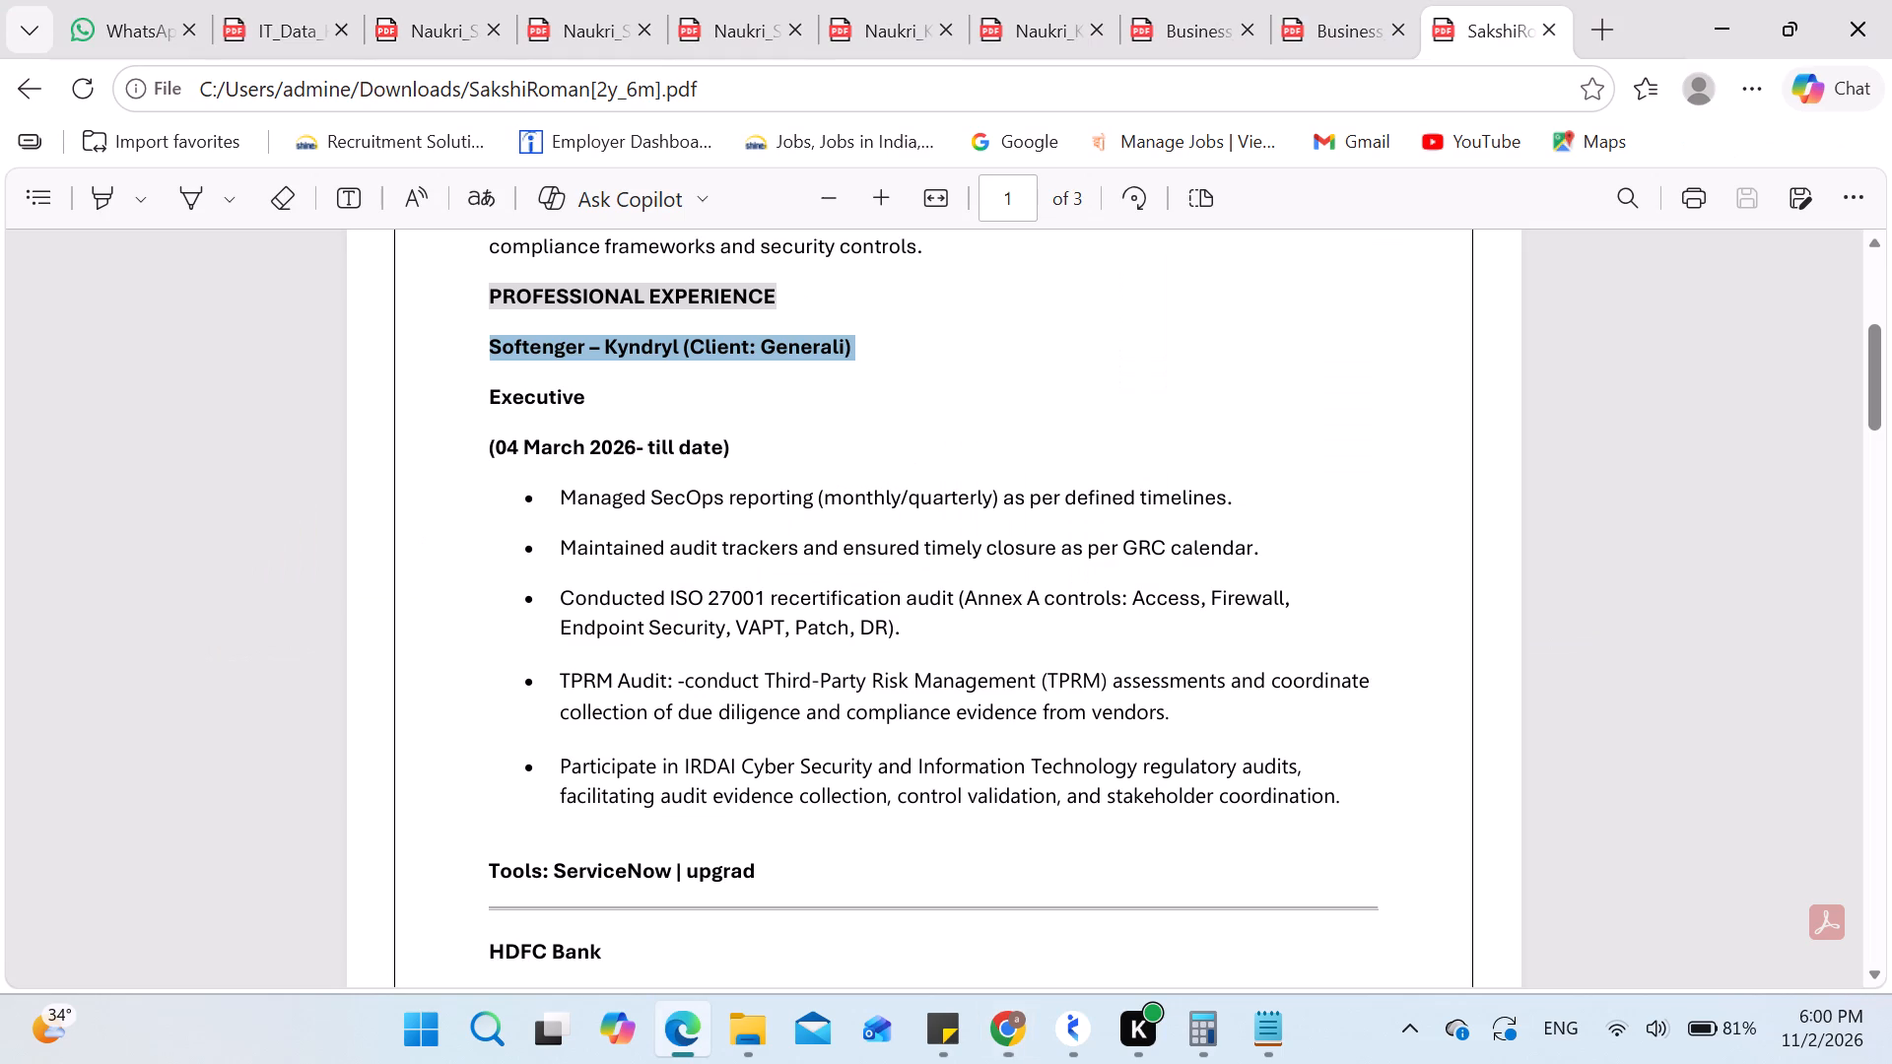
key(alt+Tab)
key(alt+Tab)
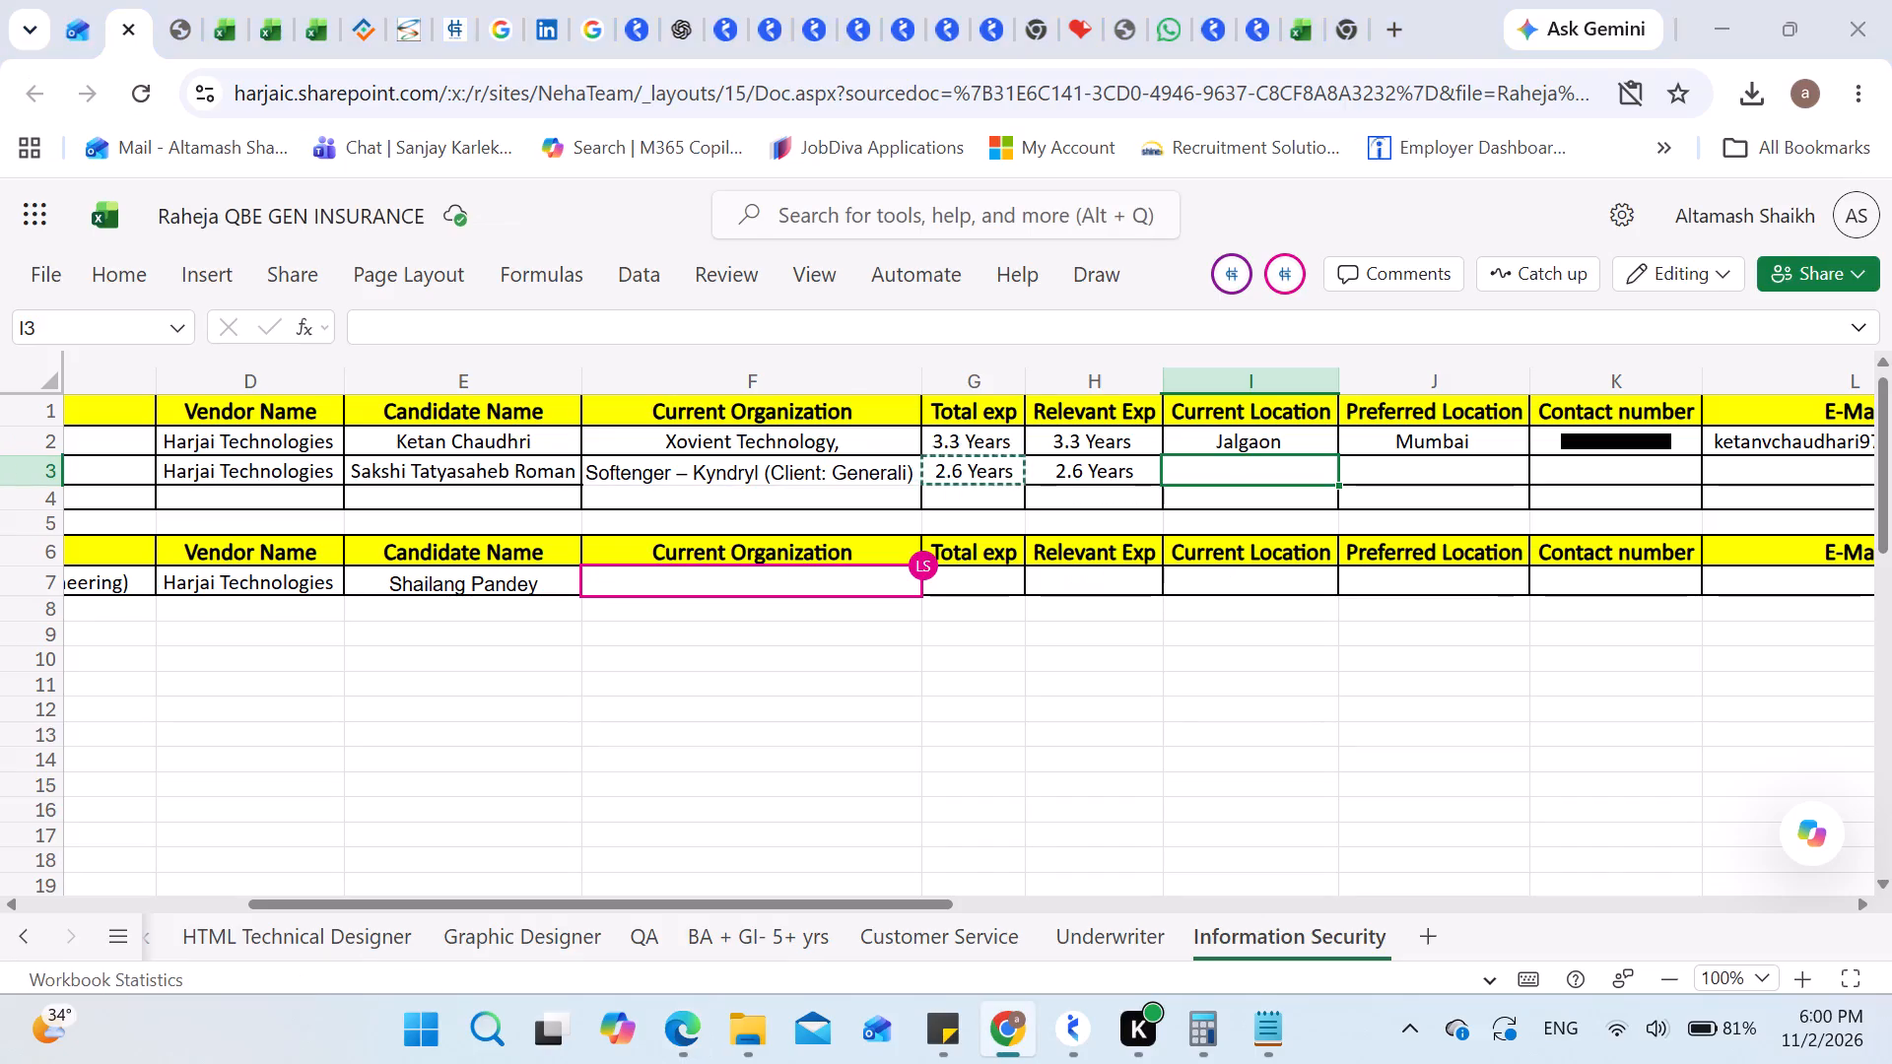
scroll(950, 536, up, 4)
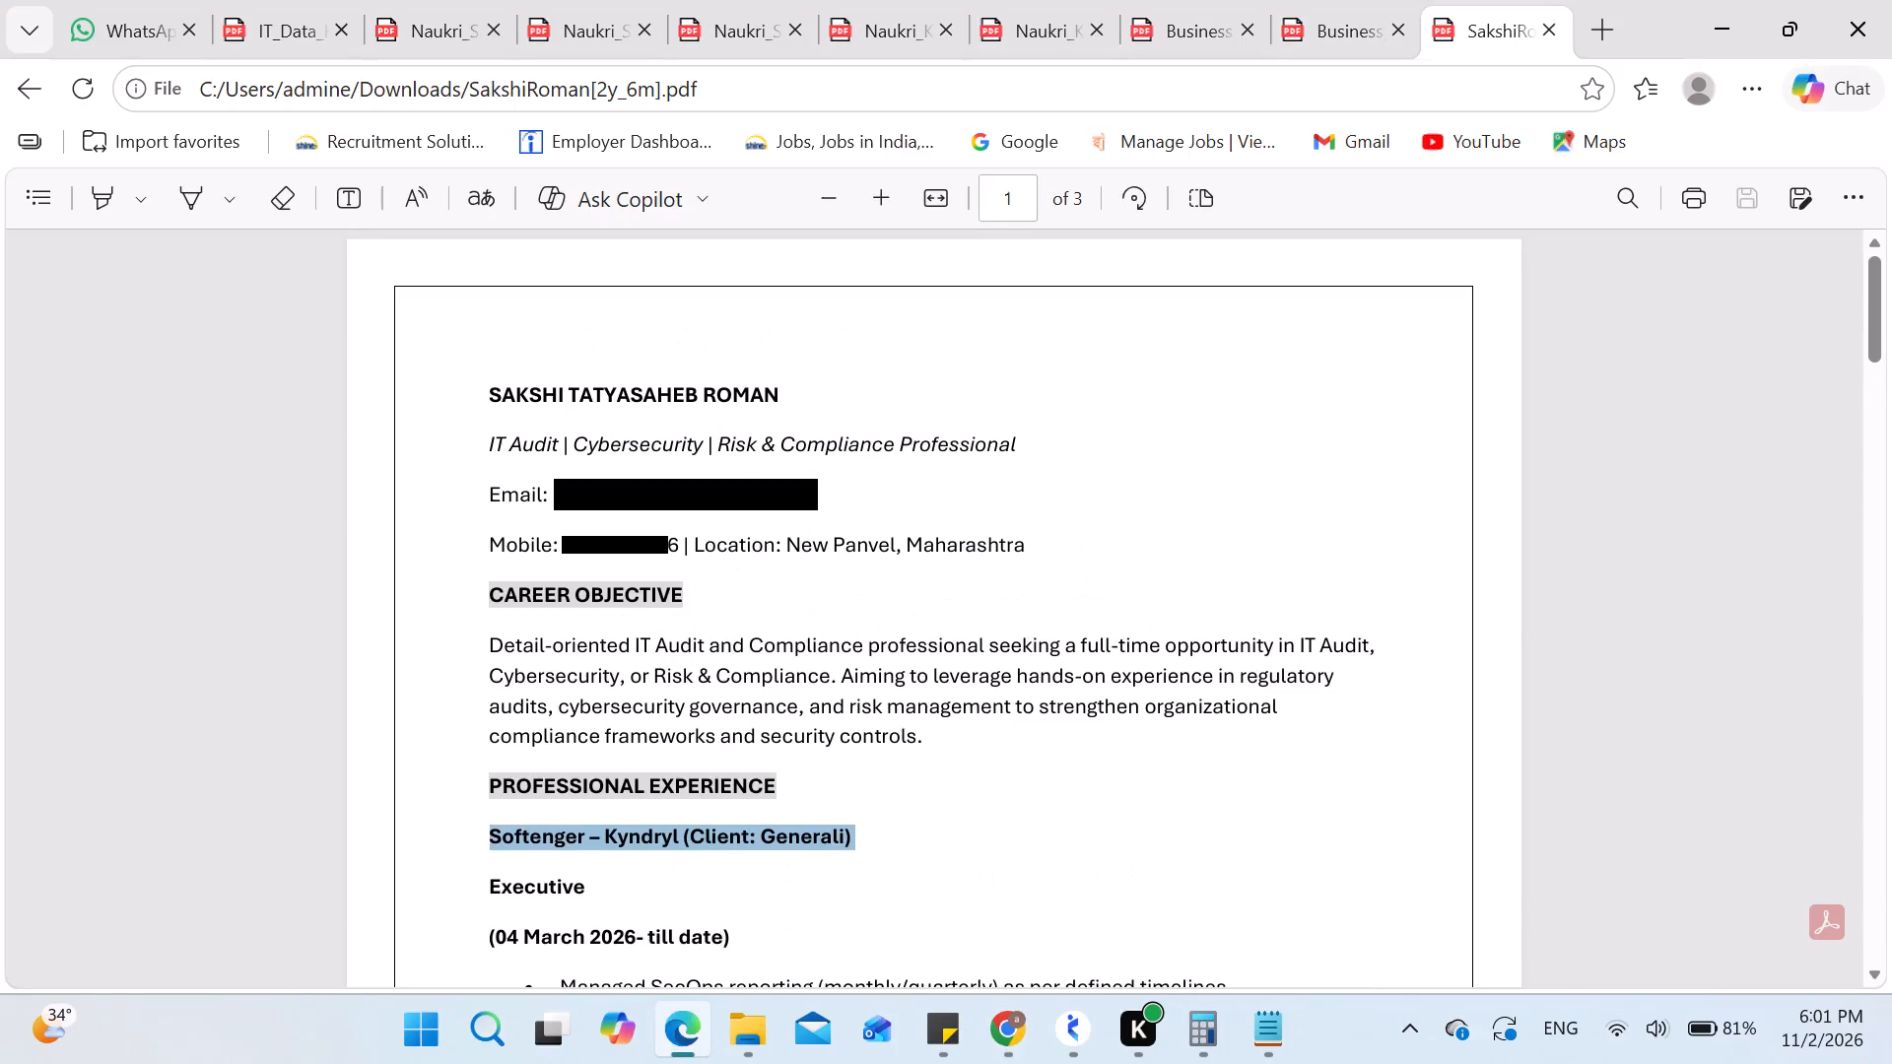
key(alt+Tab)
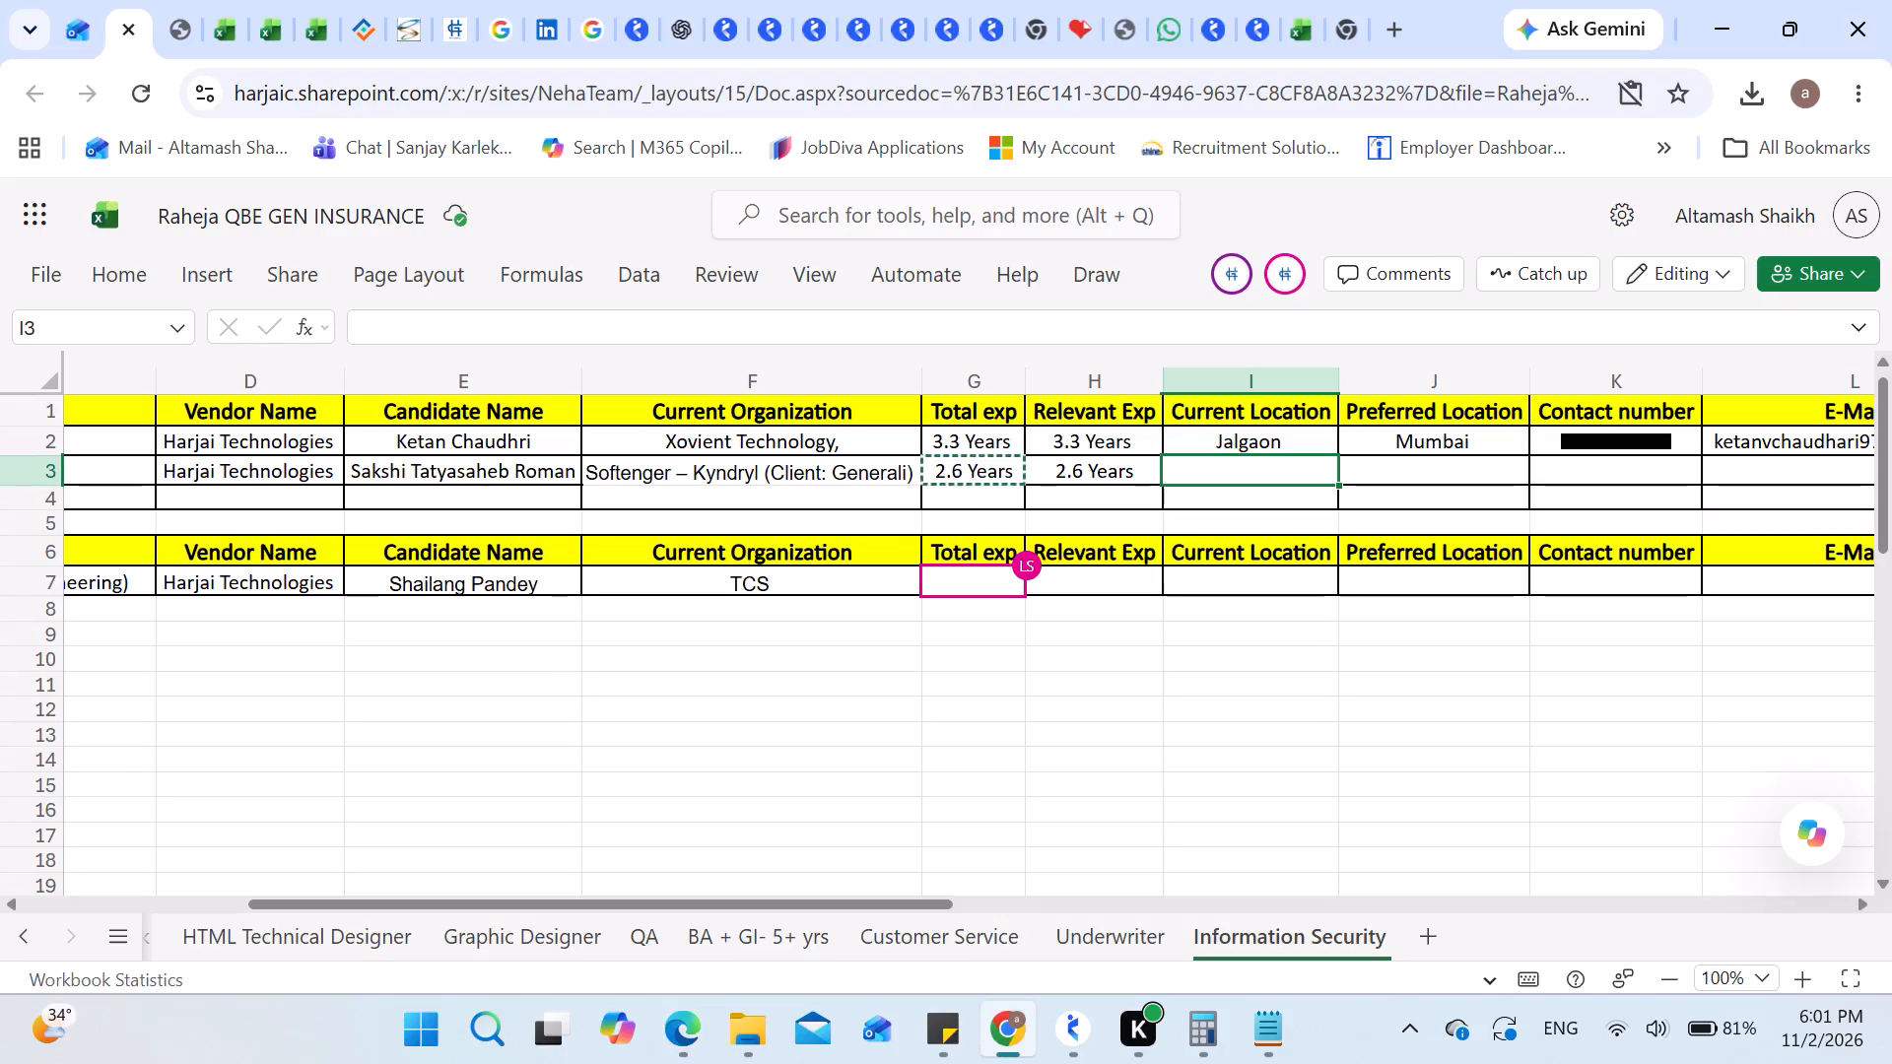
text(Panvel)
click(1404, 457)
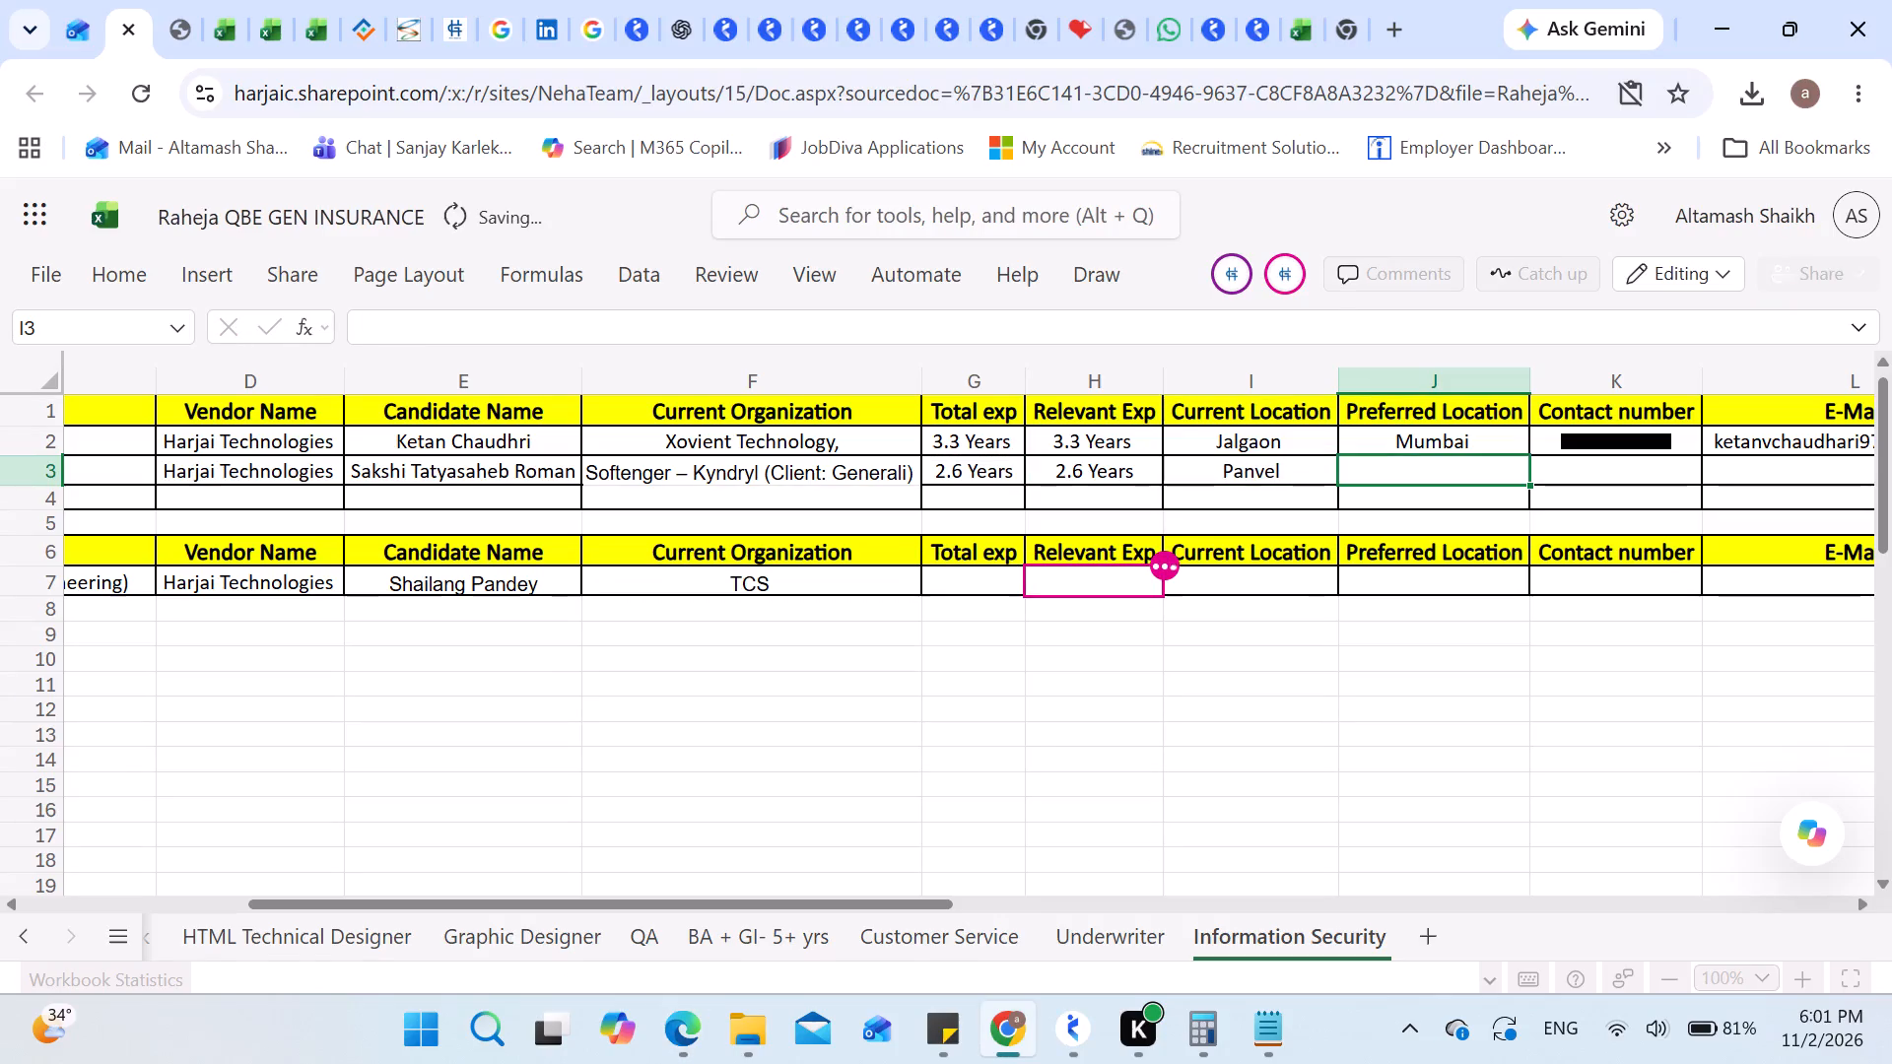
text(Mu)
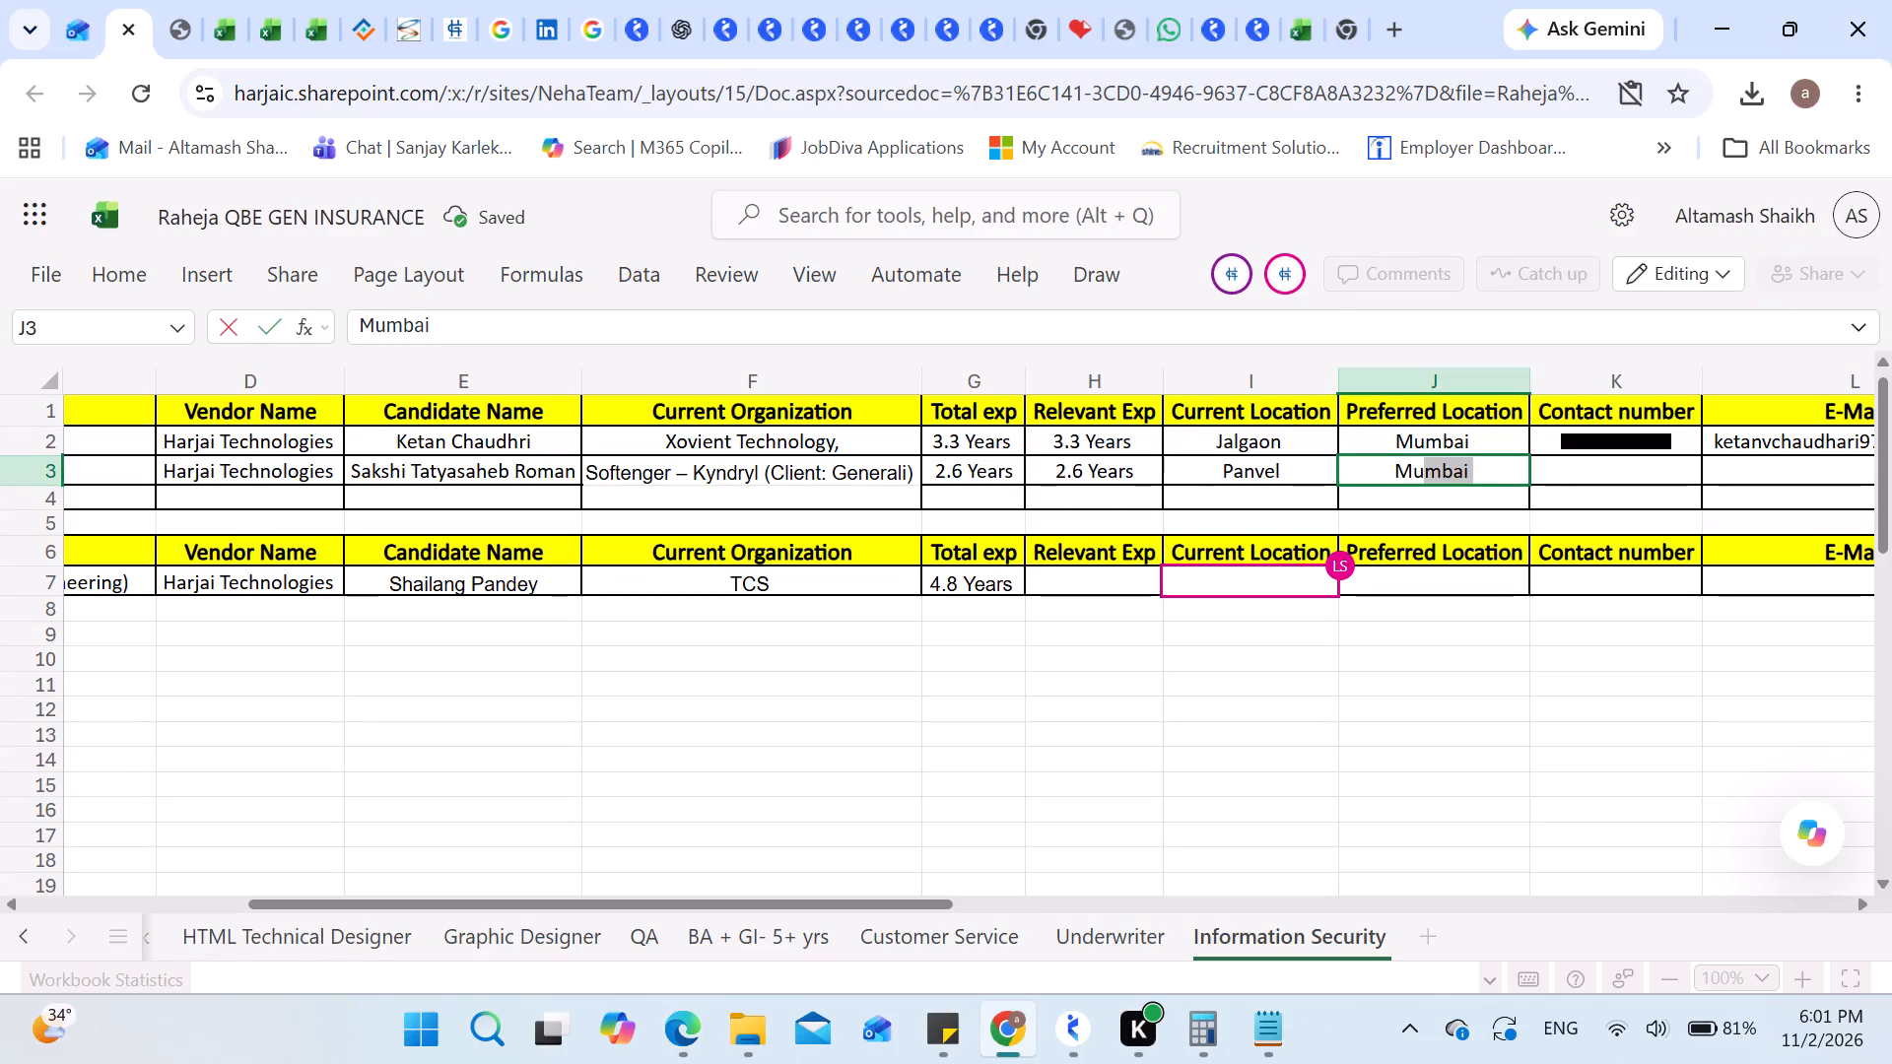
Copy the candidate's mobile number from the Edge resume into row 3's Contact number cell on the Information Security sheet.
click(1569, 480)
key(alt+Tab)
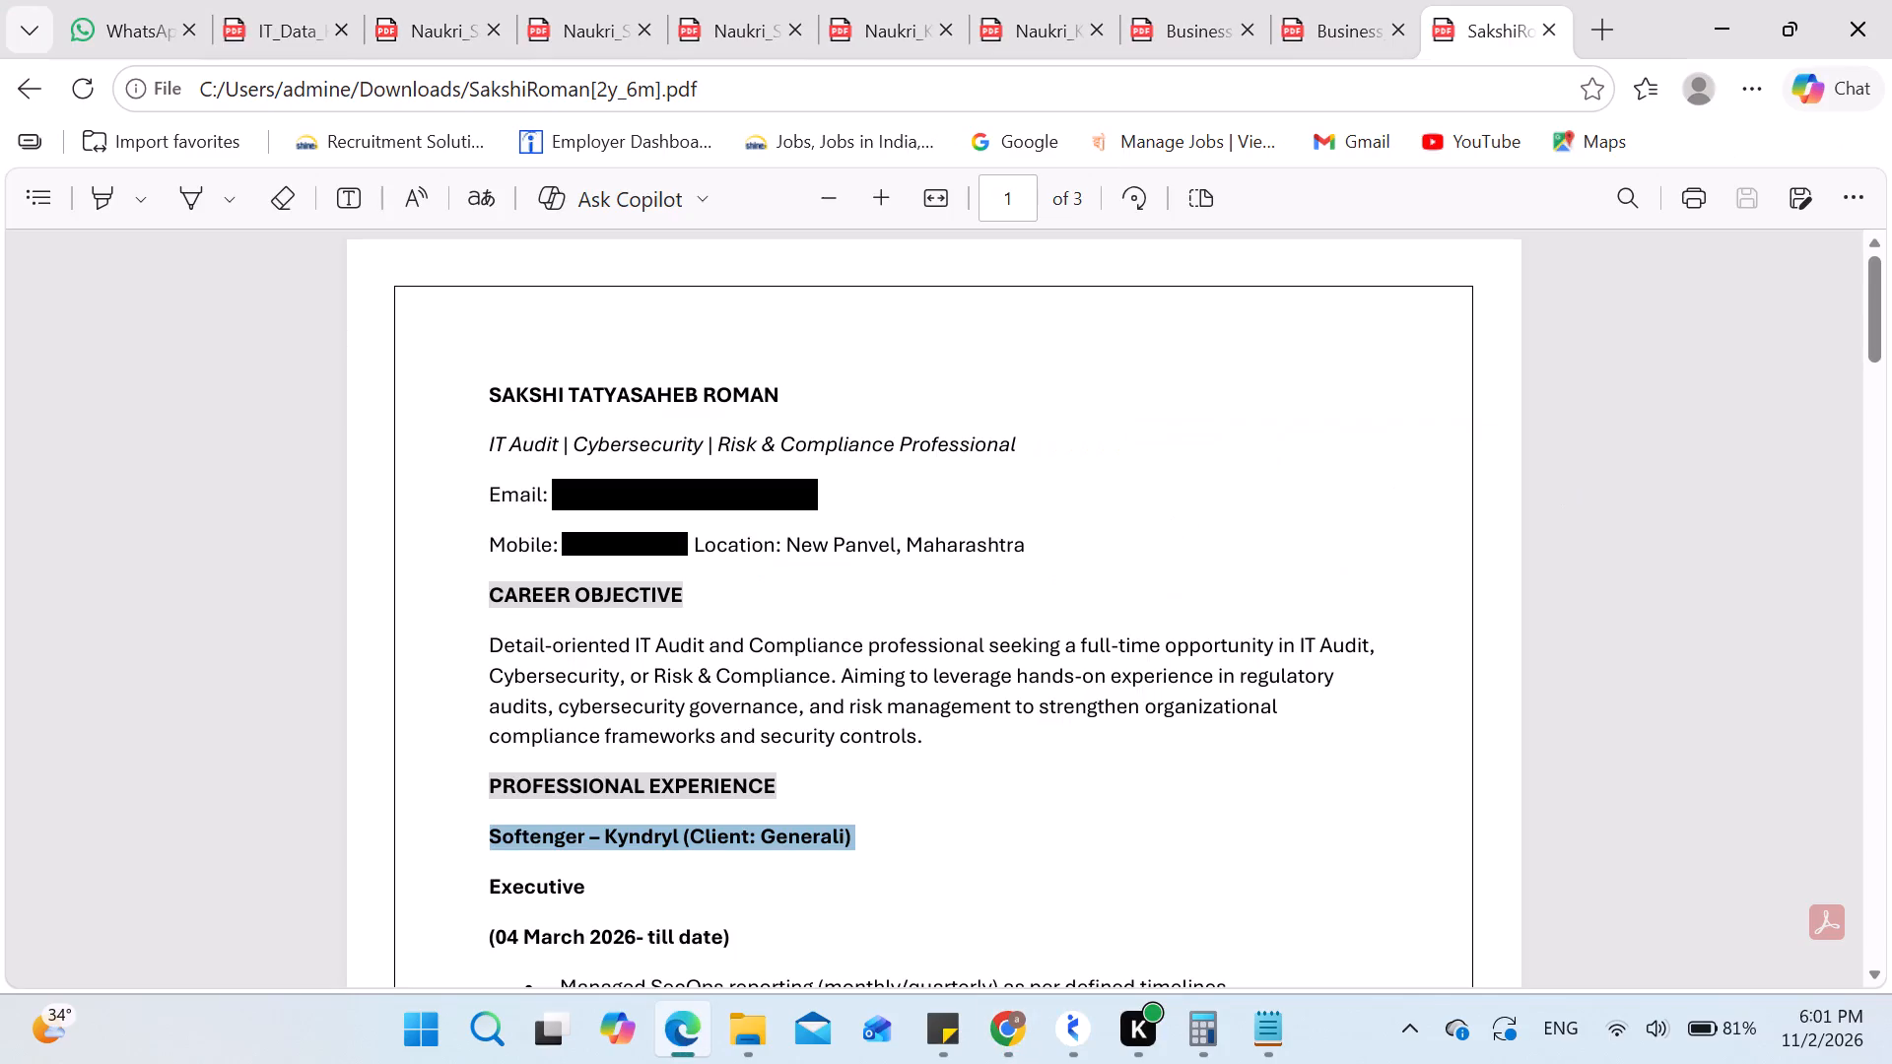
drag(675, 546, 584, 550)
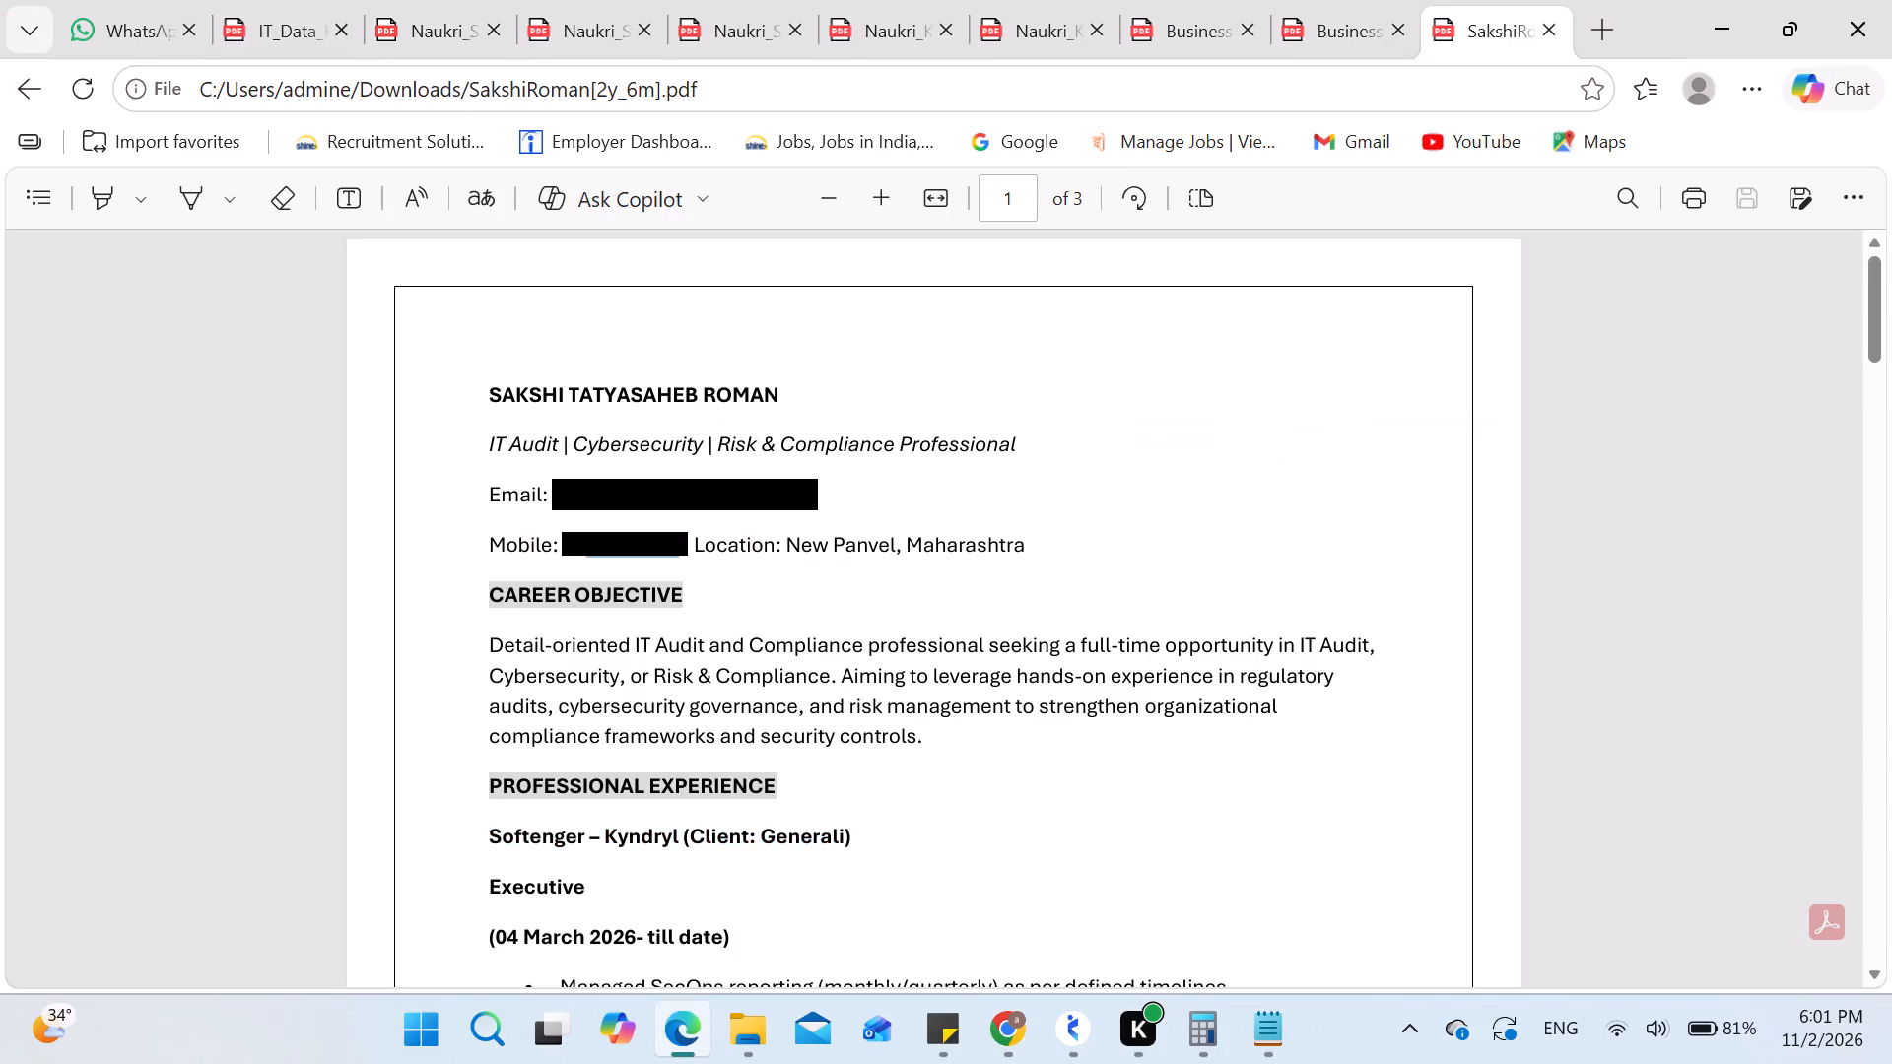
drag(584, 550, 566, 544)
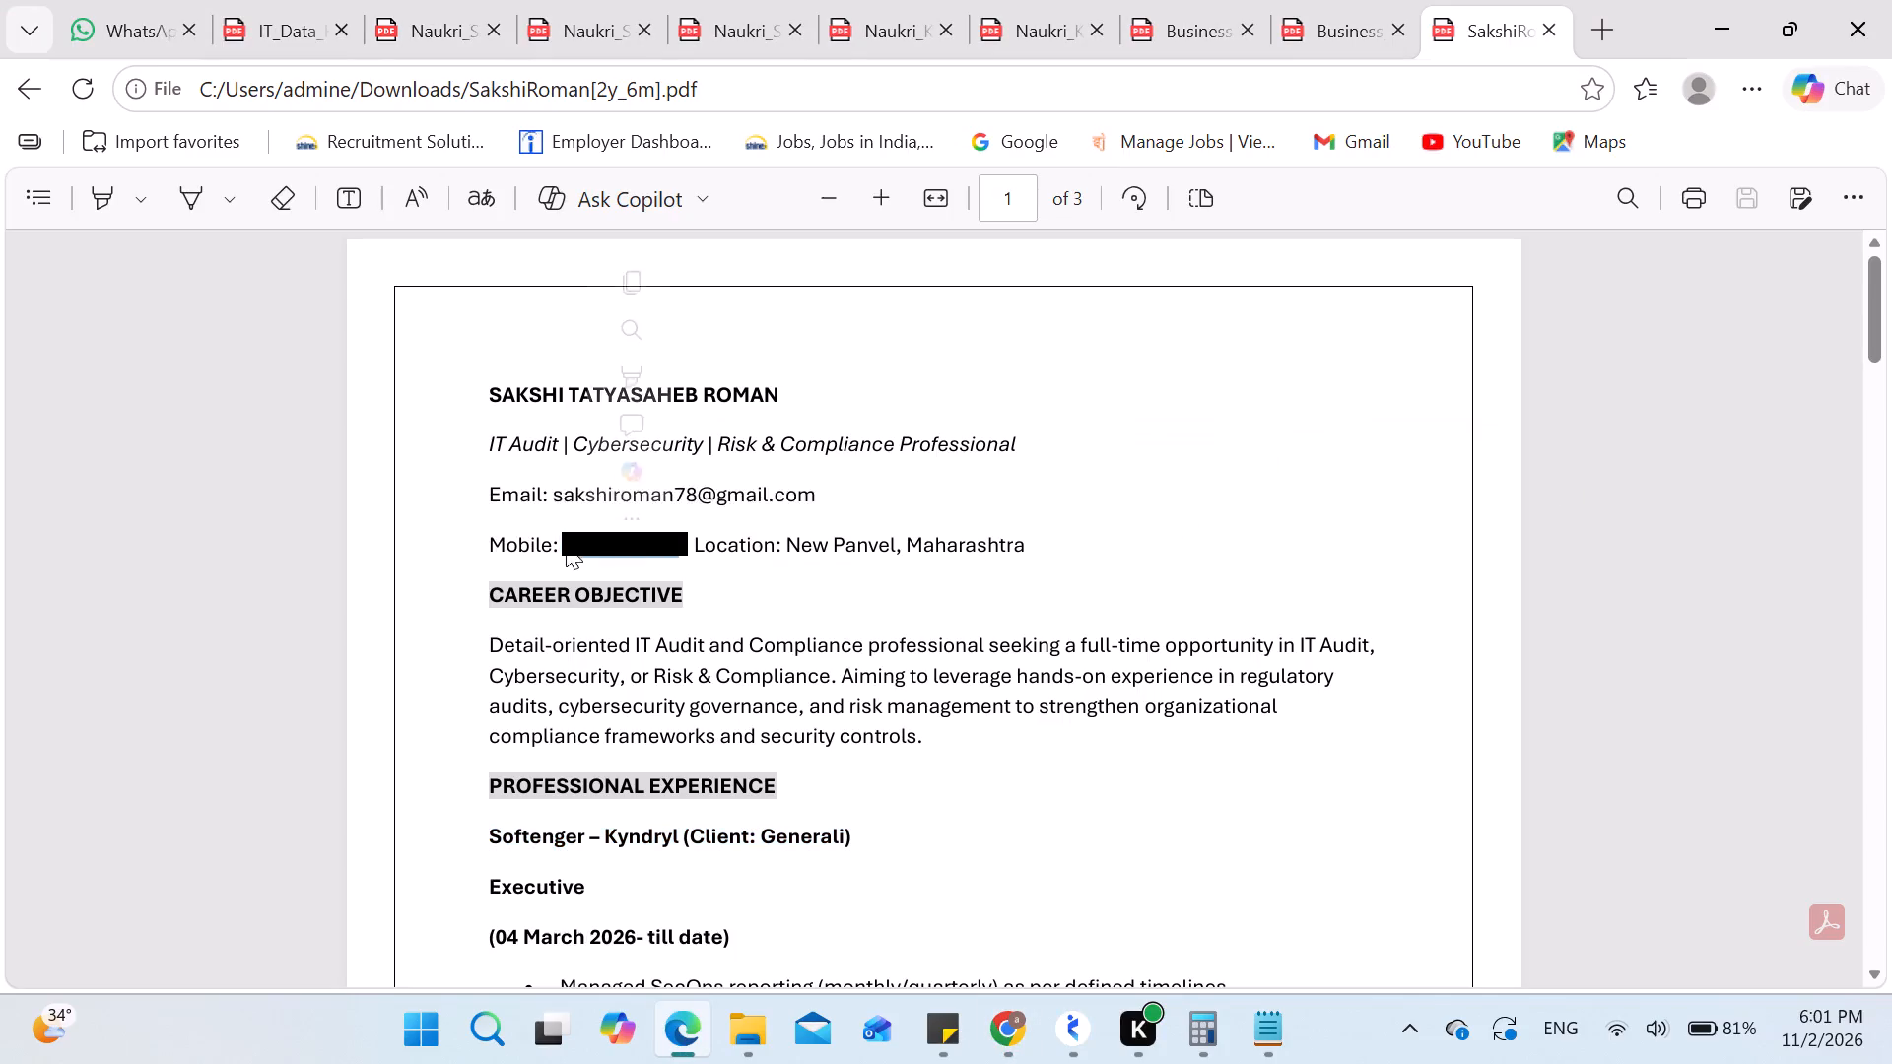
click(566, 544)
drag(566, 544, 673, 540)
key(ctrl+c)
key(alt+Tab)
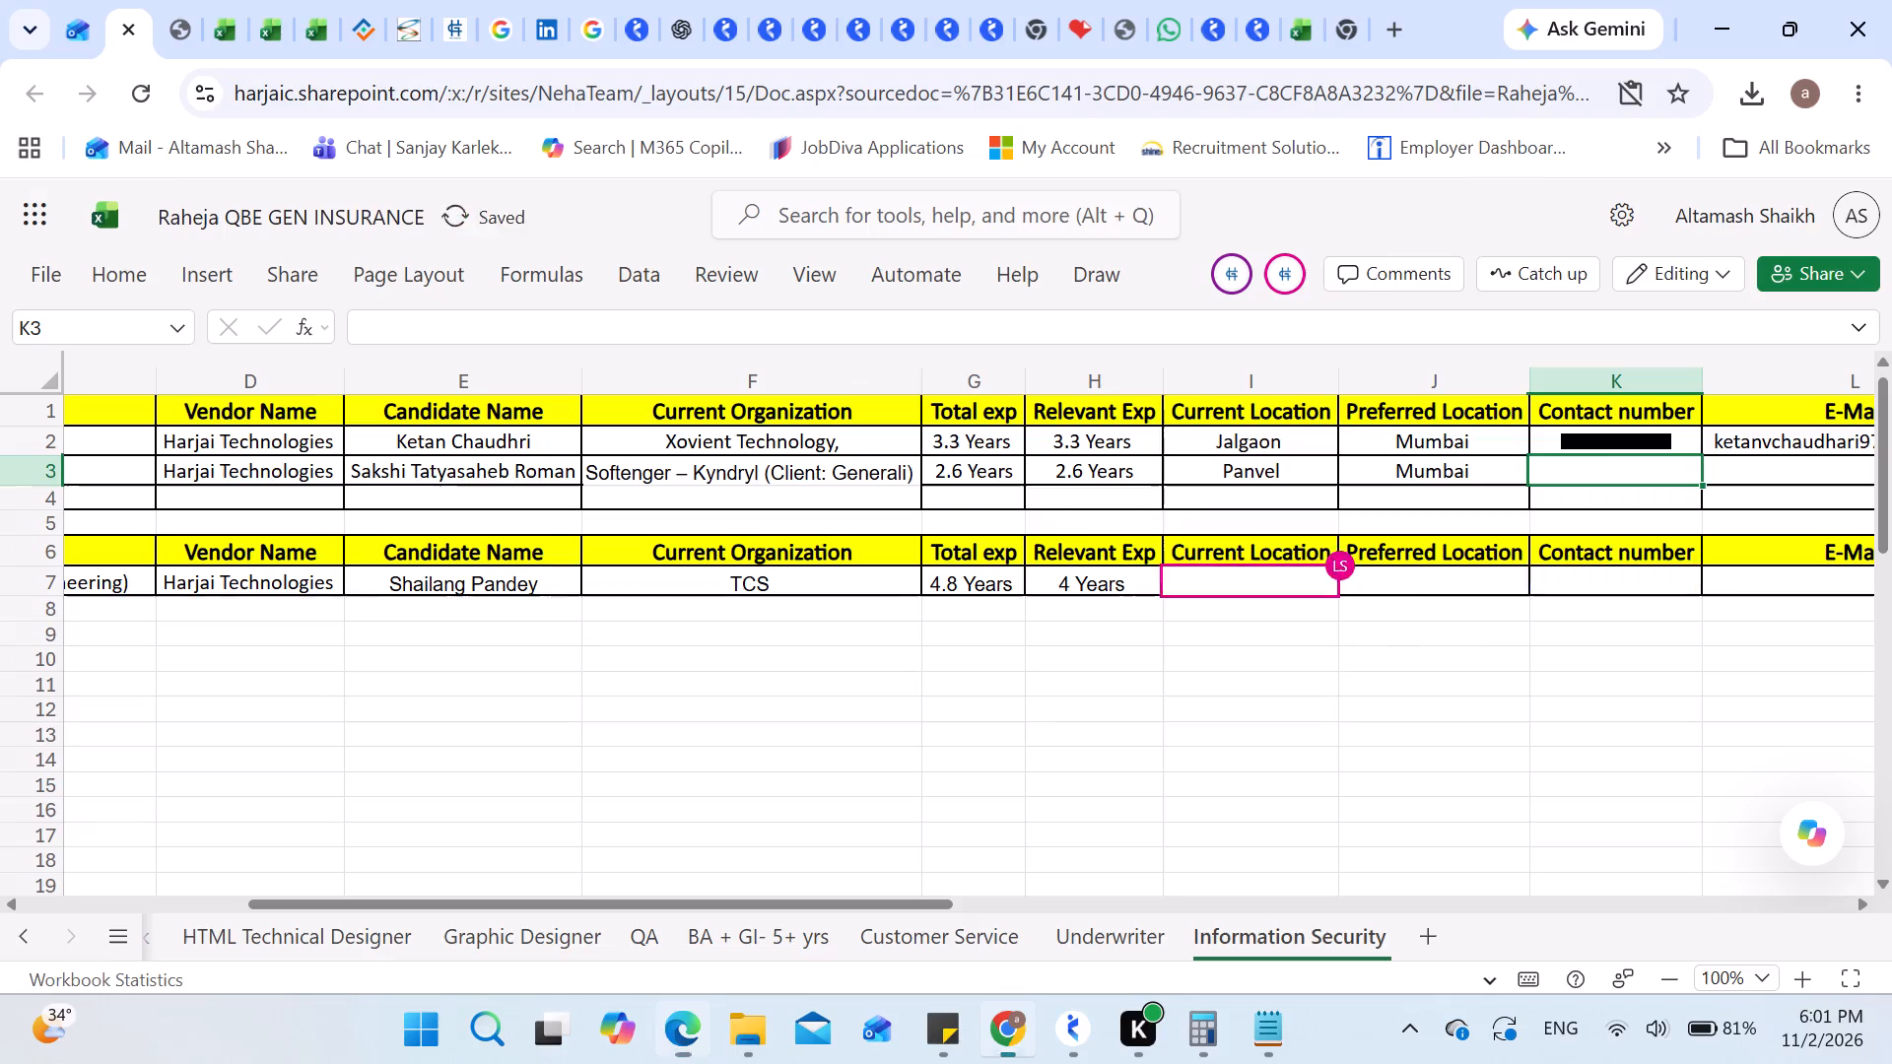
key(ctrl+v)
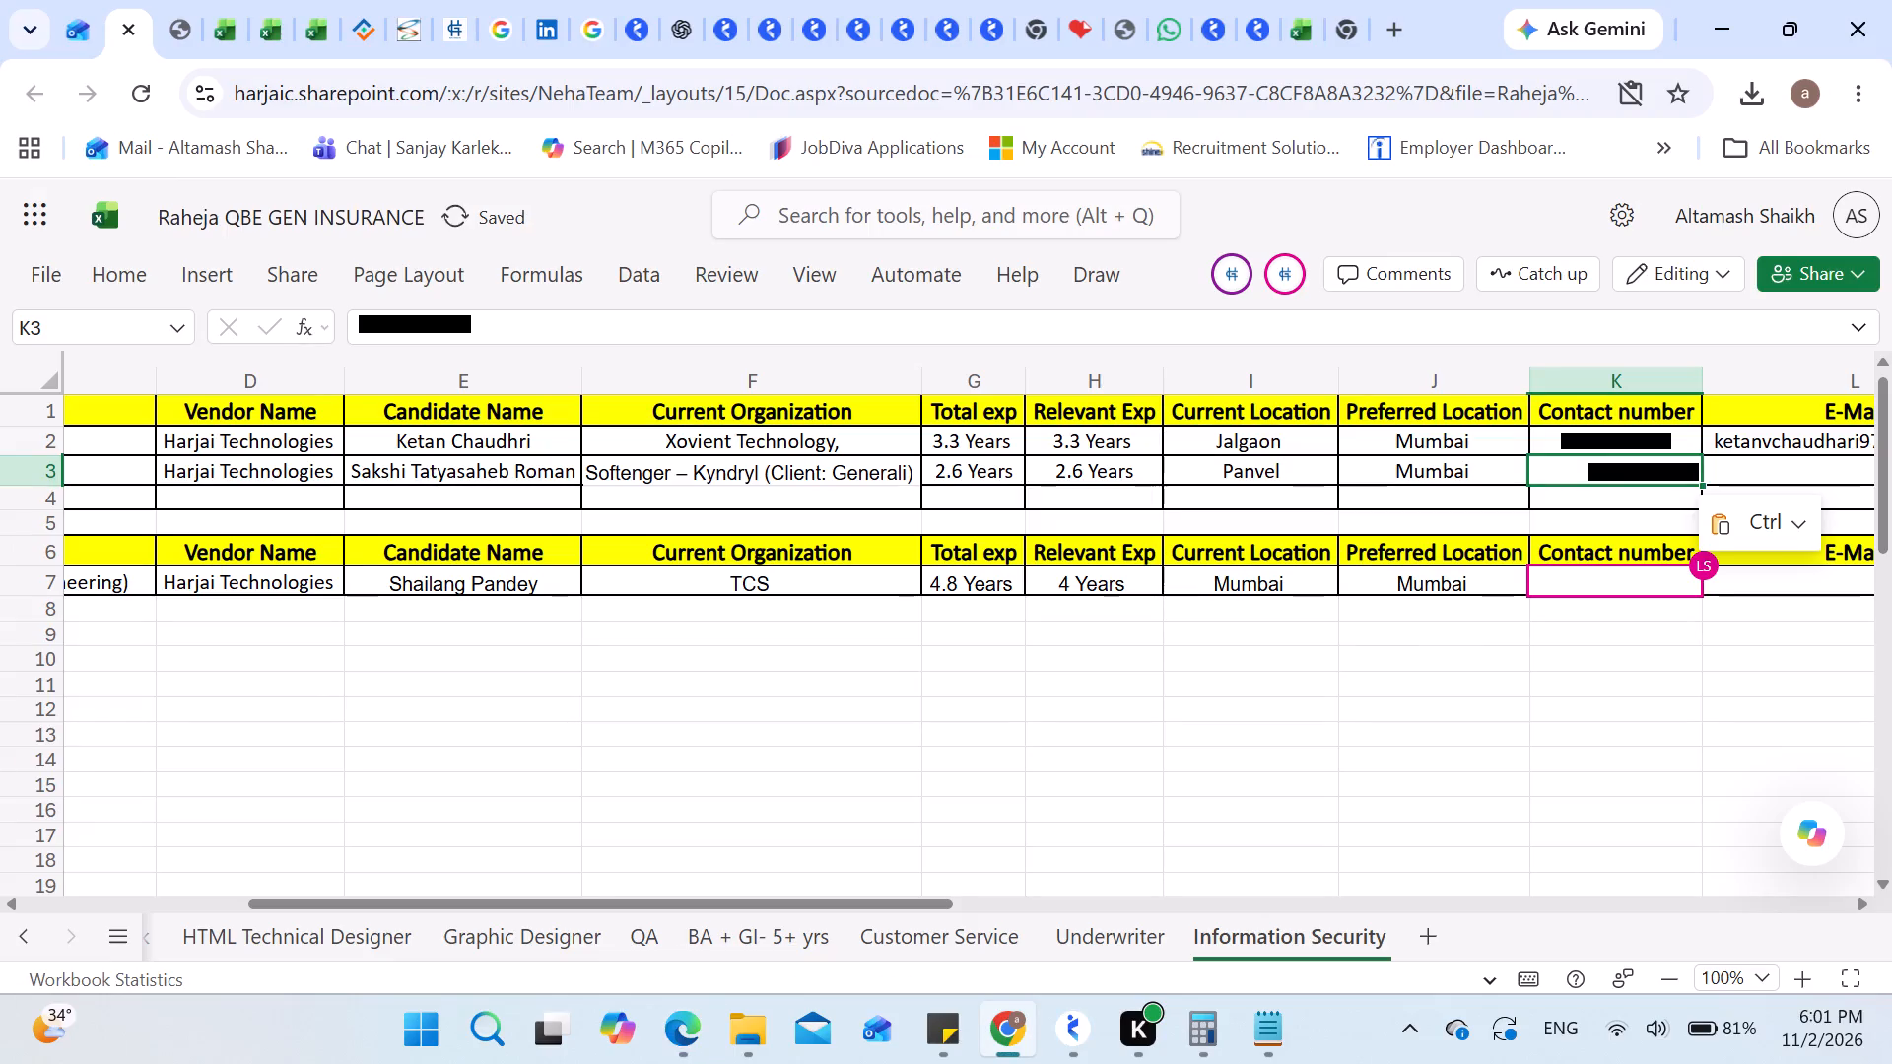
Copy the candidate's email address from the Edge resume into row 3's E-Mail cell in the workbook.
click(1797, 470)
key(alt+Tab)
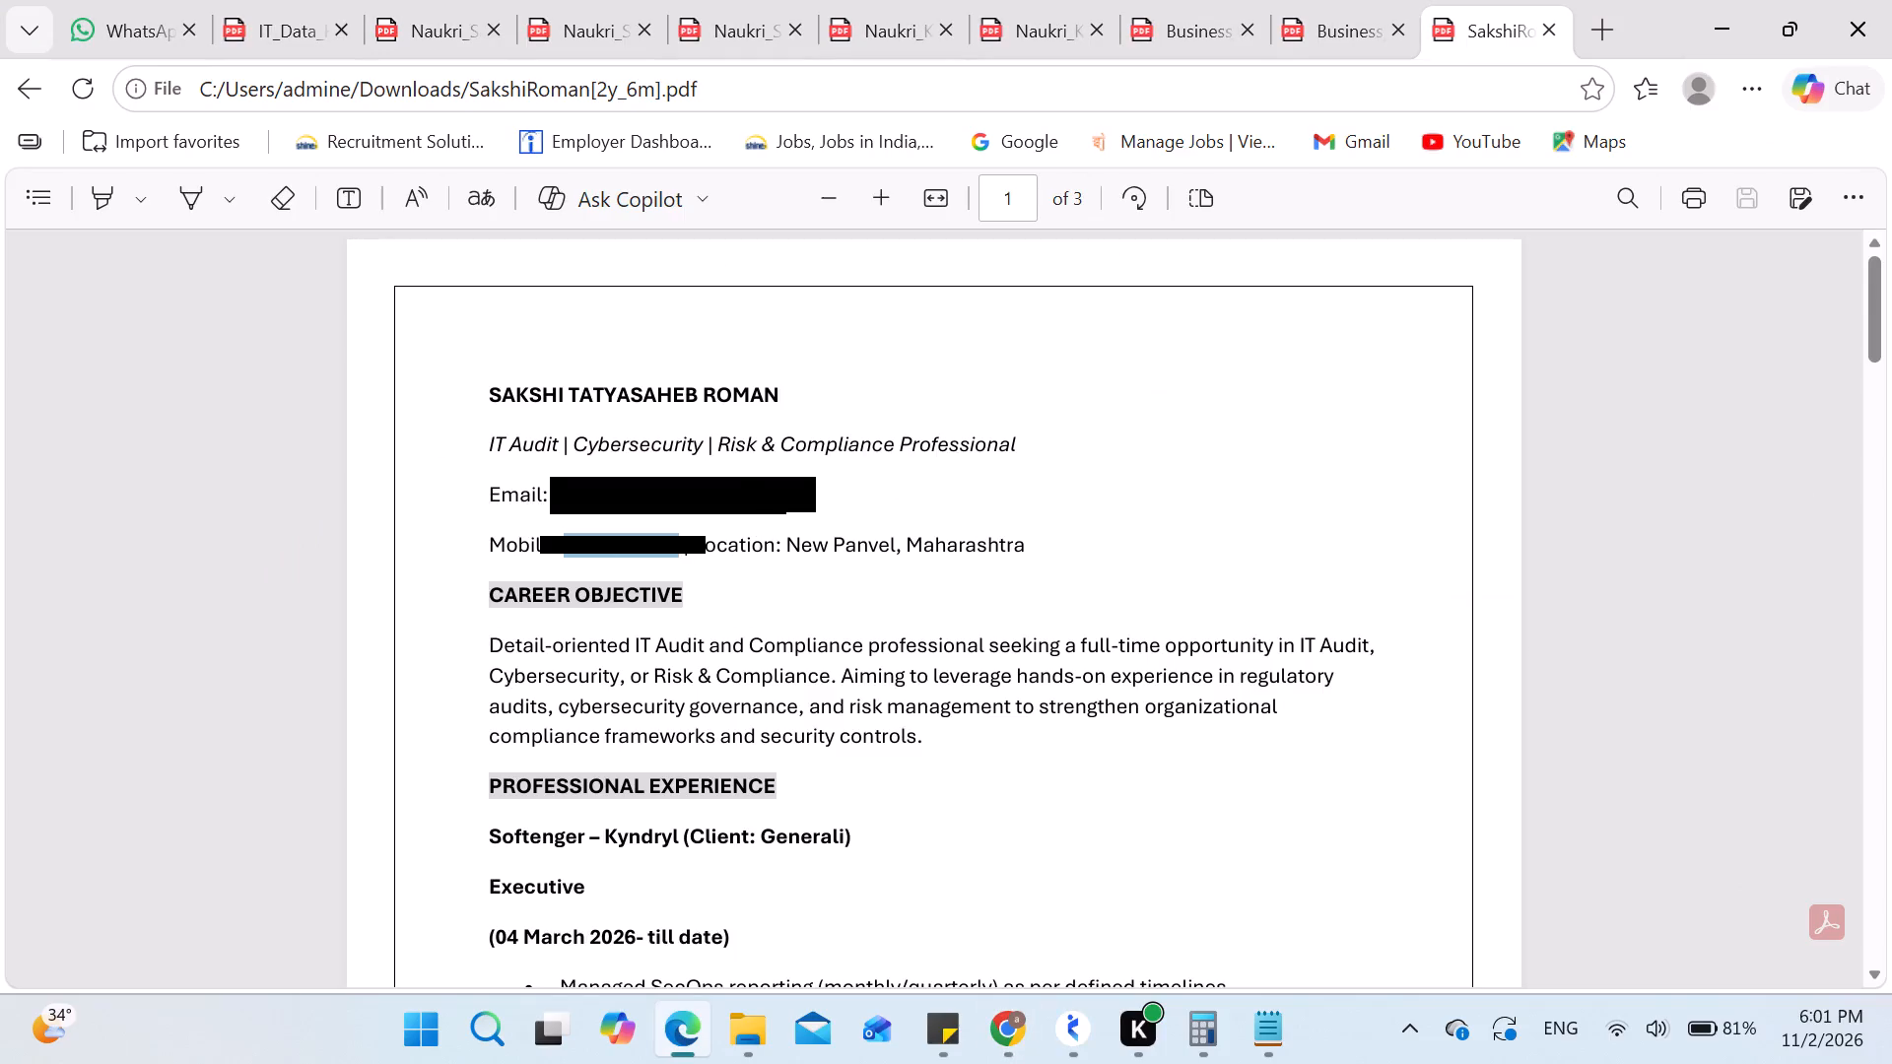
drag(817, 496, 568, 494)
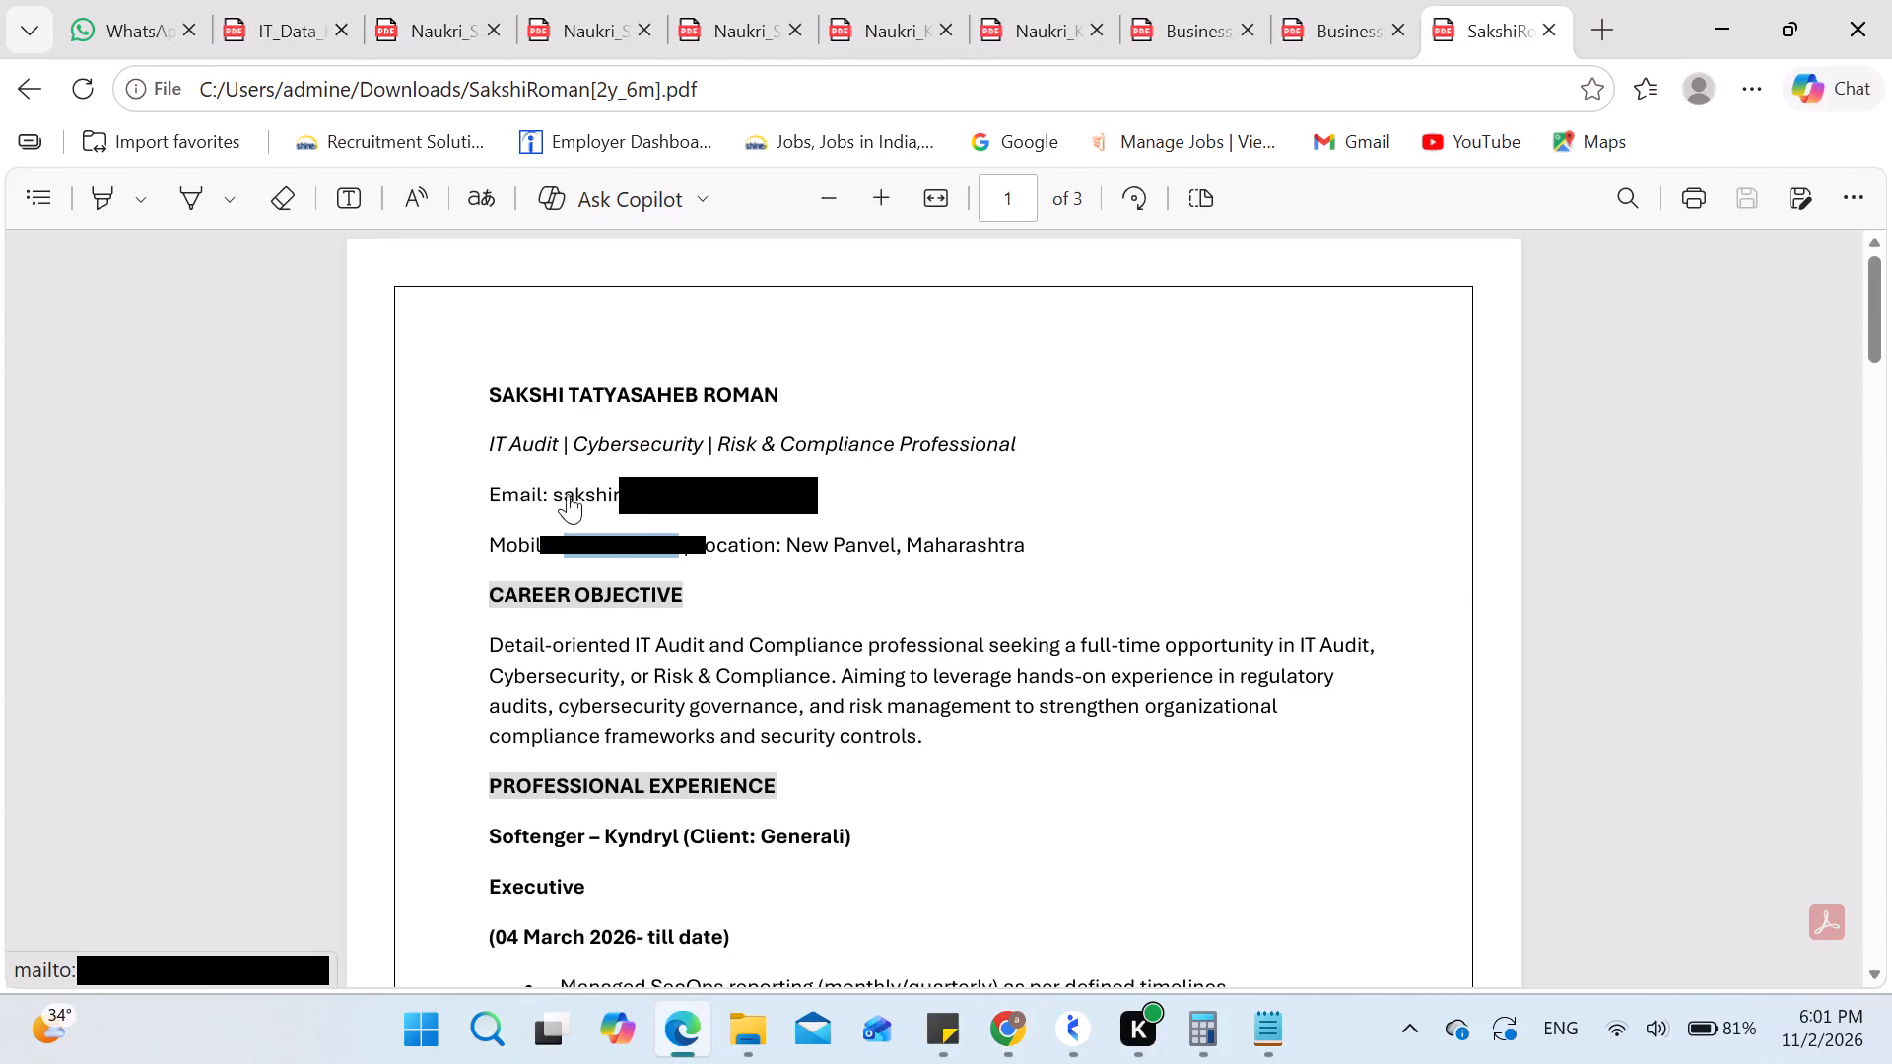
drag(568, 494, 409, 414)
click(409, 414)
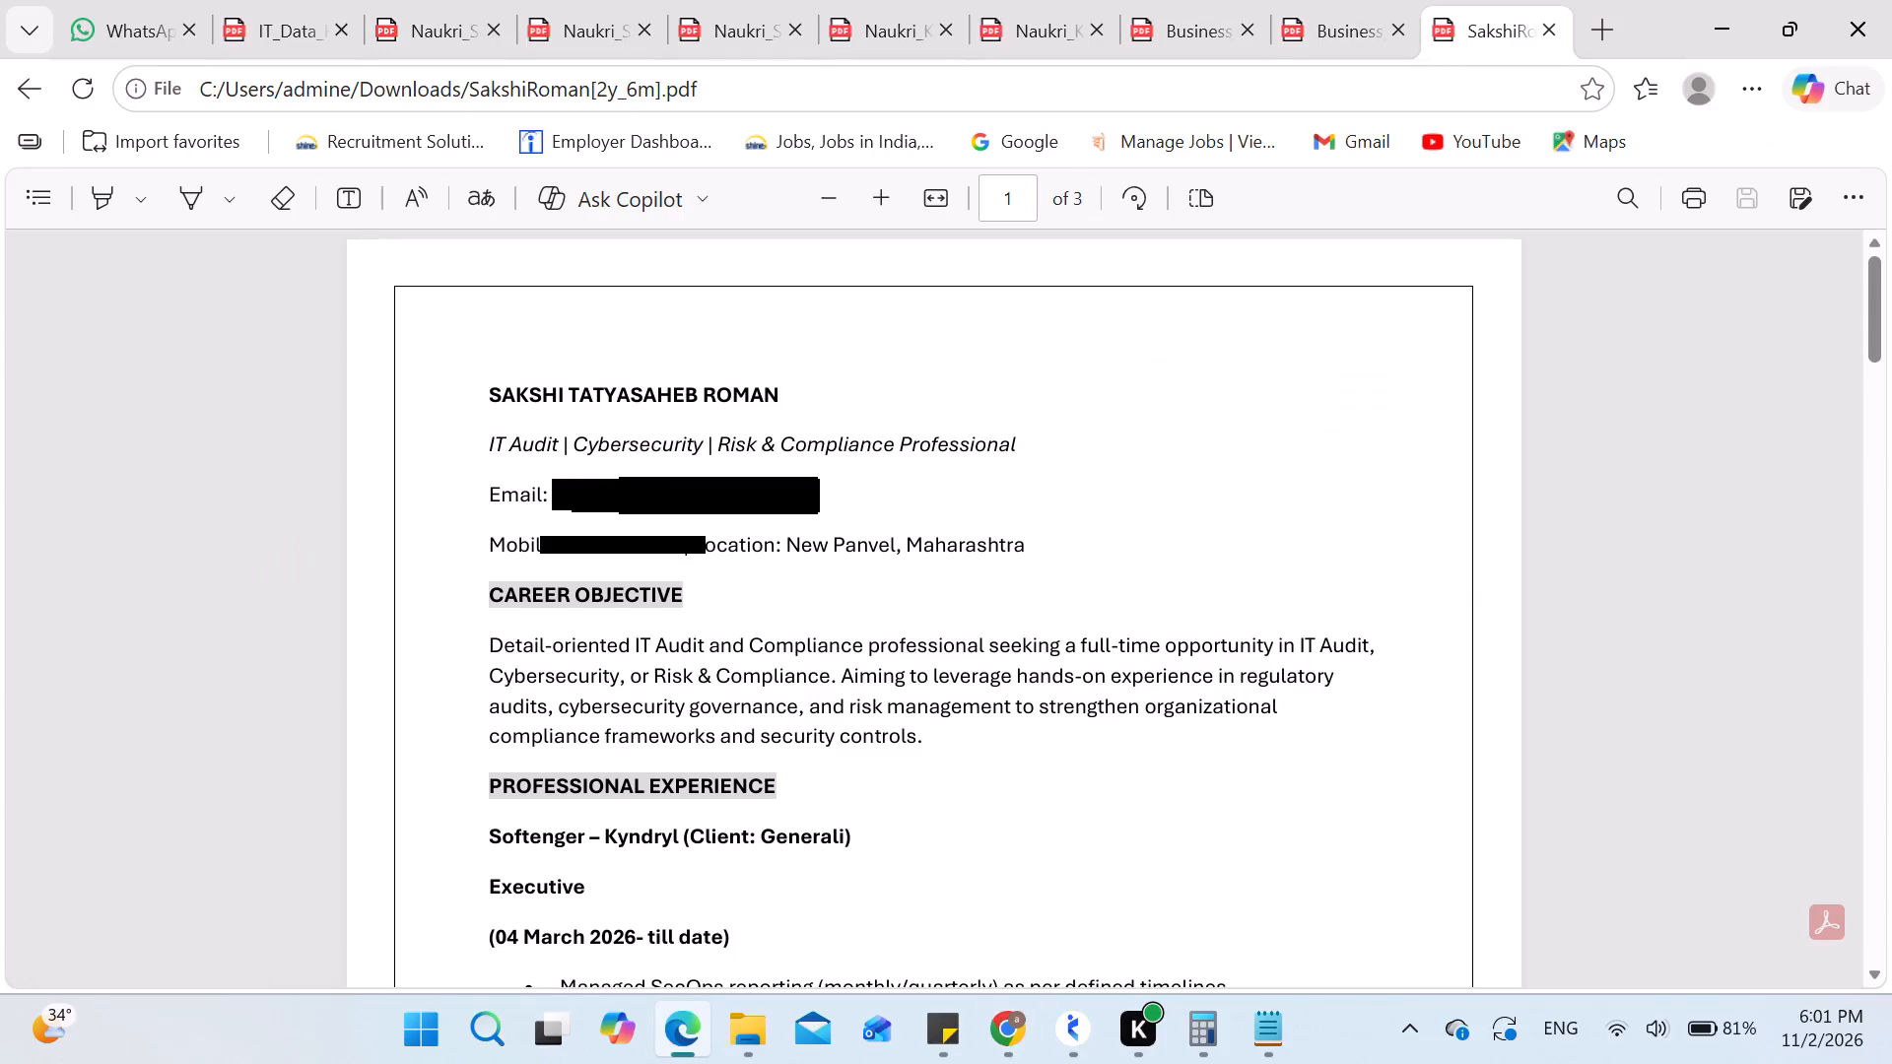
drag(550, 498, 651, 495)
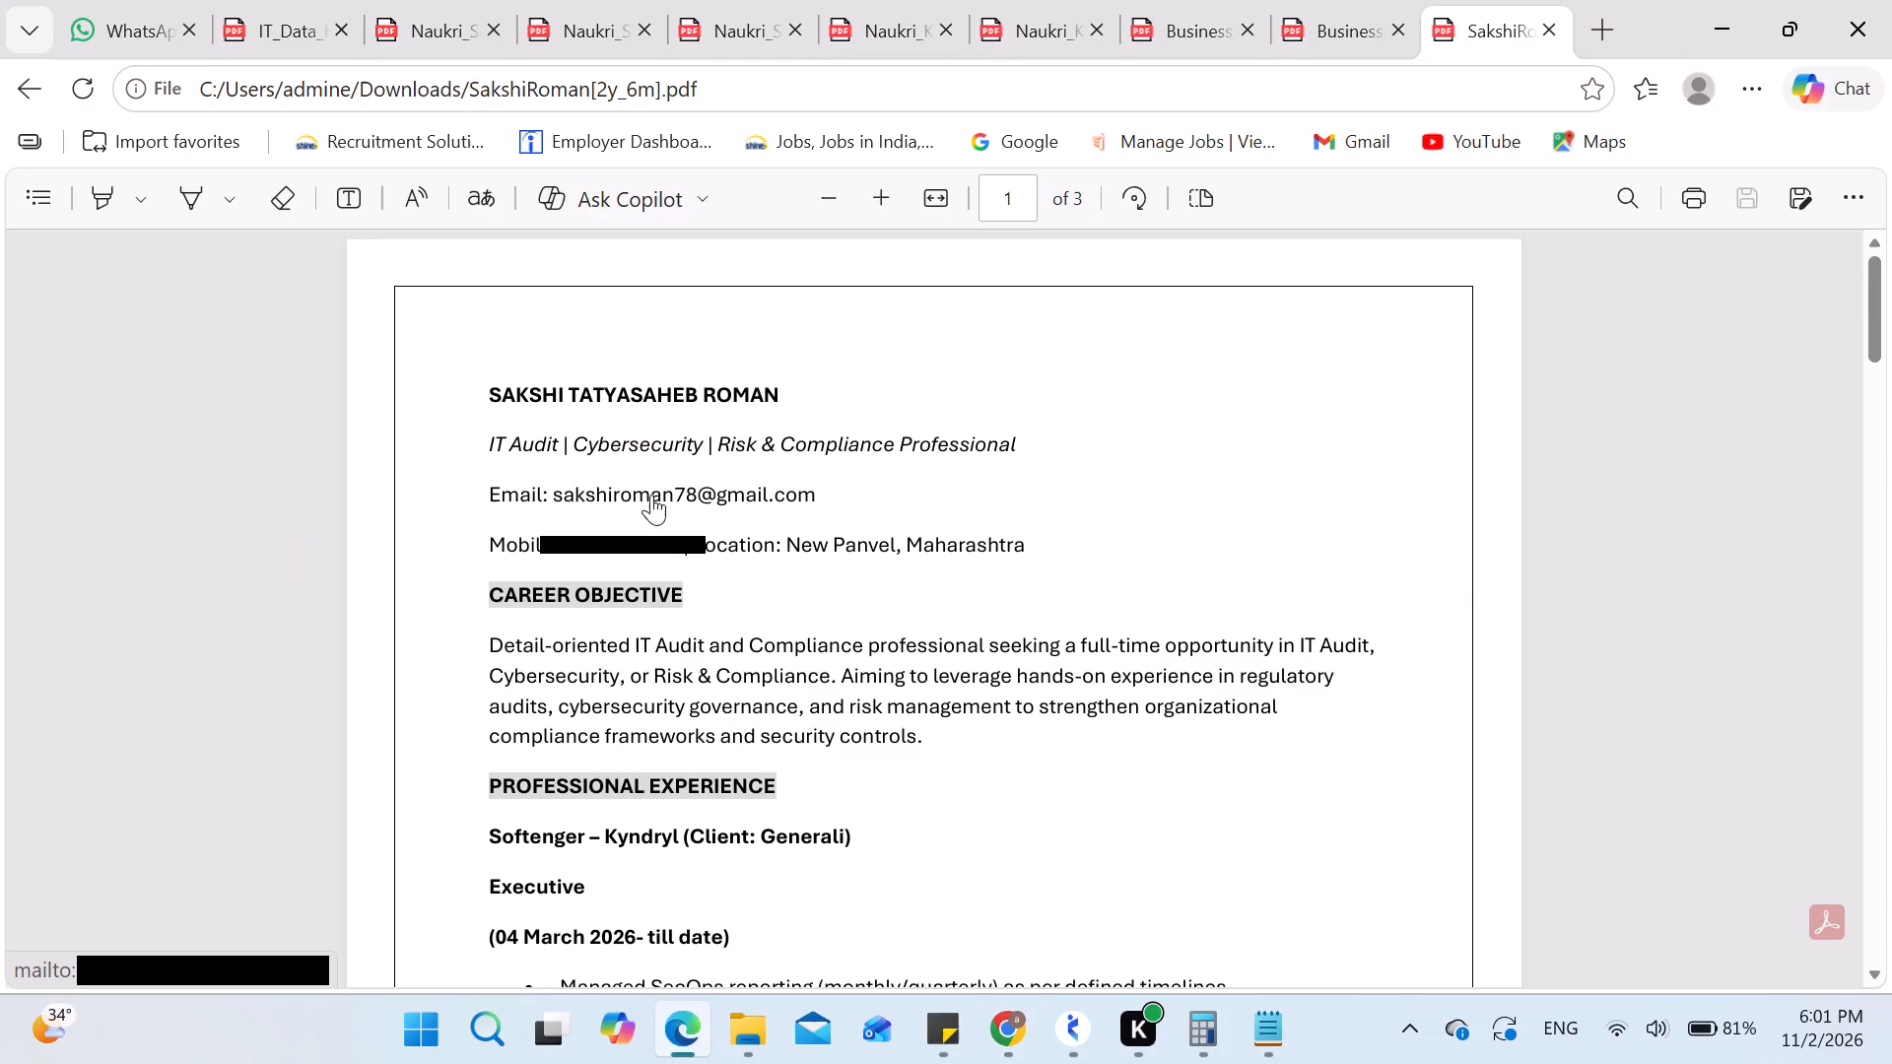
drag(651, 495, 762, 497)
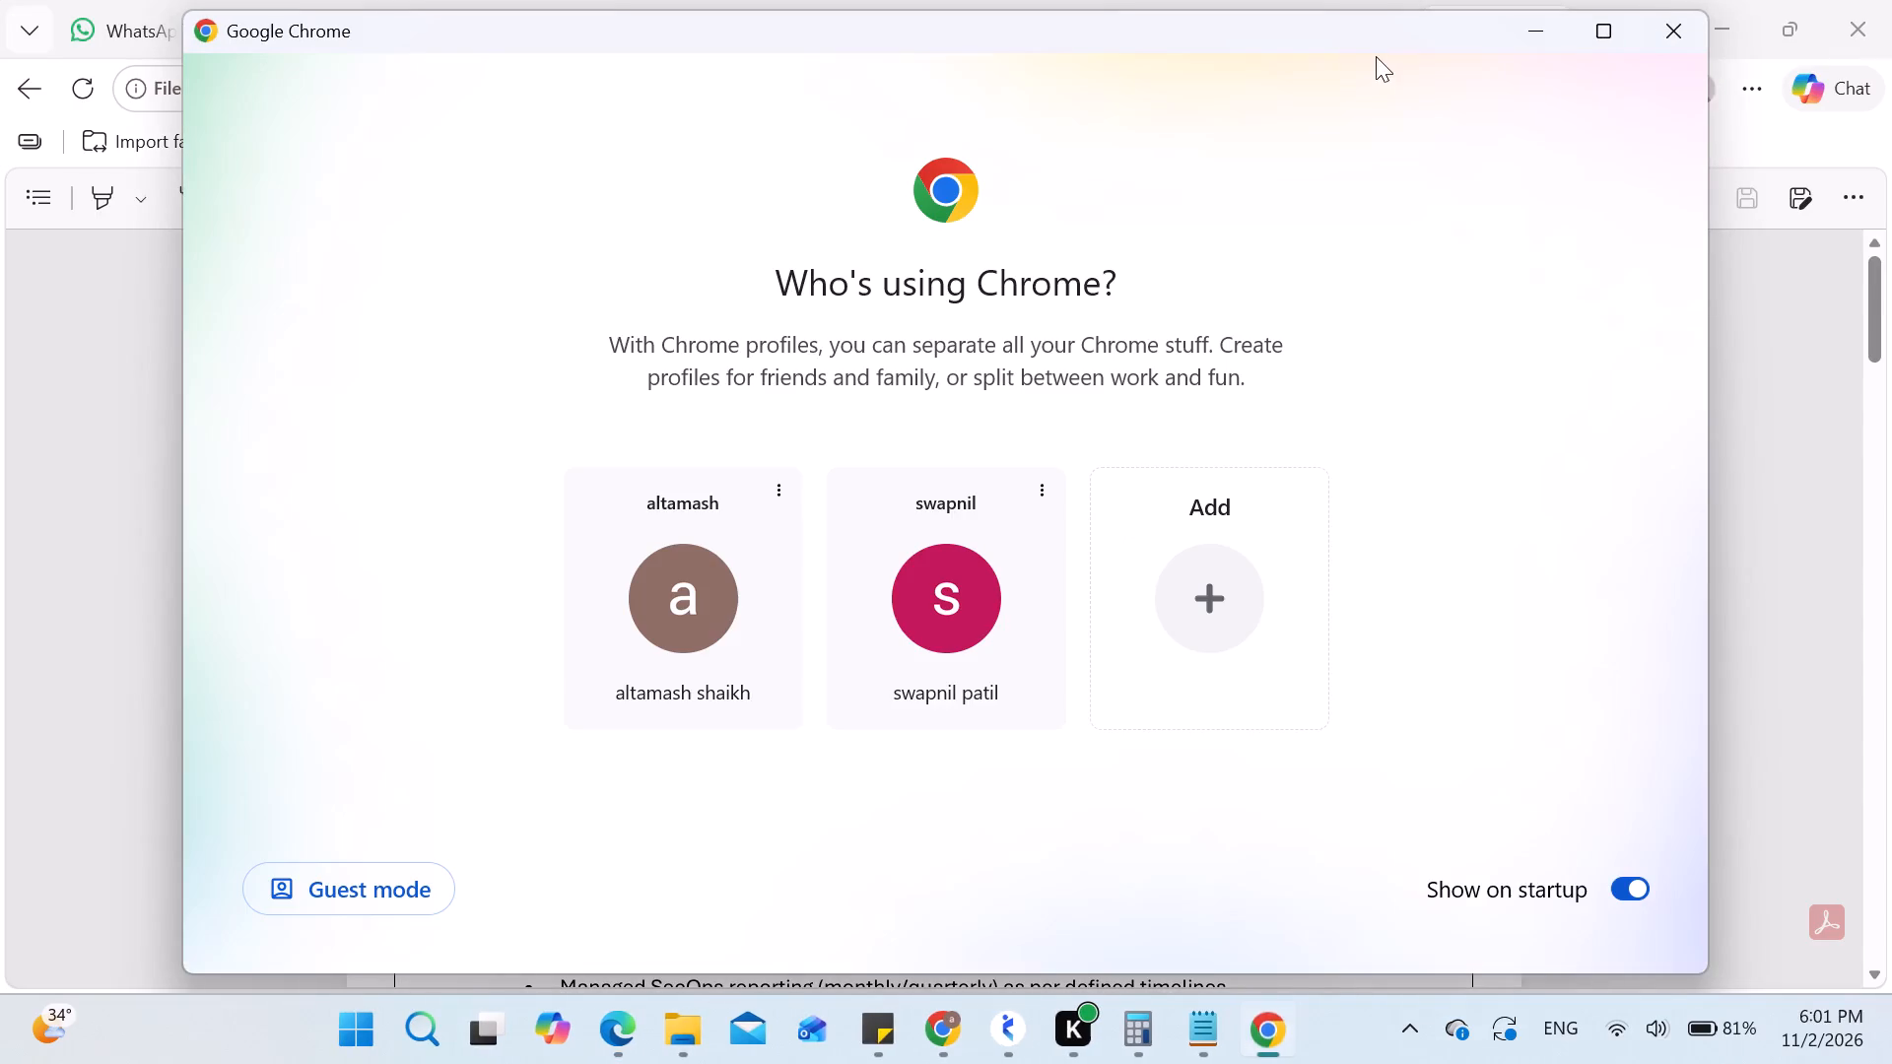
click(1665, 32)
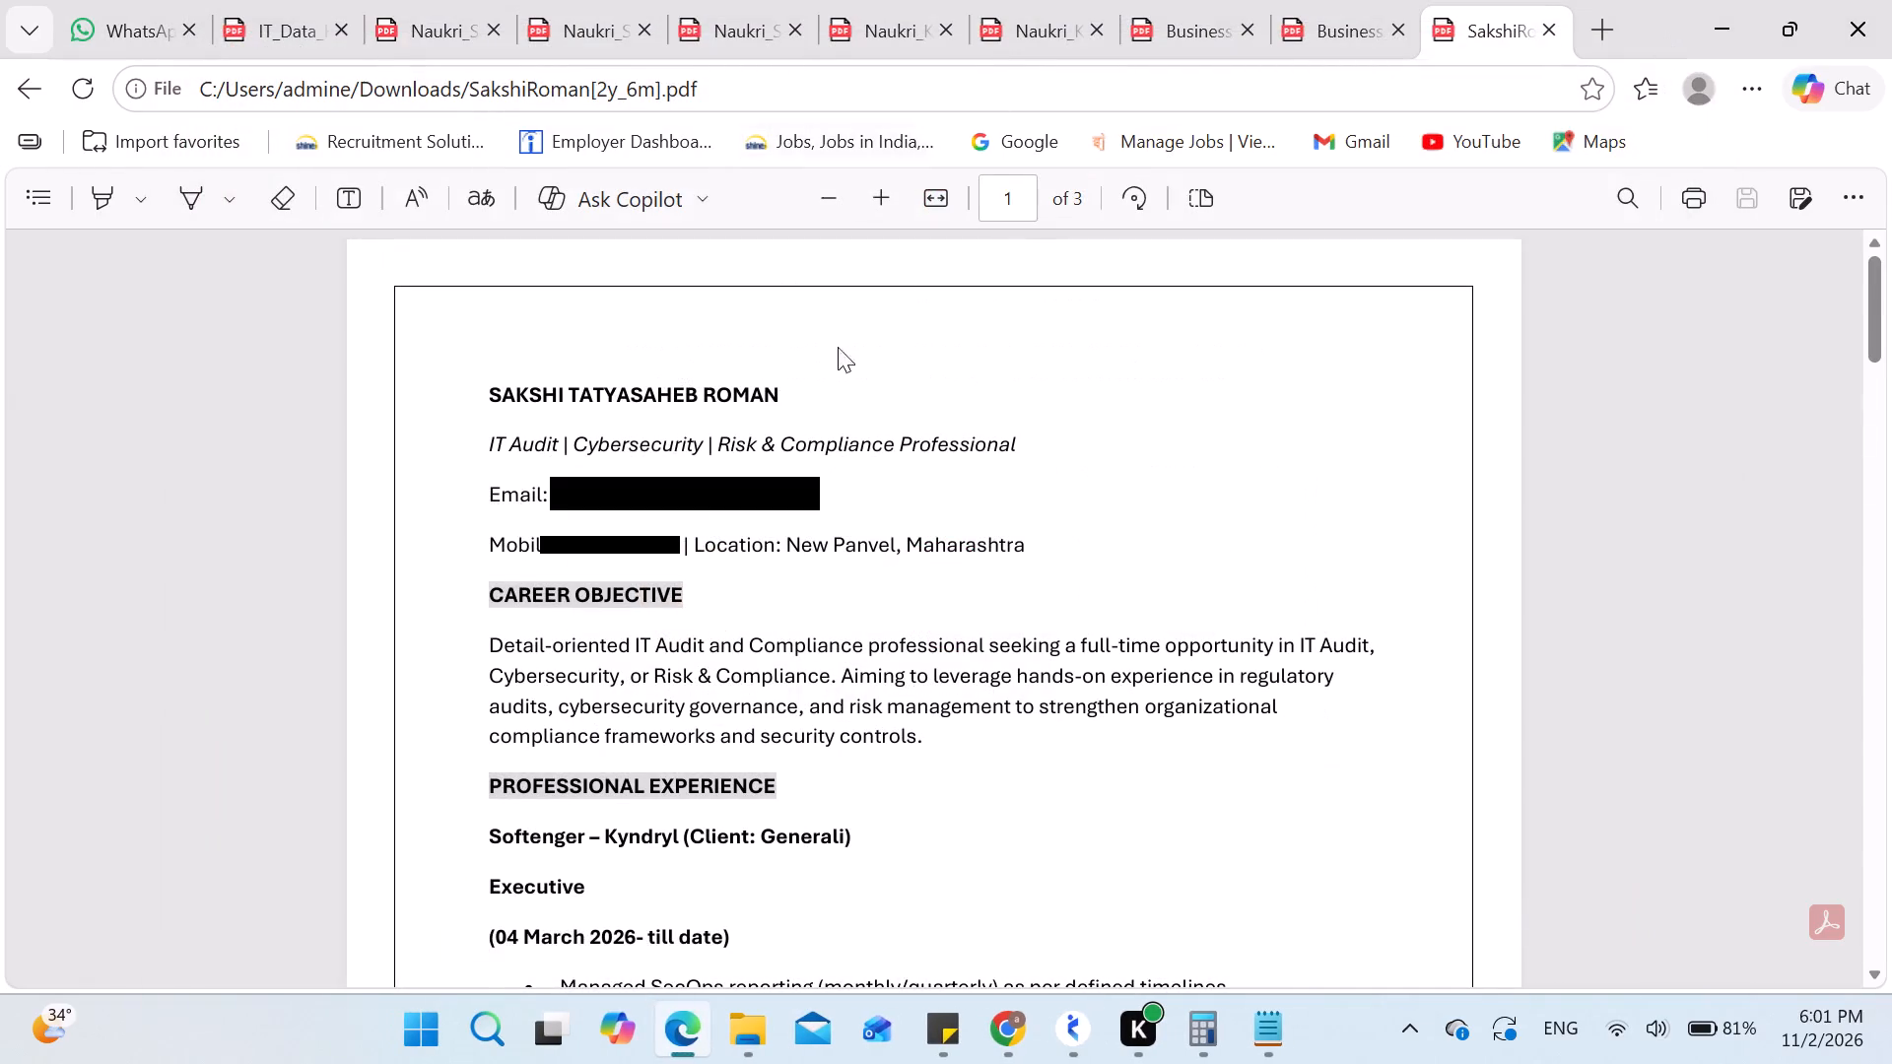
right_click(689, 499)
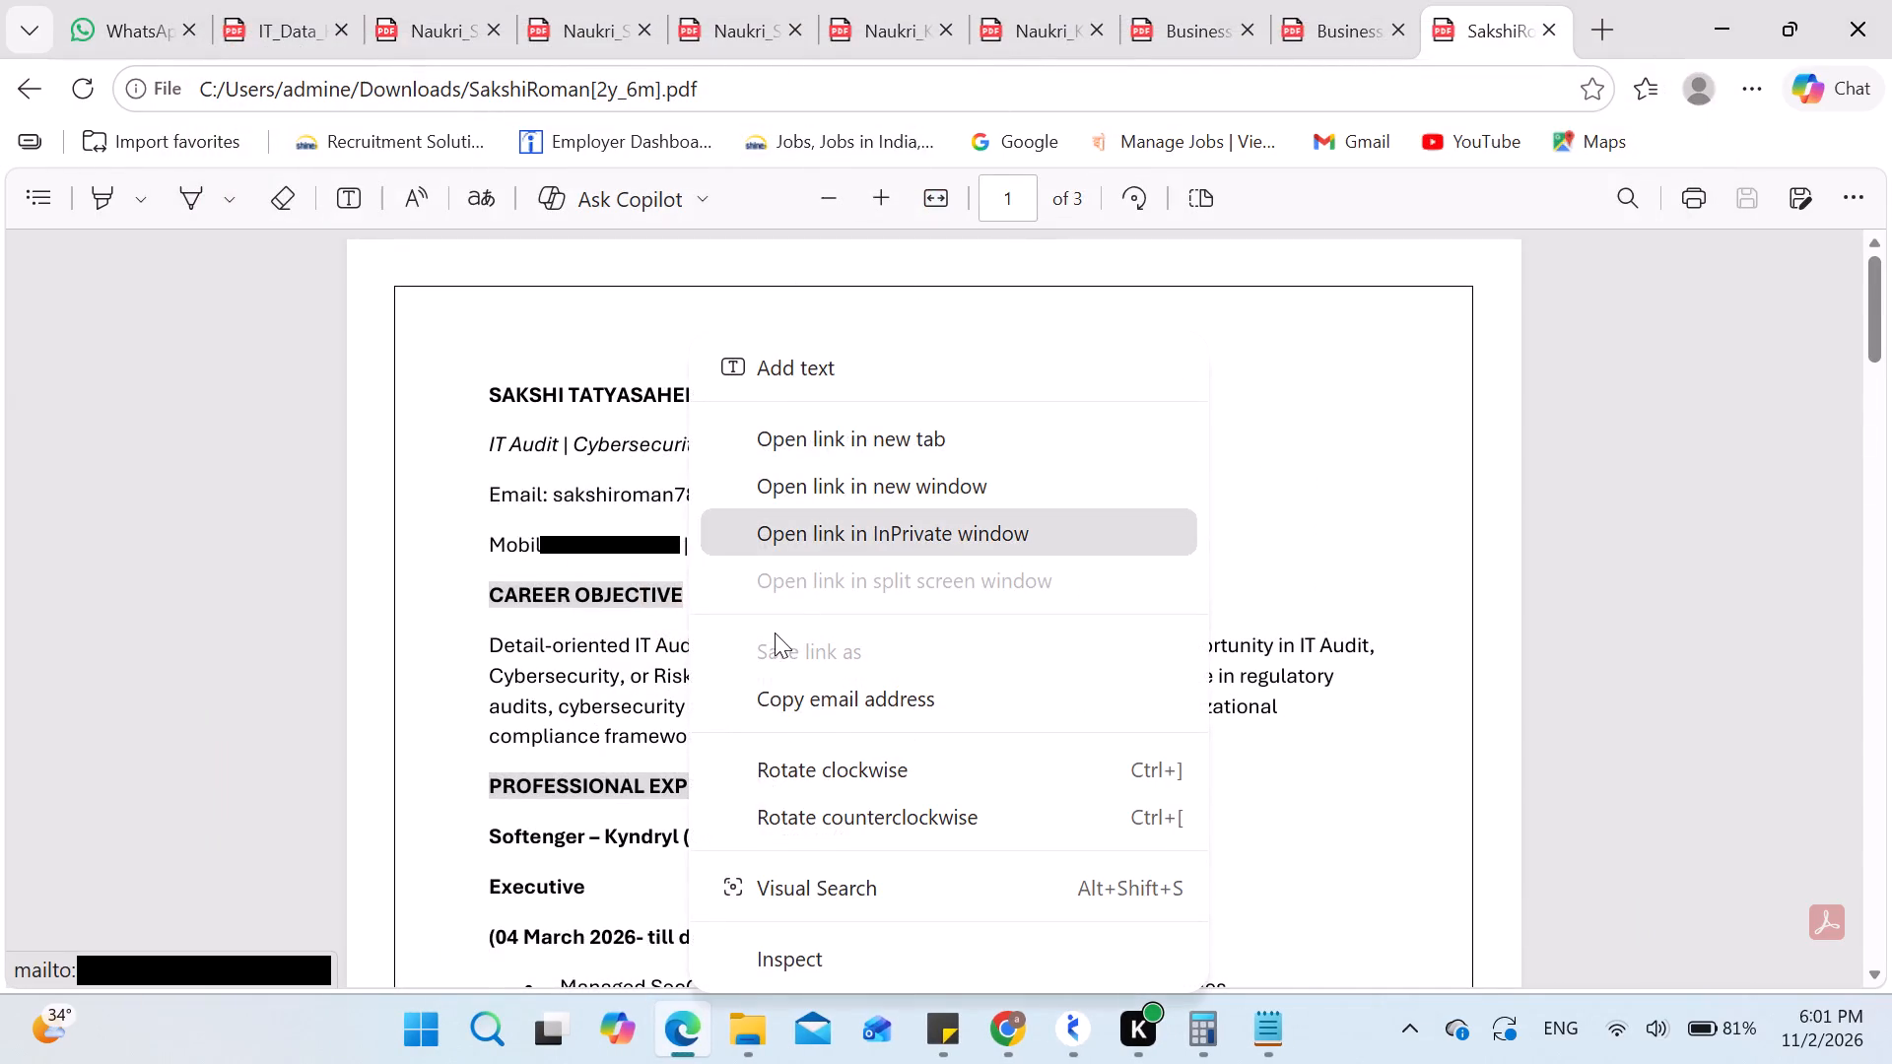
click(798, 694)
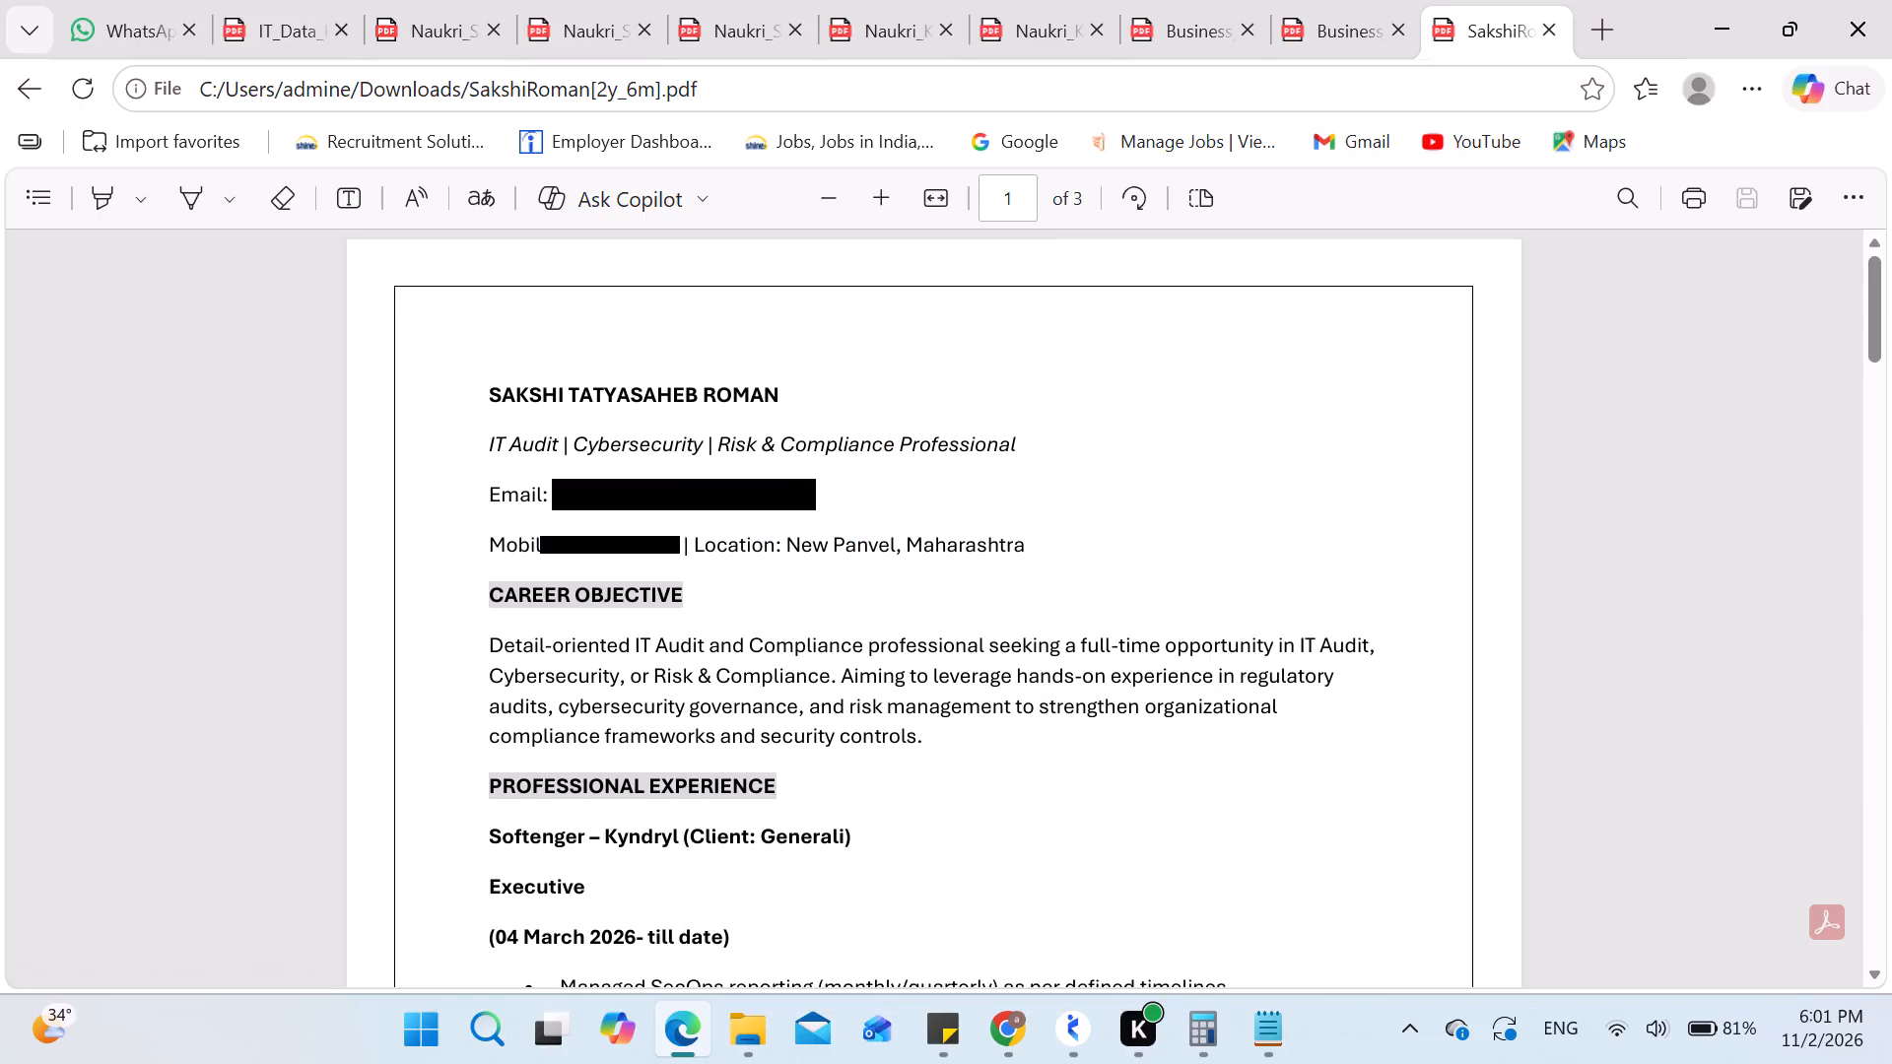
key(alt+Tab)
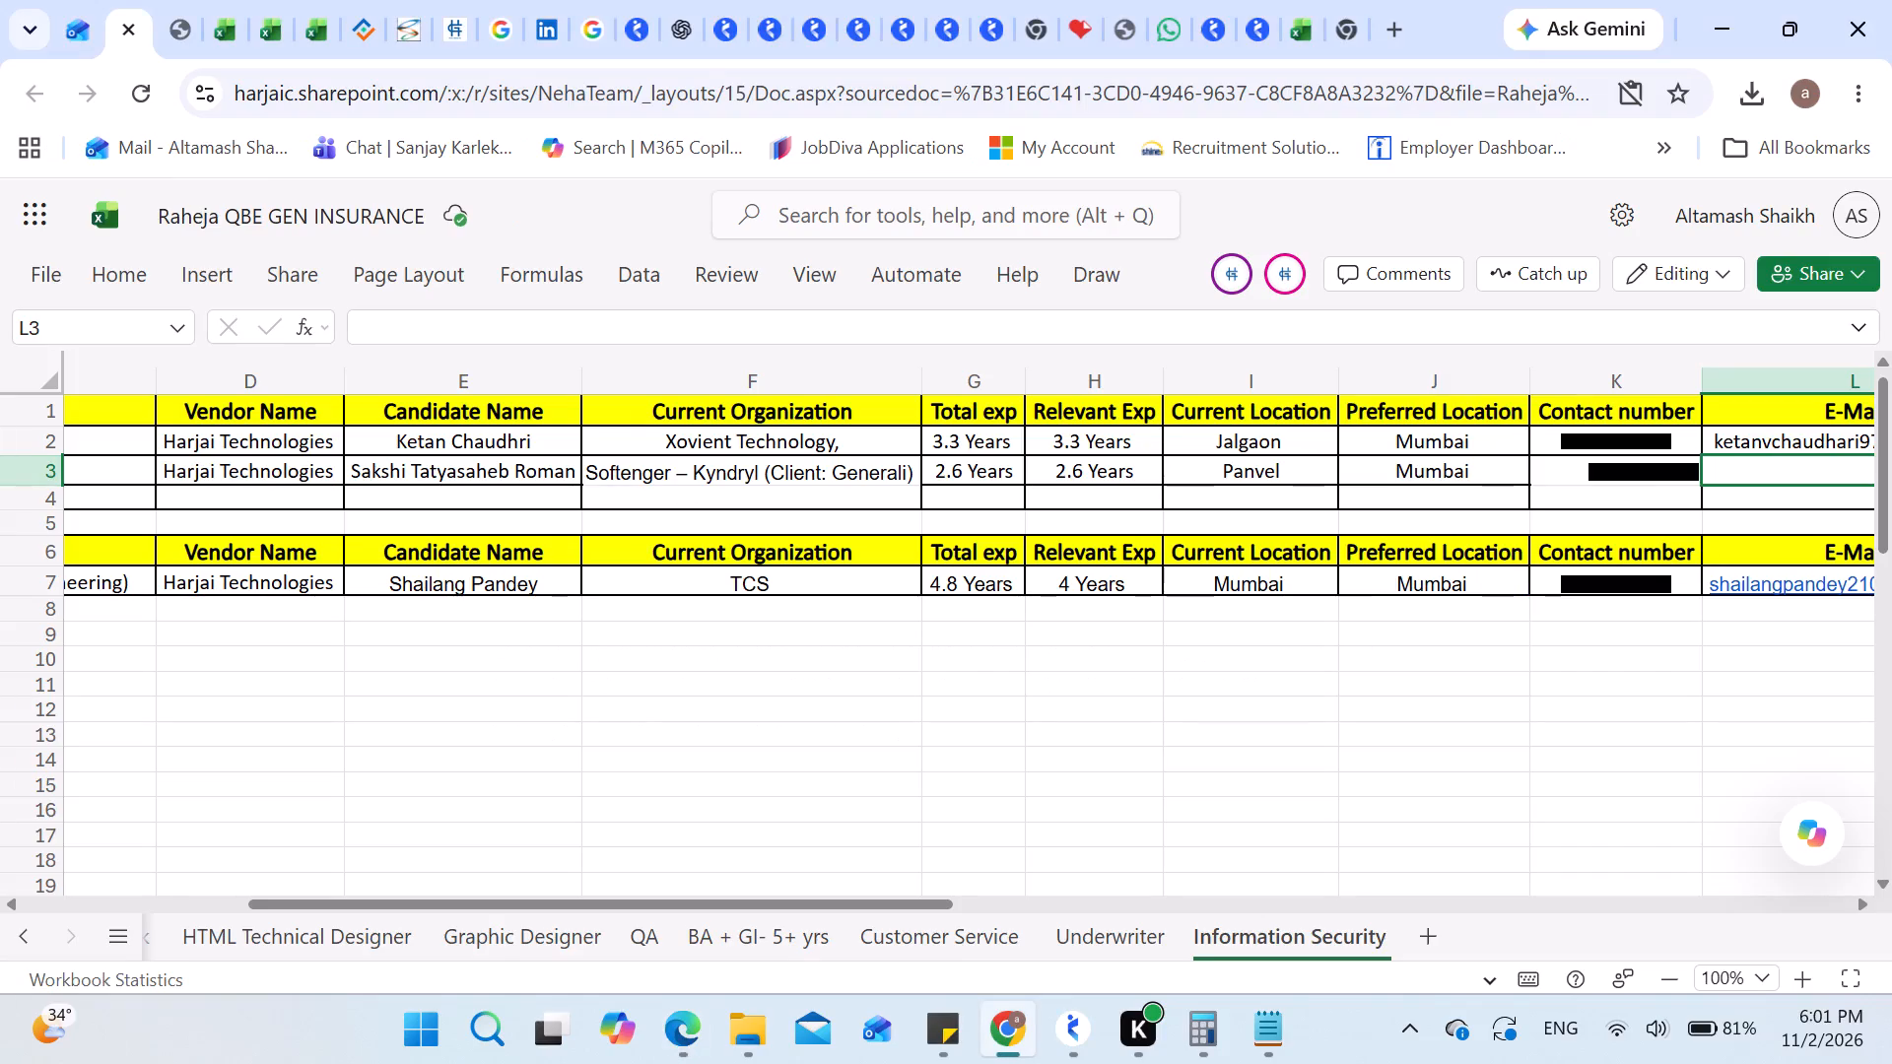
scroll(1696, 520, left, 1)
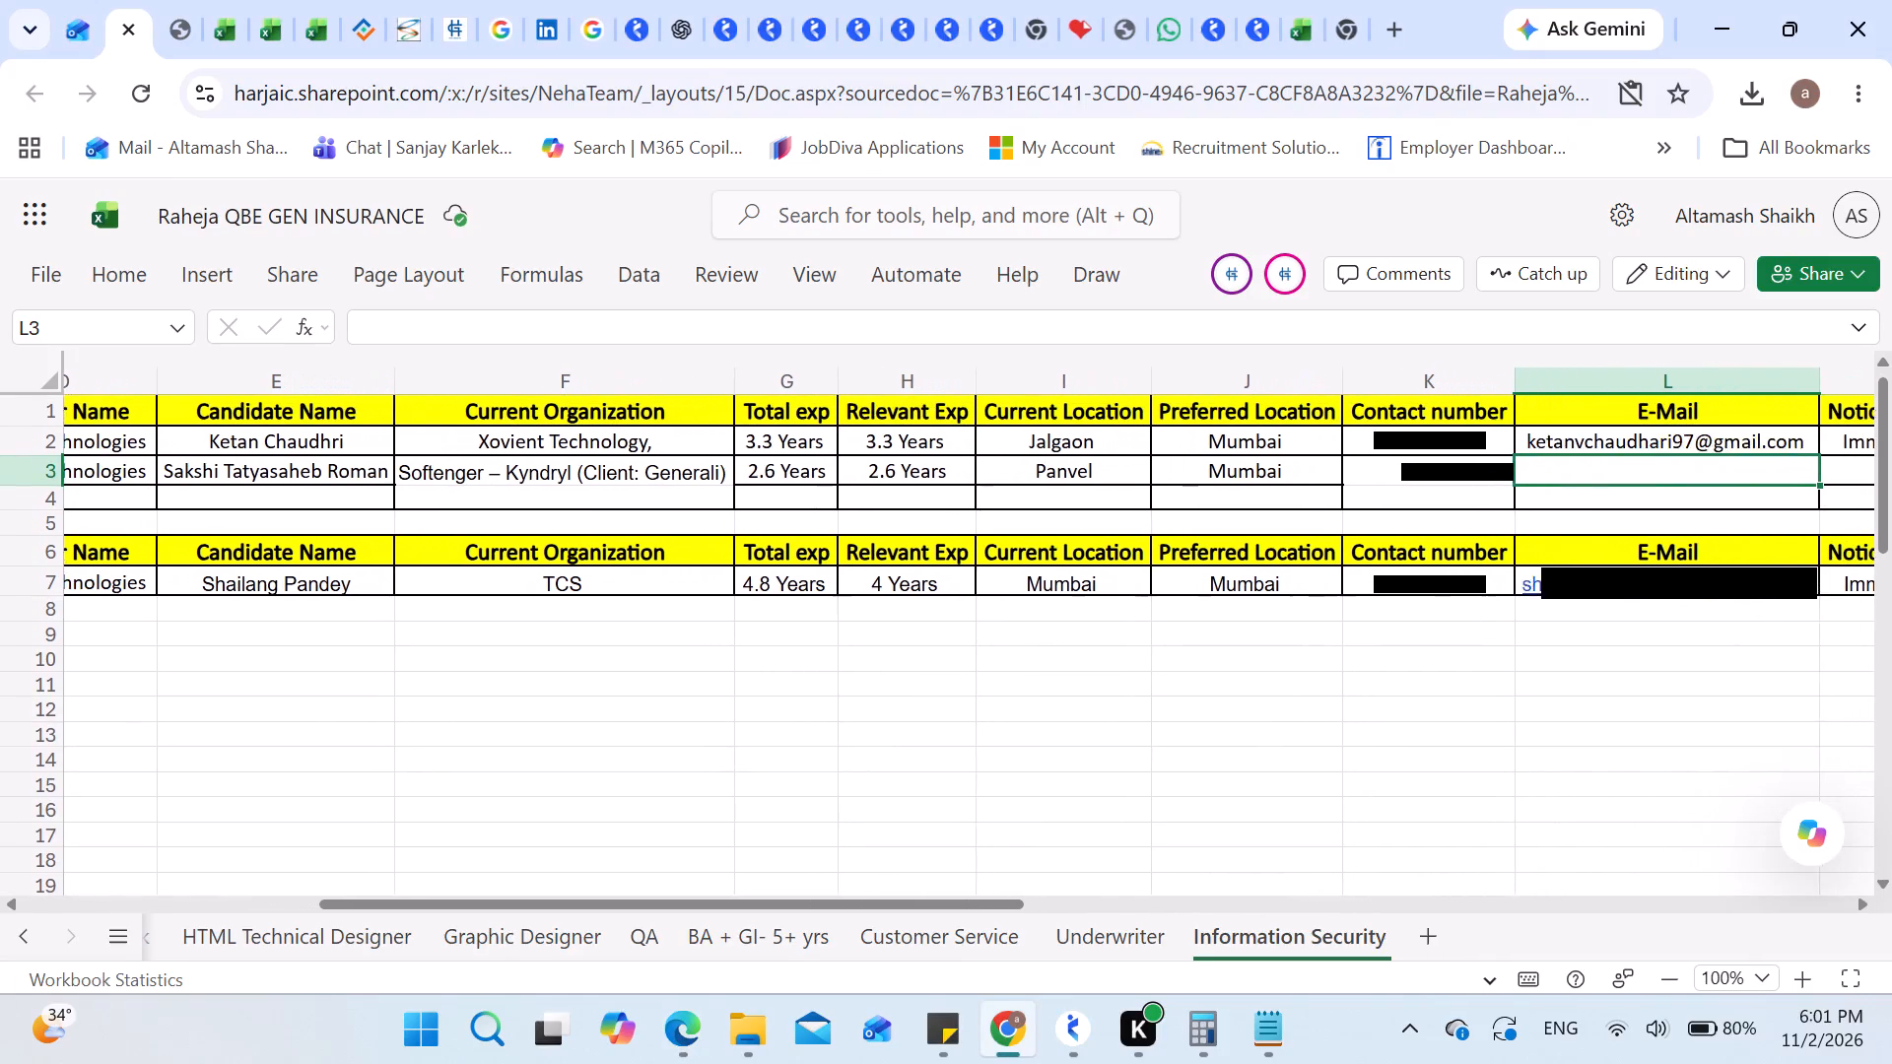
scroll(1696, 520, left, 1)
key(ctrl+v)
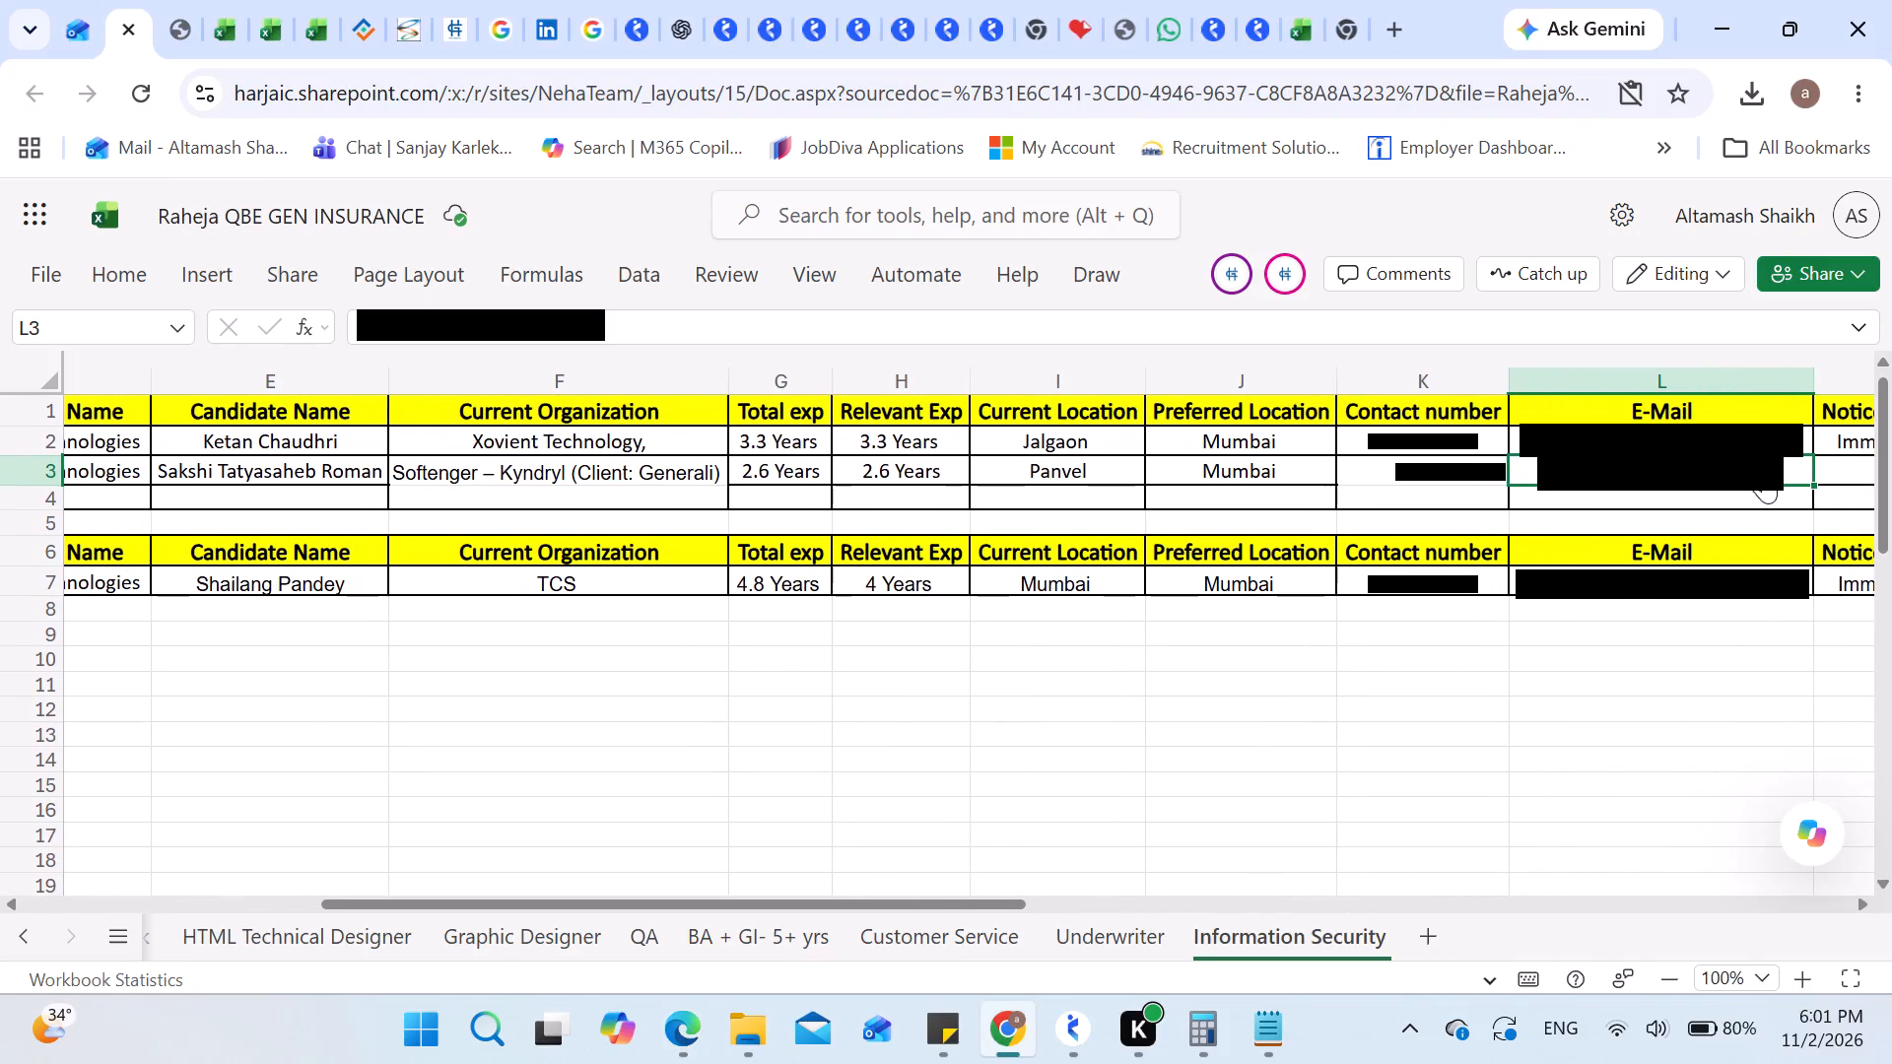
Enter LWD: 23rd Nov, 2026 as row 3's Notice Period.
scroll(1763, 473, left, 1)
click(1663, 464)
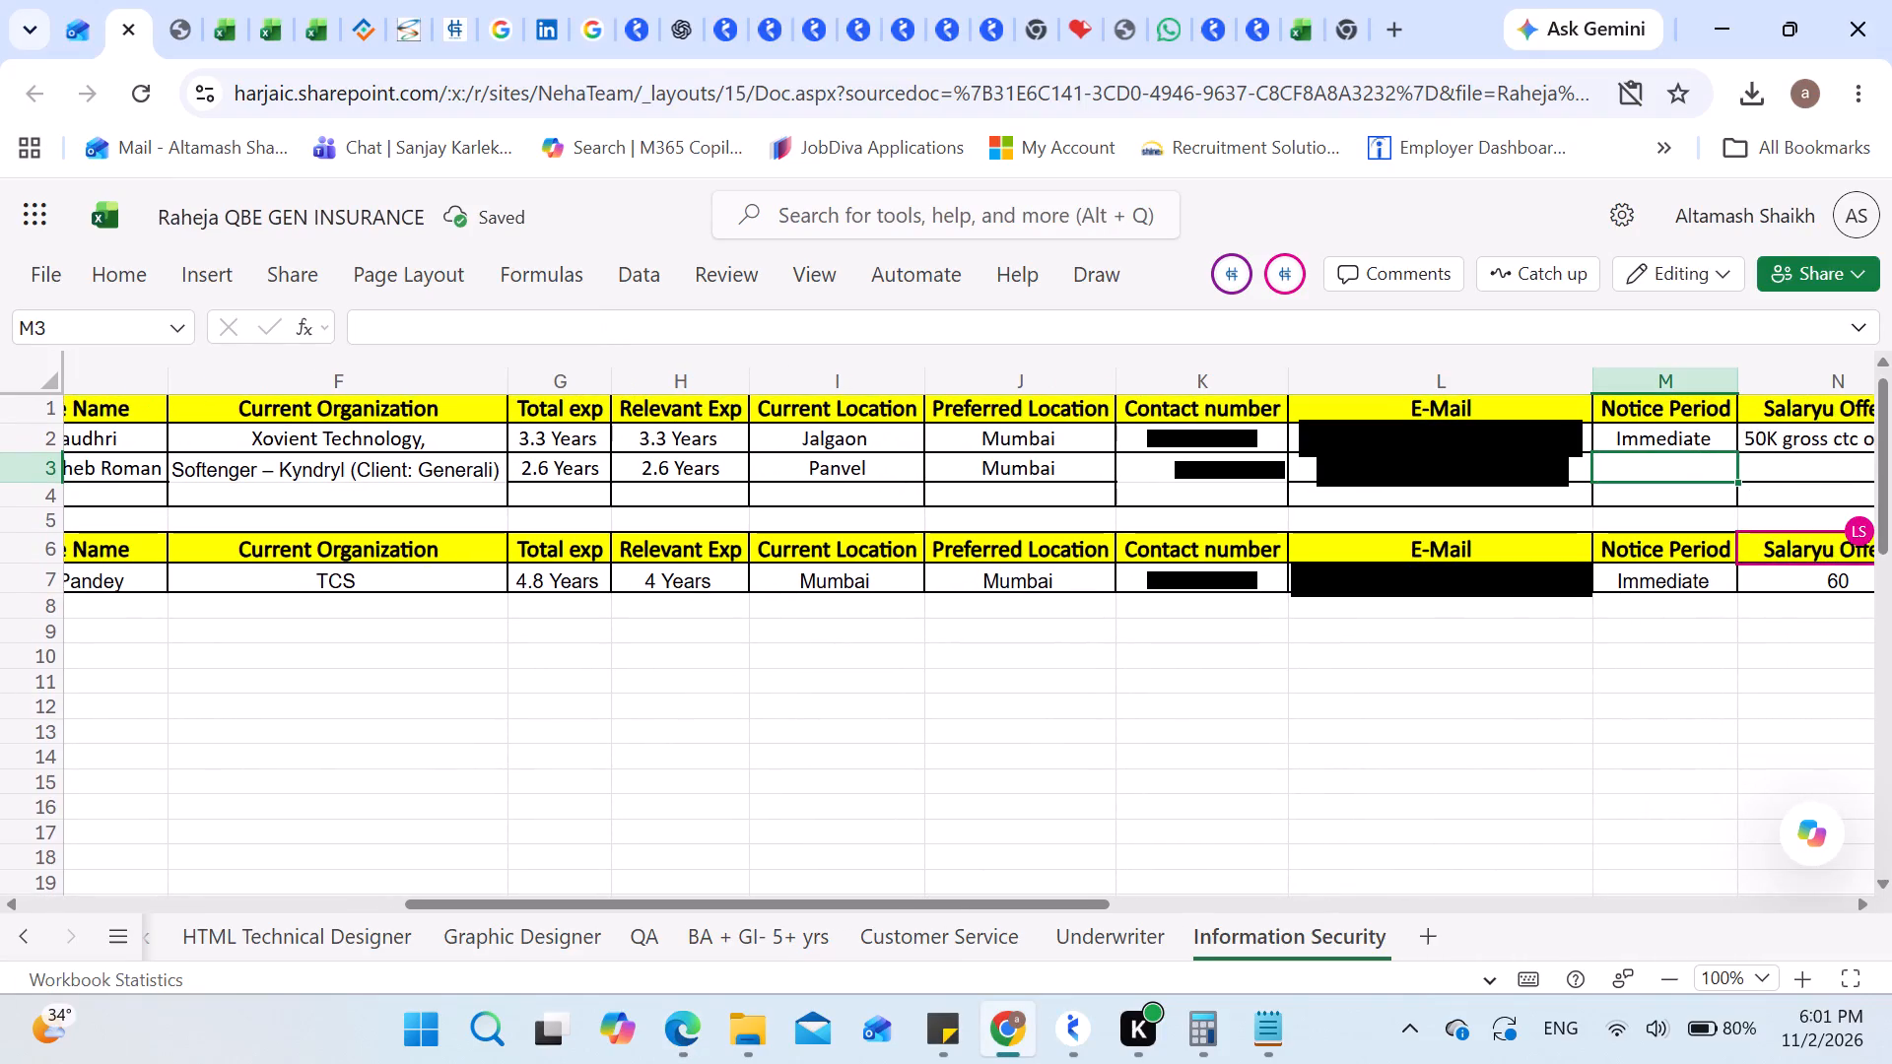
text(LWD)
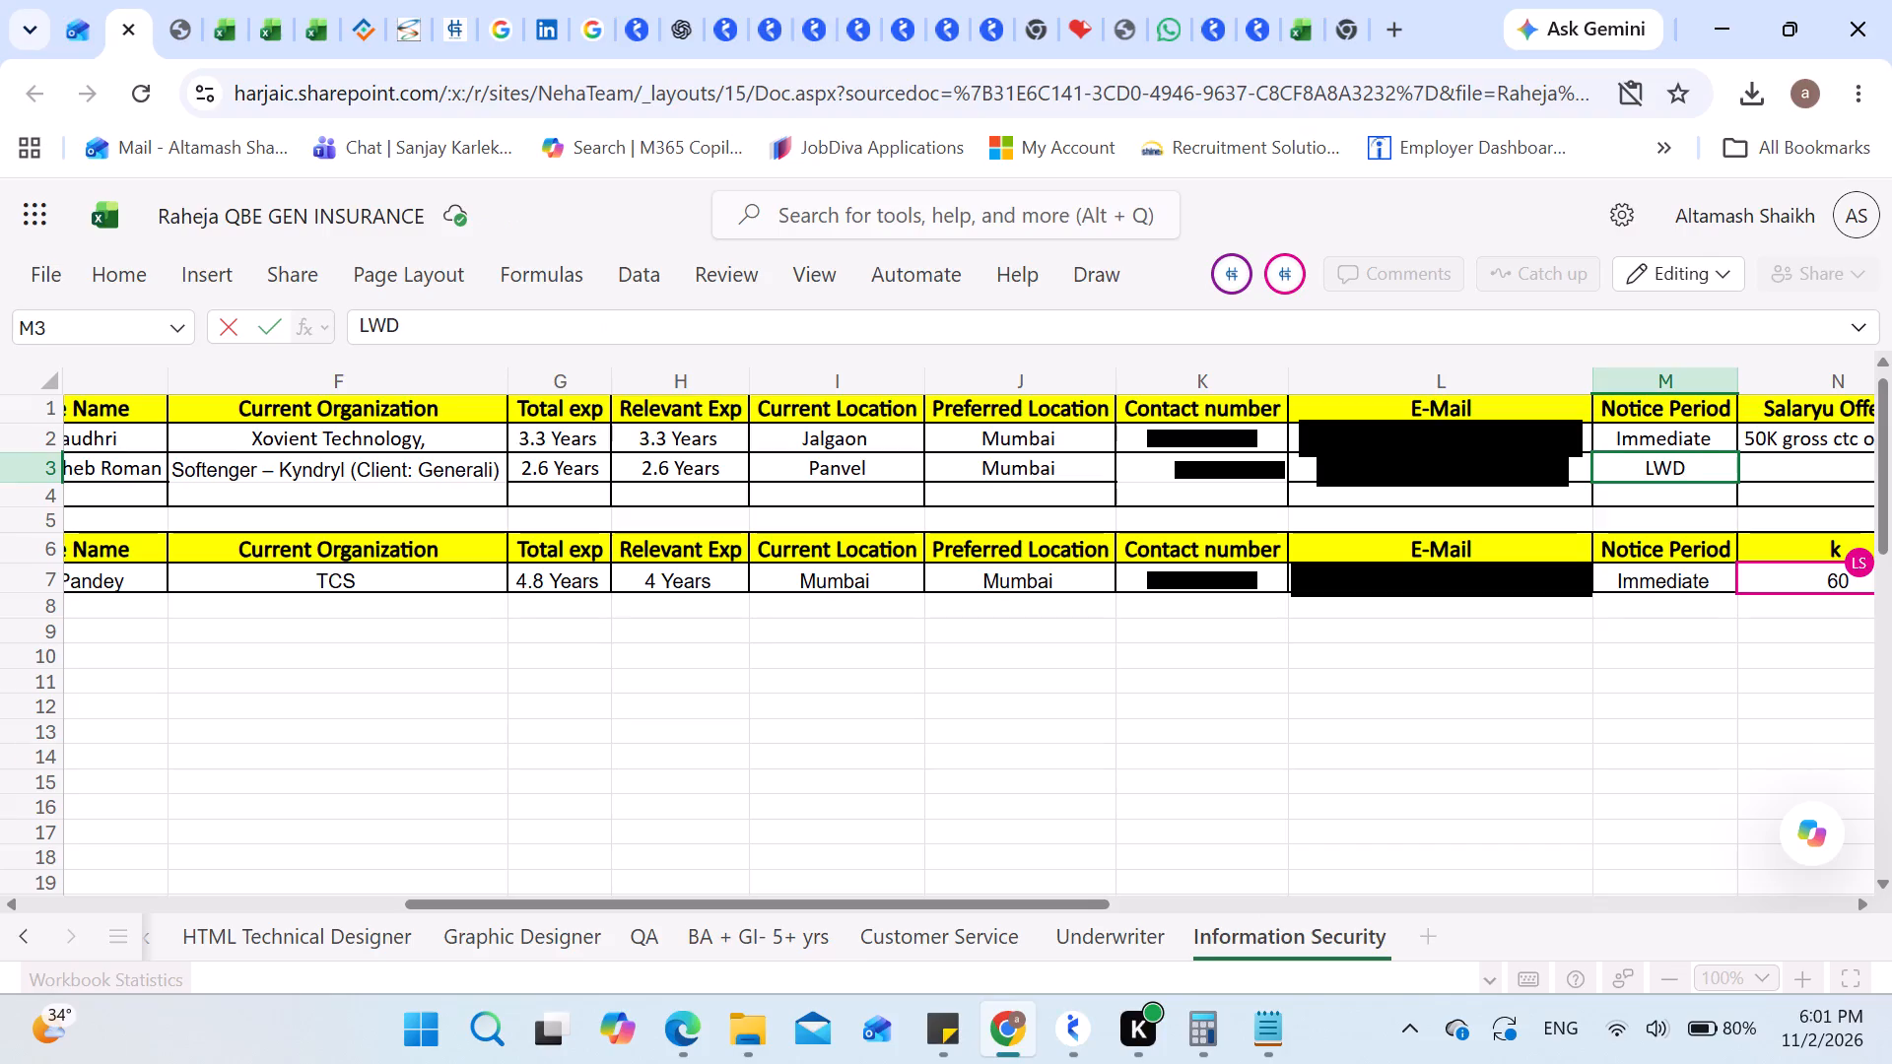
text(:)
key(space)
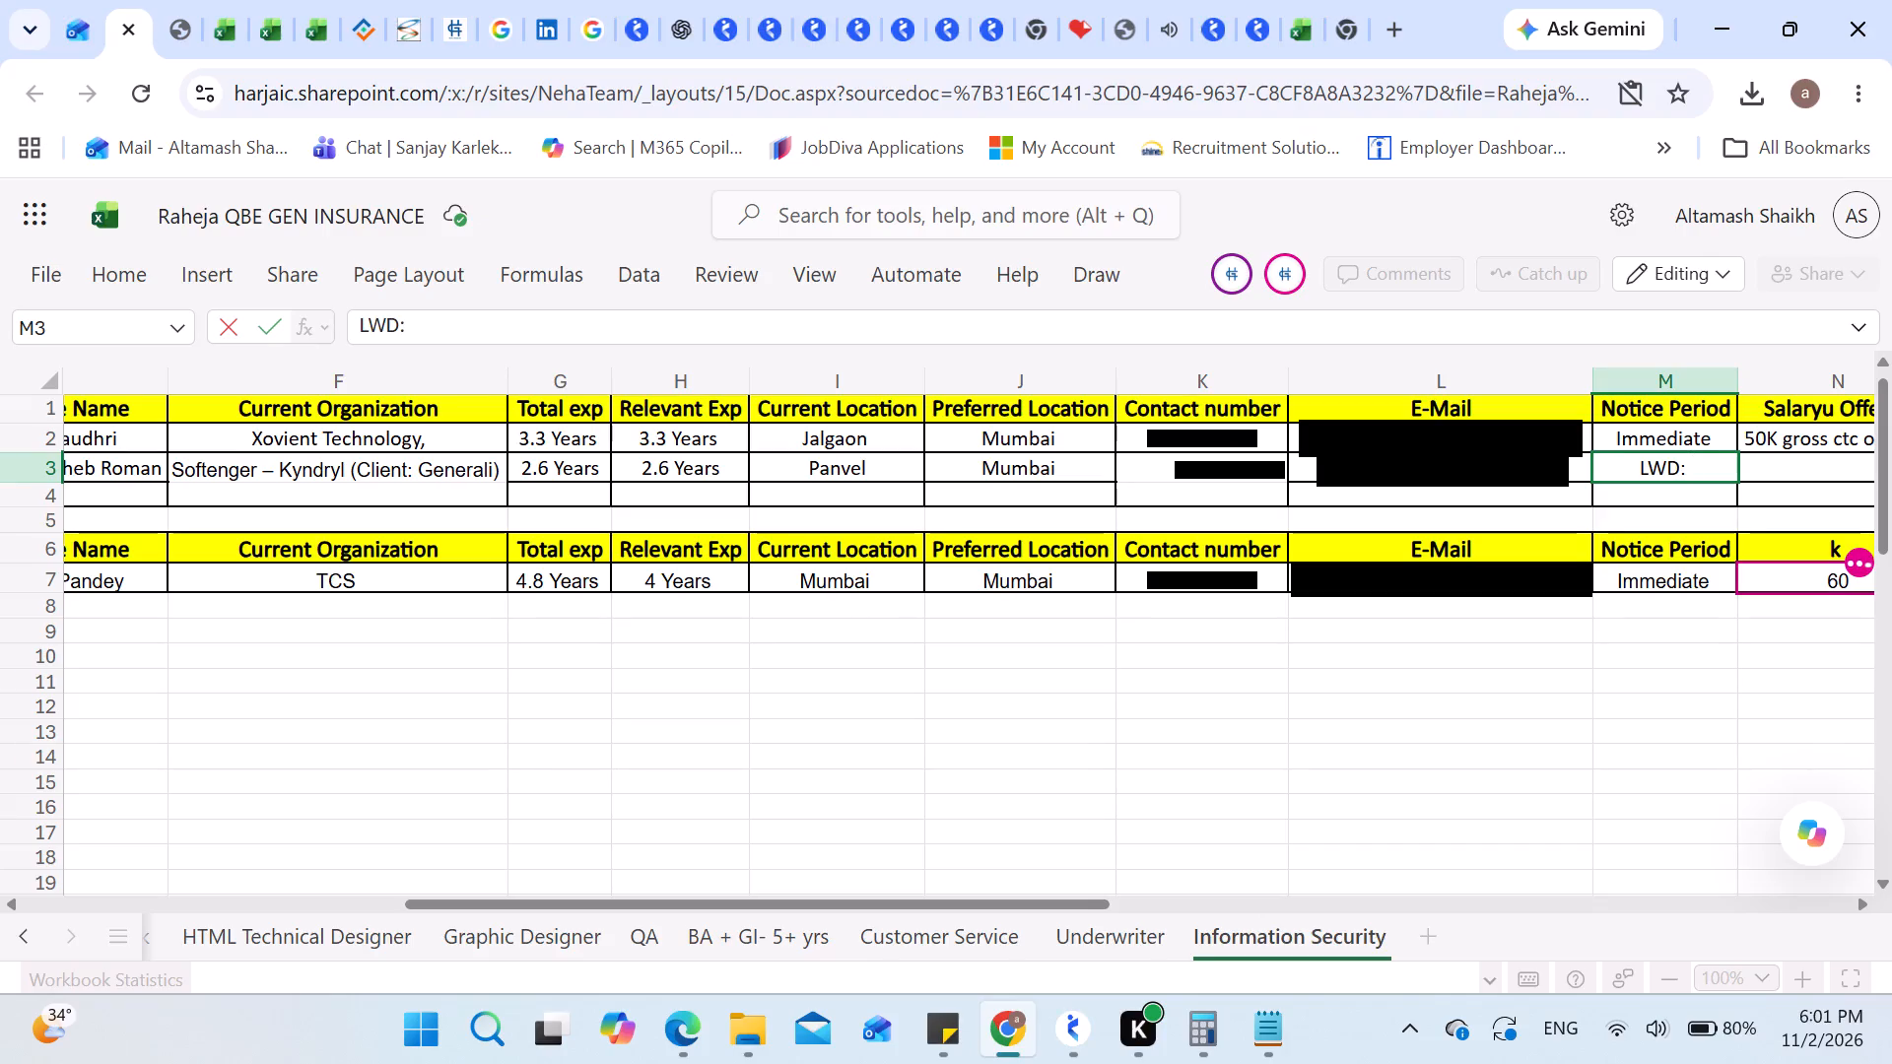
text(23)
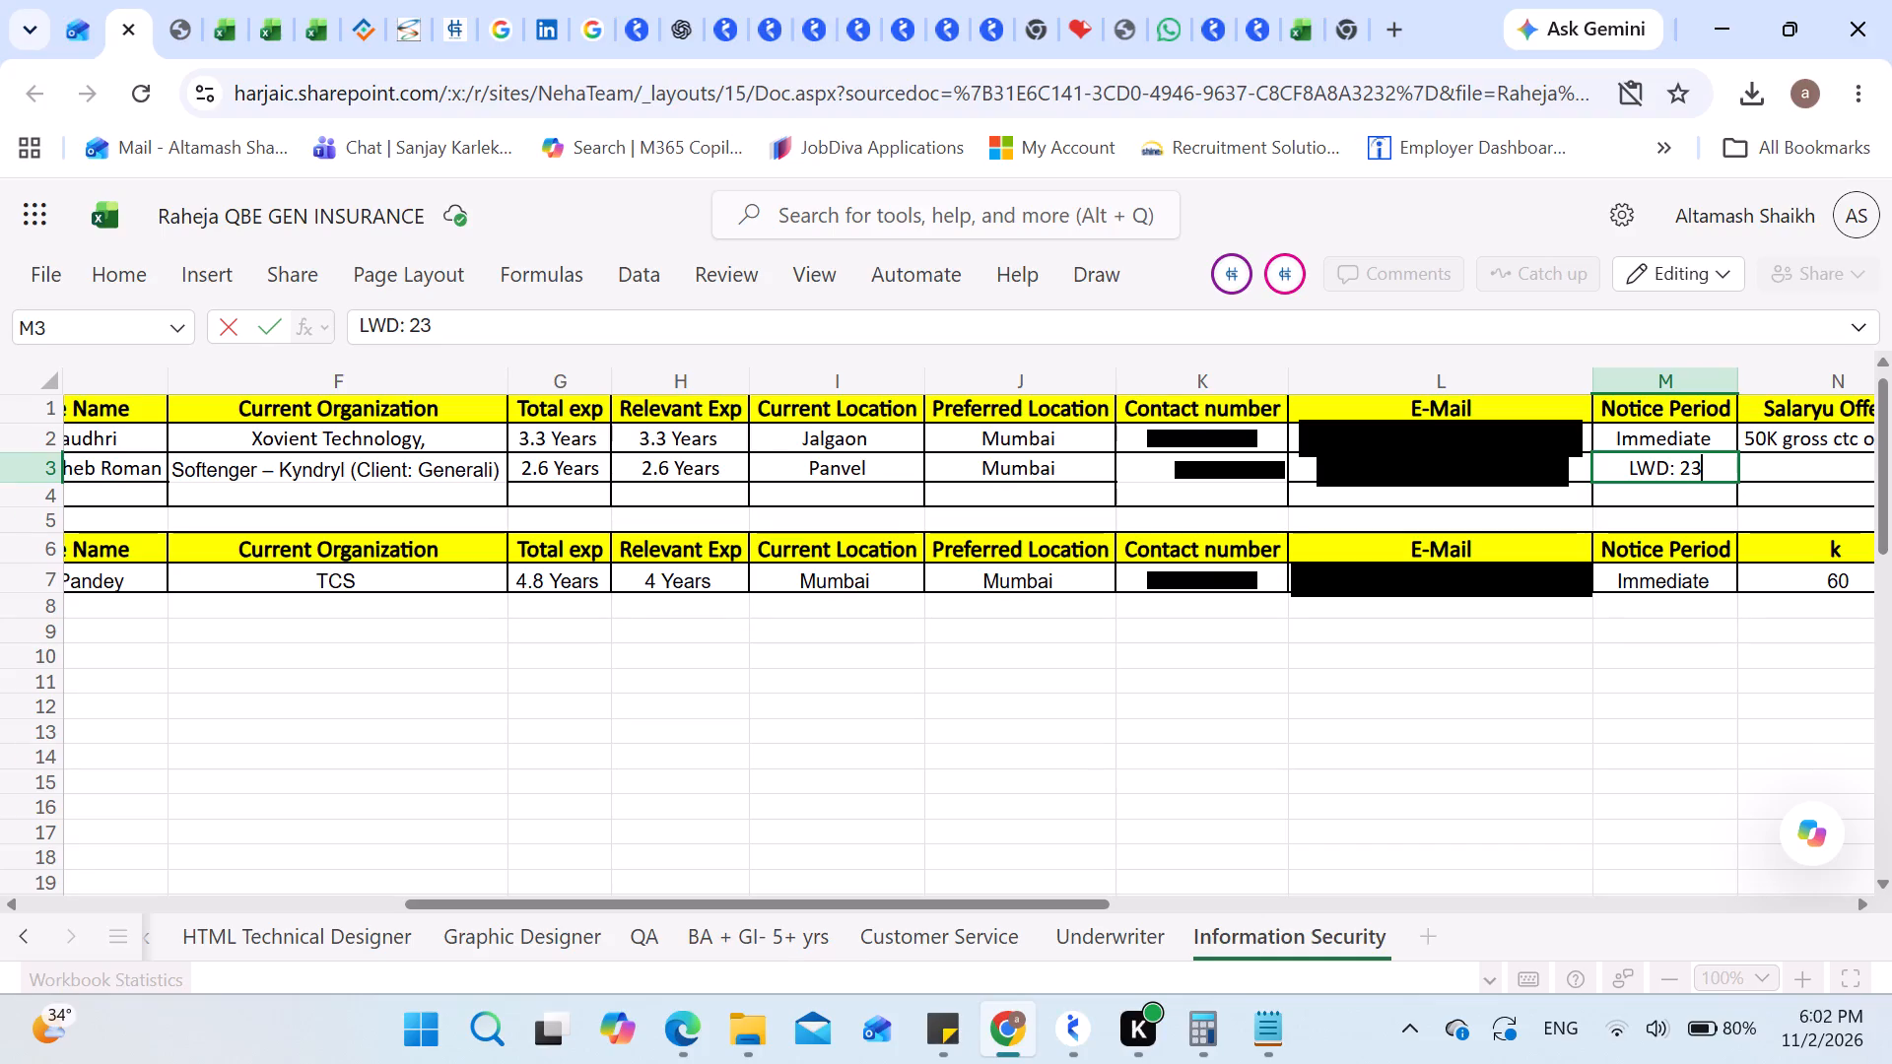
text(rd)
key(space)
text(Noo)
key(BackSpace)
key(v)
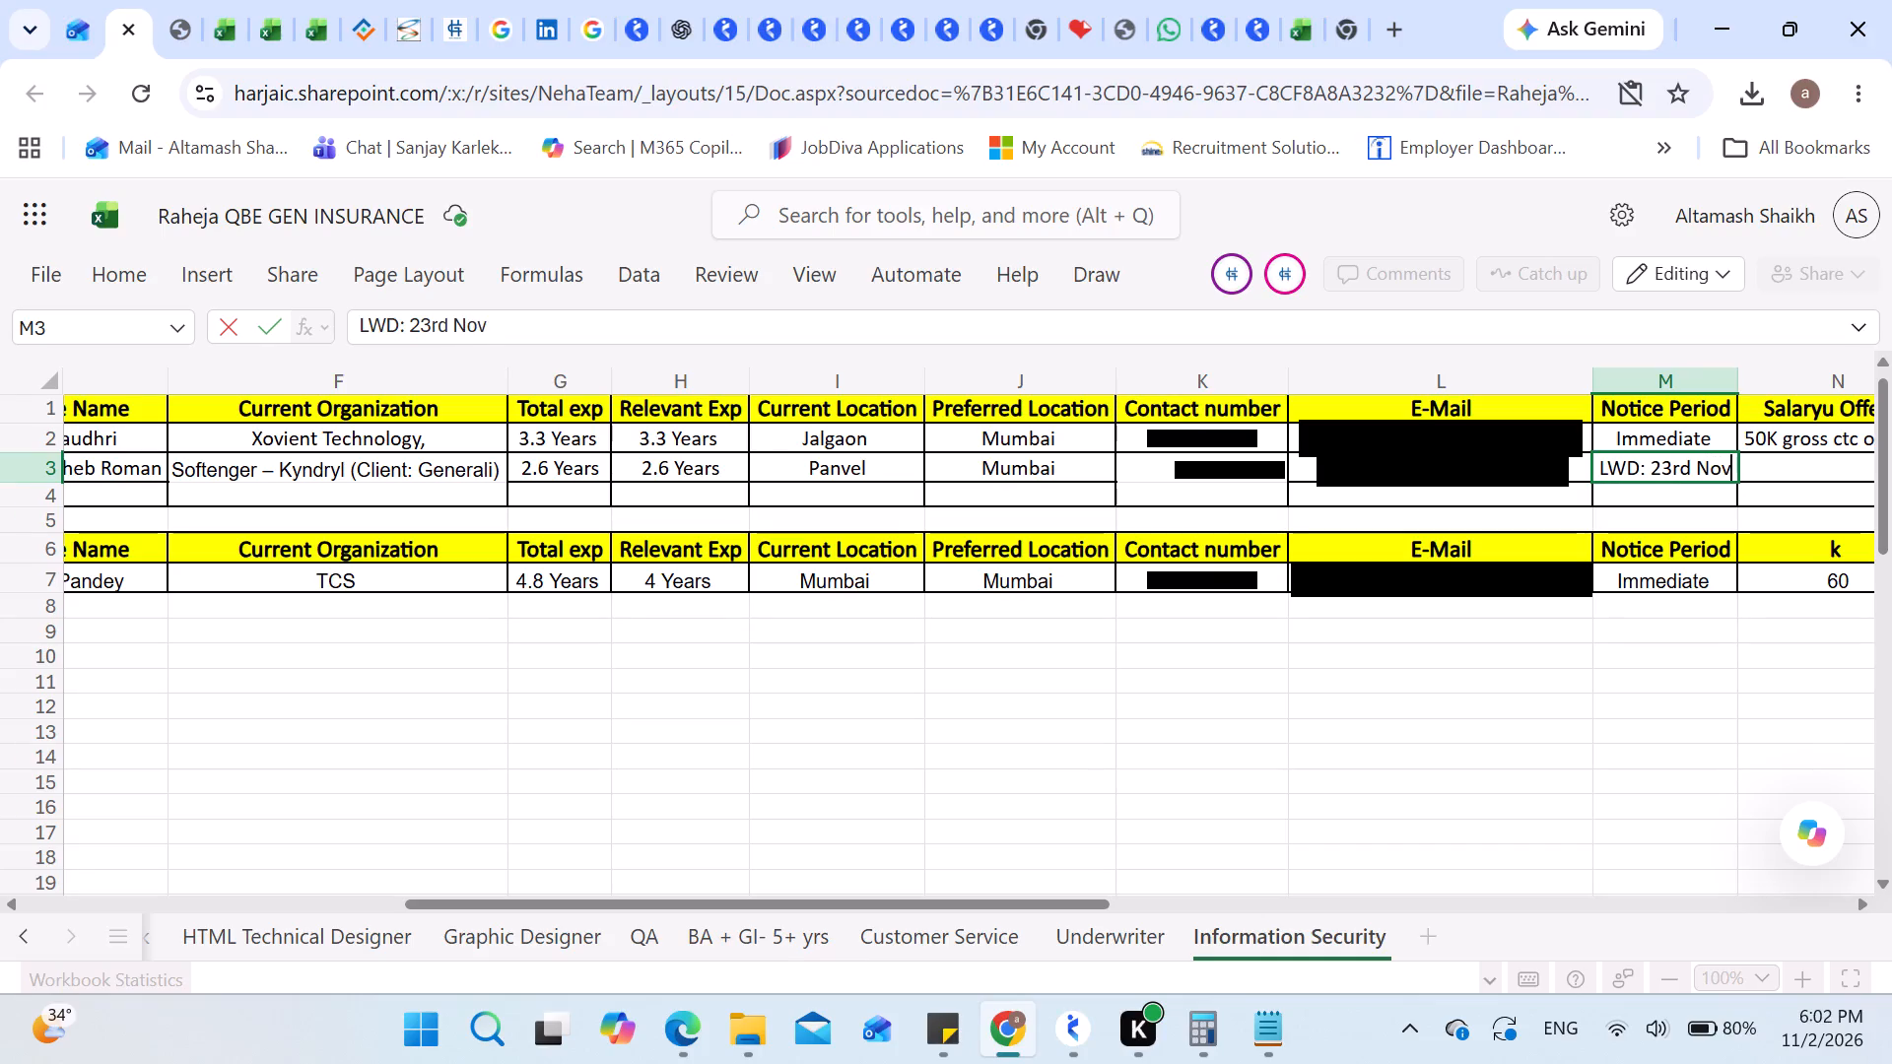
text(,)
key(space)
text(202)
key(6)
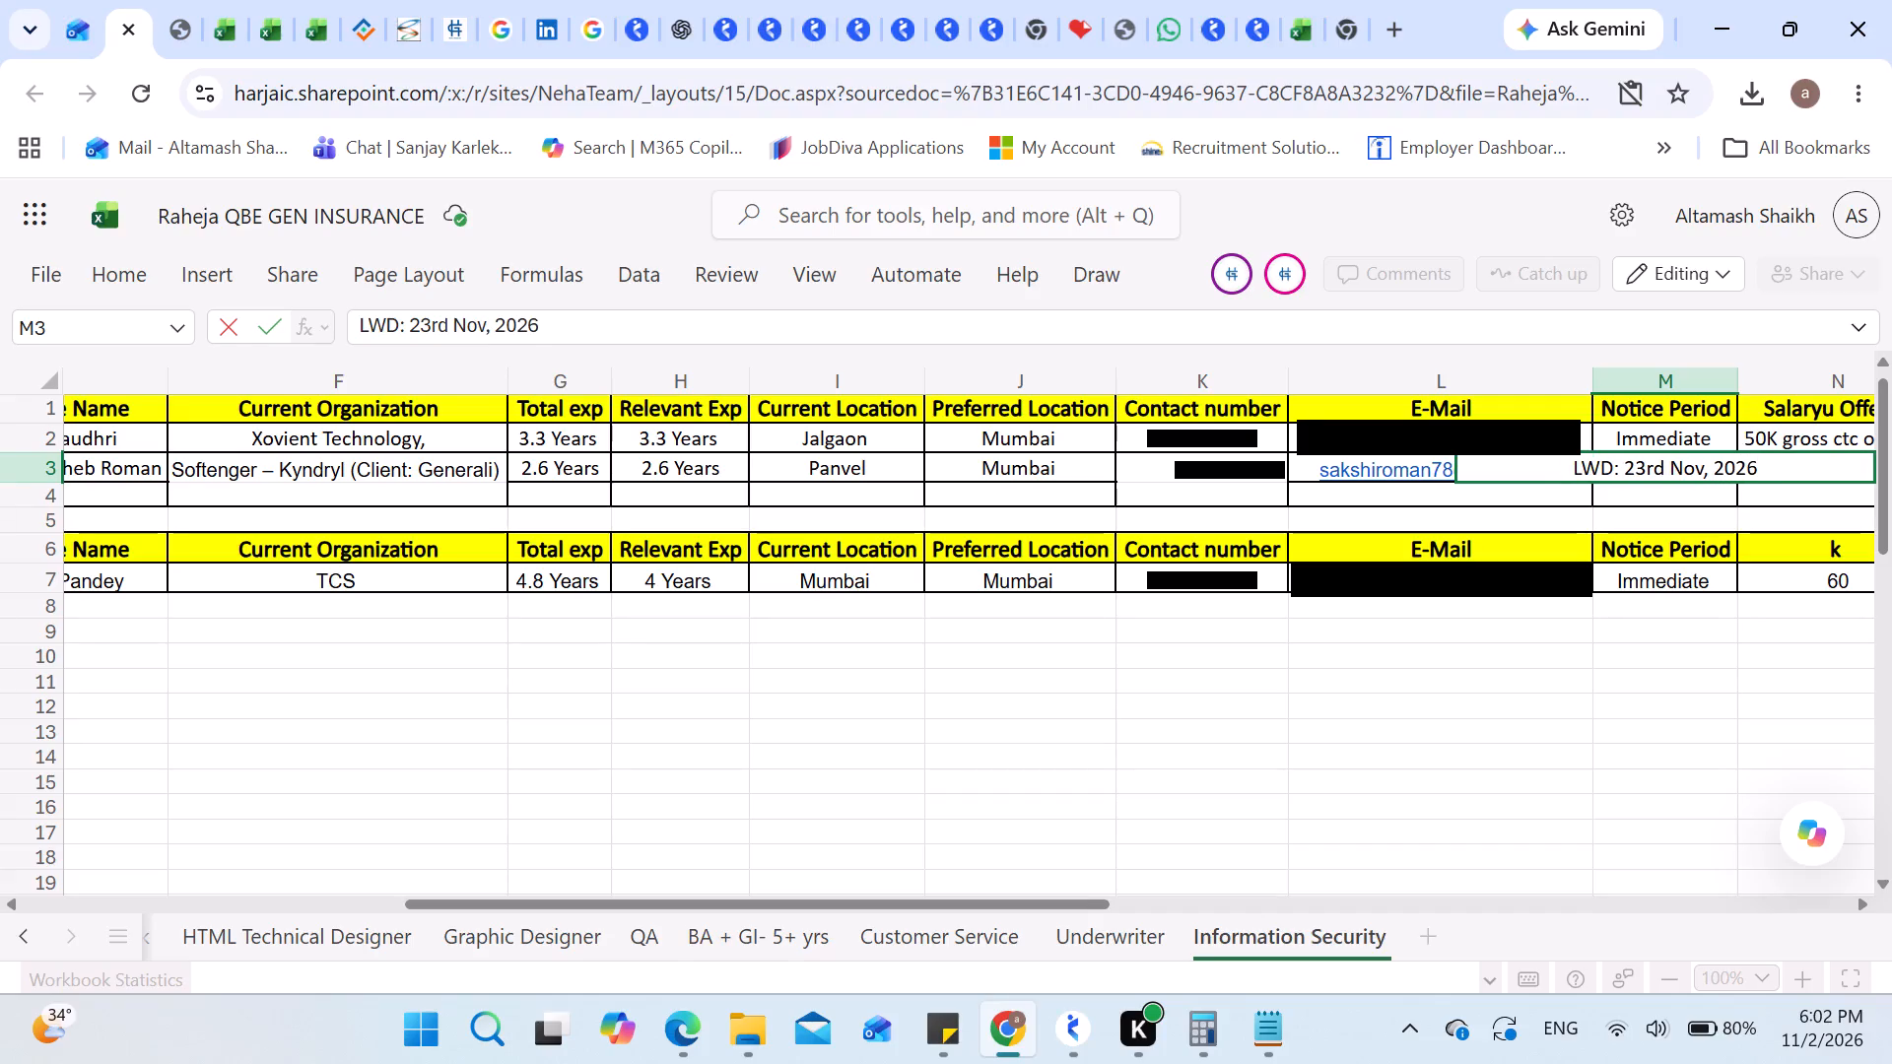
click(1813, 464)
click(1726, 499)
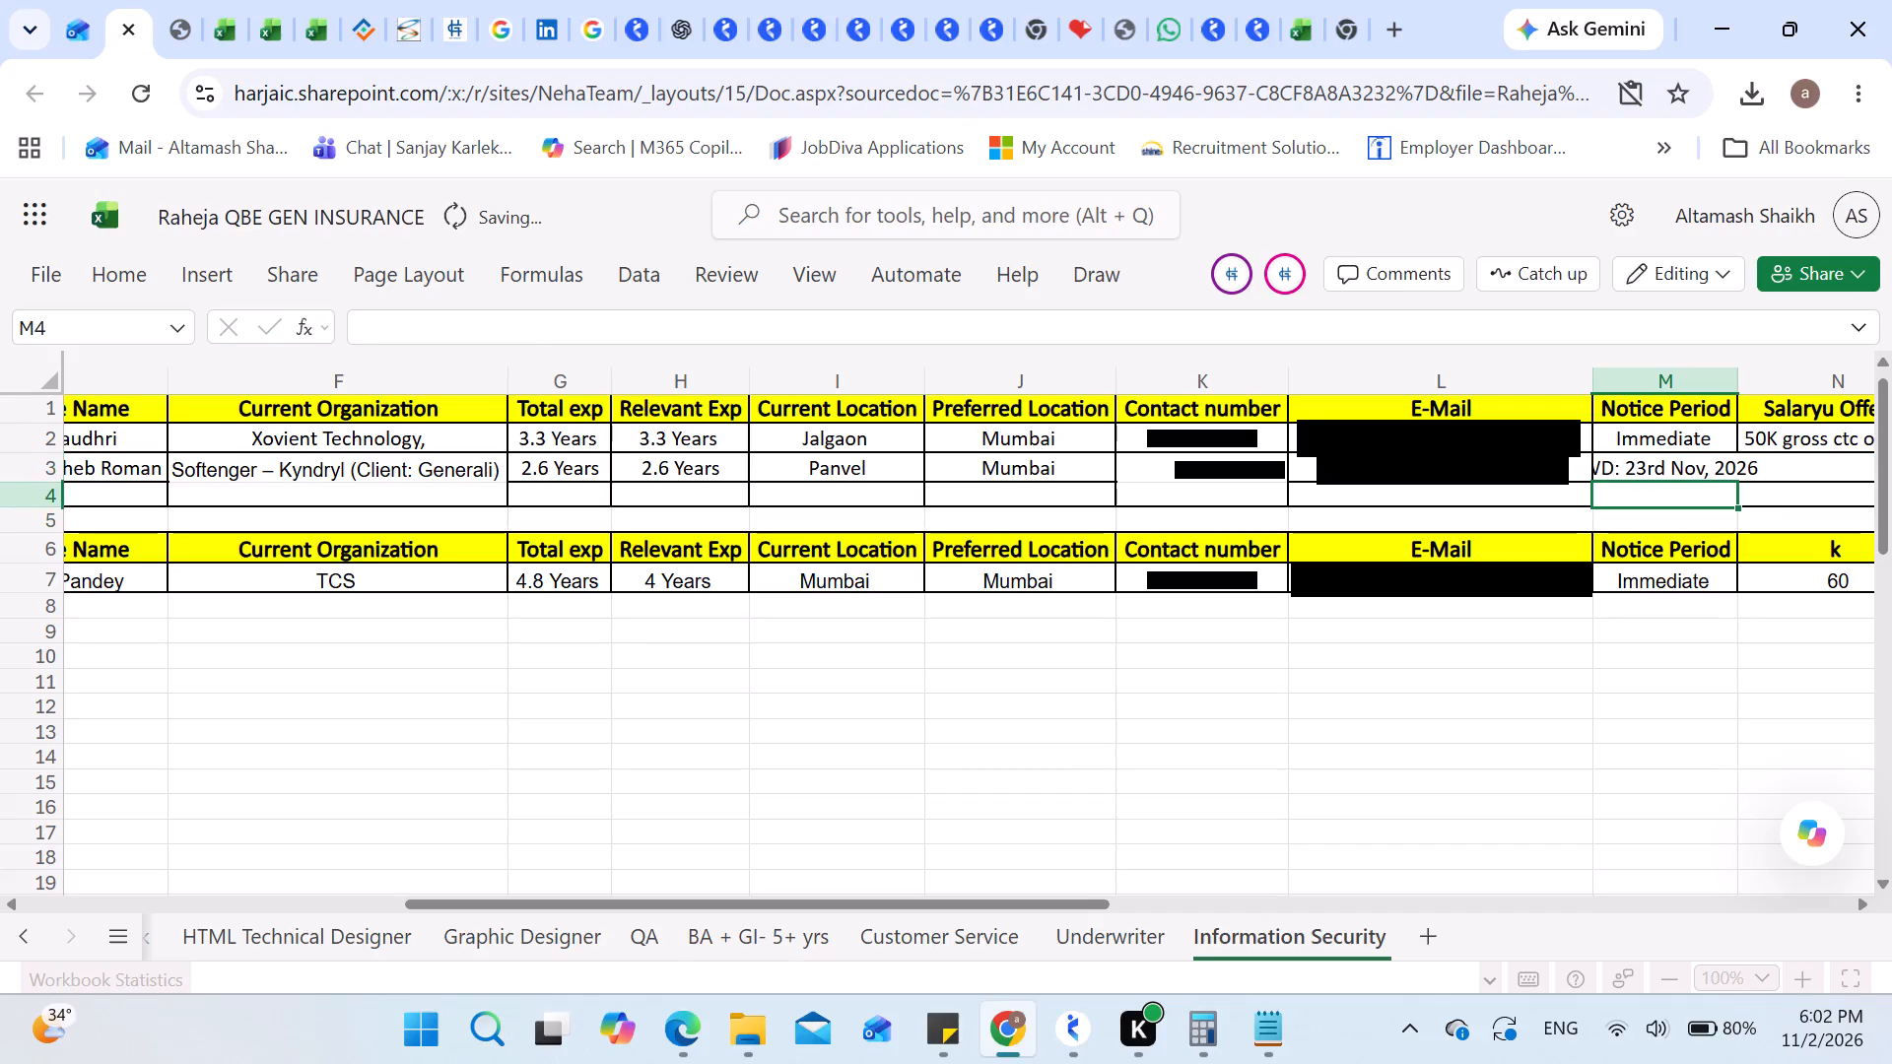
Auto-fit the Notice Period column so row 3's last-working-day text fits.
double_click(1744, 379)
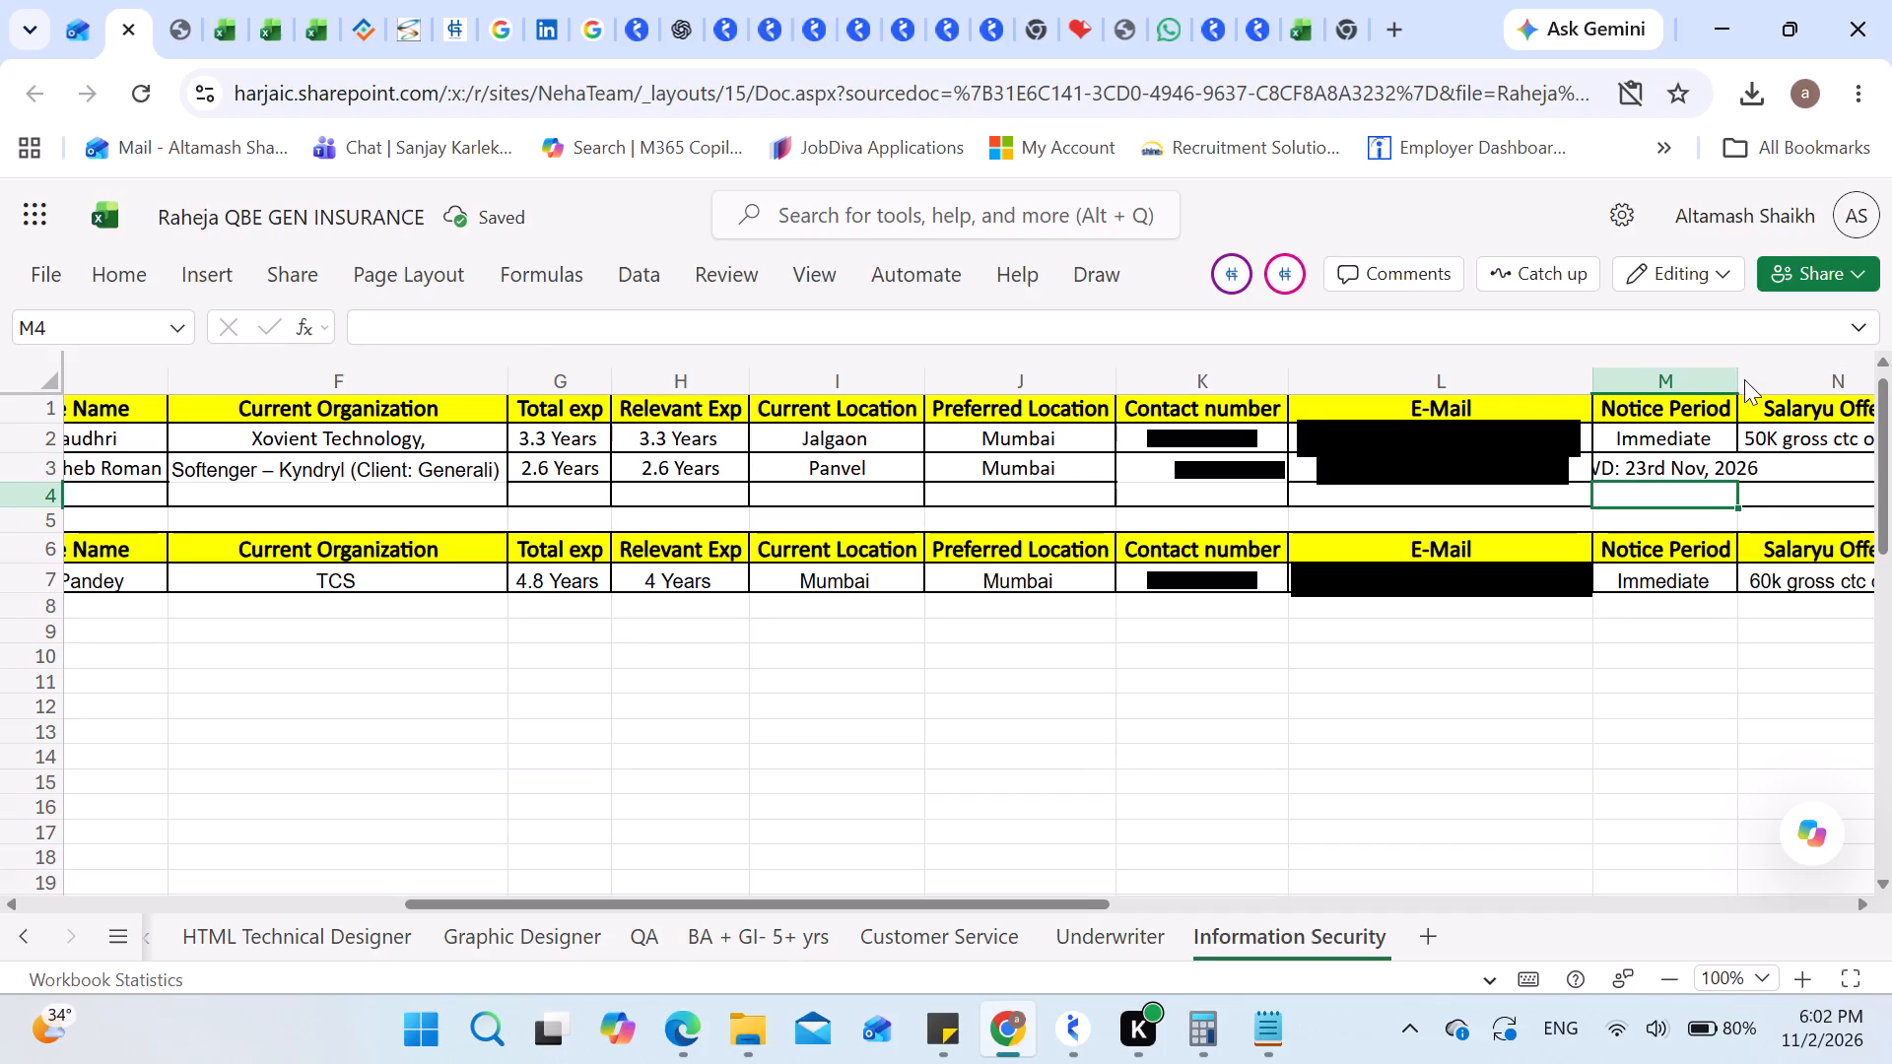
Enter 55k gross ctc offered in row 3's salary offered cell on the Information Security sheet.
scroll(1667, 499, left, 1)
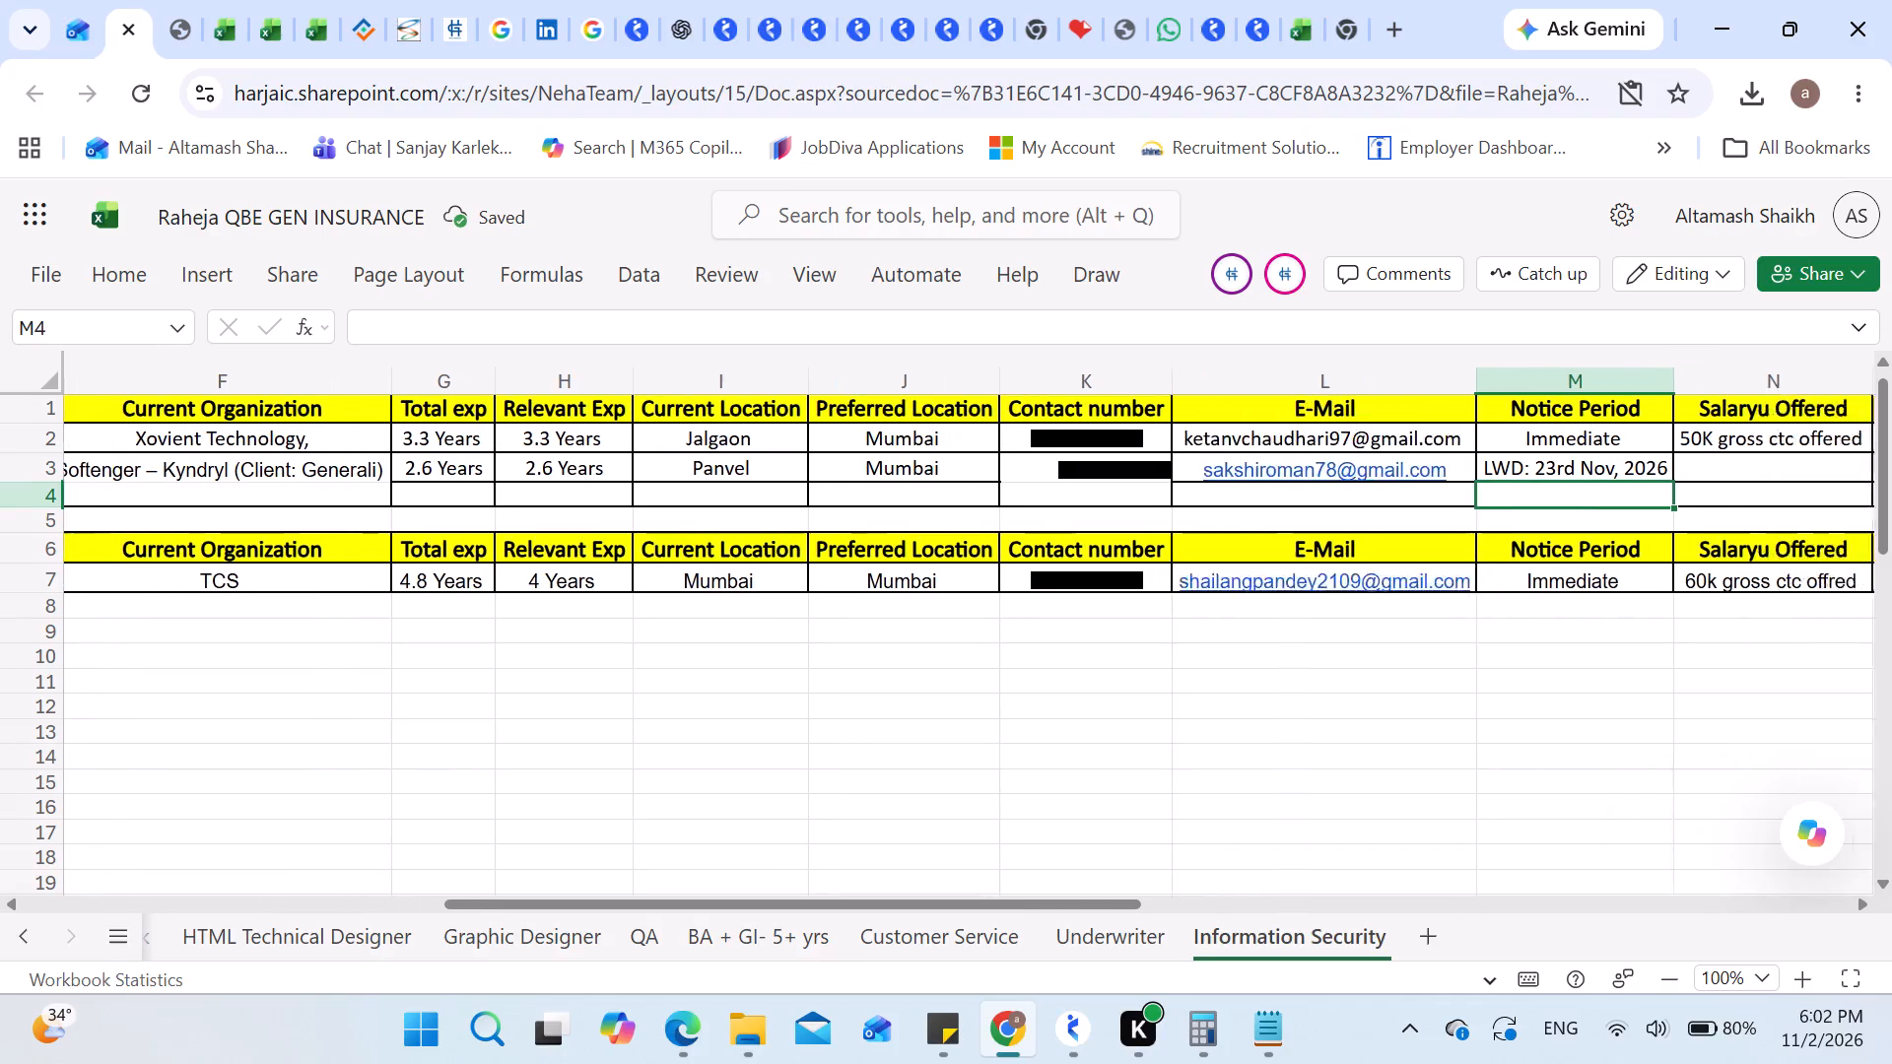
scroll(1667, 499, left, 2)
scroll(1667, 499, right, 2)
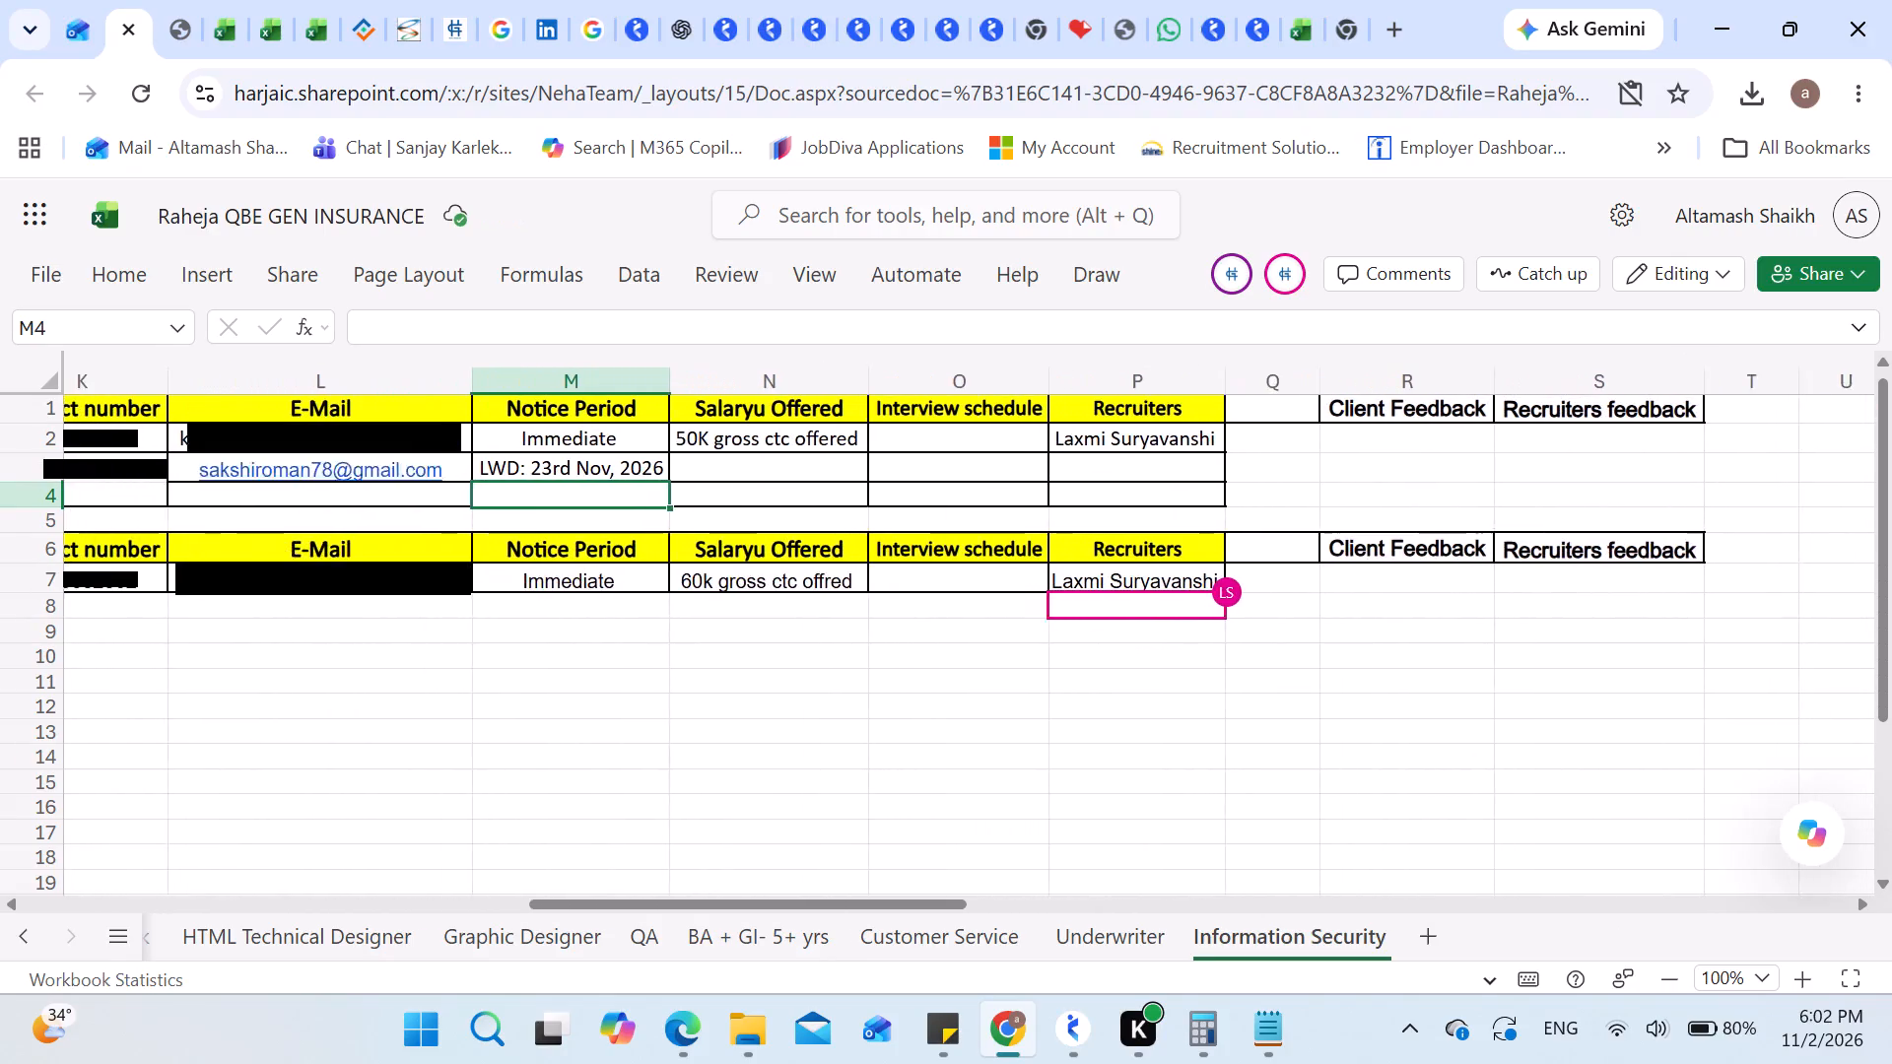
scroll(1667, 499, right, 2)
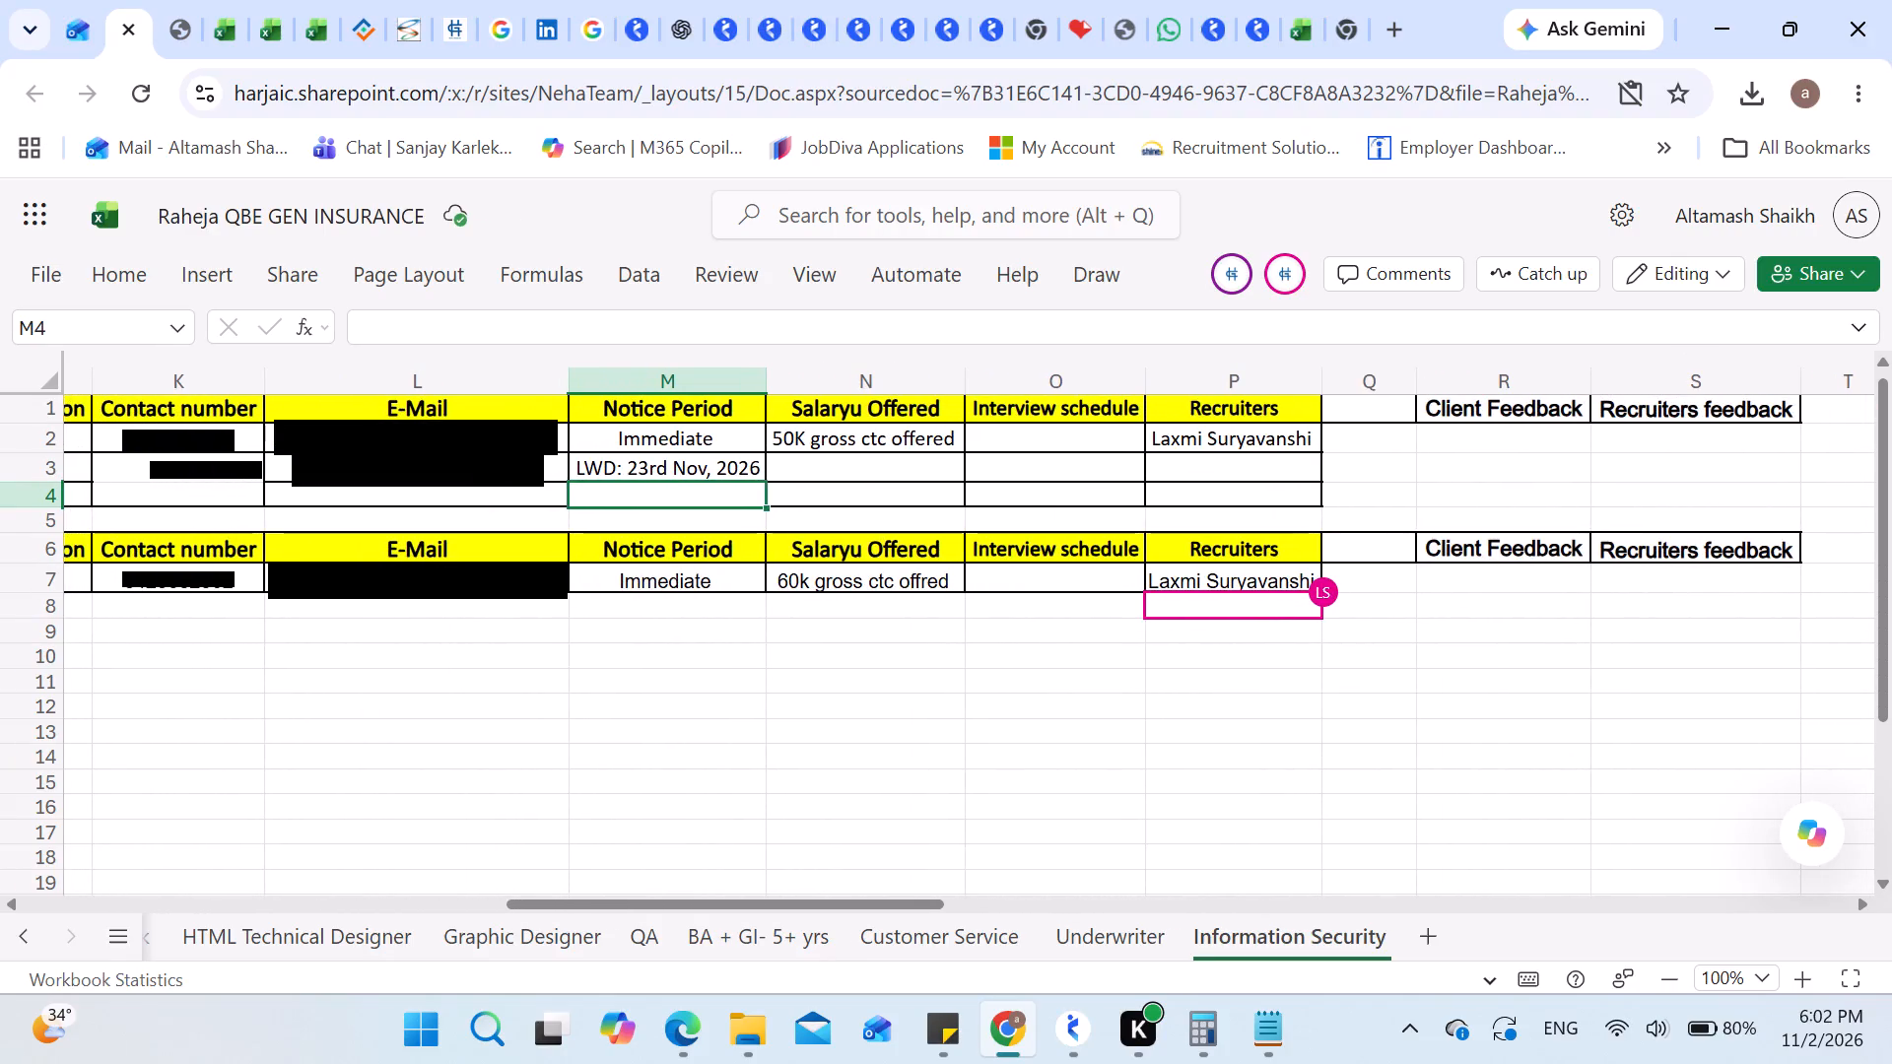
click(895, 463)
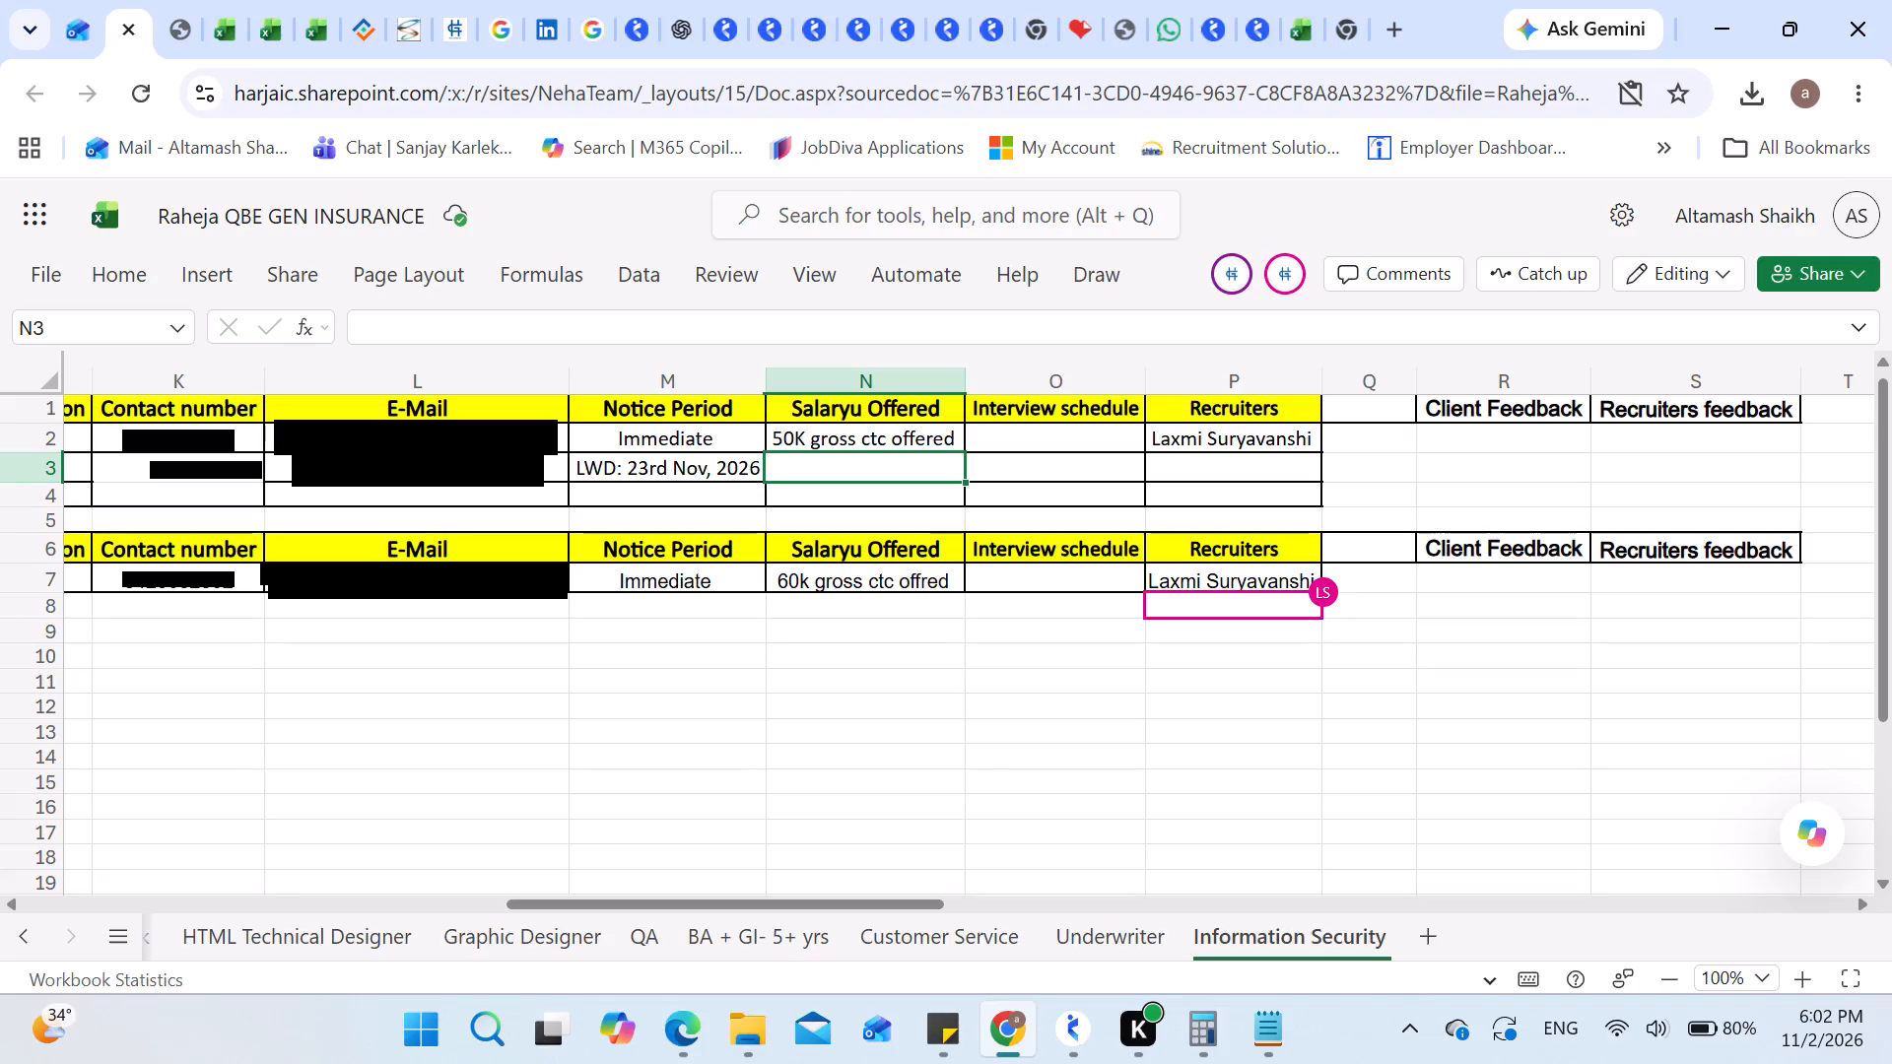
drag(808, 497, 797, 465)
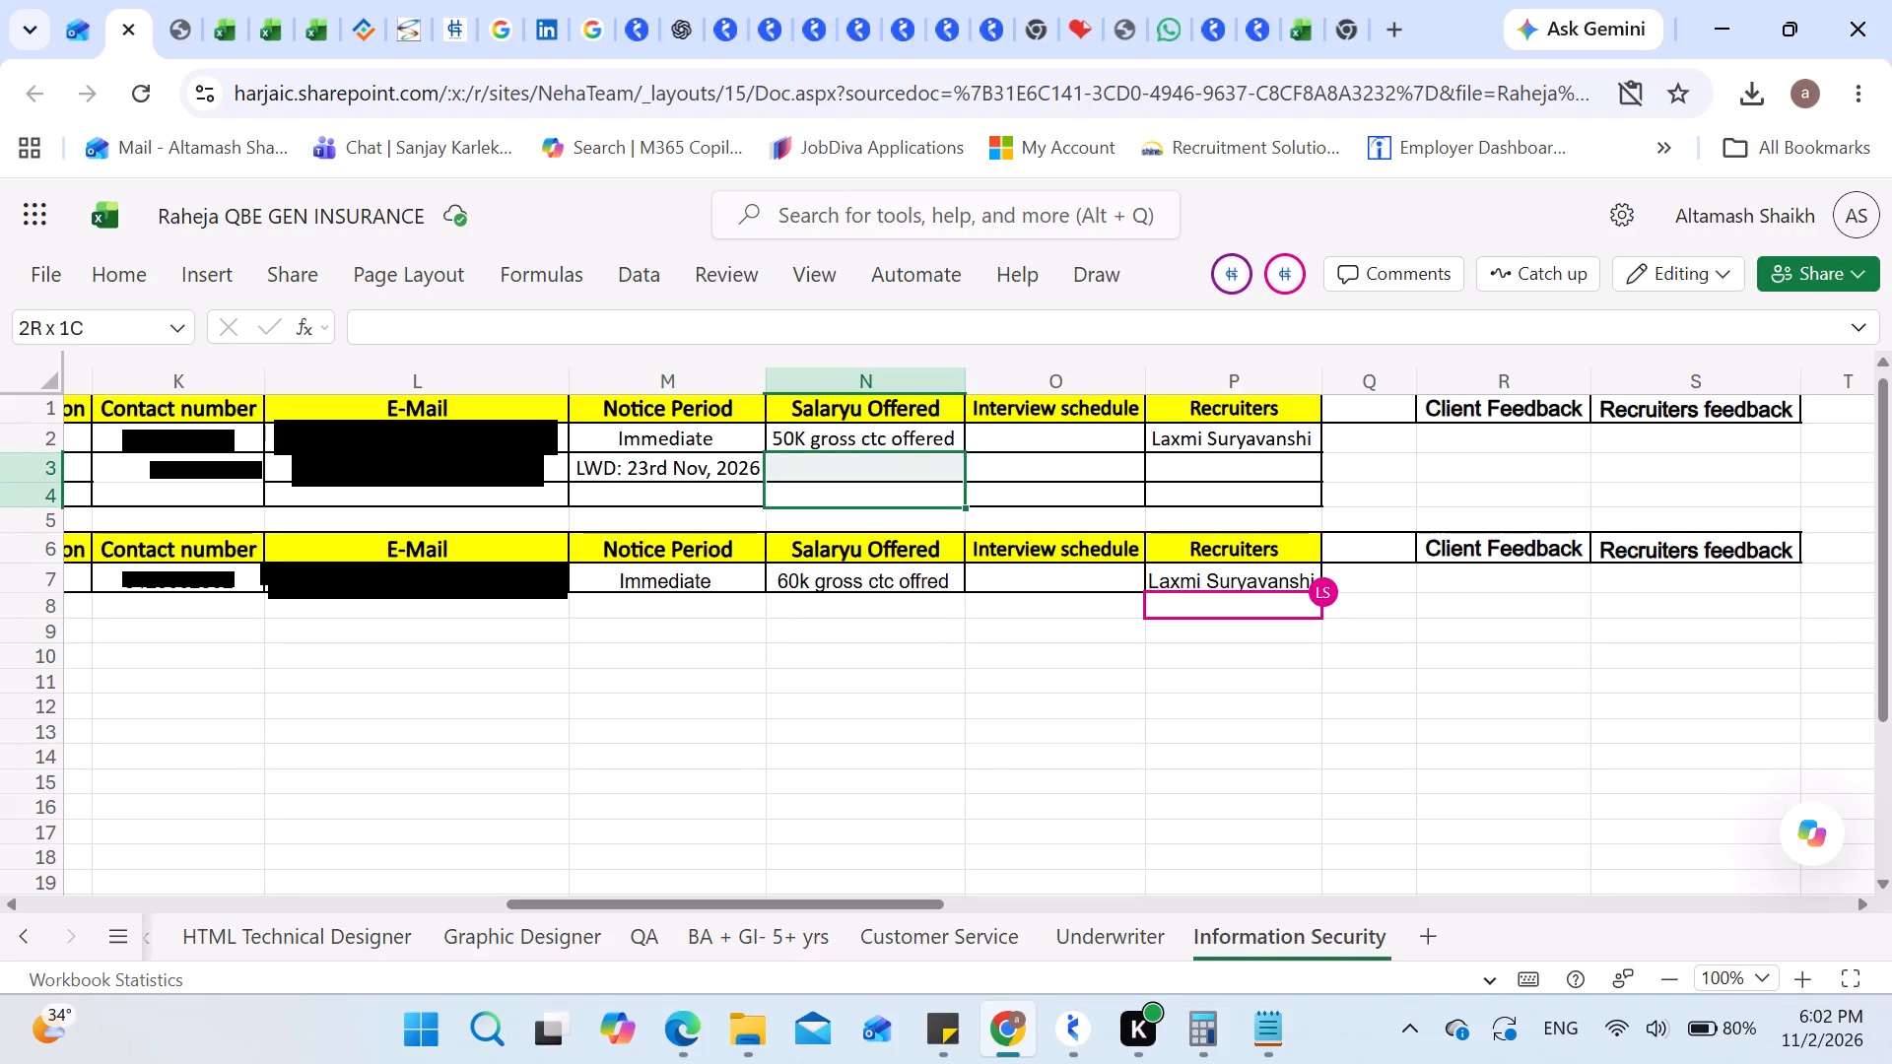
click(797, 465)
text(55)
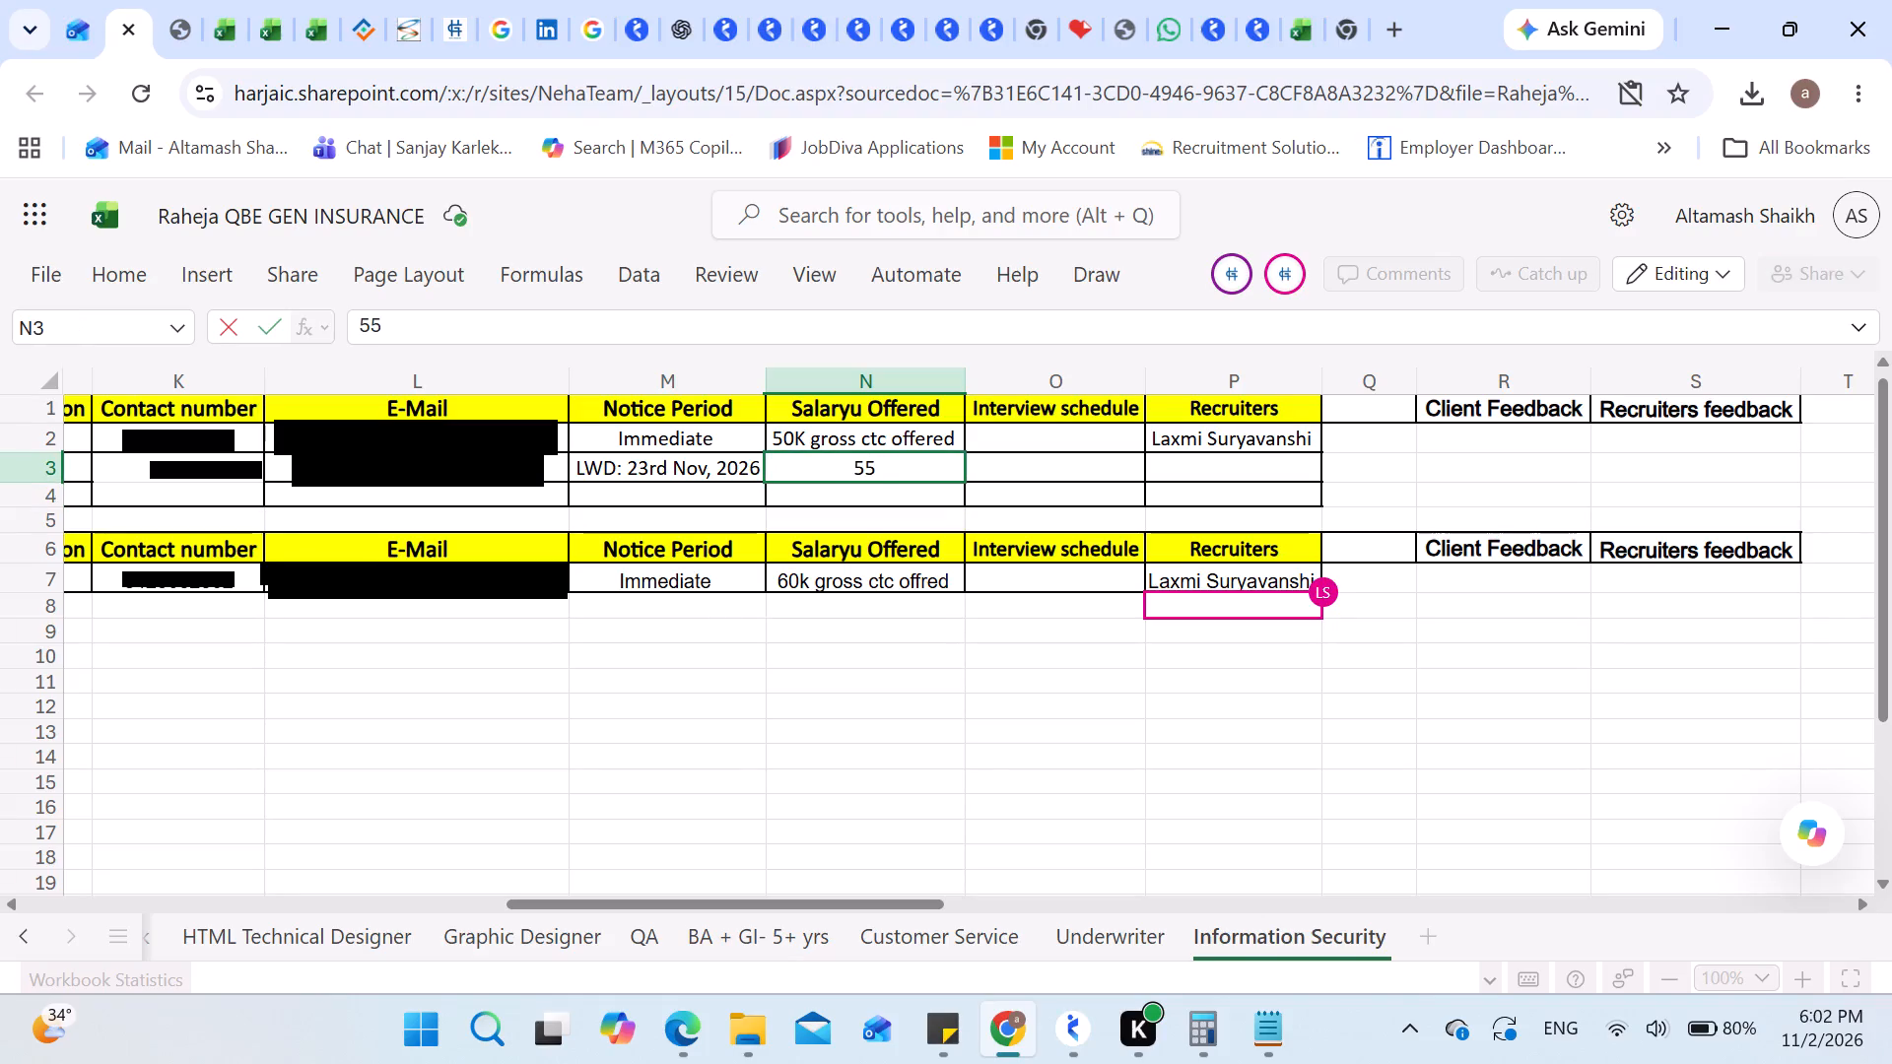
key(k)
key(space)
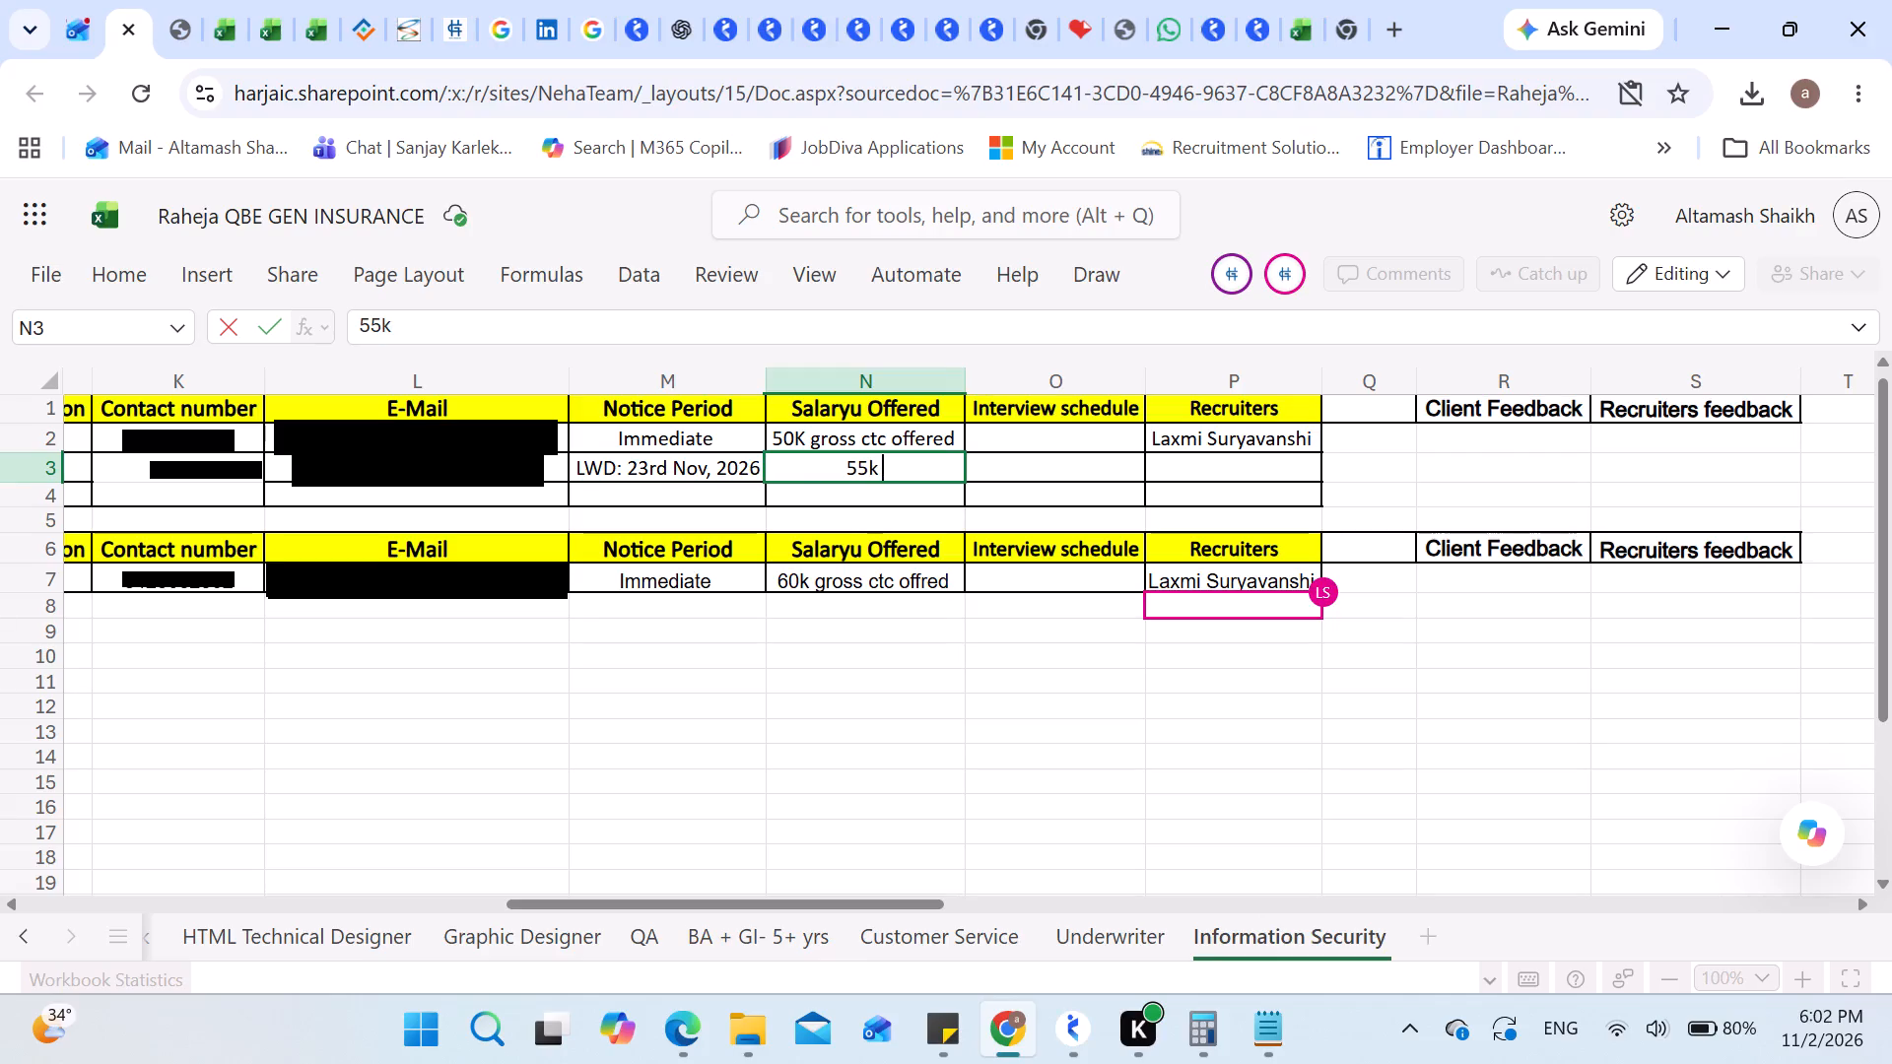
text(gross)
key(space)
text(ctf)
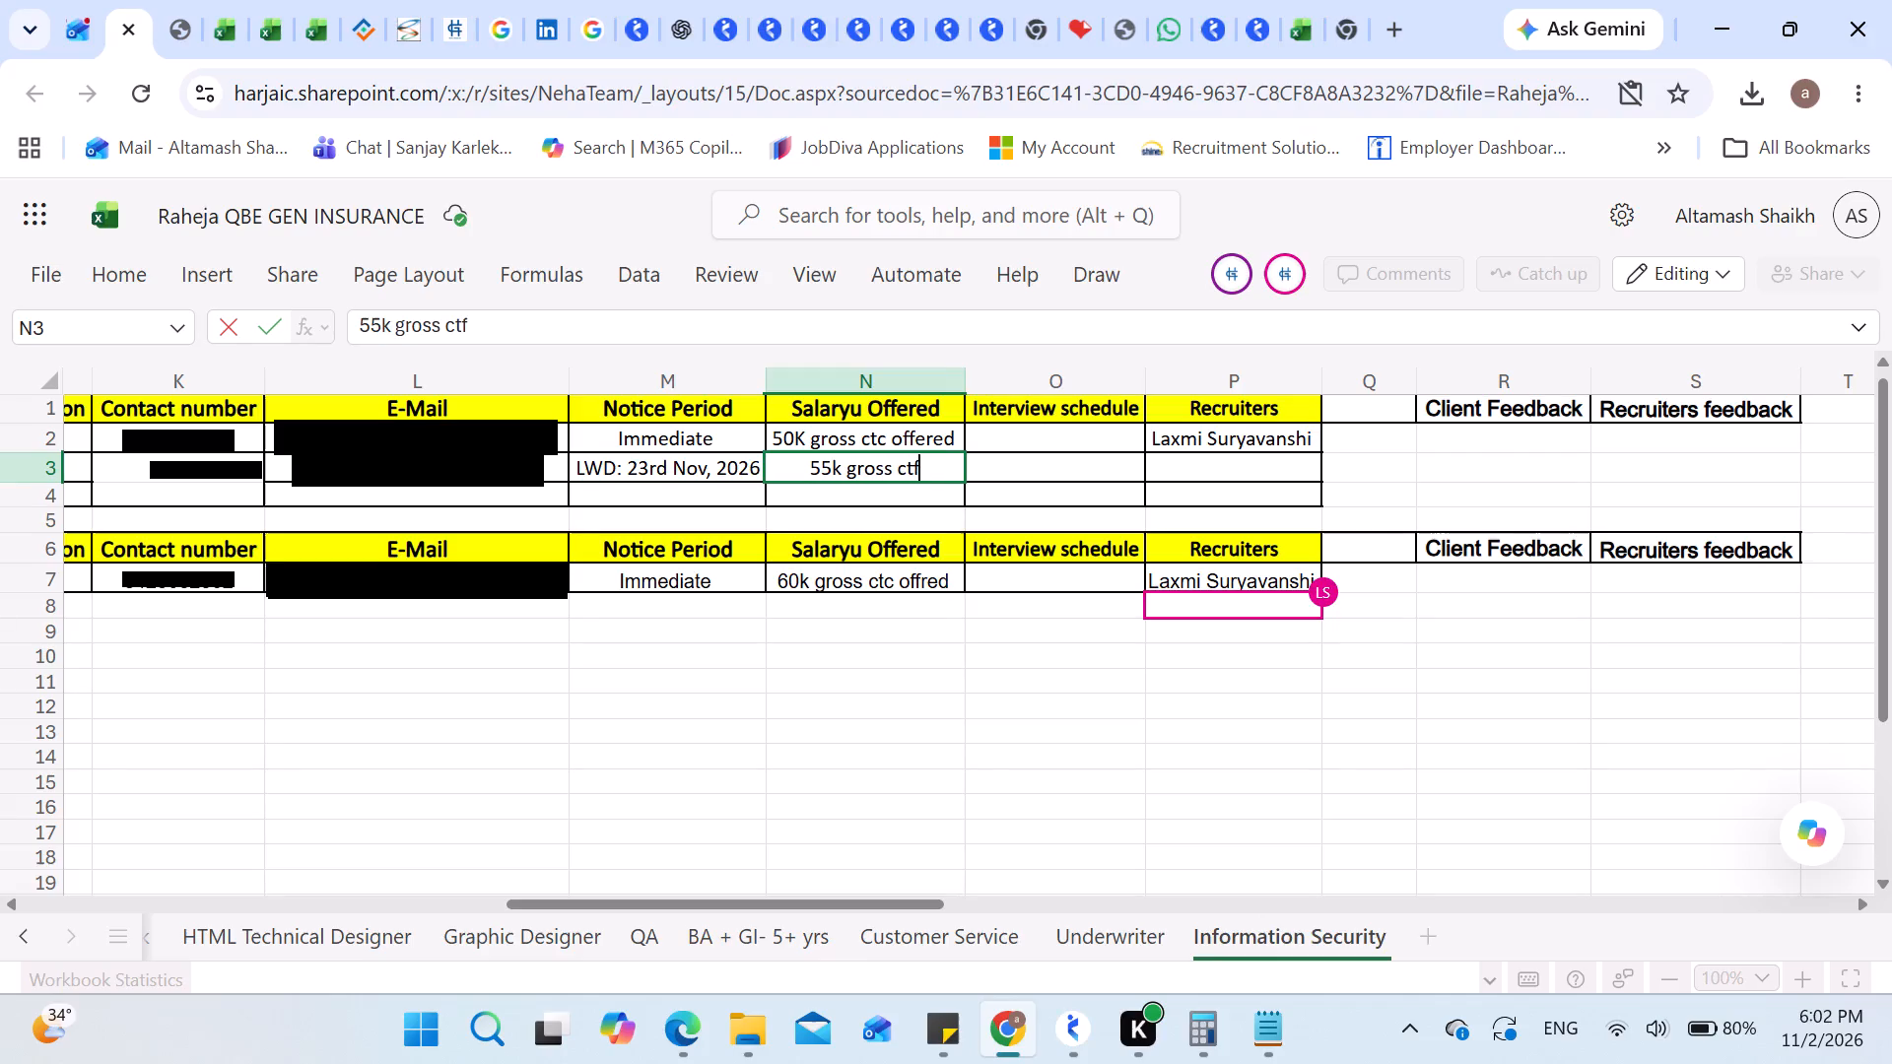
key(BackSpace)
text(c)
key(space)
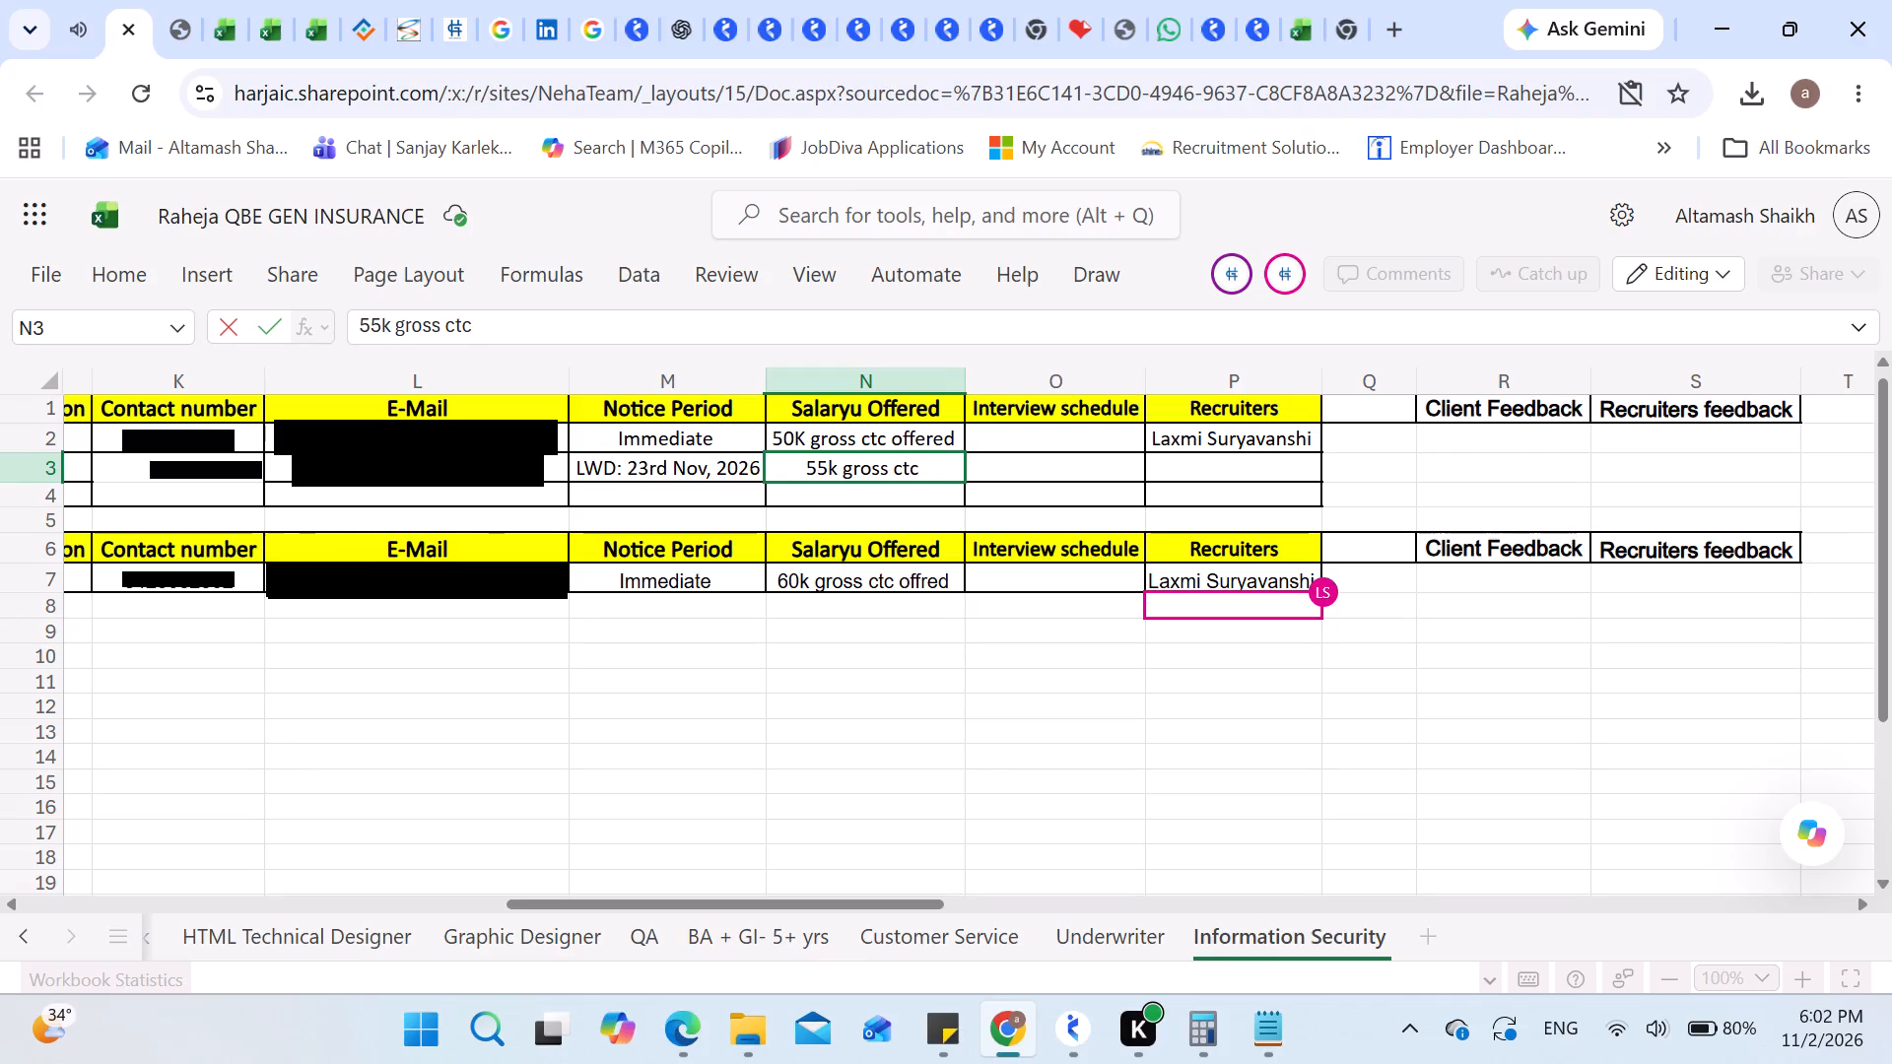
text(offered)
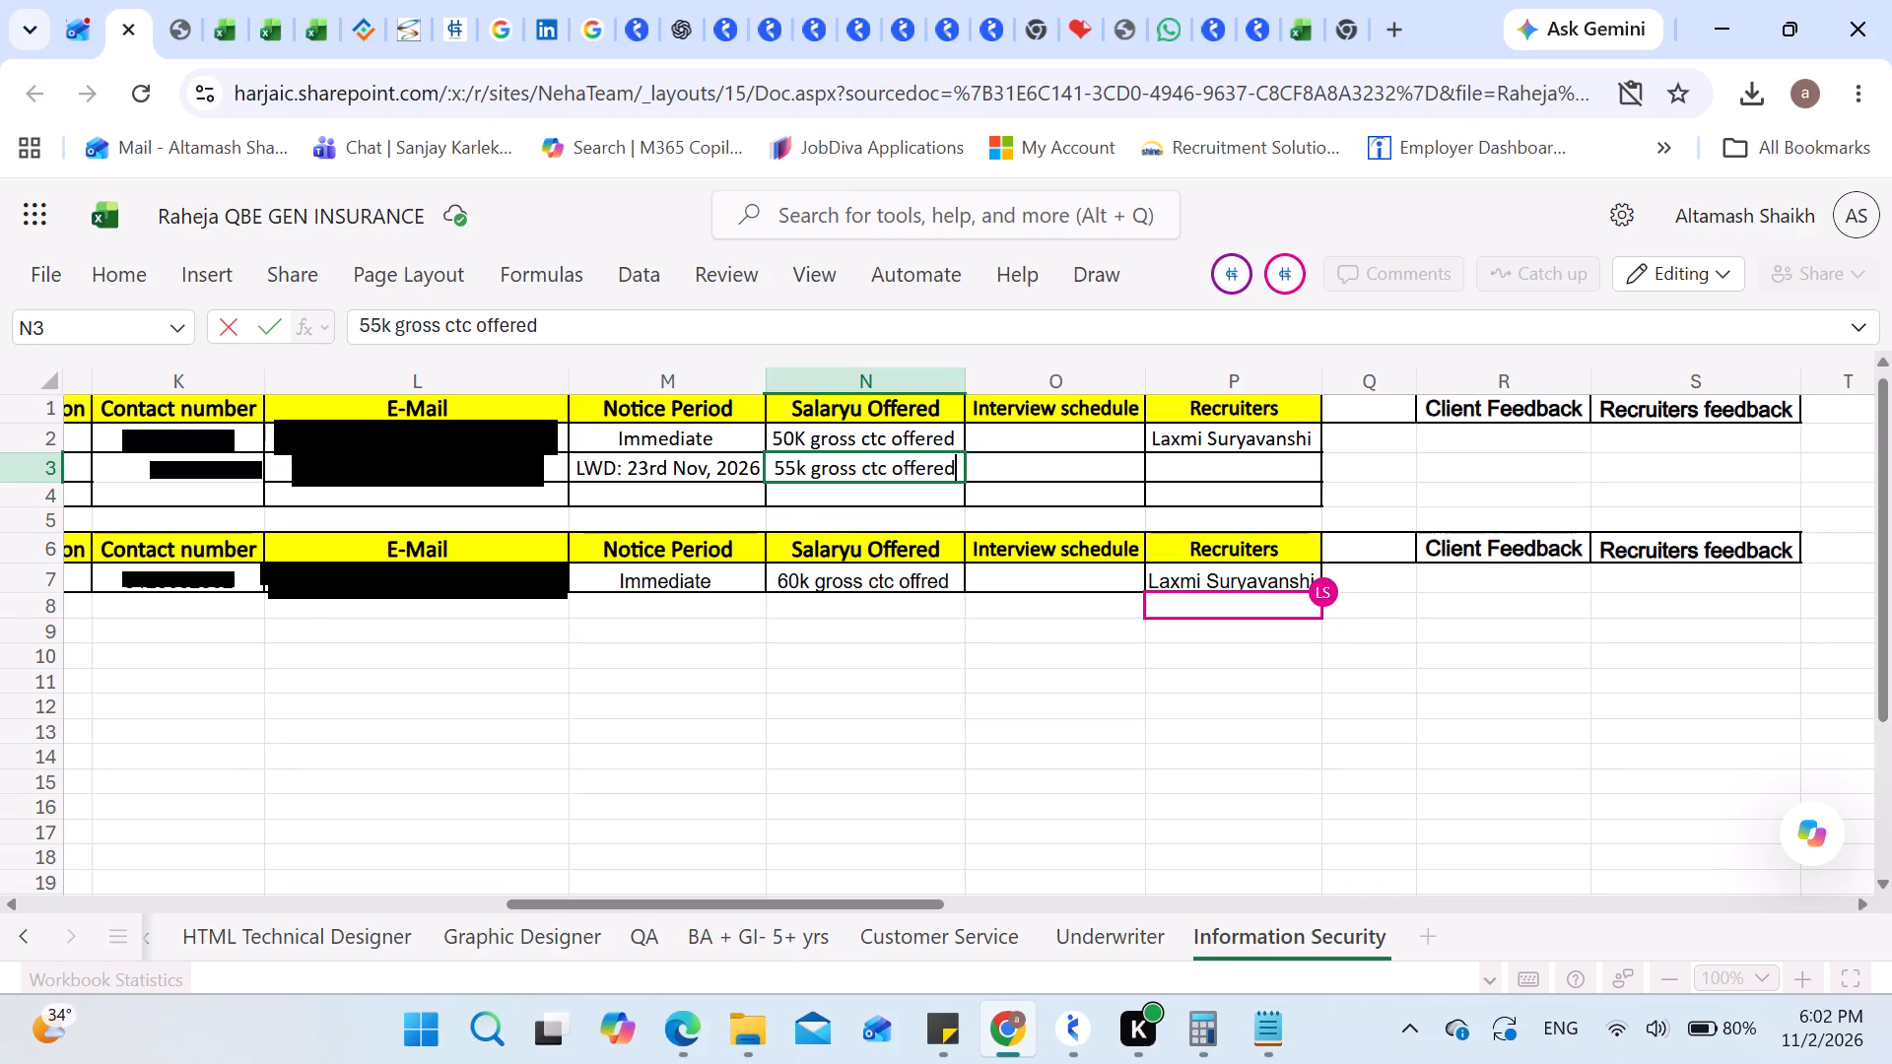
Correct the misspelled salary header in row 1 to Salary Offered.
double_click(858, 412)
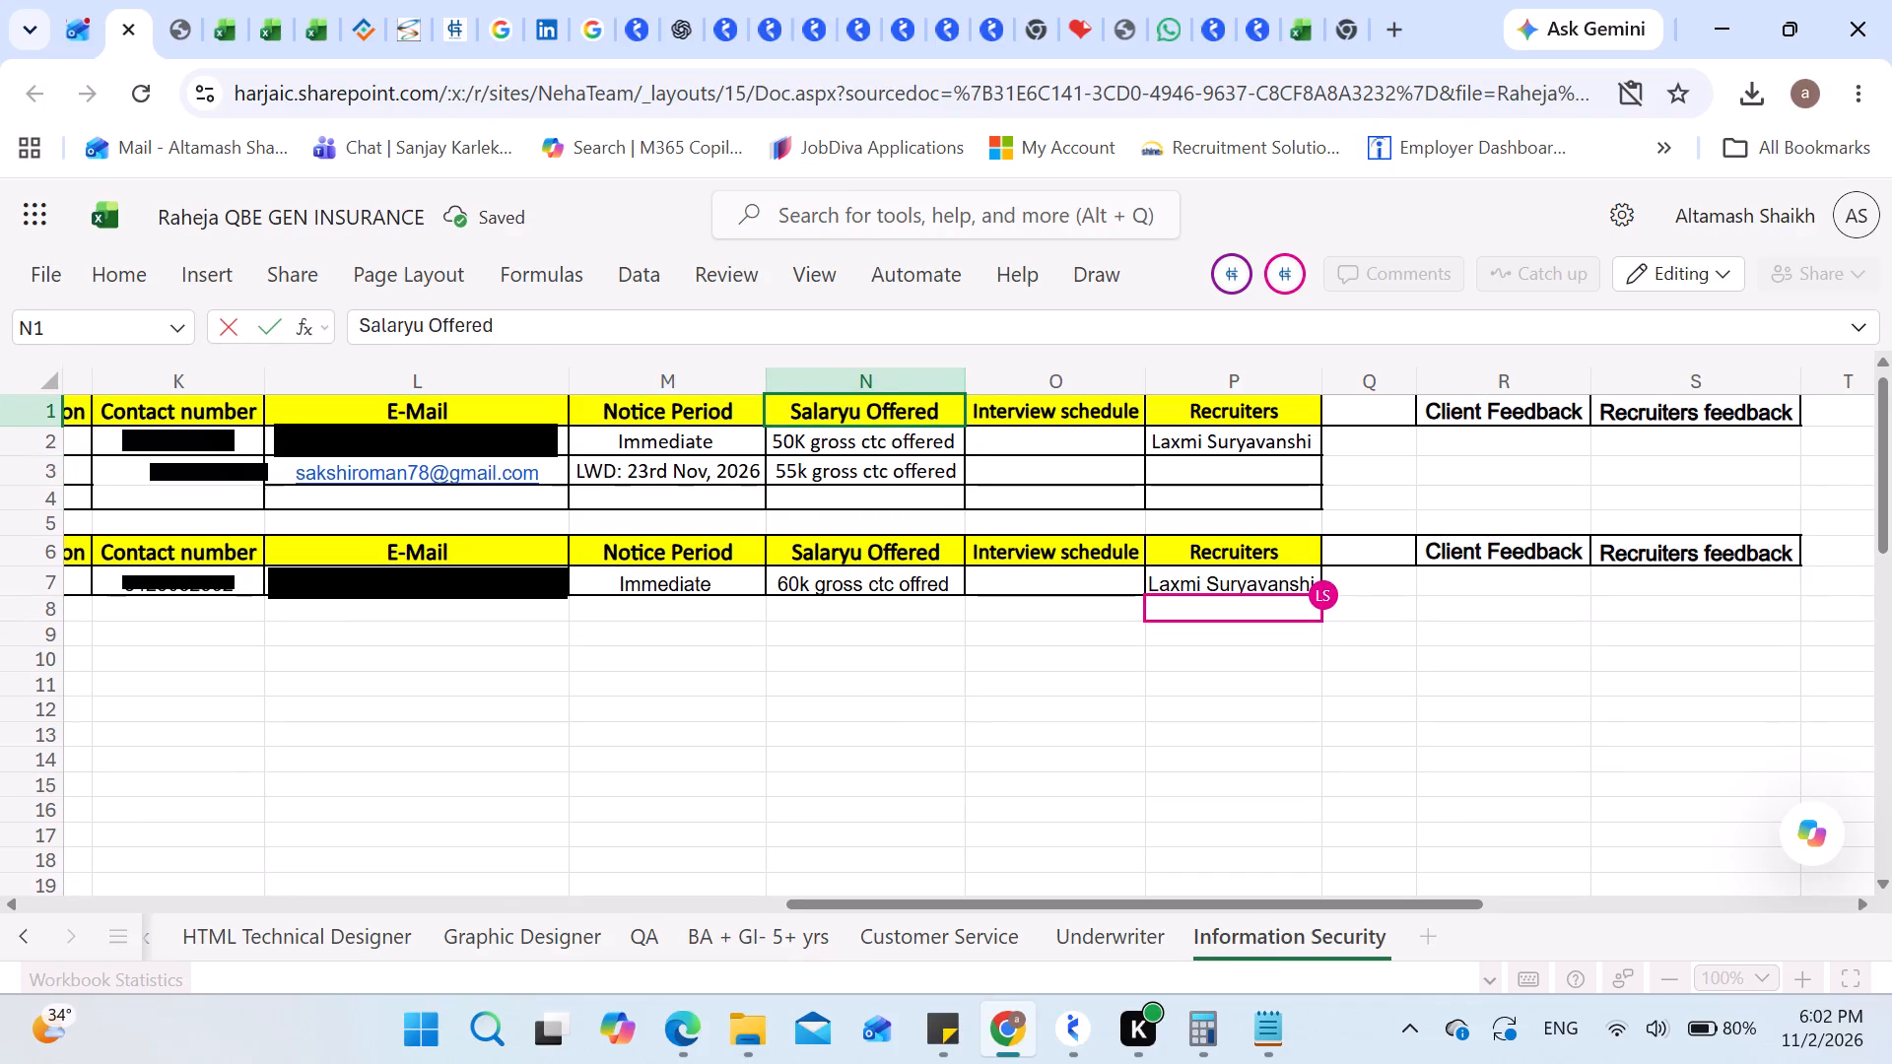
click(858, 412)
key(BackSpace)
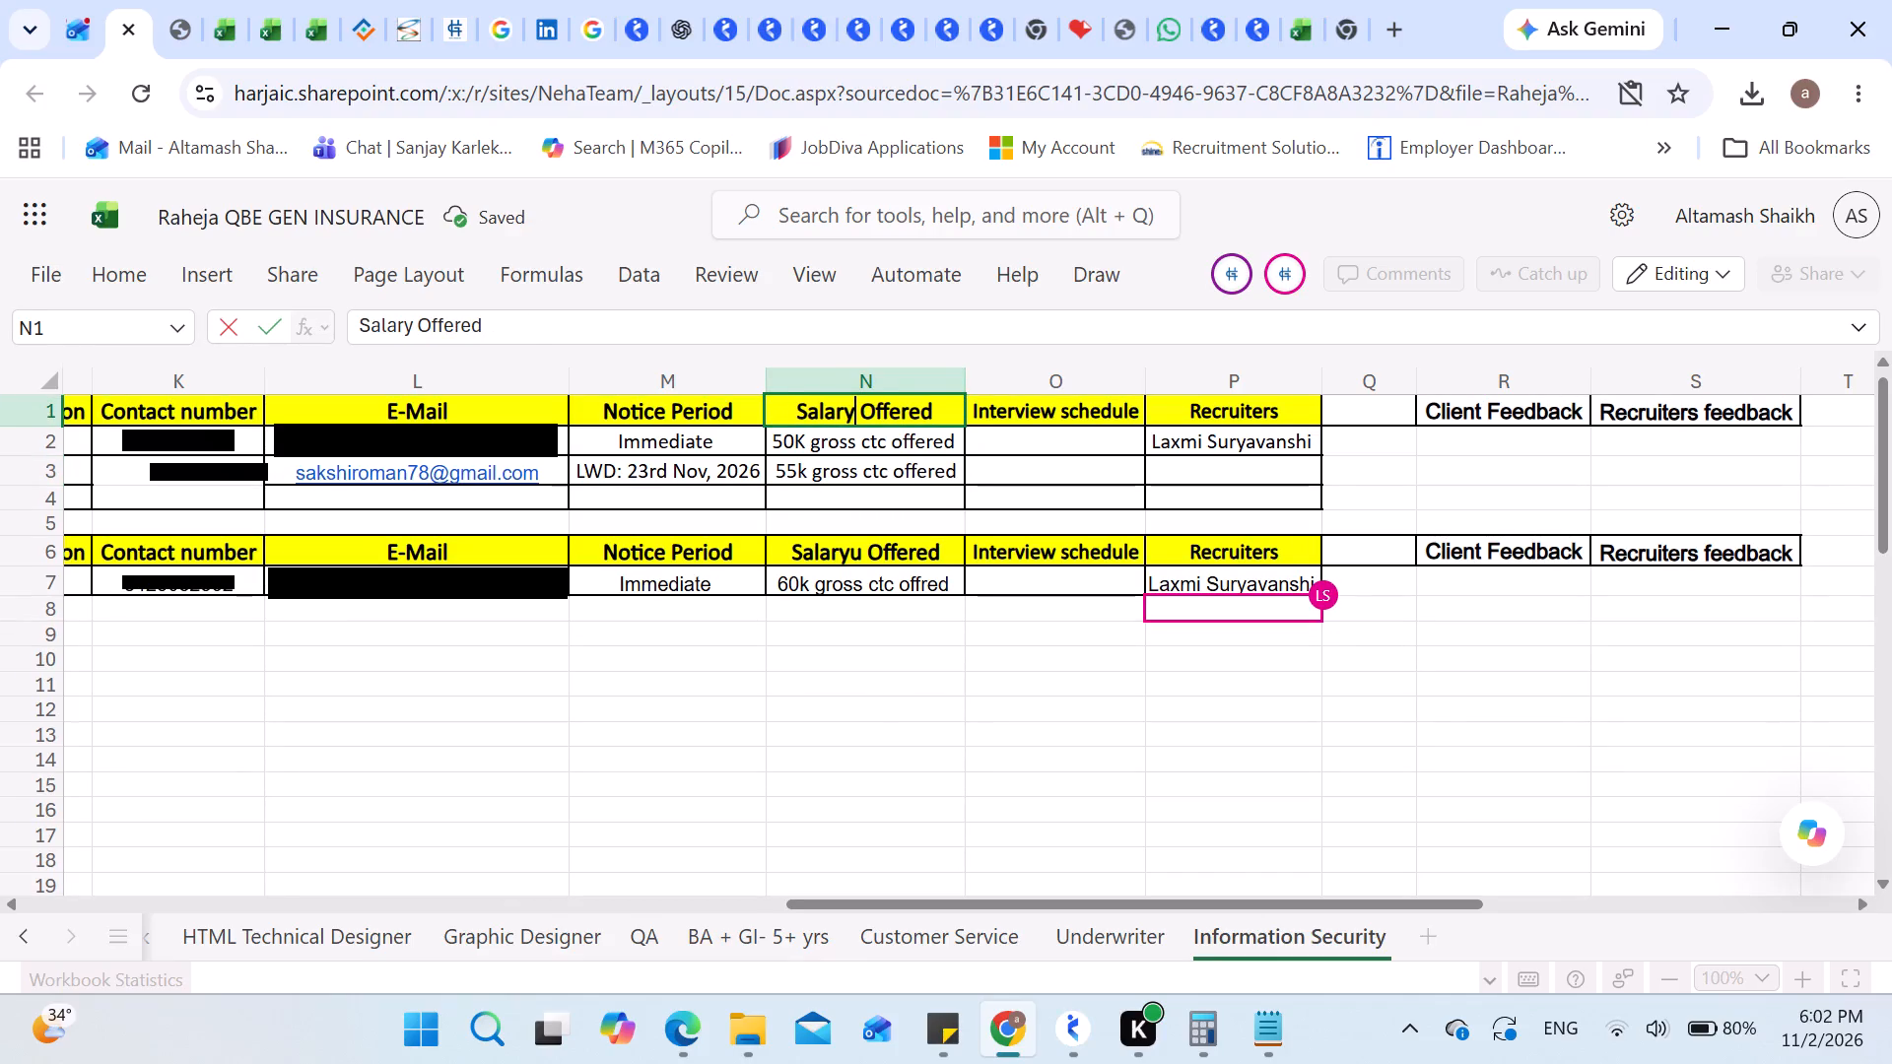
click(1031, 461)
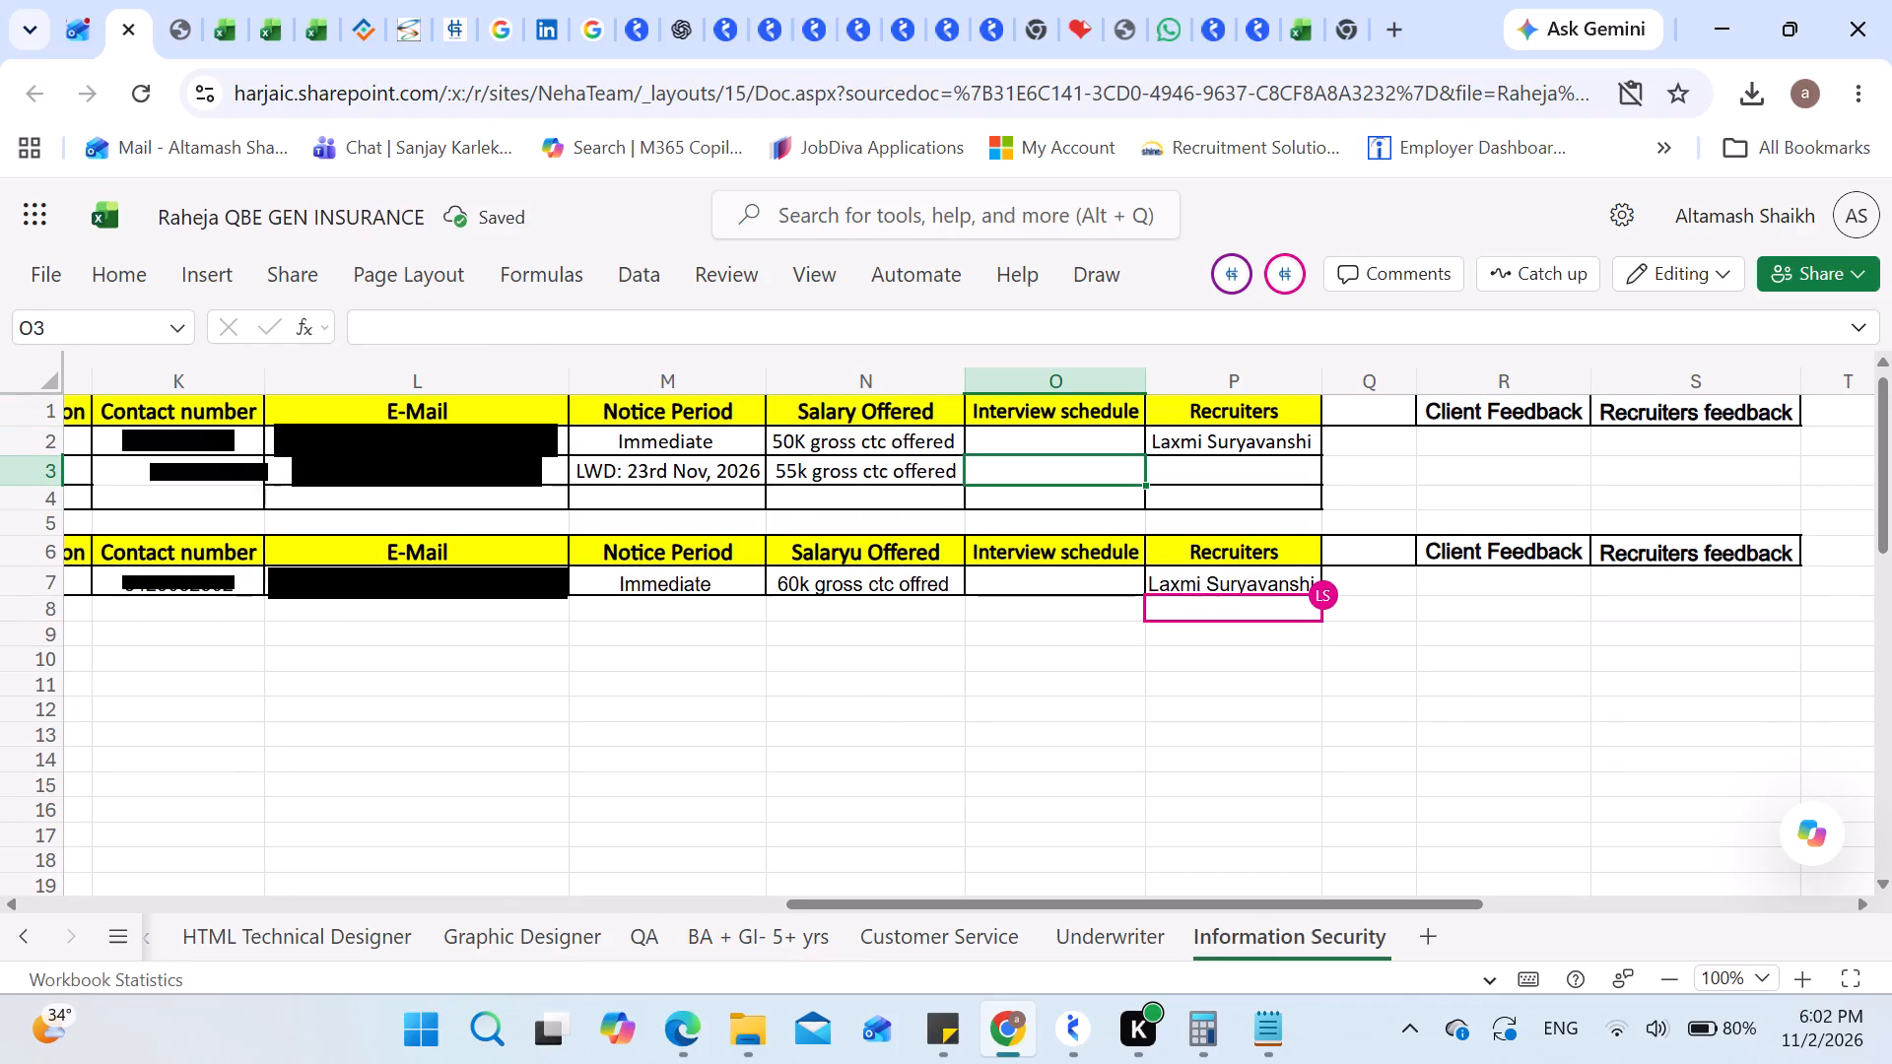
Enter Altamash as the recruiter for row 3.
click(1176, 467)
key(shift+q)
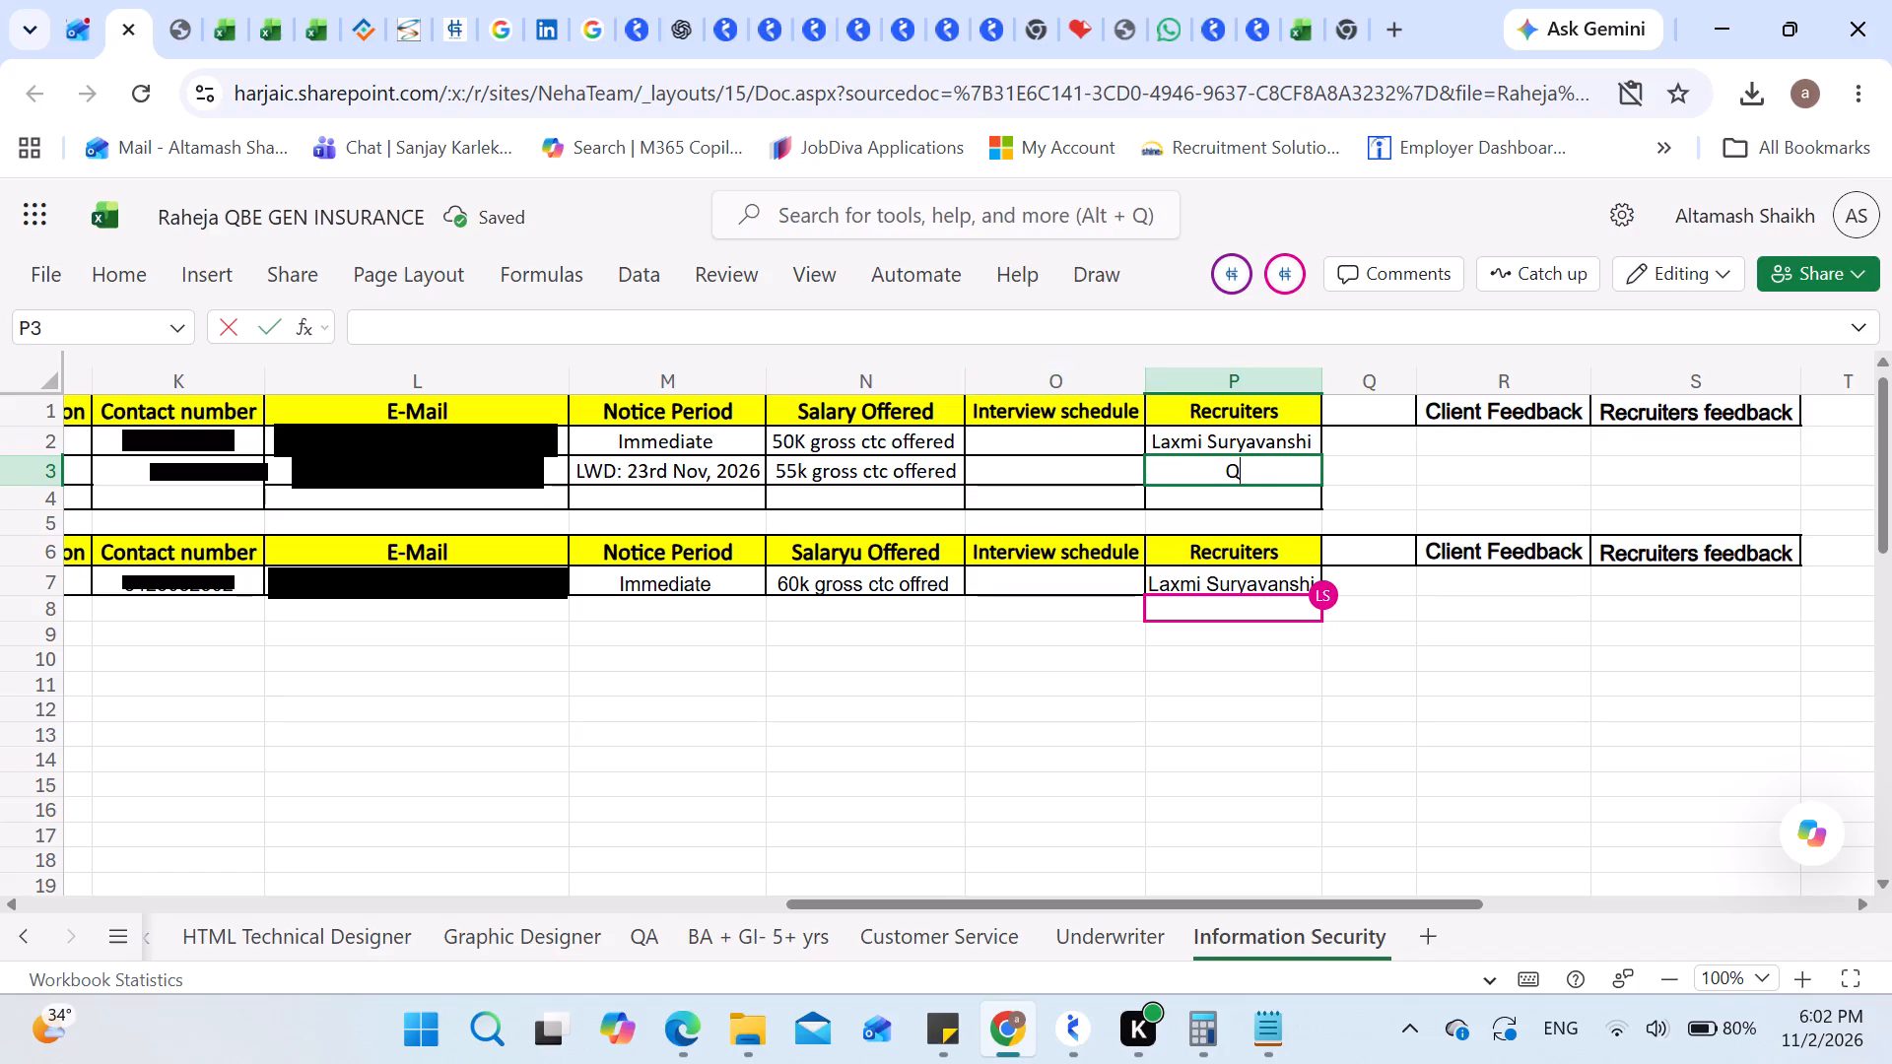
key(BackSpace)
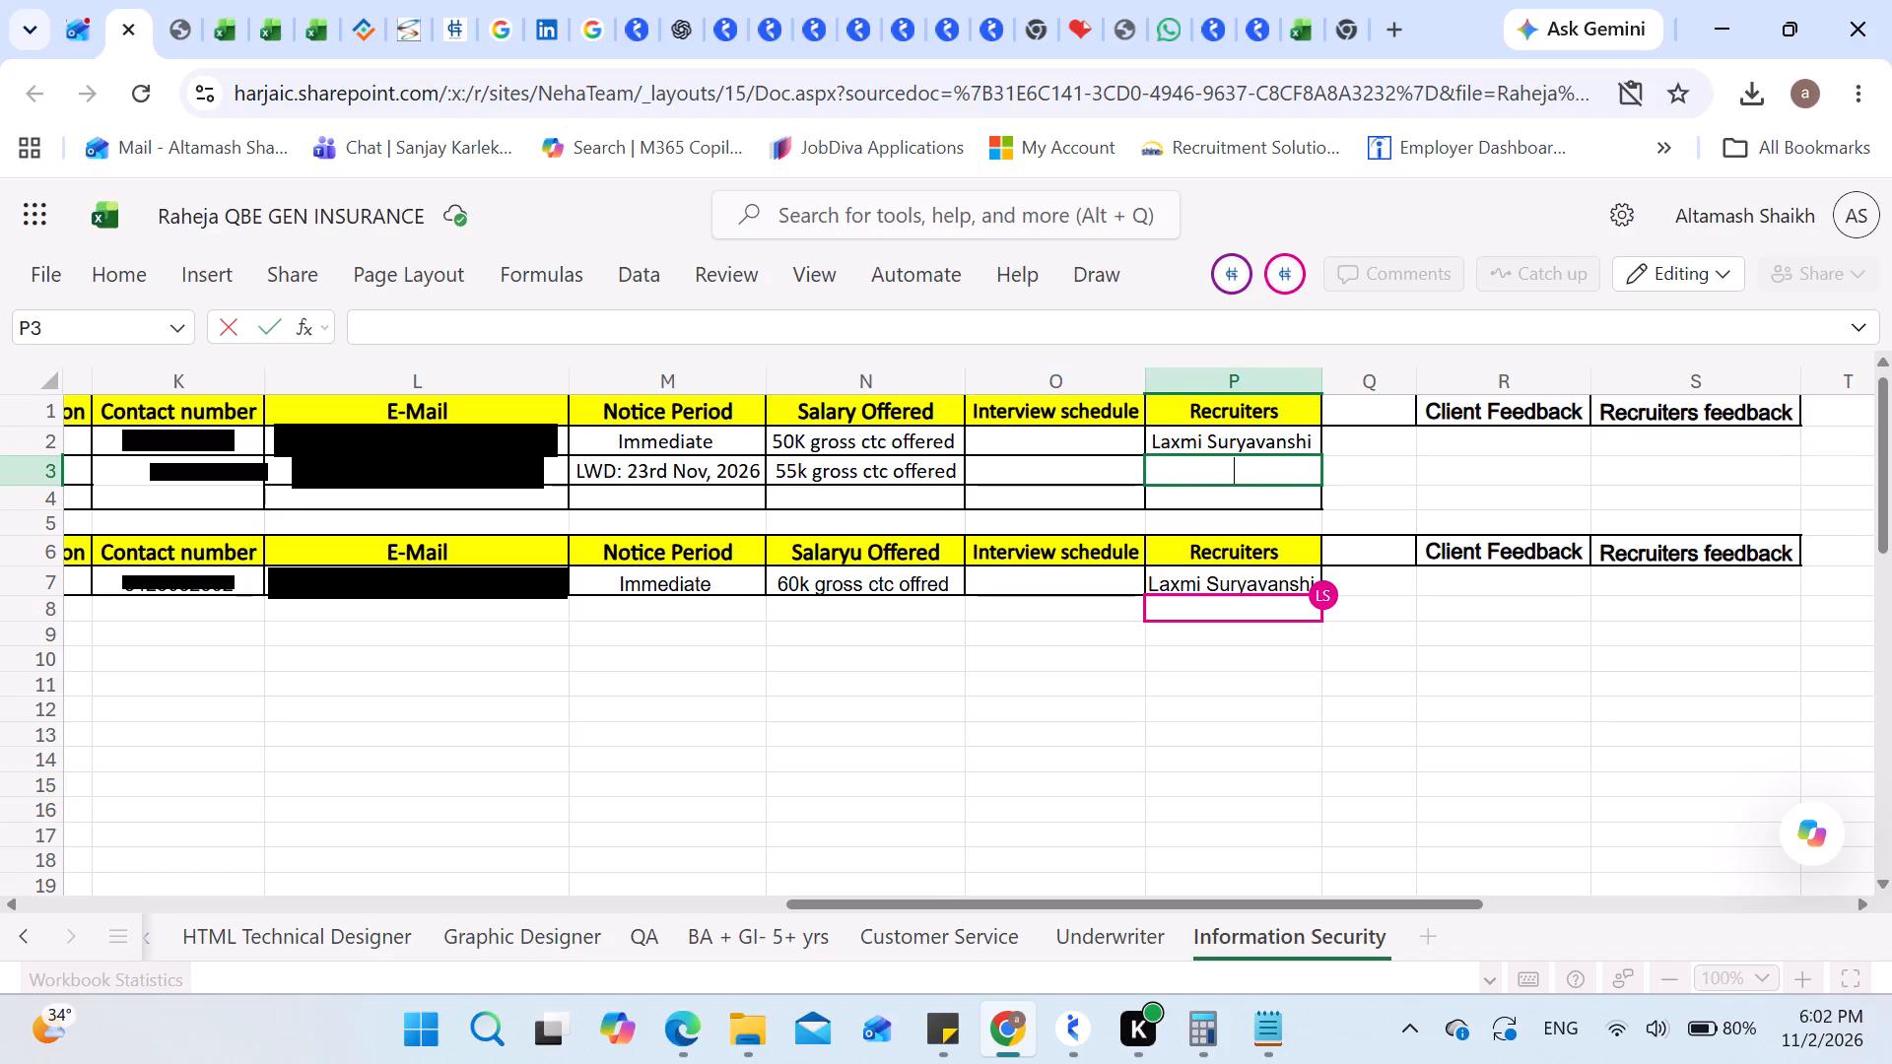
key(shift+a)
text(ltamash)
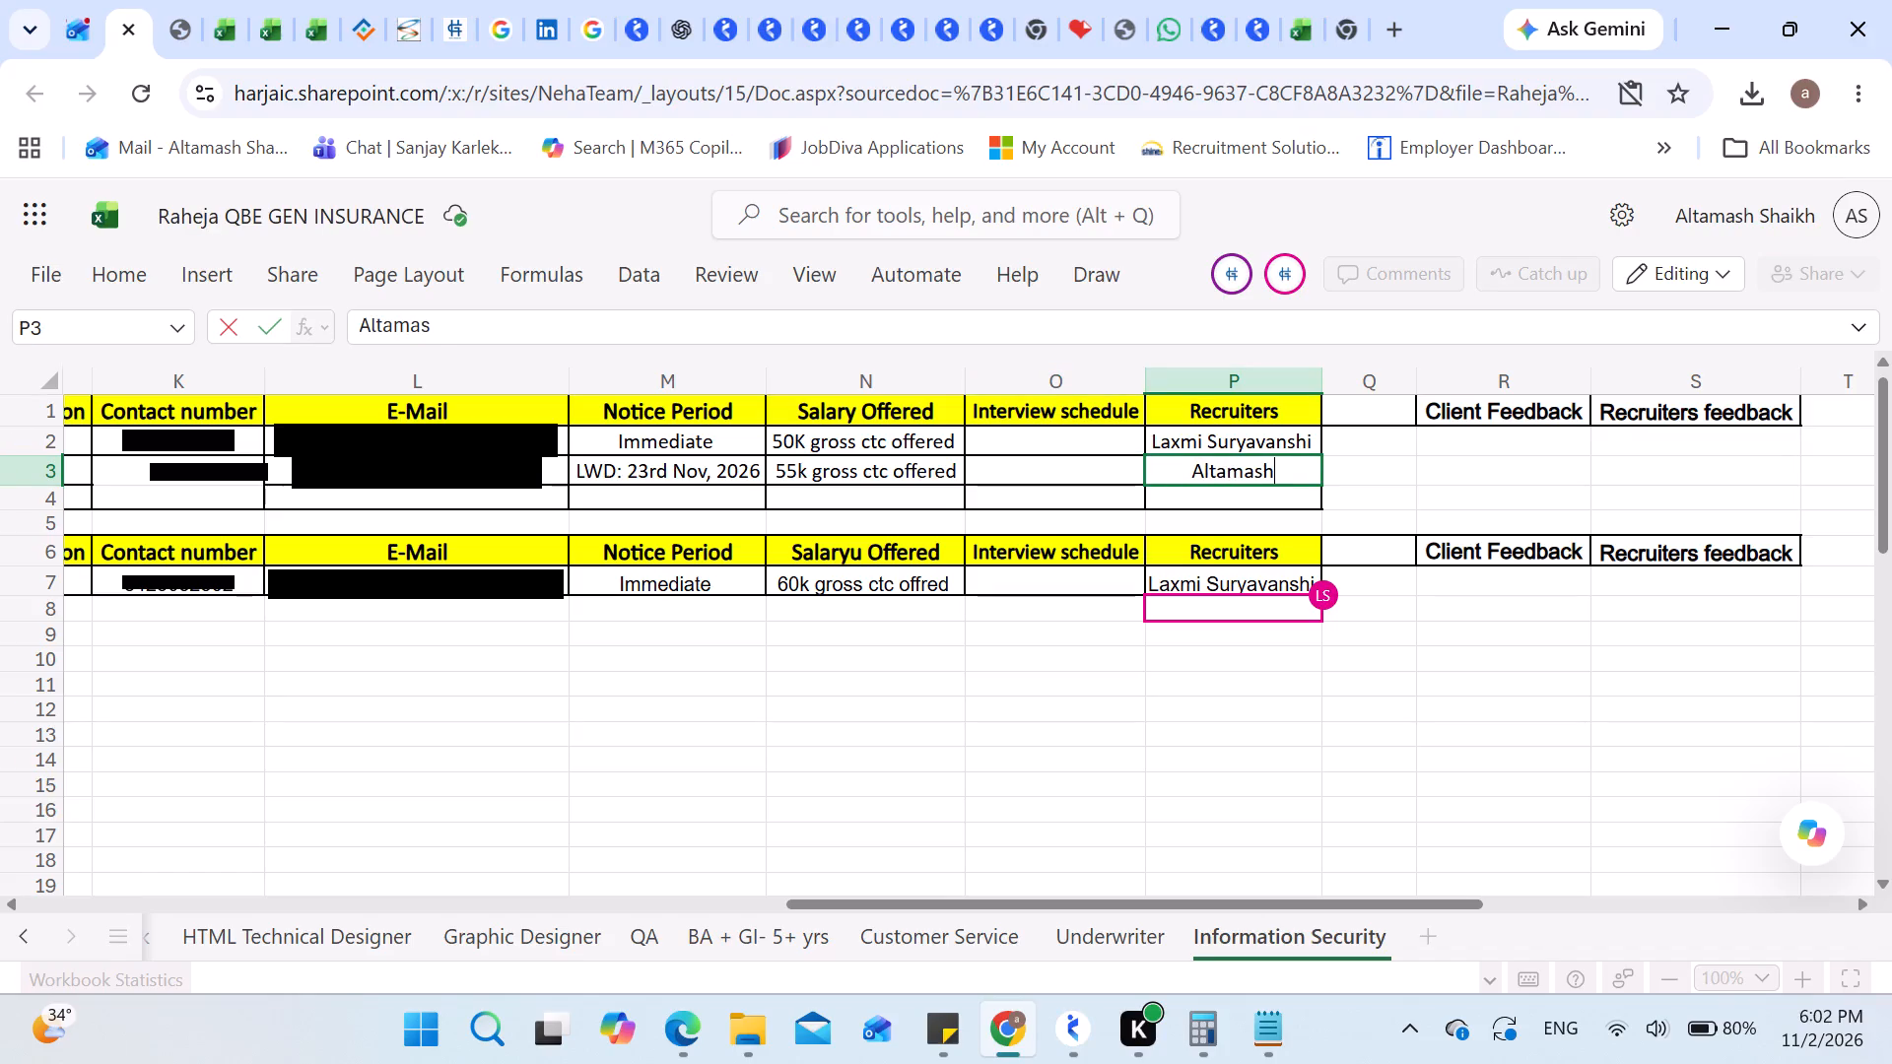
click(1173, 508)
Copy the formatting of row 3's SKILLS cell across row 3 from Vendor Name through Recruiters with Format Painter.
scroll(1173, 508, right, 1)
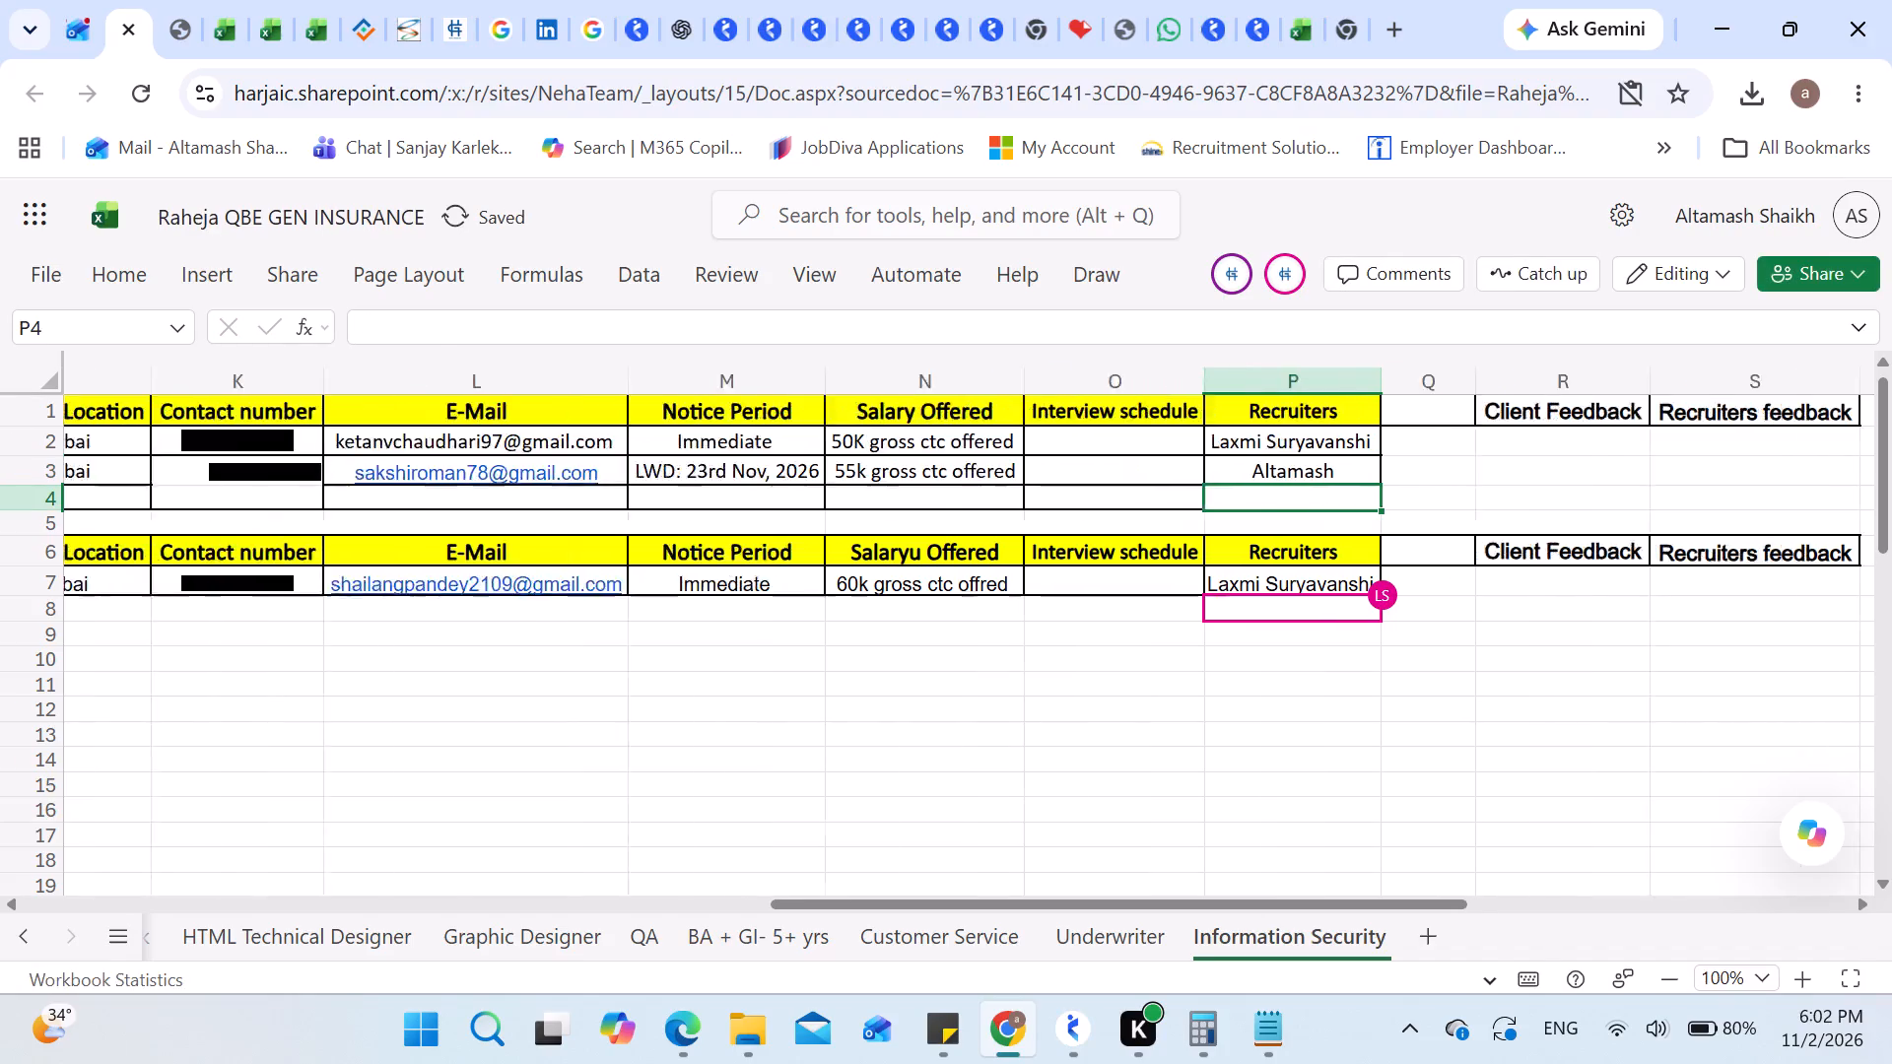
scroll(1173, 508, right, 8)
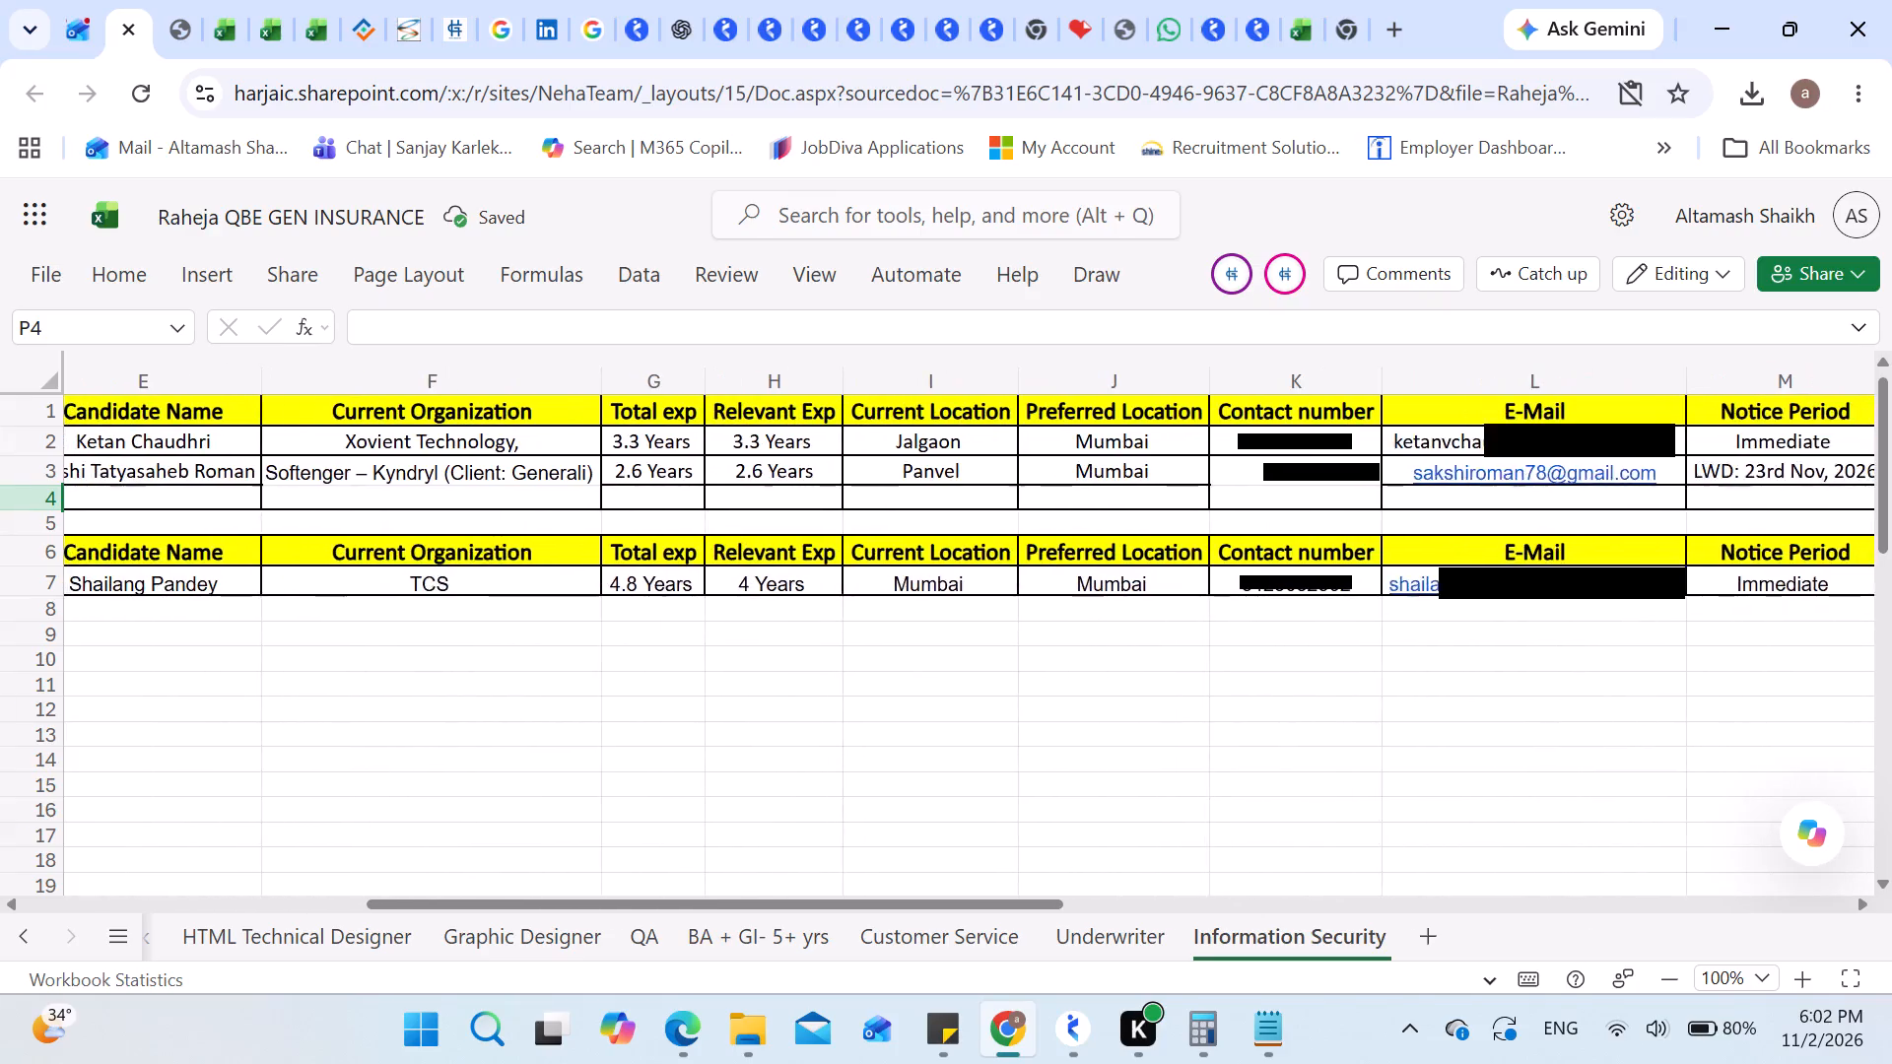
scroll(1173, 508, right, 5)
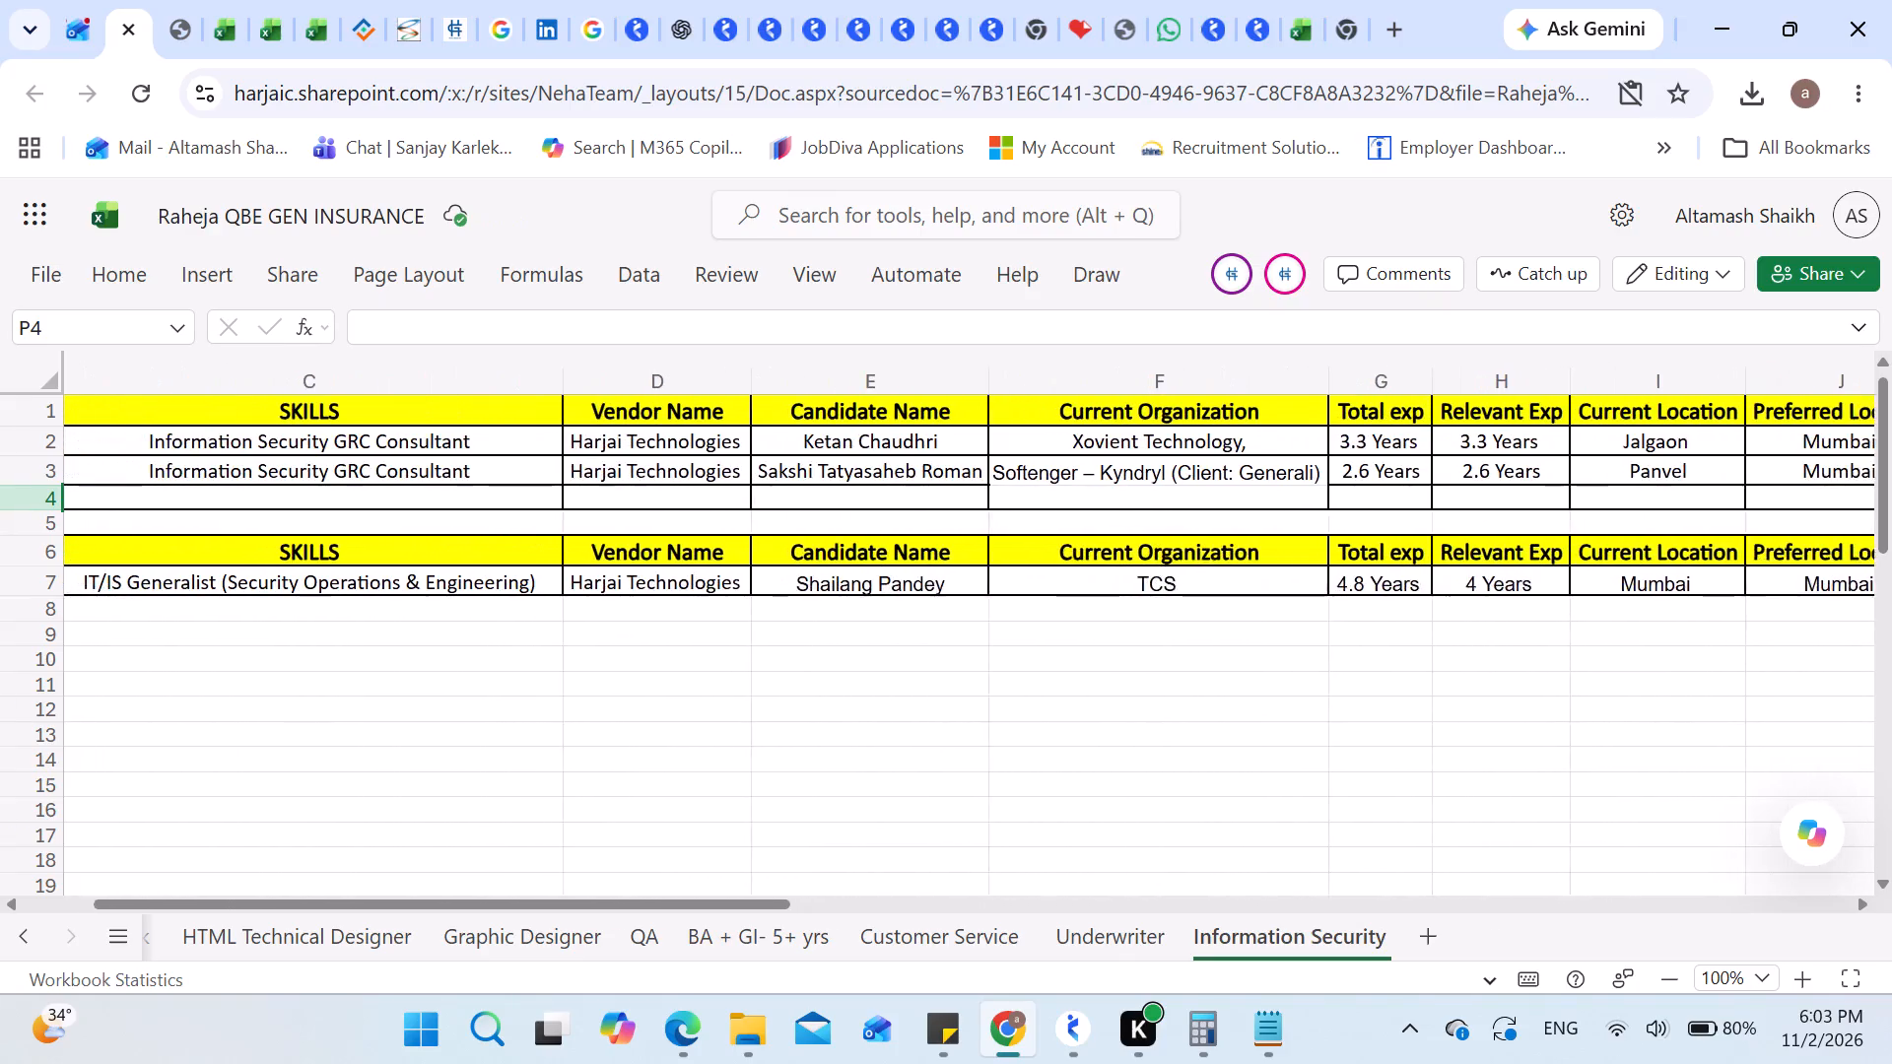
scroll(1173, 508, right, 4)
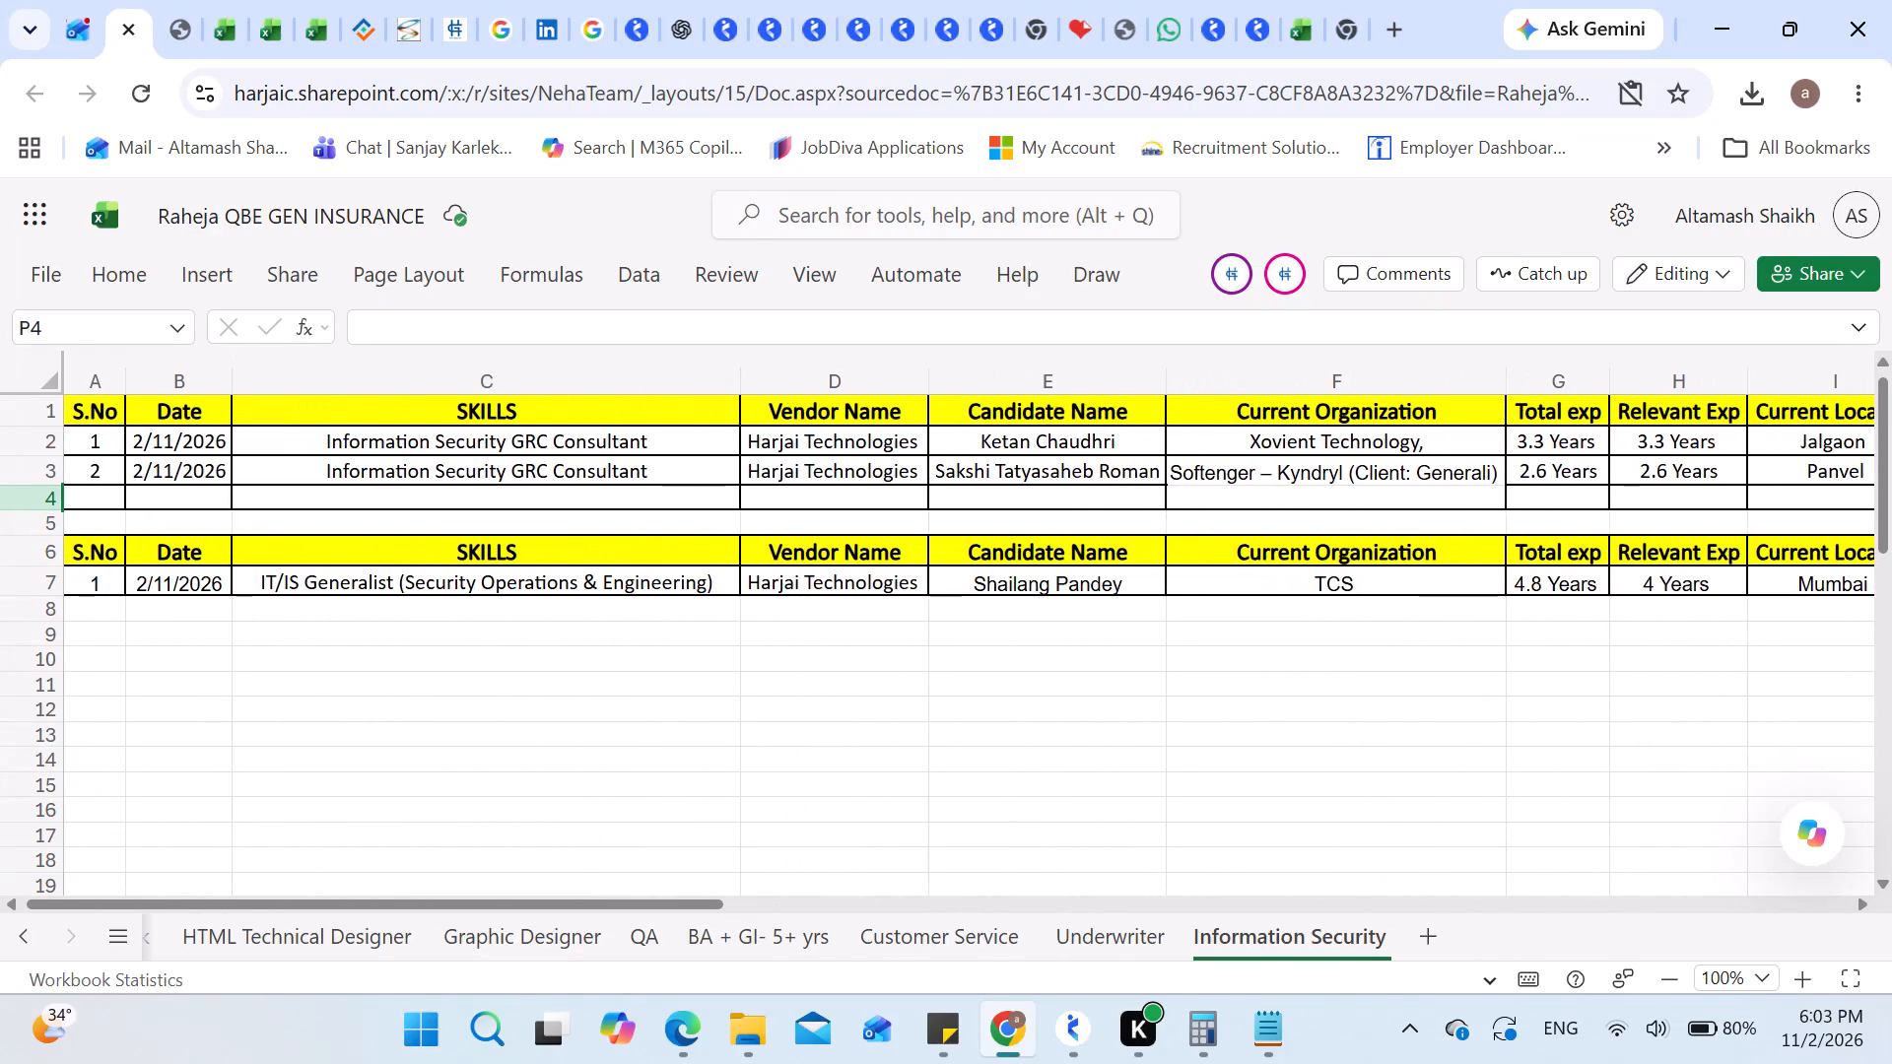
click(605, 473)
click(128, 267)
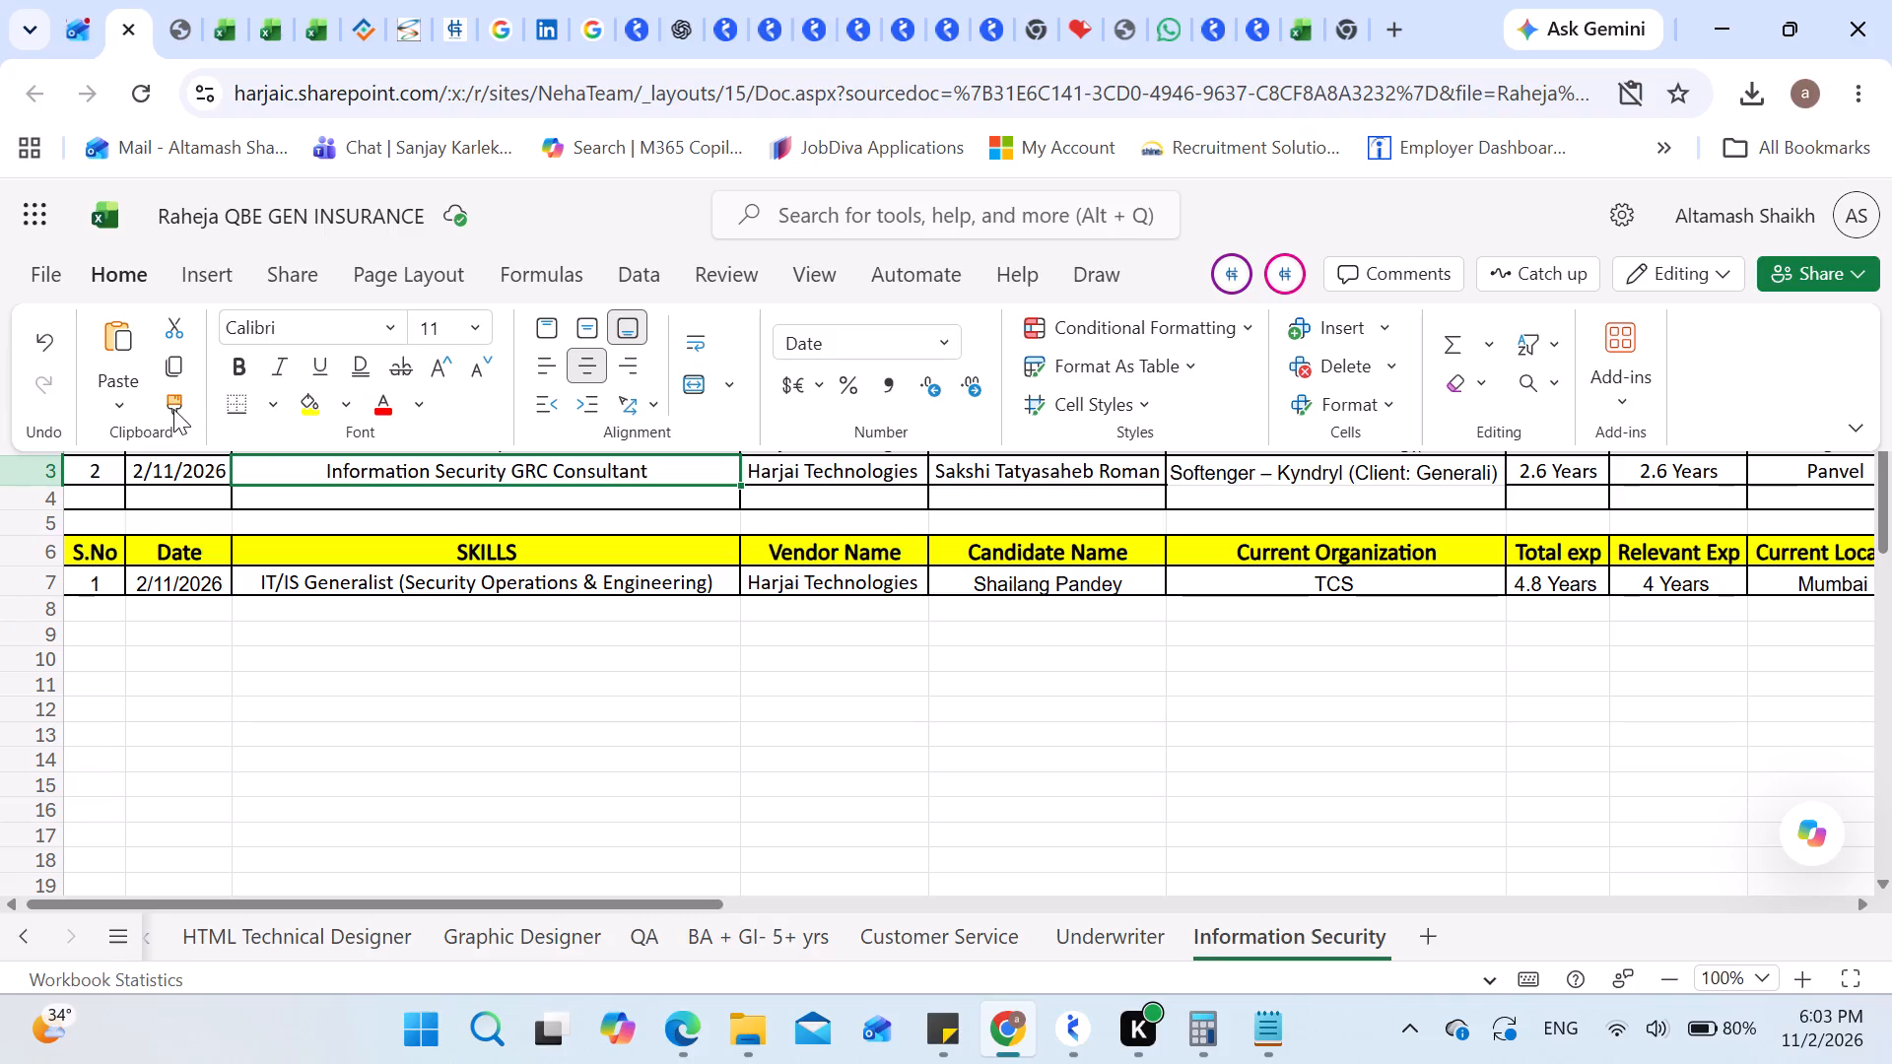
click(173, 409)
click(172, 409)
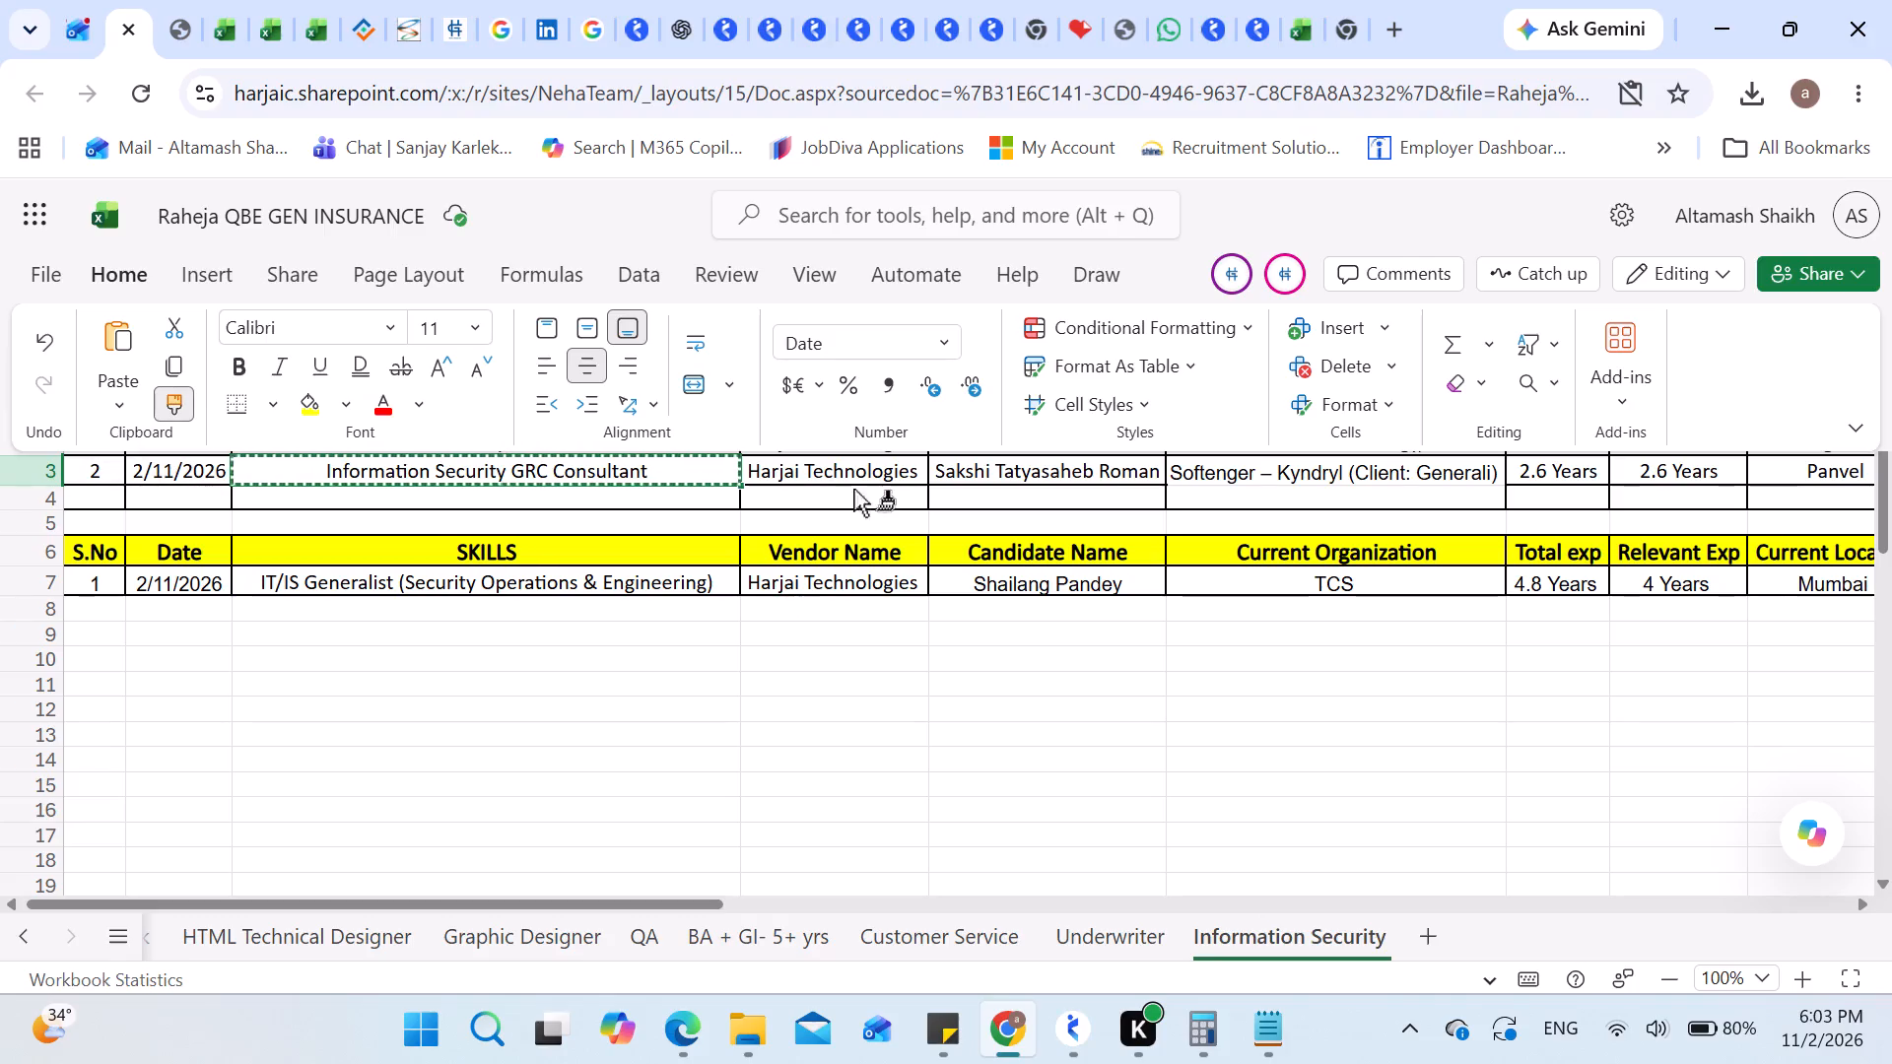
drag(822, 463, 1200, 466)
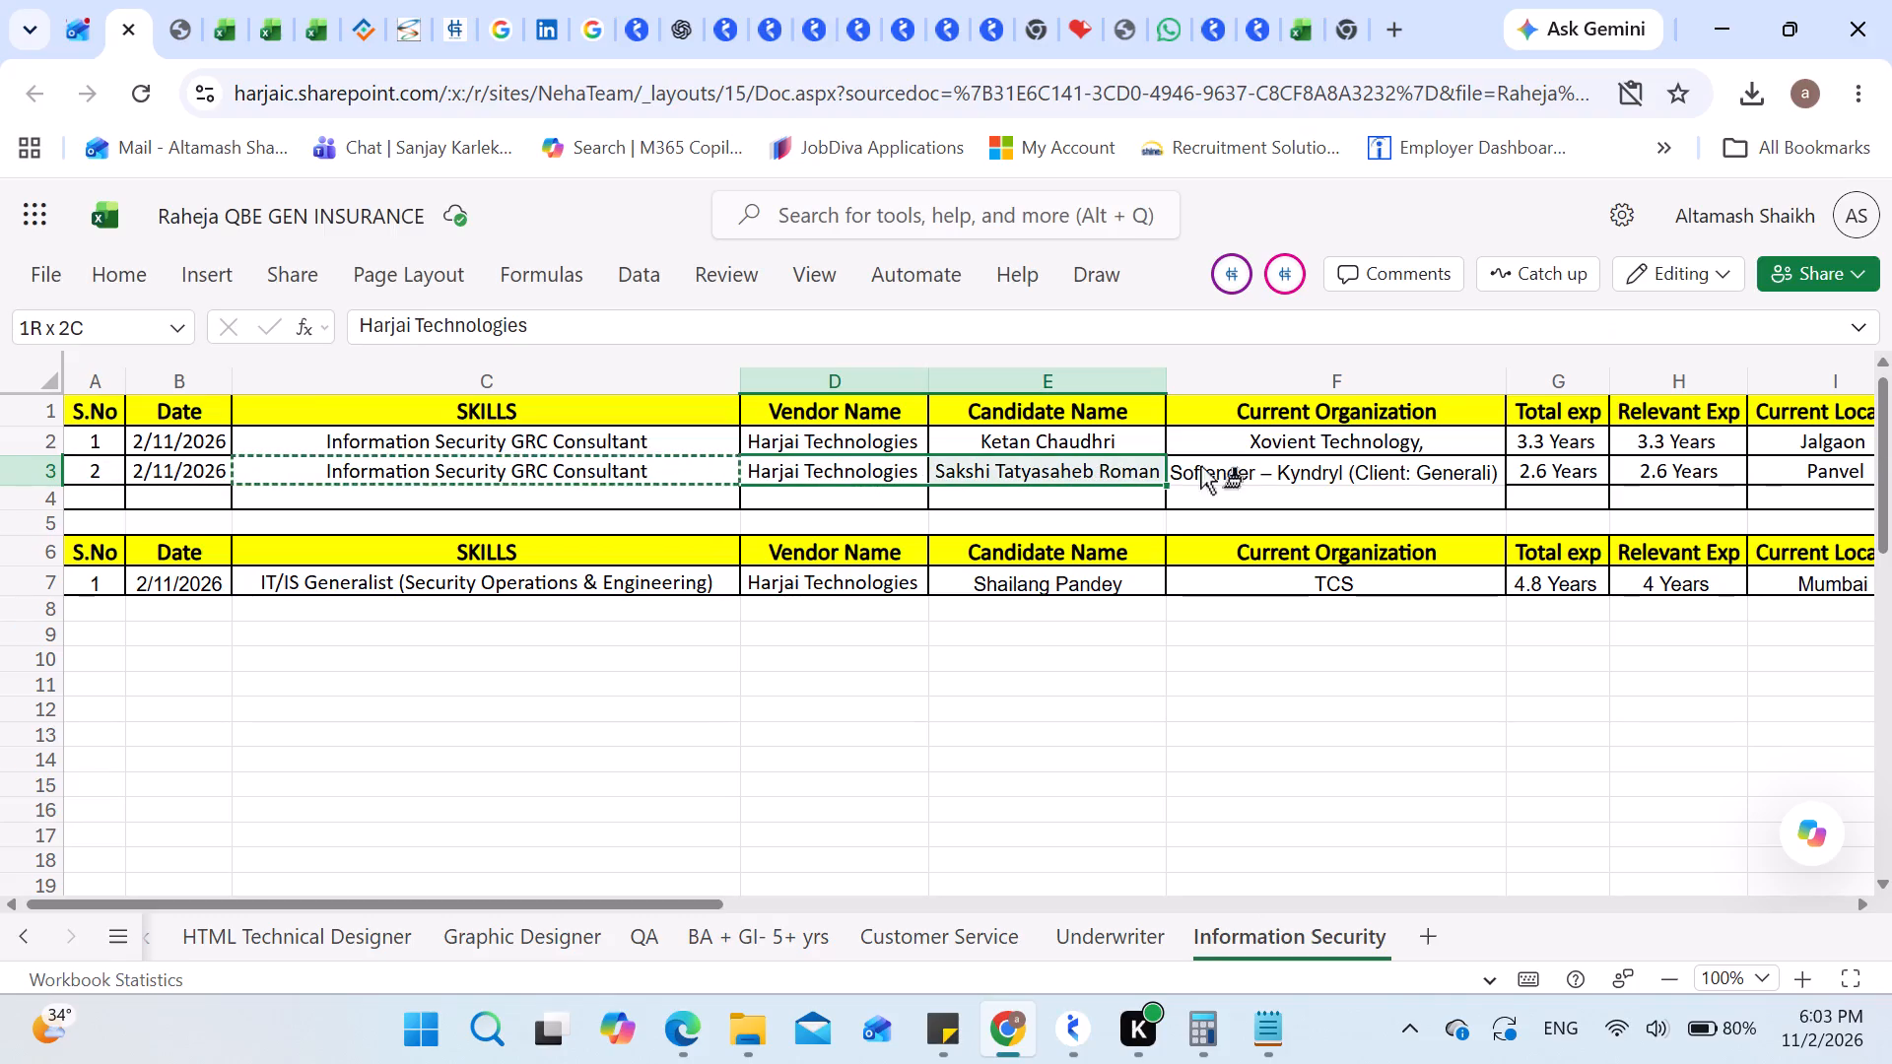
drag(1200, 466, 1759, 455)
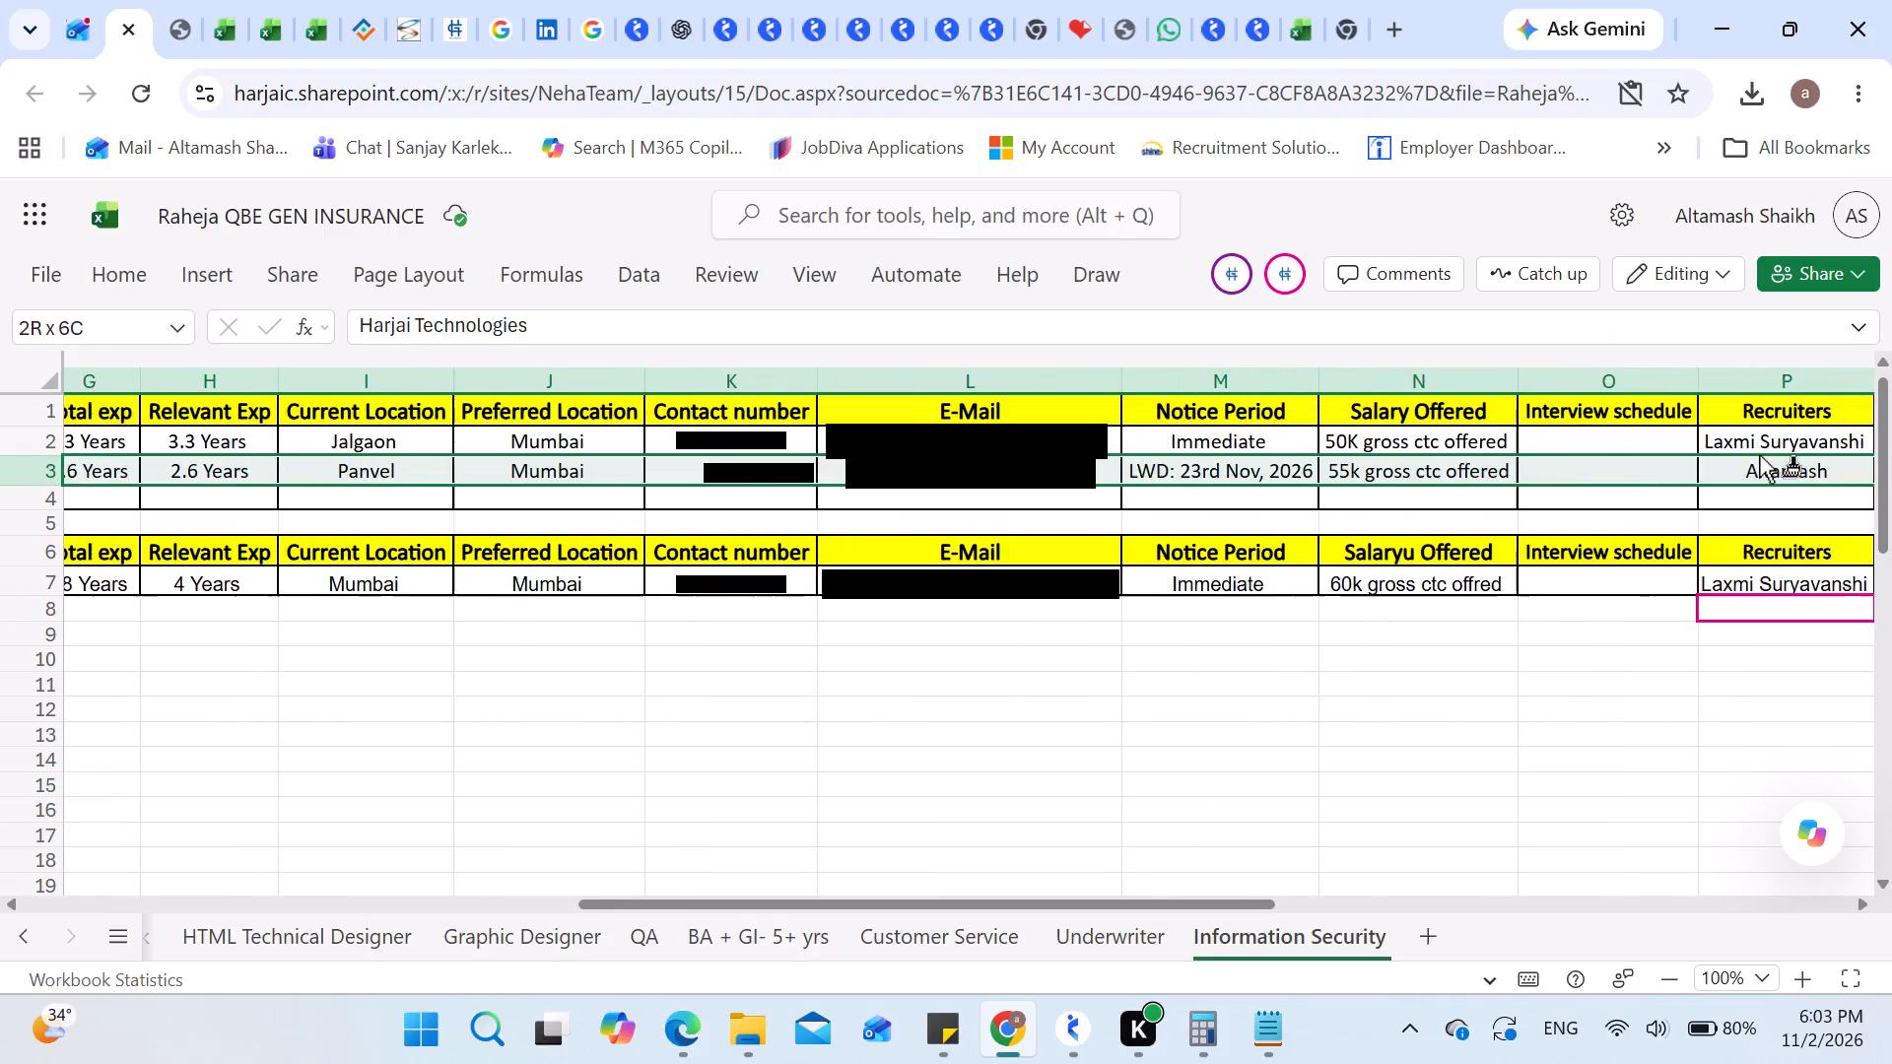
drag(1759, 455, 1133, 476)
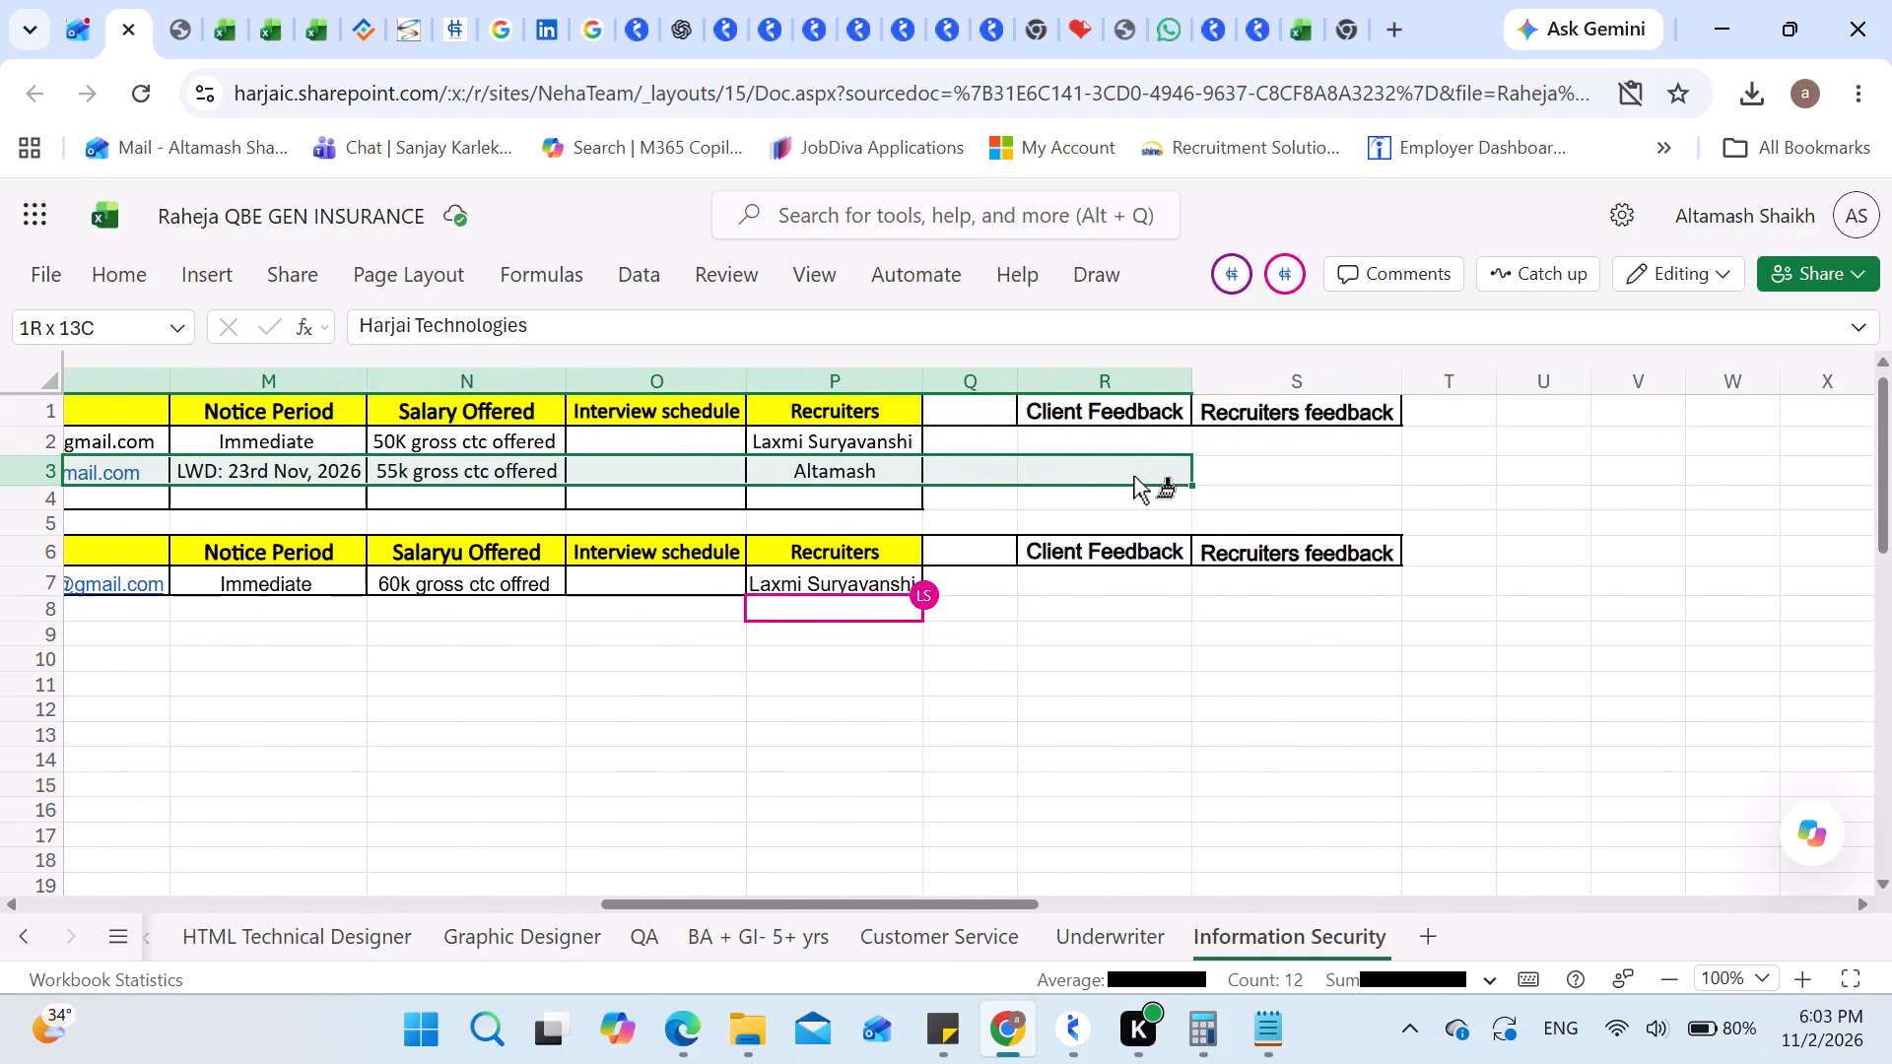
drag(1133, 476, 862, 455)
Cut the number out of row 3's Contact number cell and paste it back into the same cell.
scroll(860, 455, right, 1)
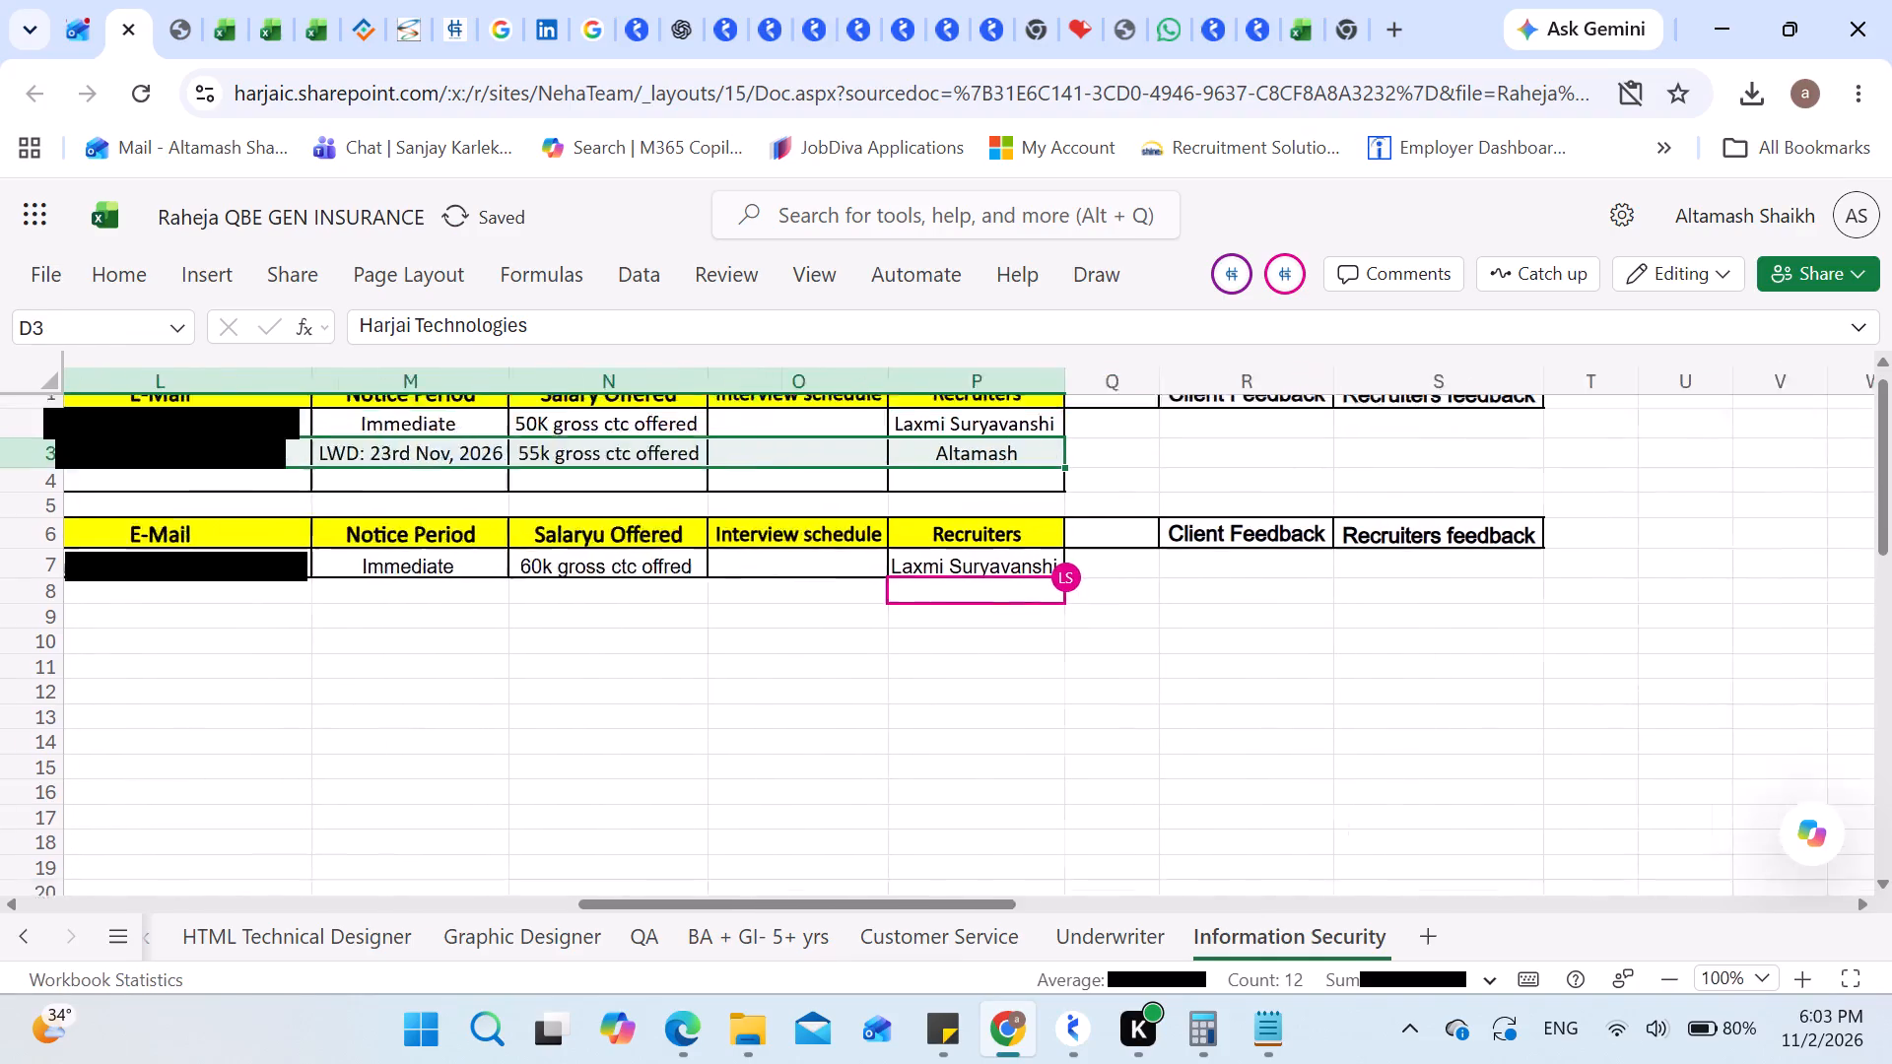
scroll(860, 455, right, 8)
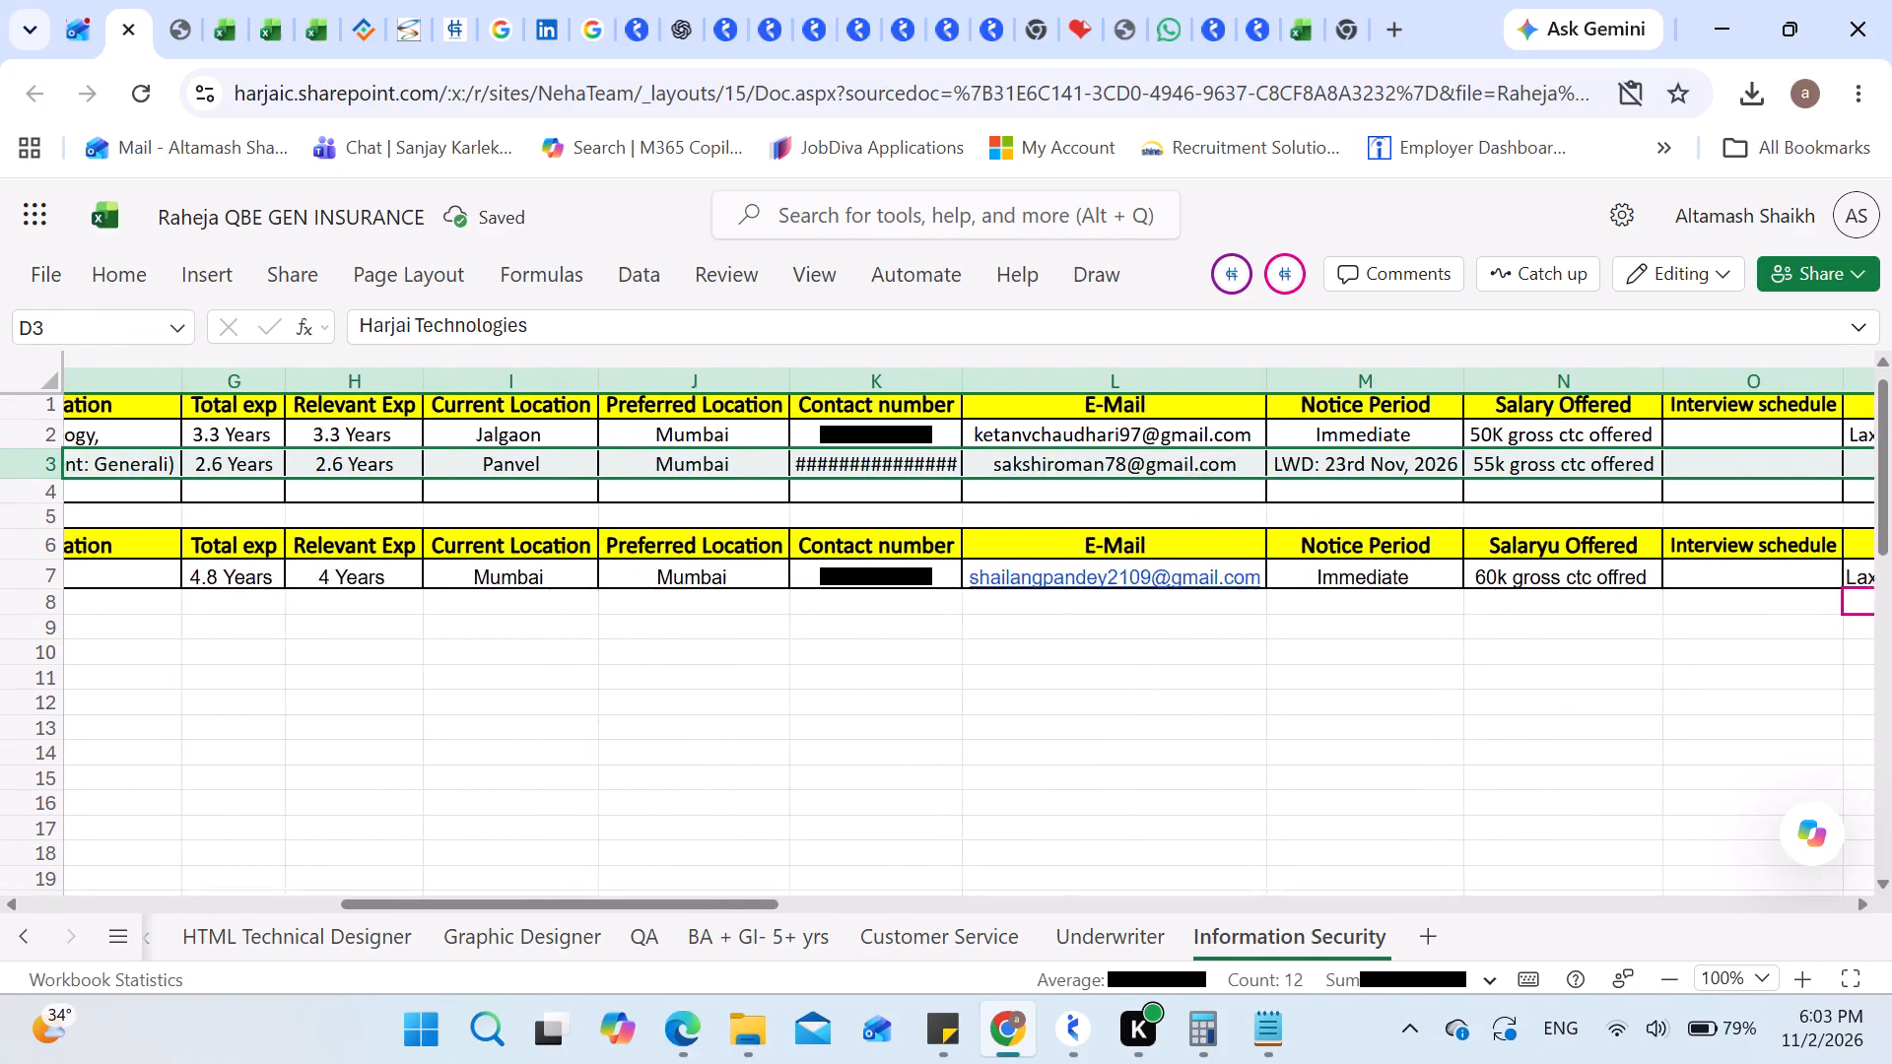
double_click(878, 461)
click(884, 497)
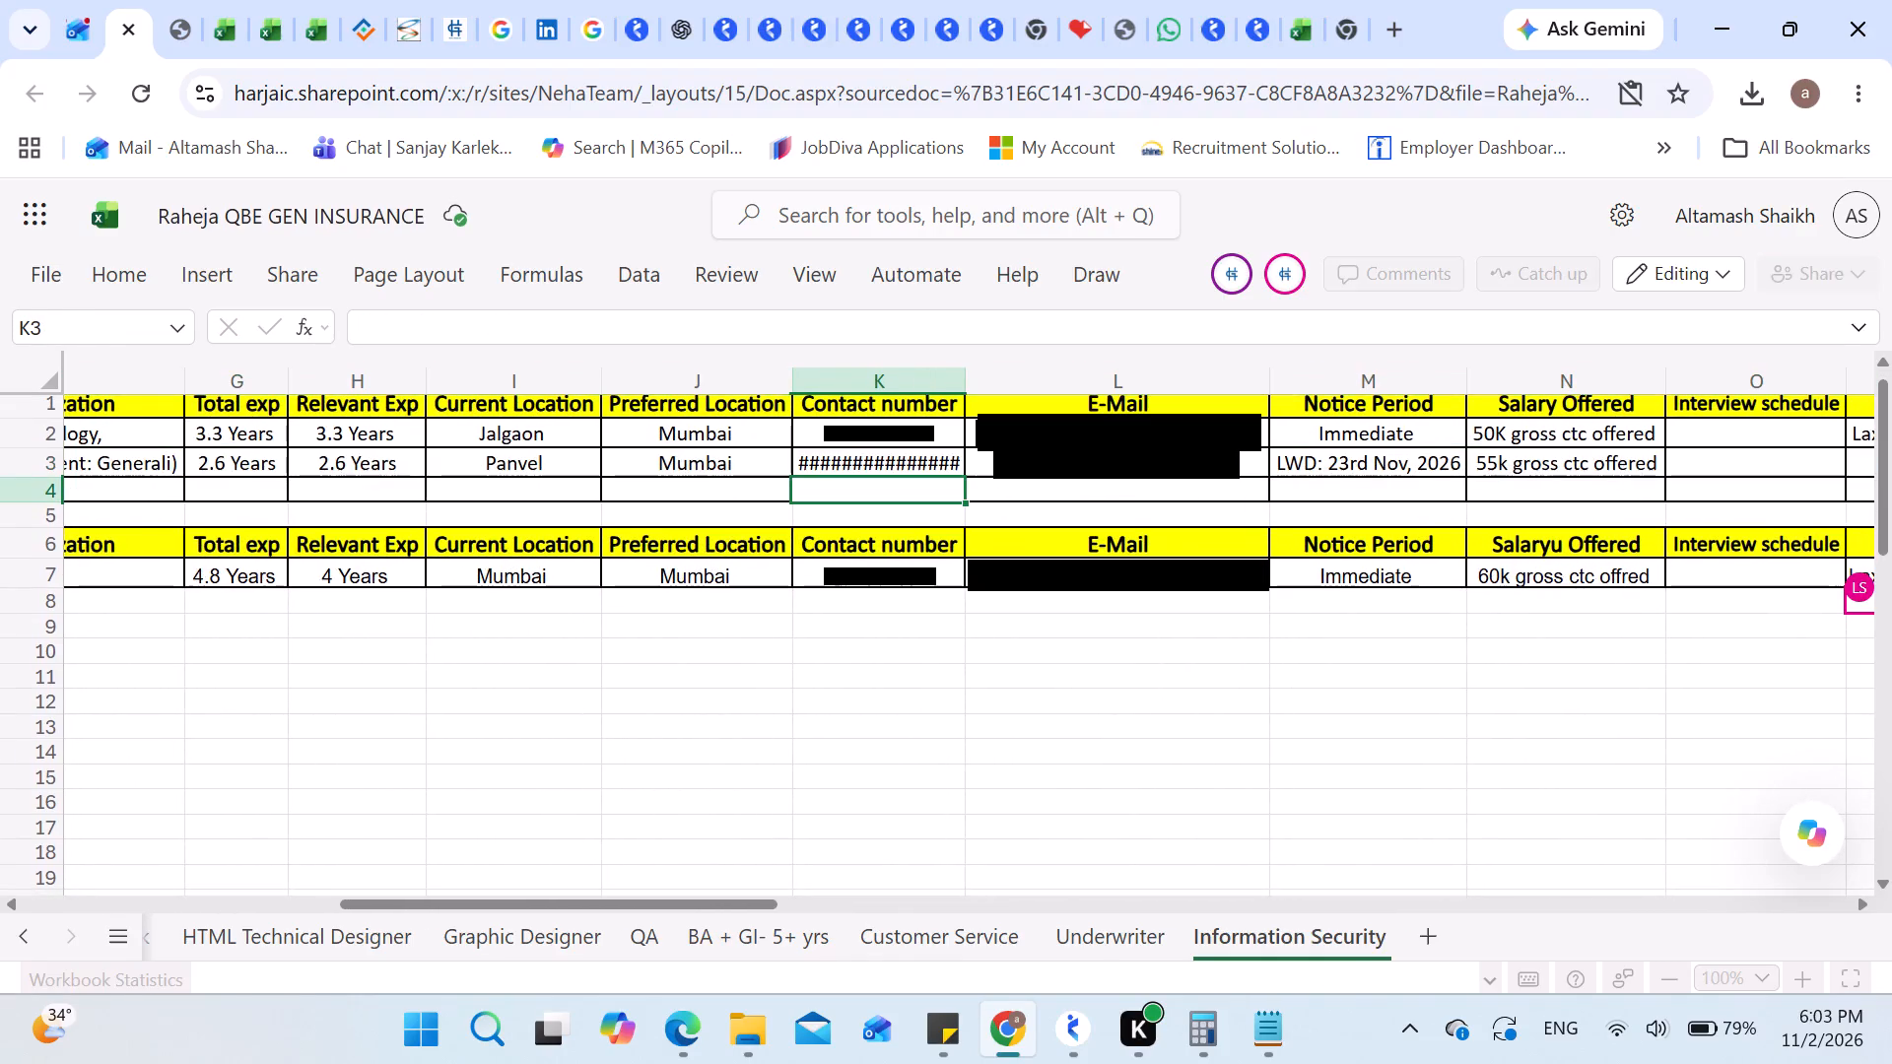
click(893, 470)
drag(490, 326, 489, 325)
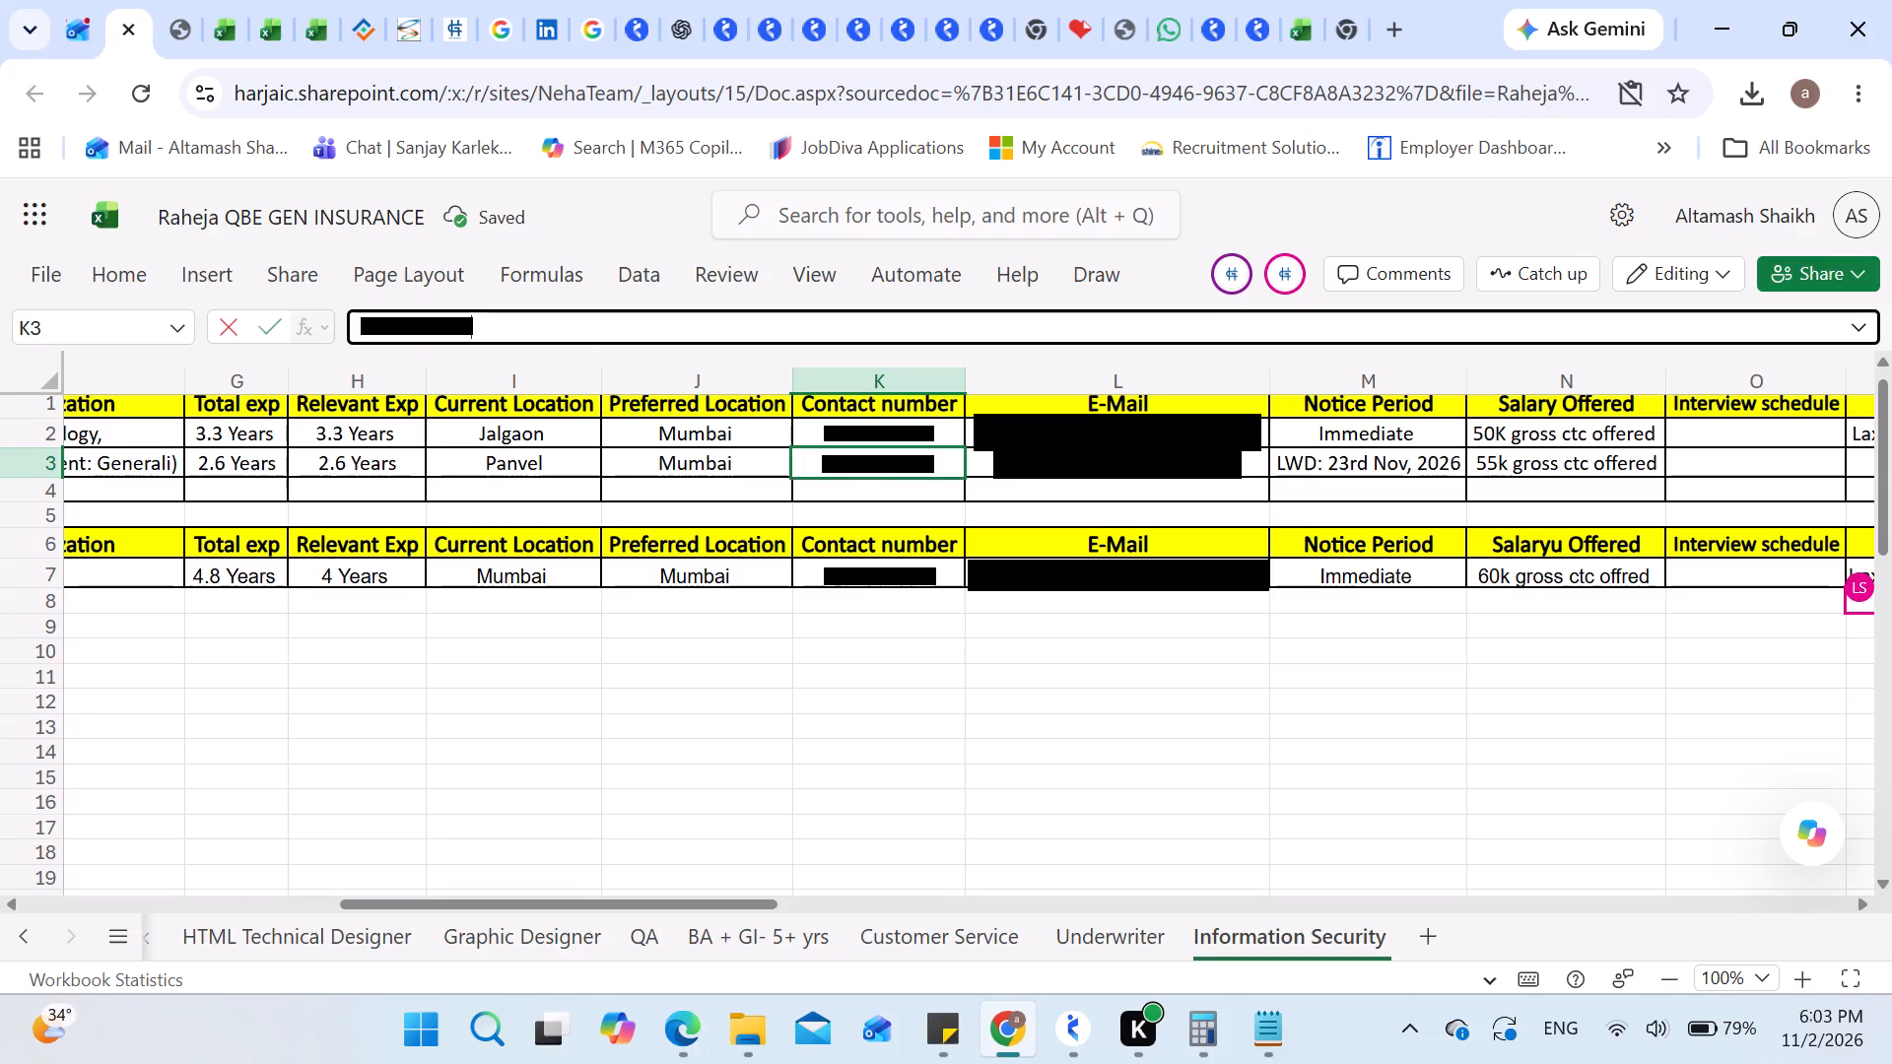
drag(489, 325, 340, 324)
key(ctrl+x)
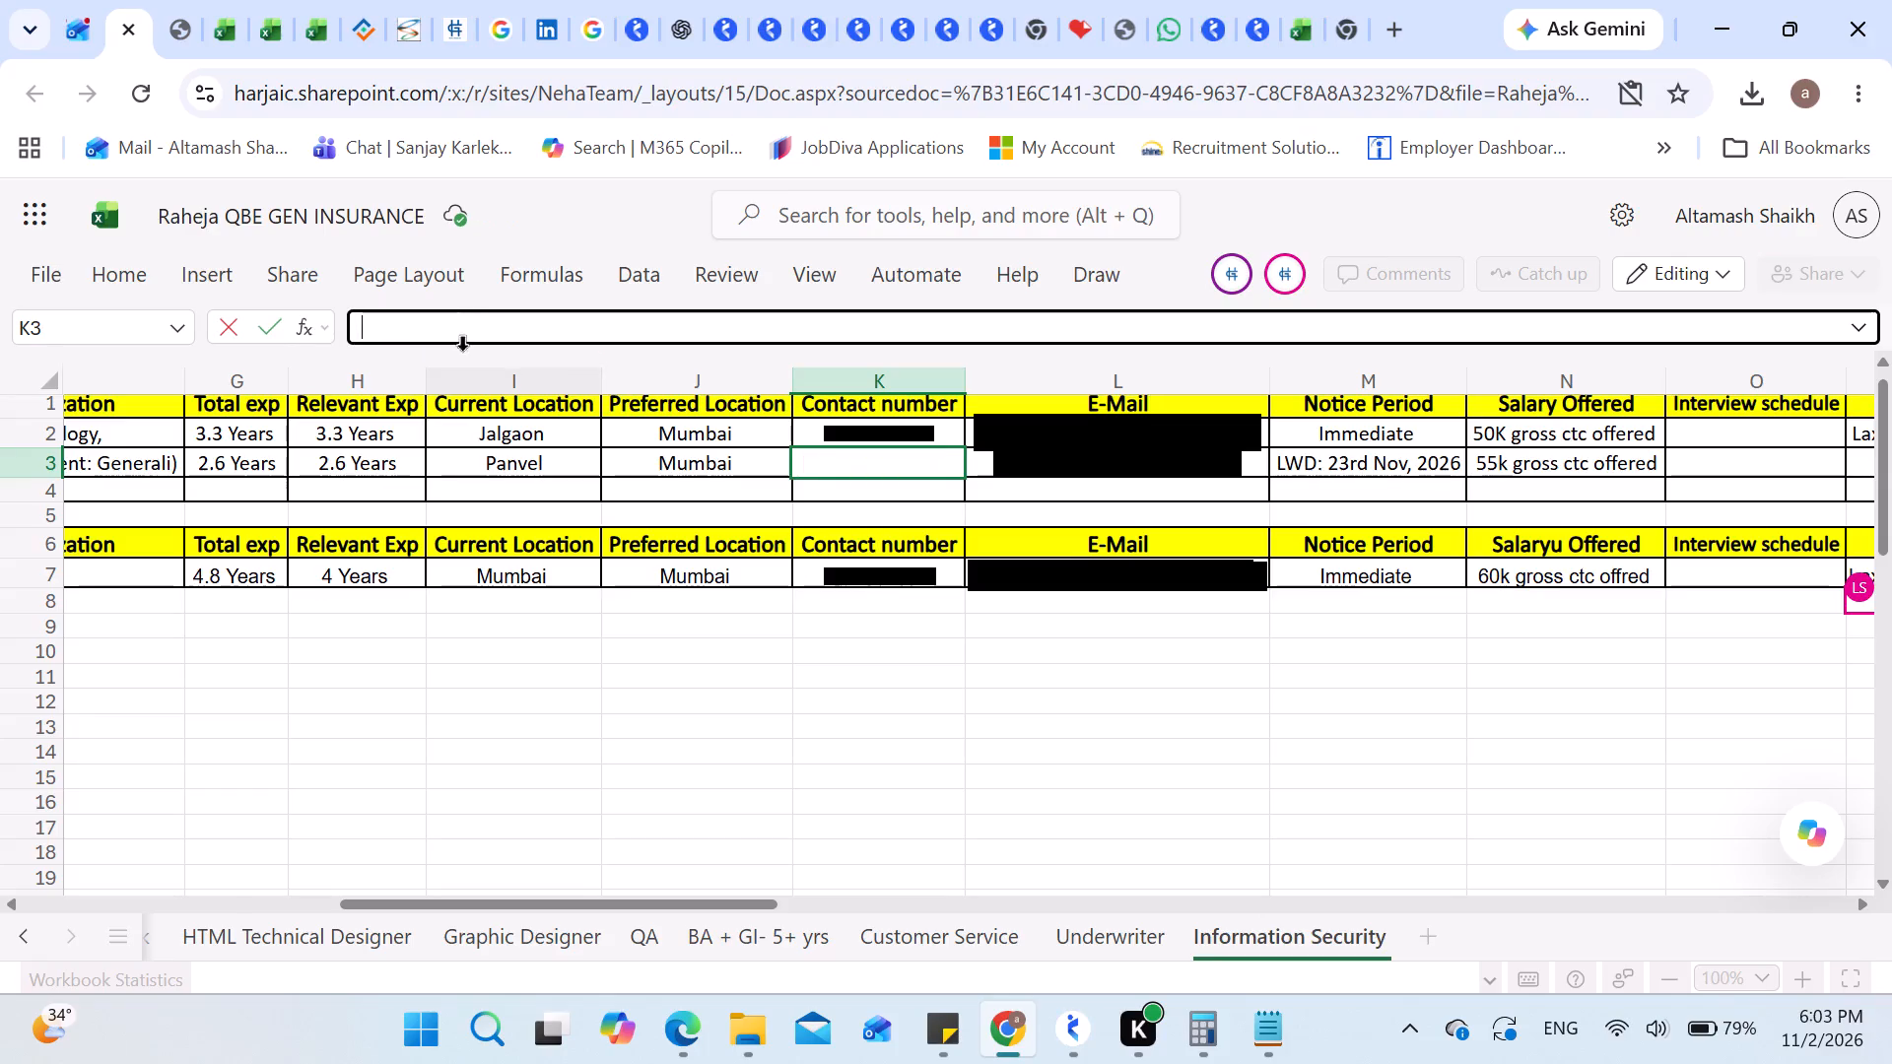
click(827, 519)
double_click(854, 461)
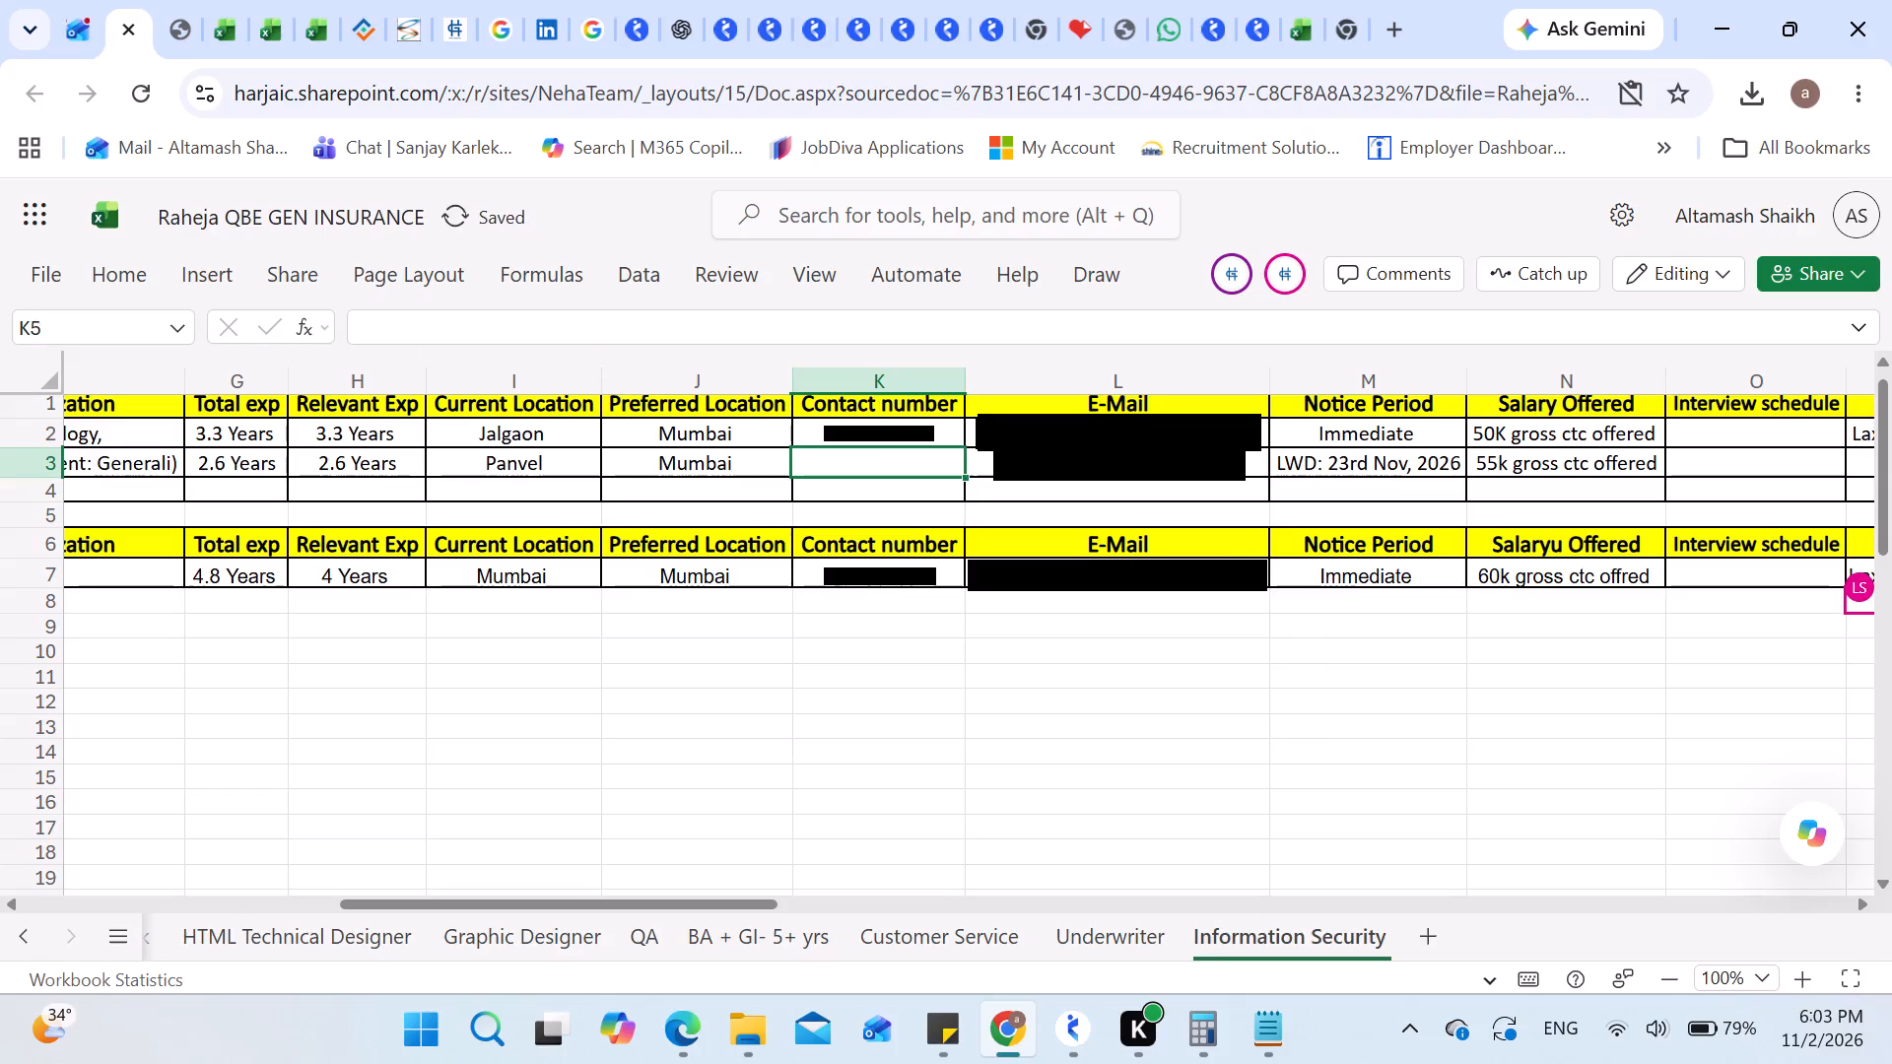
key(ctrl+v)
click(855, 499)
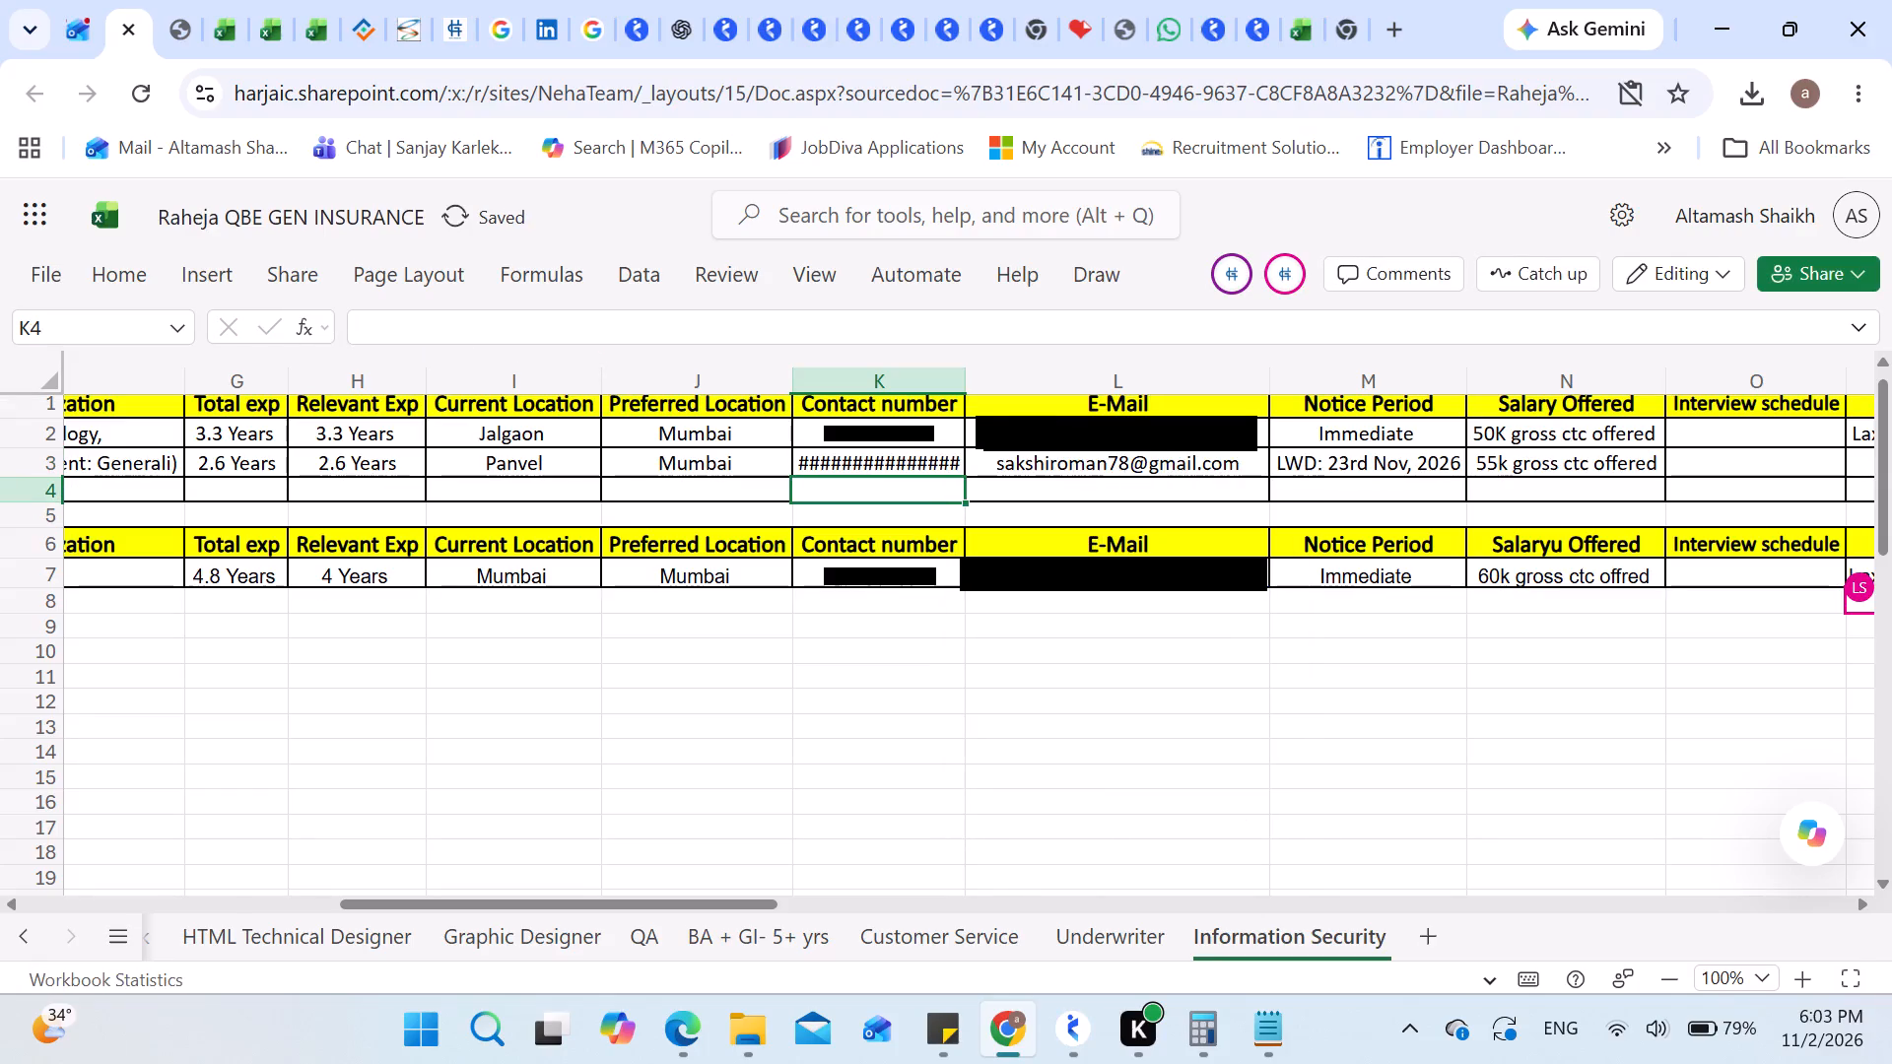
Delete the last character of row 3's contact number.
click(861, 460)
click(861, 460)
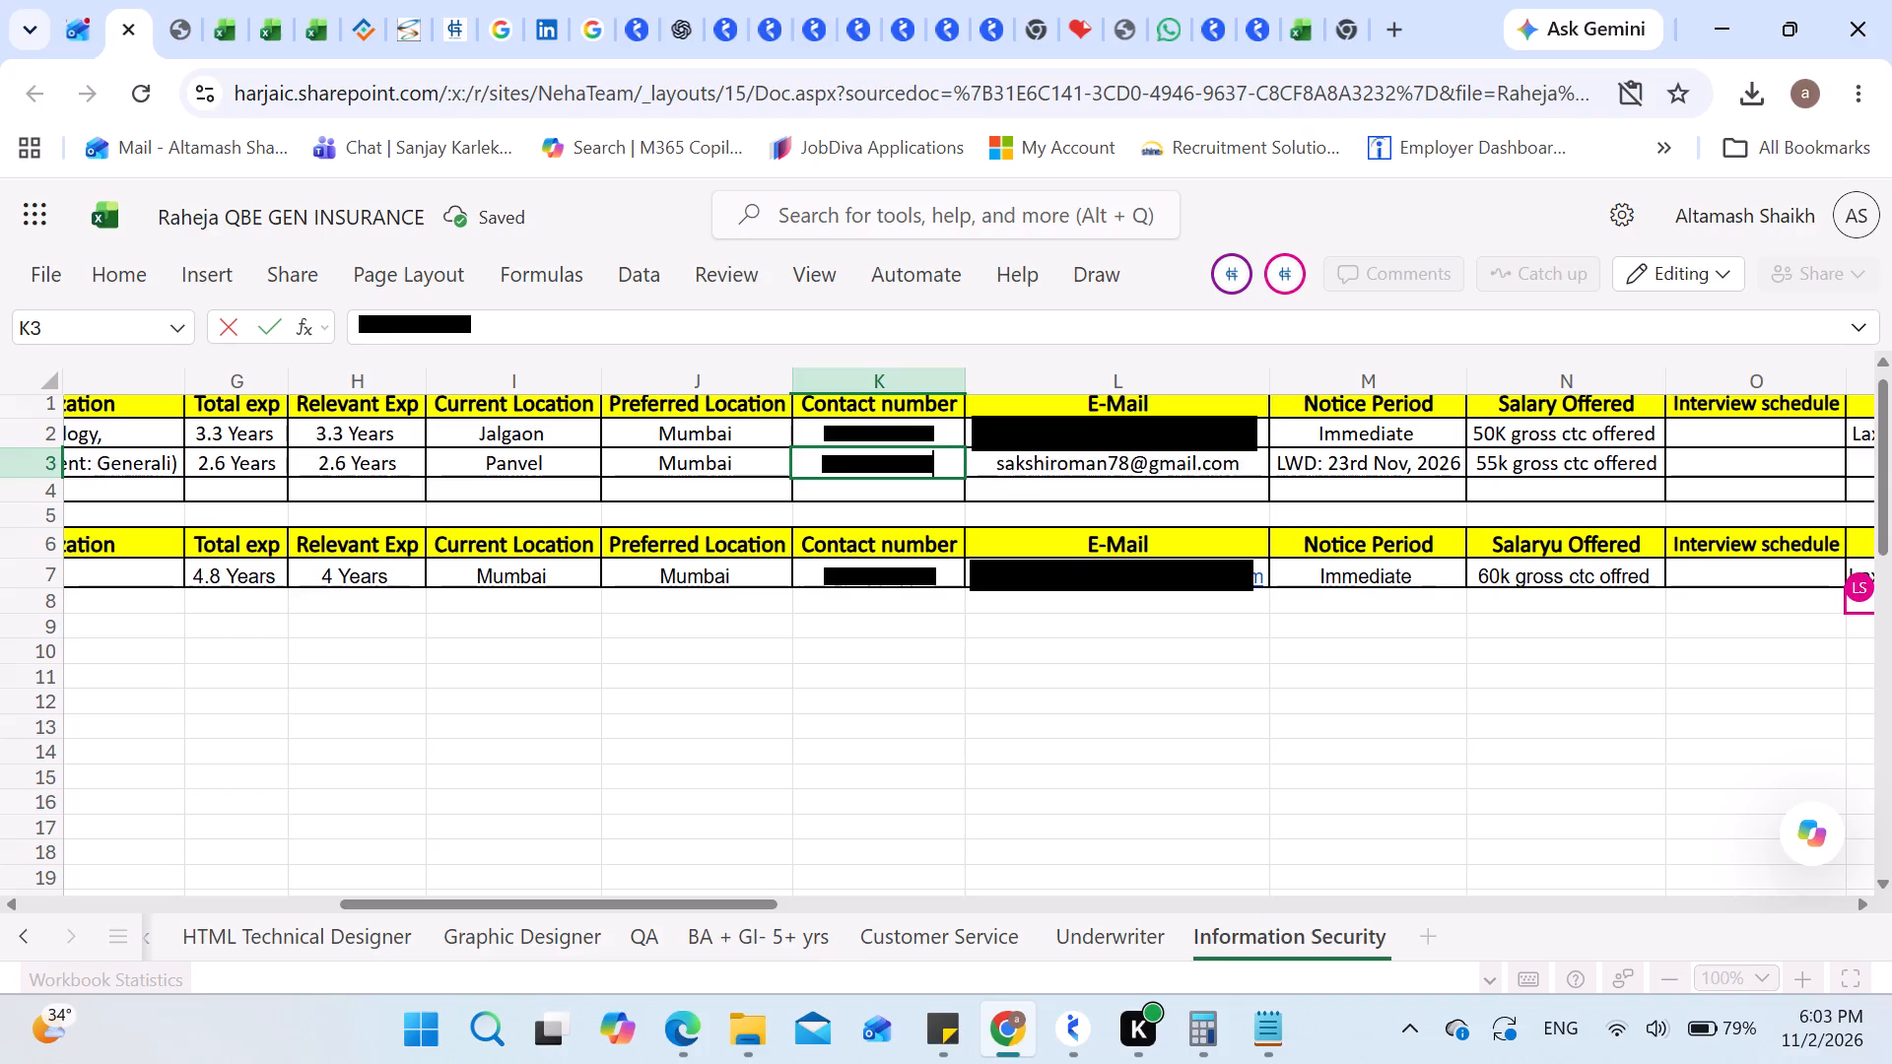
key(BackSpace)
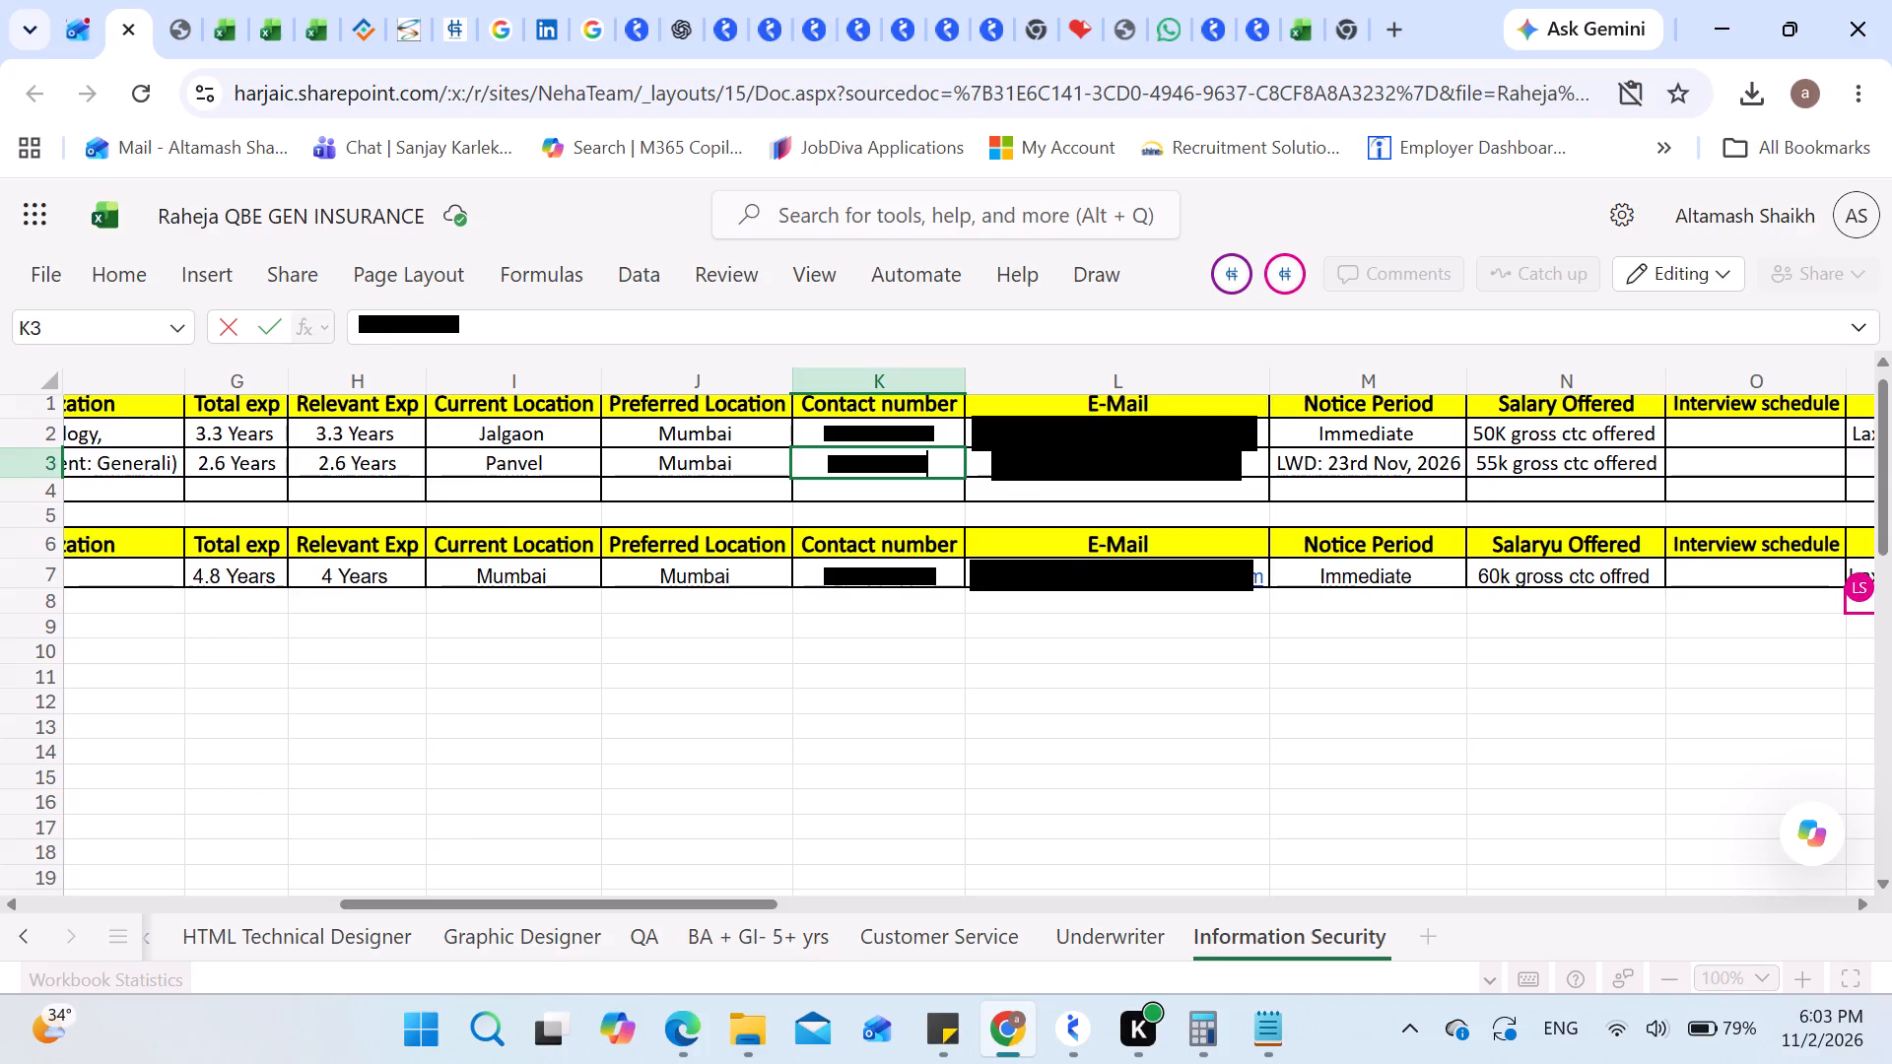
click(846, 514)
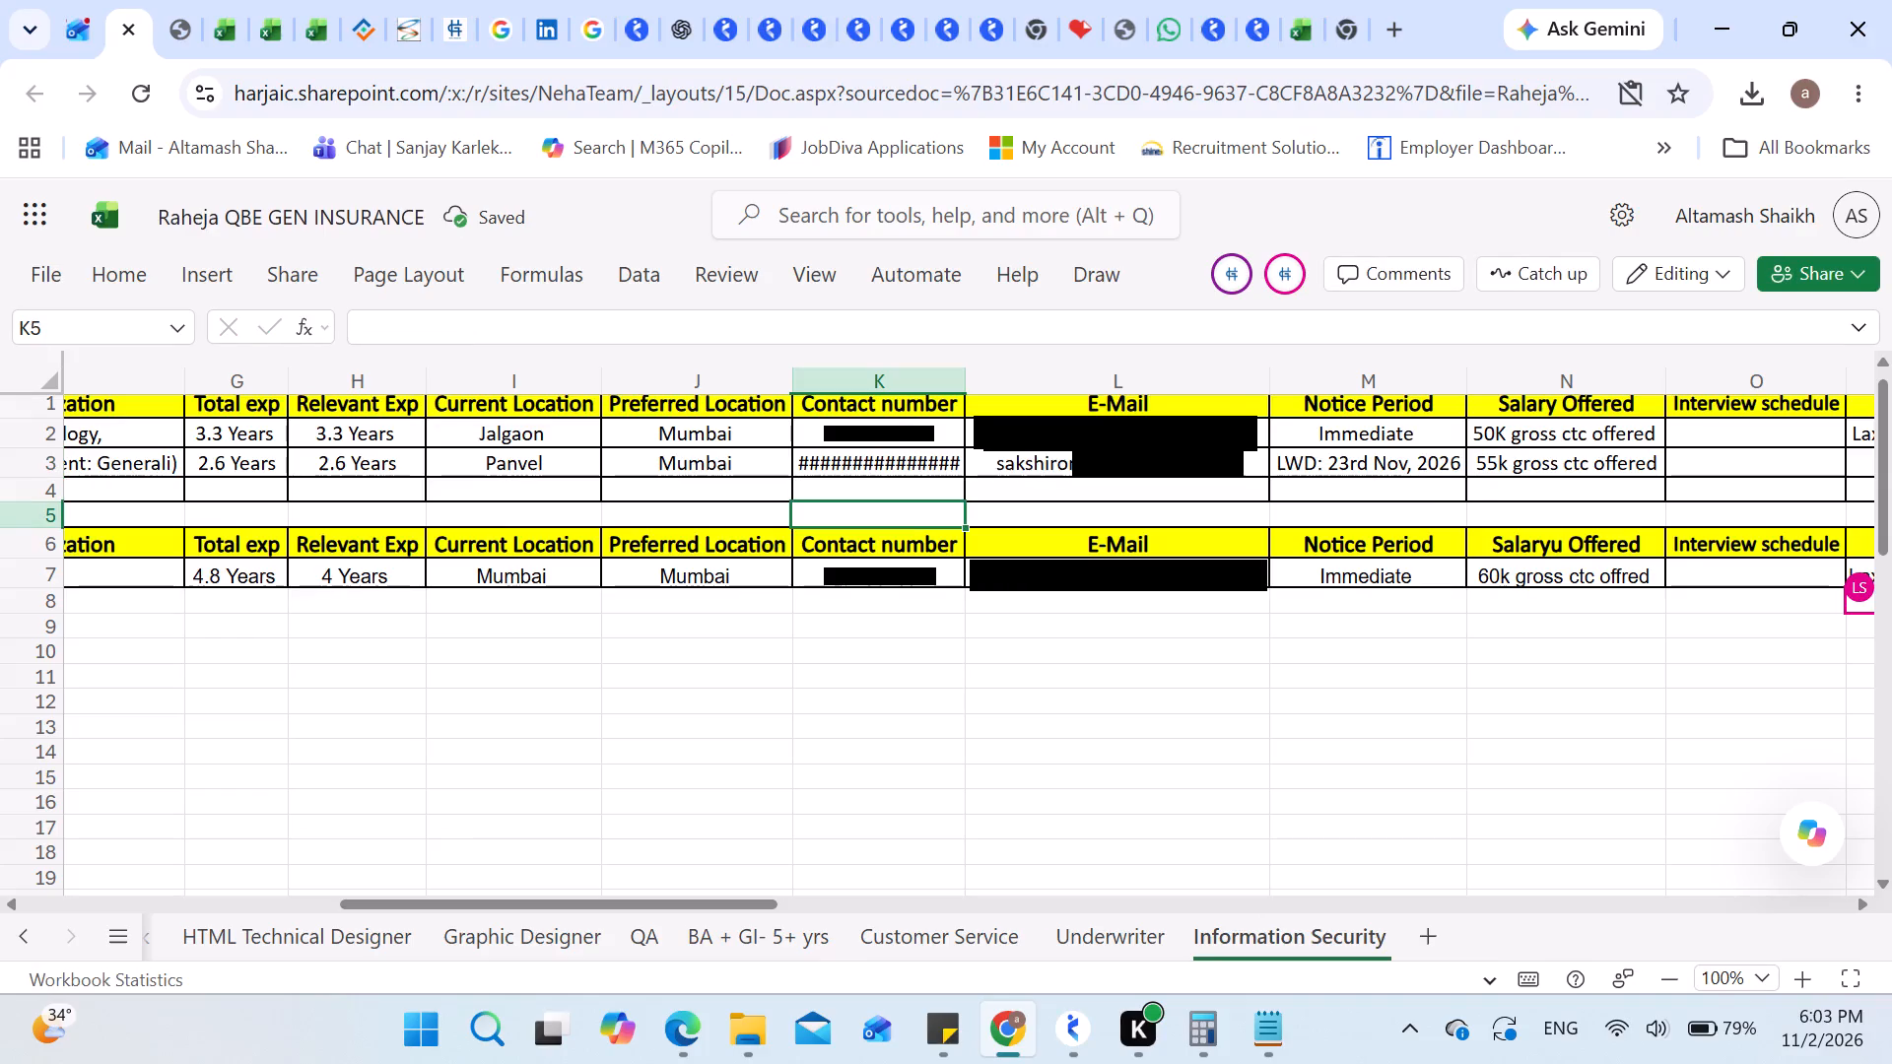
Replace row 3's contact number with the mobile number copied from the candidate's résumé PDF in Microsoft Edge.
click(856, 462)
key(BackSpace)
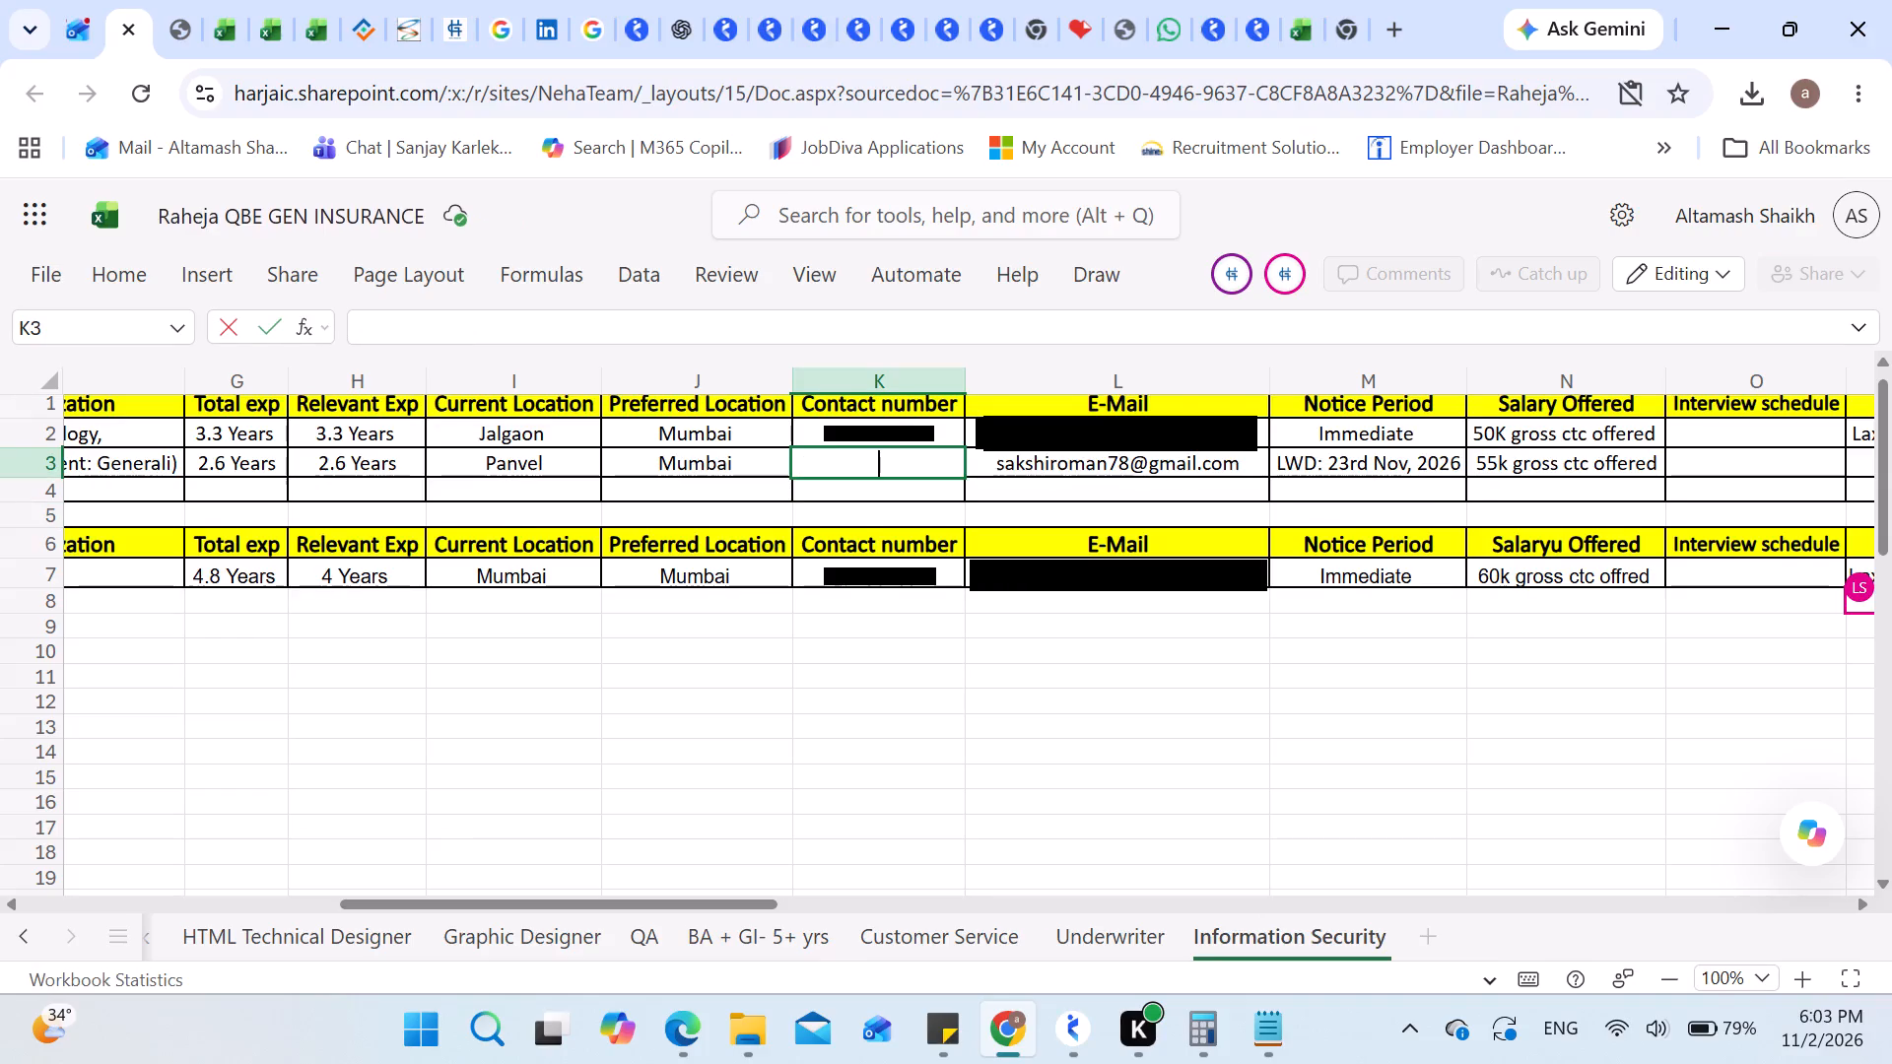
scroll(783, 494, right, 6)
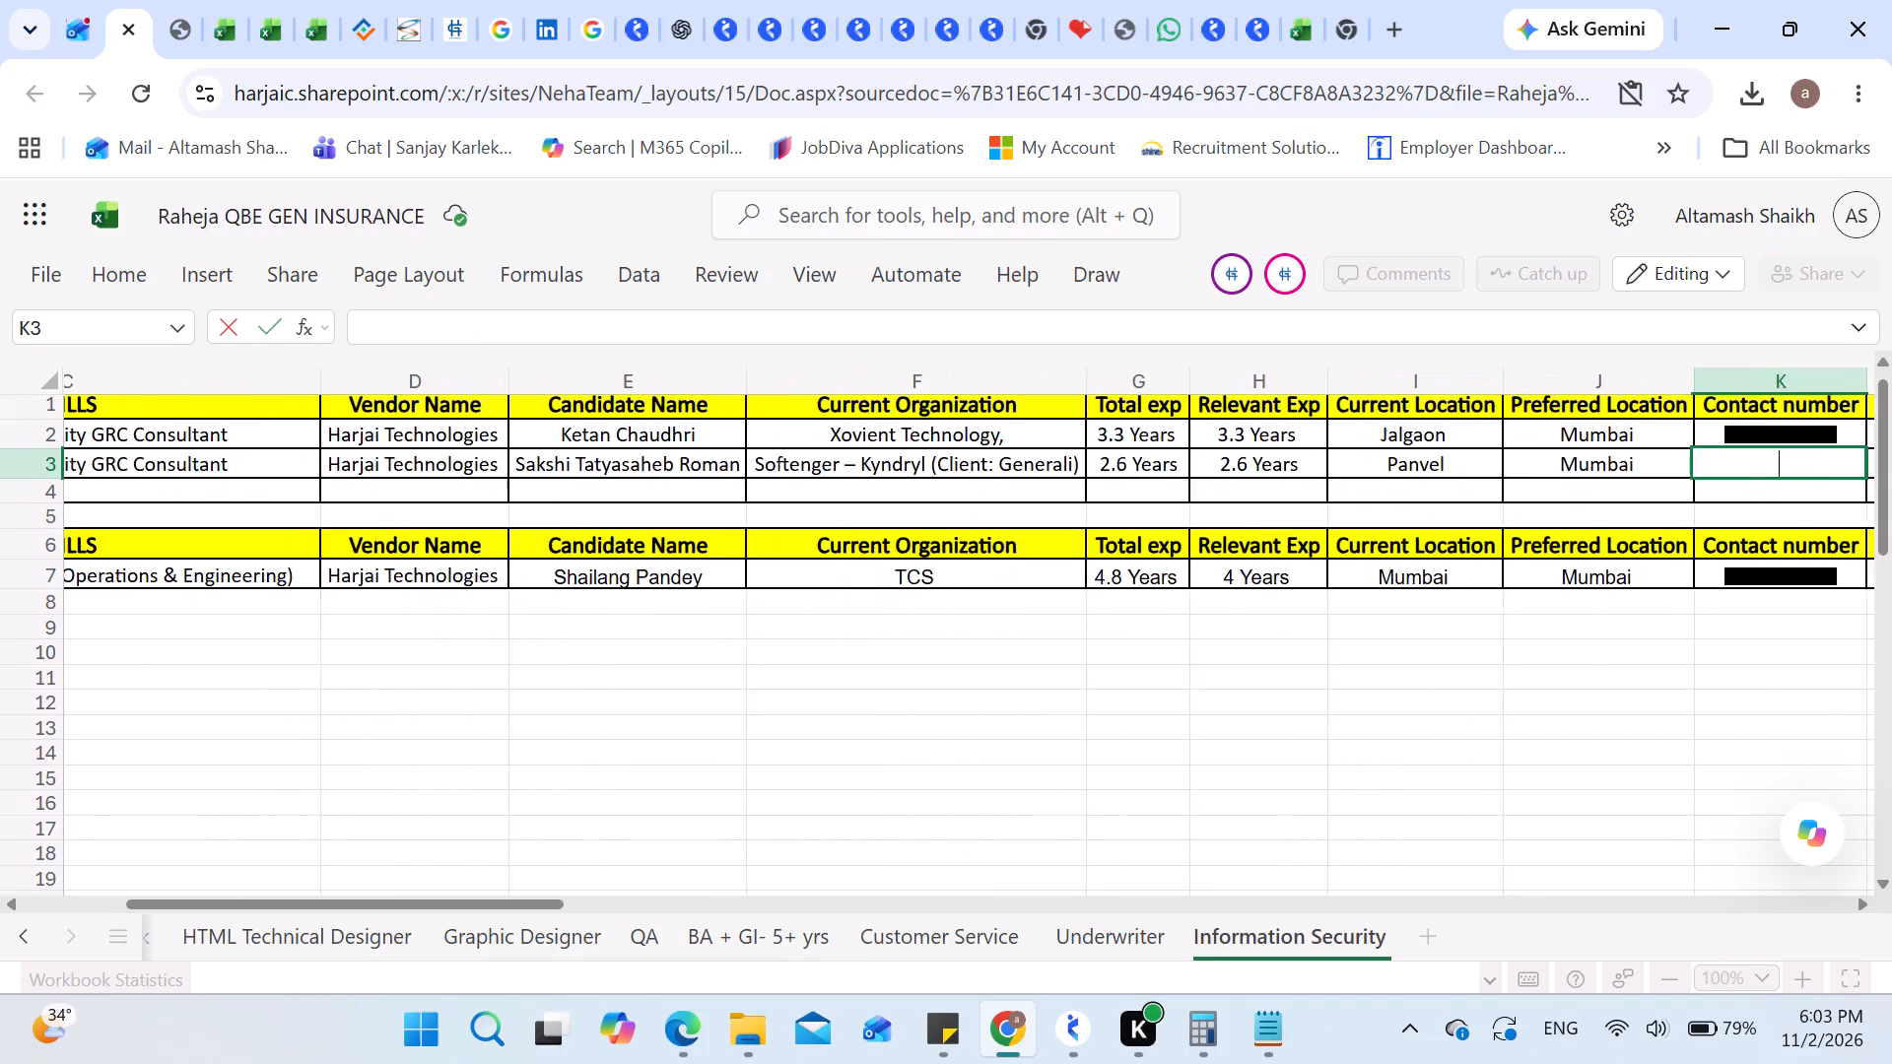
scroll(783, 494, right, 6)
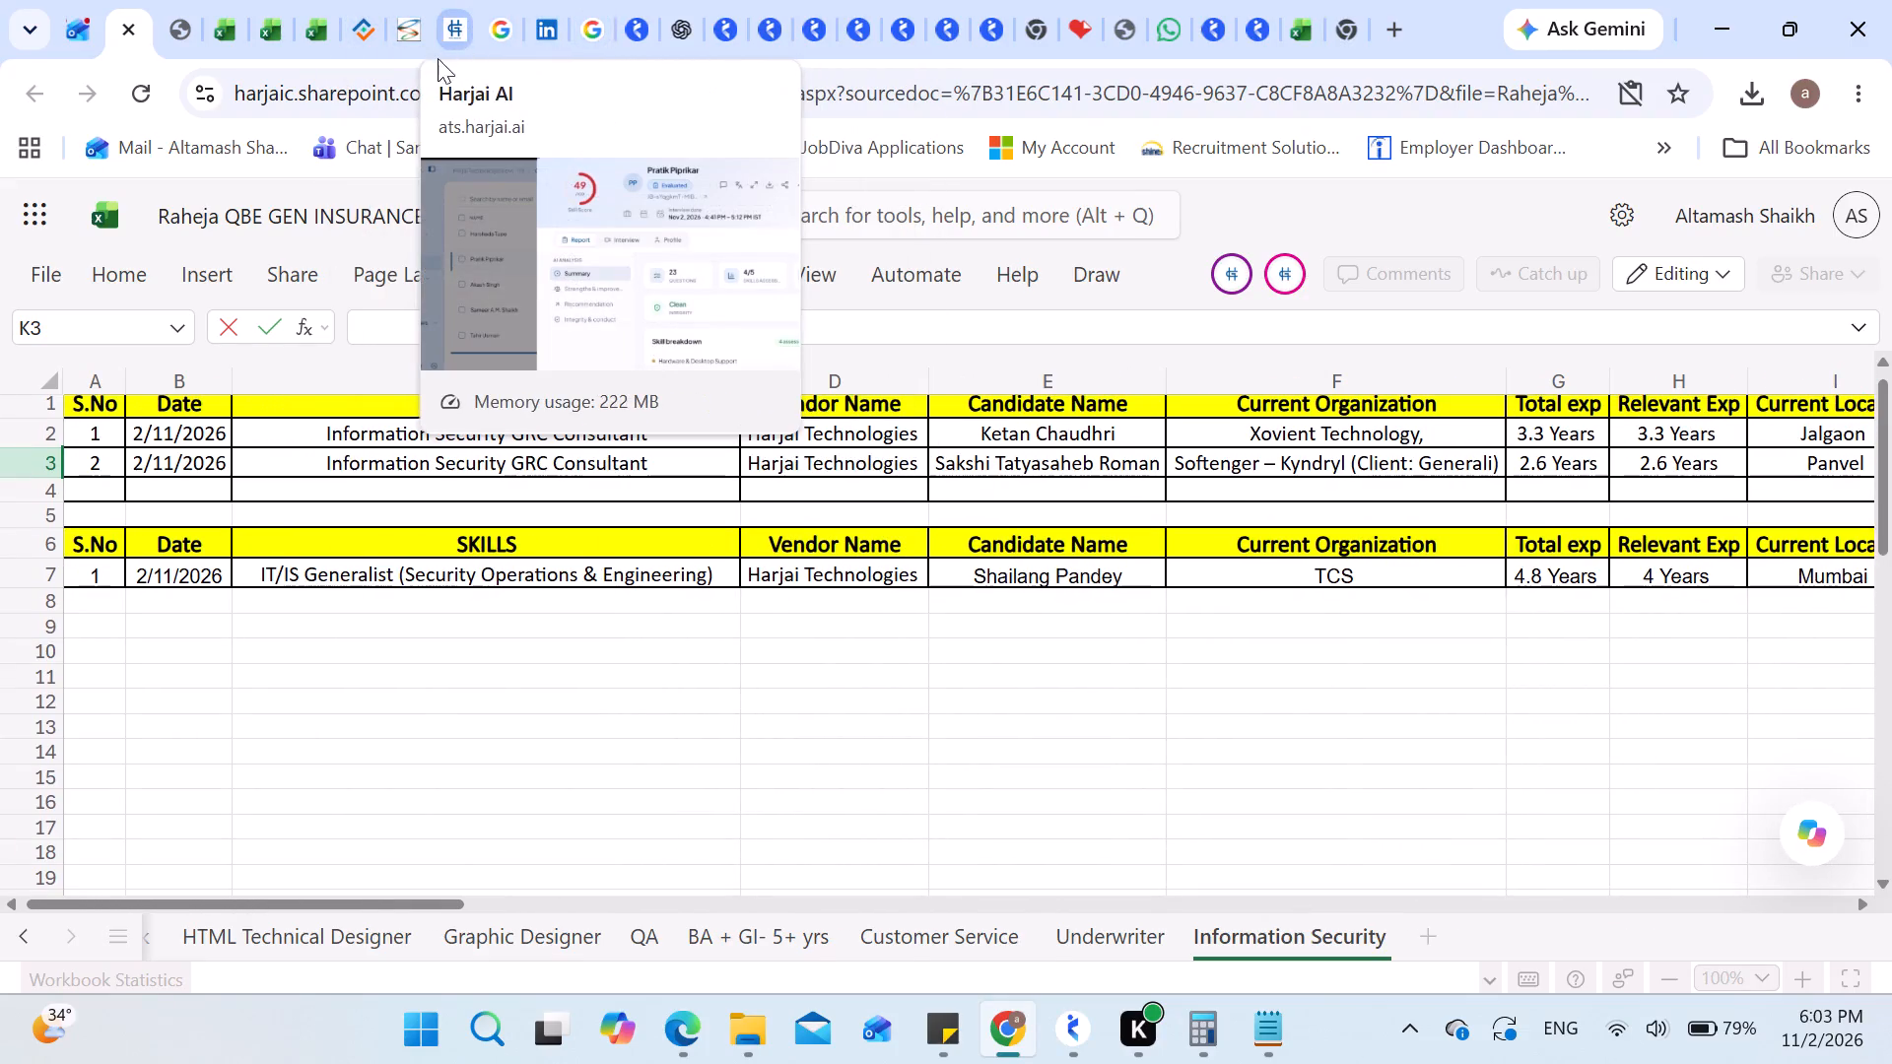
scroll(981, 350, left, 2)
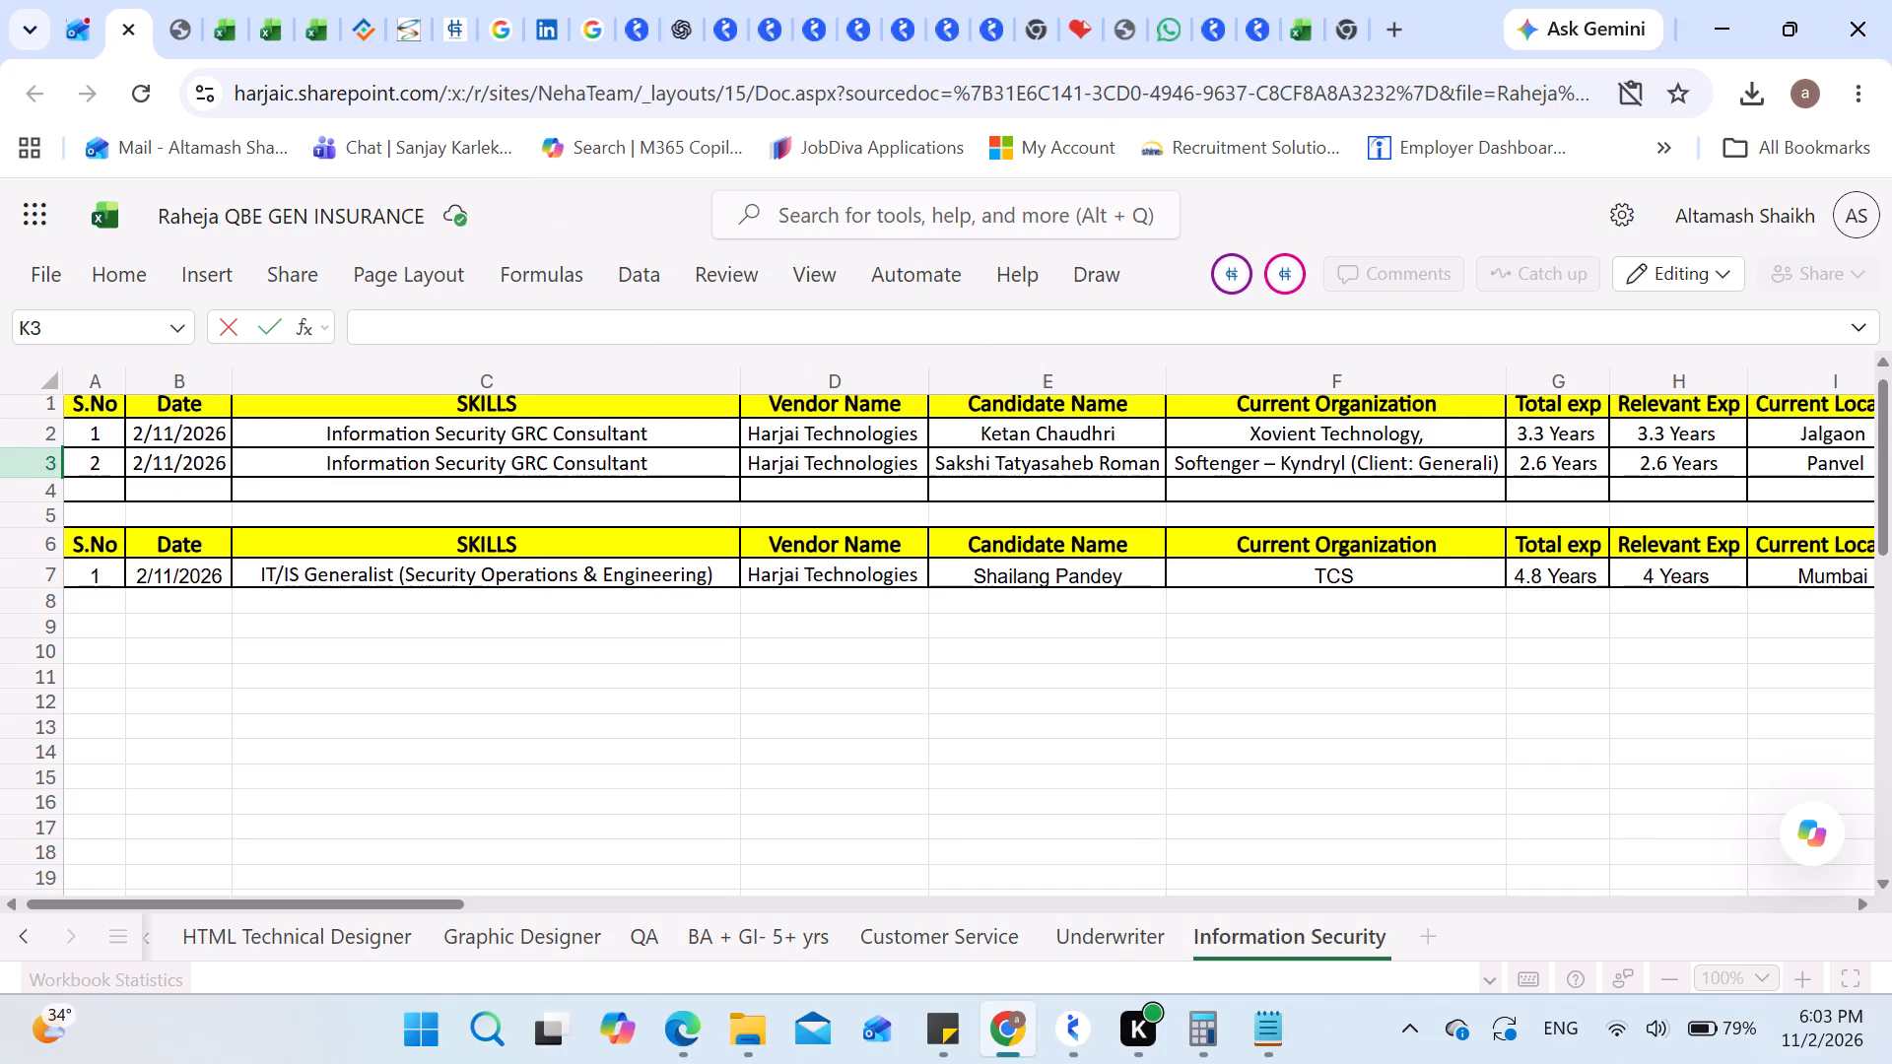
scroll(1289, 487, left, 4)
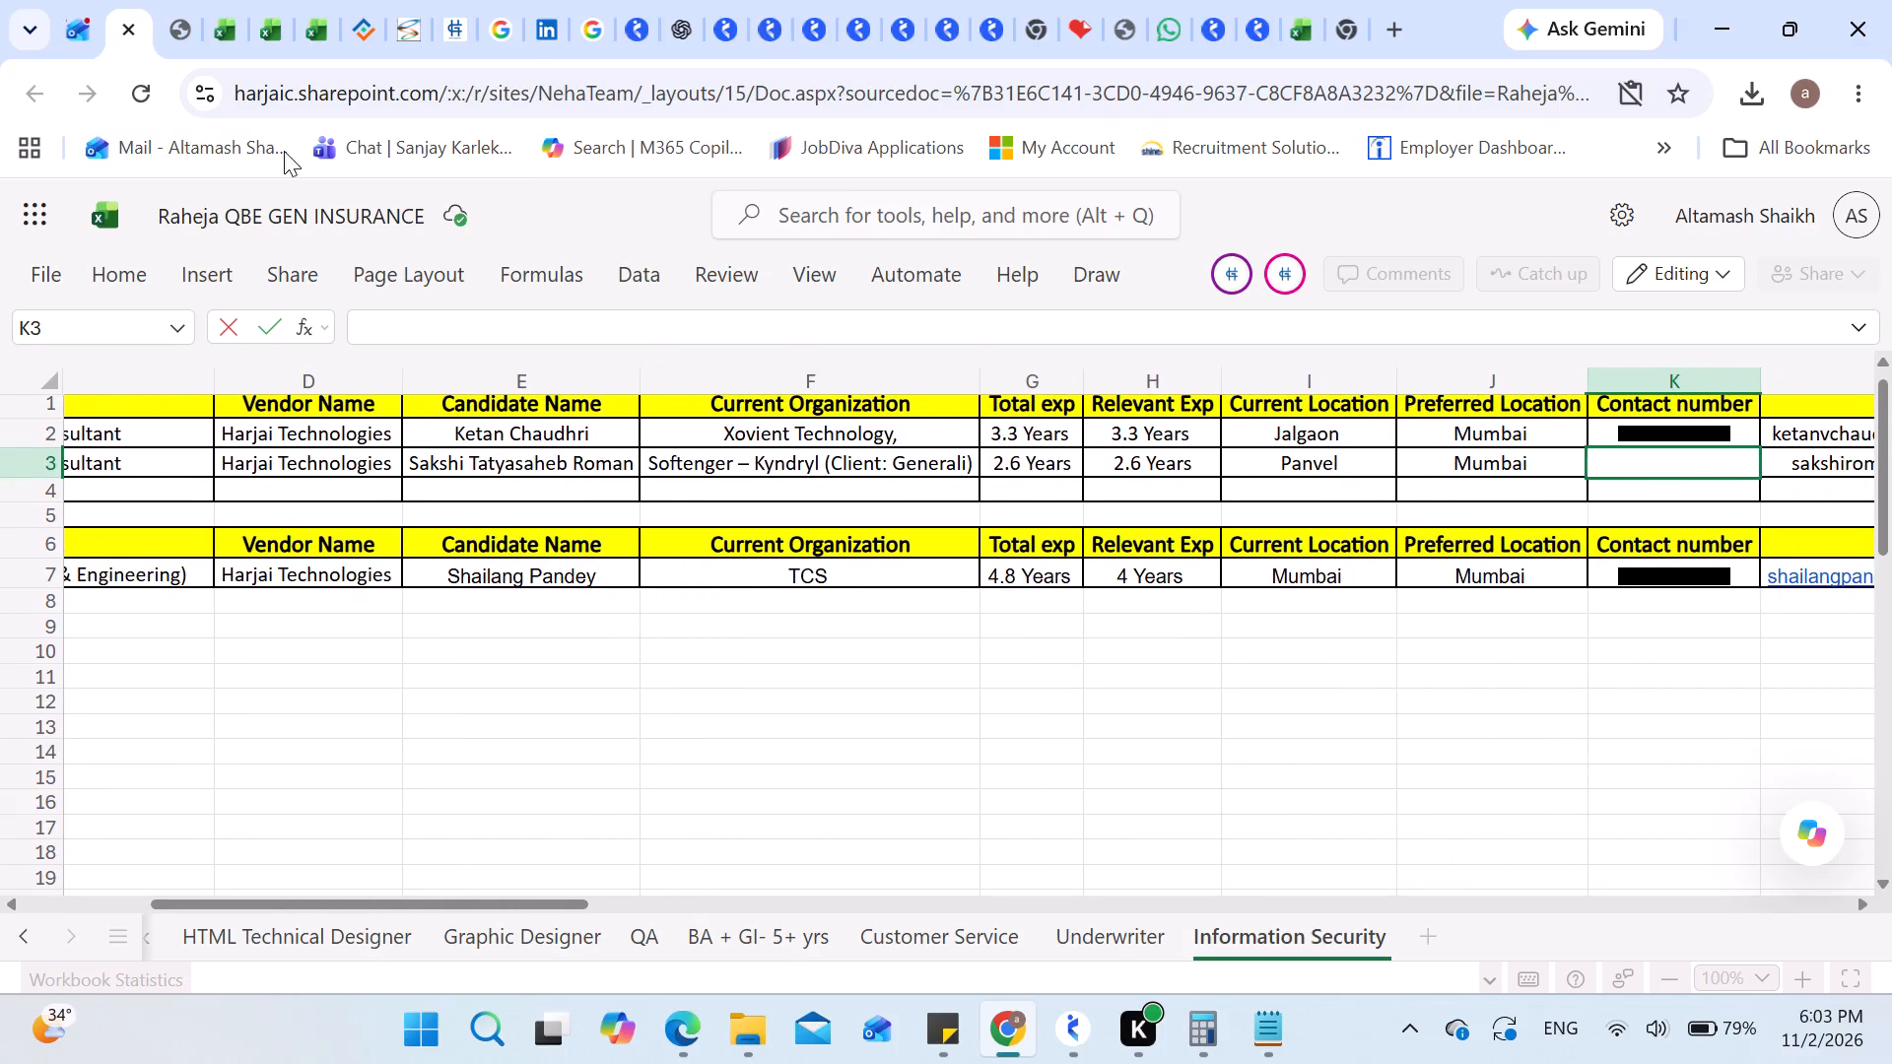
key(alt+Tab)
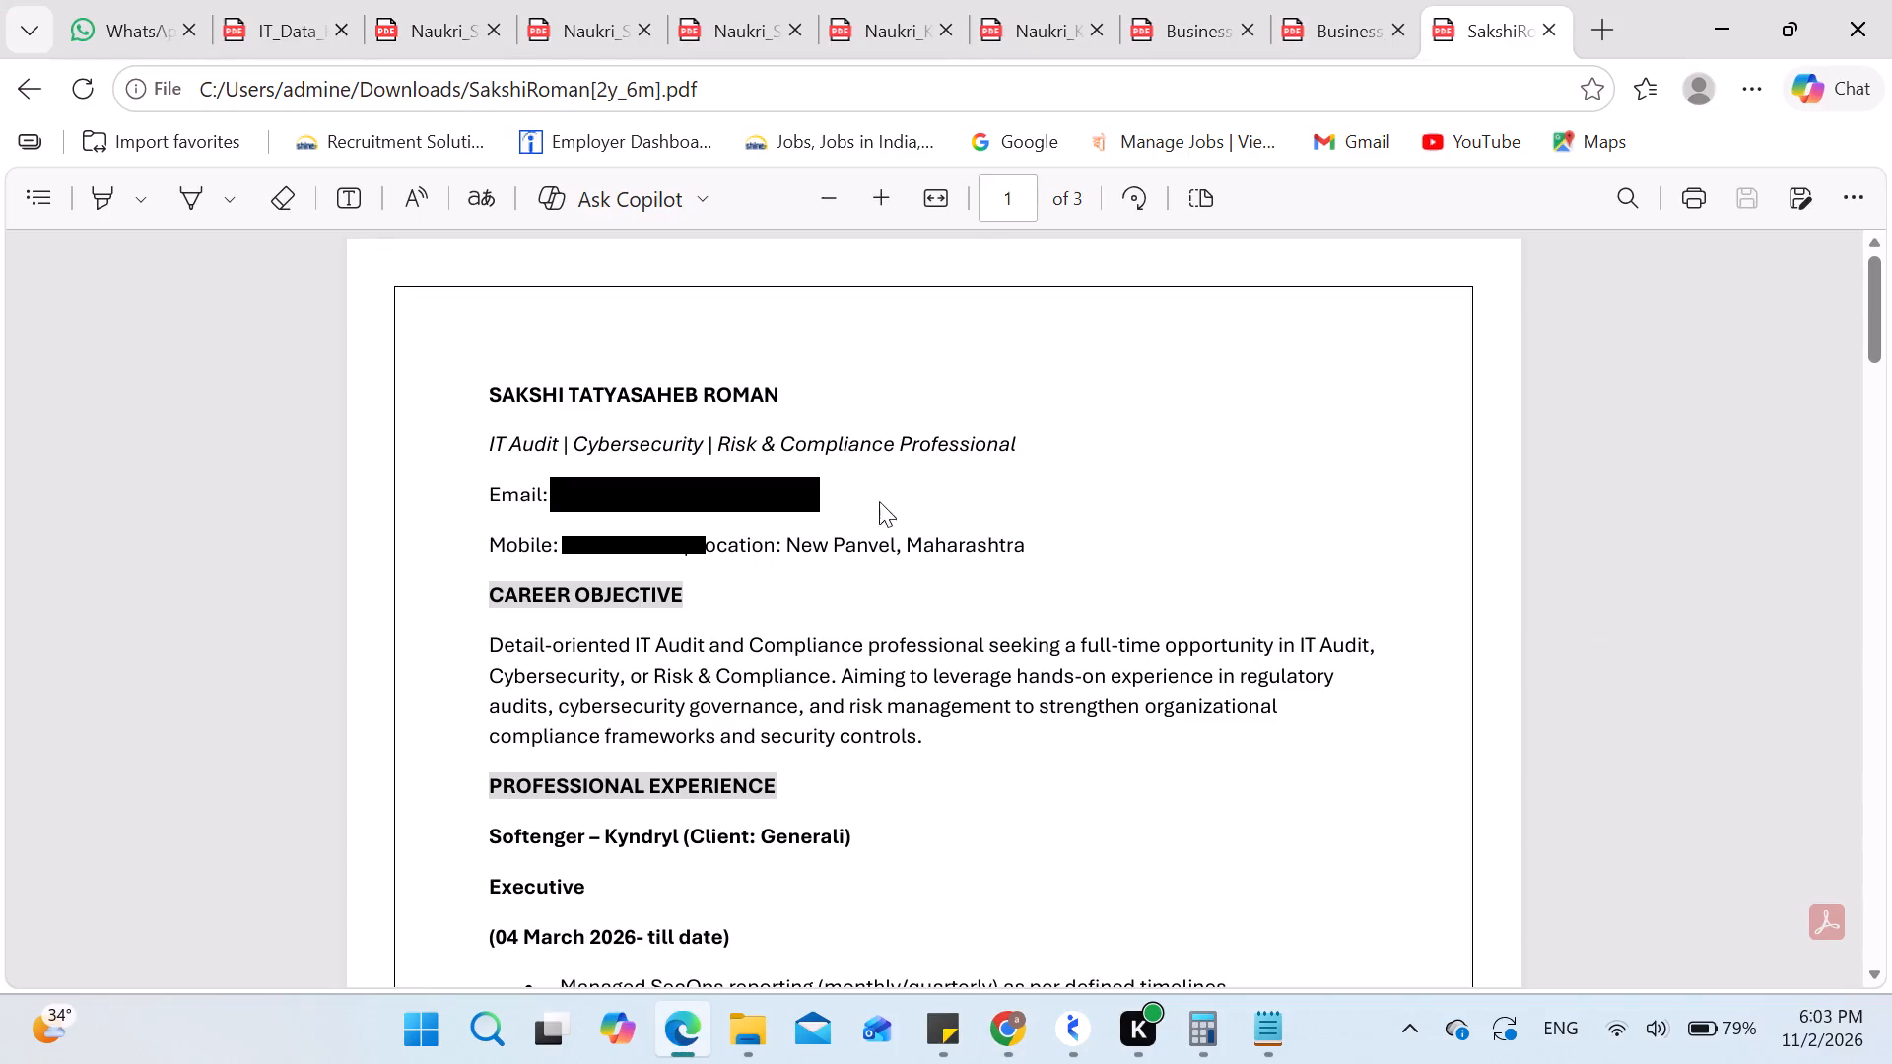
click(905, 493)
drag(680, 546, 564, 536)
drag(564, 536, 562, 539)
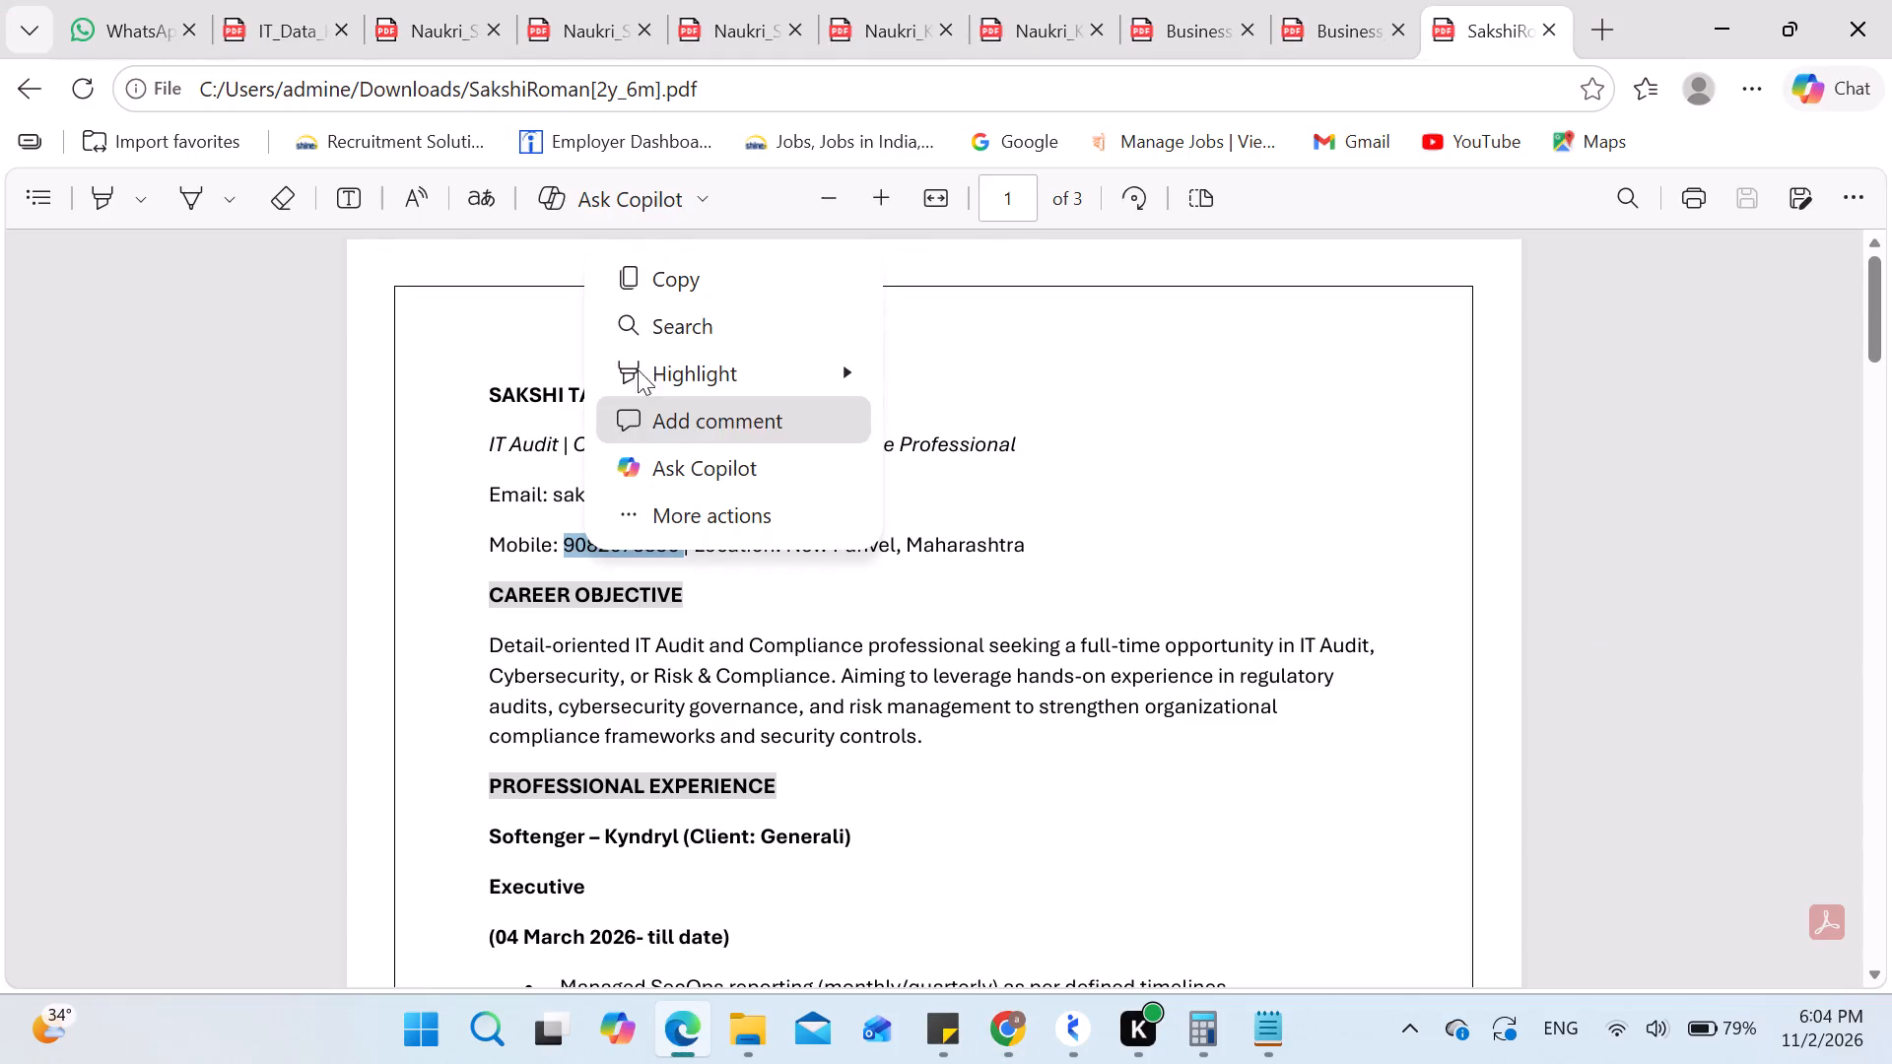
click(663, 272)
key(alt+Tab)
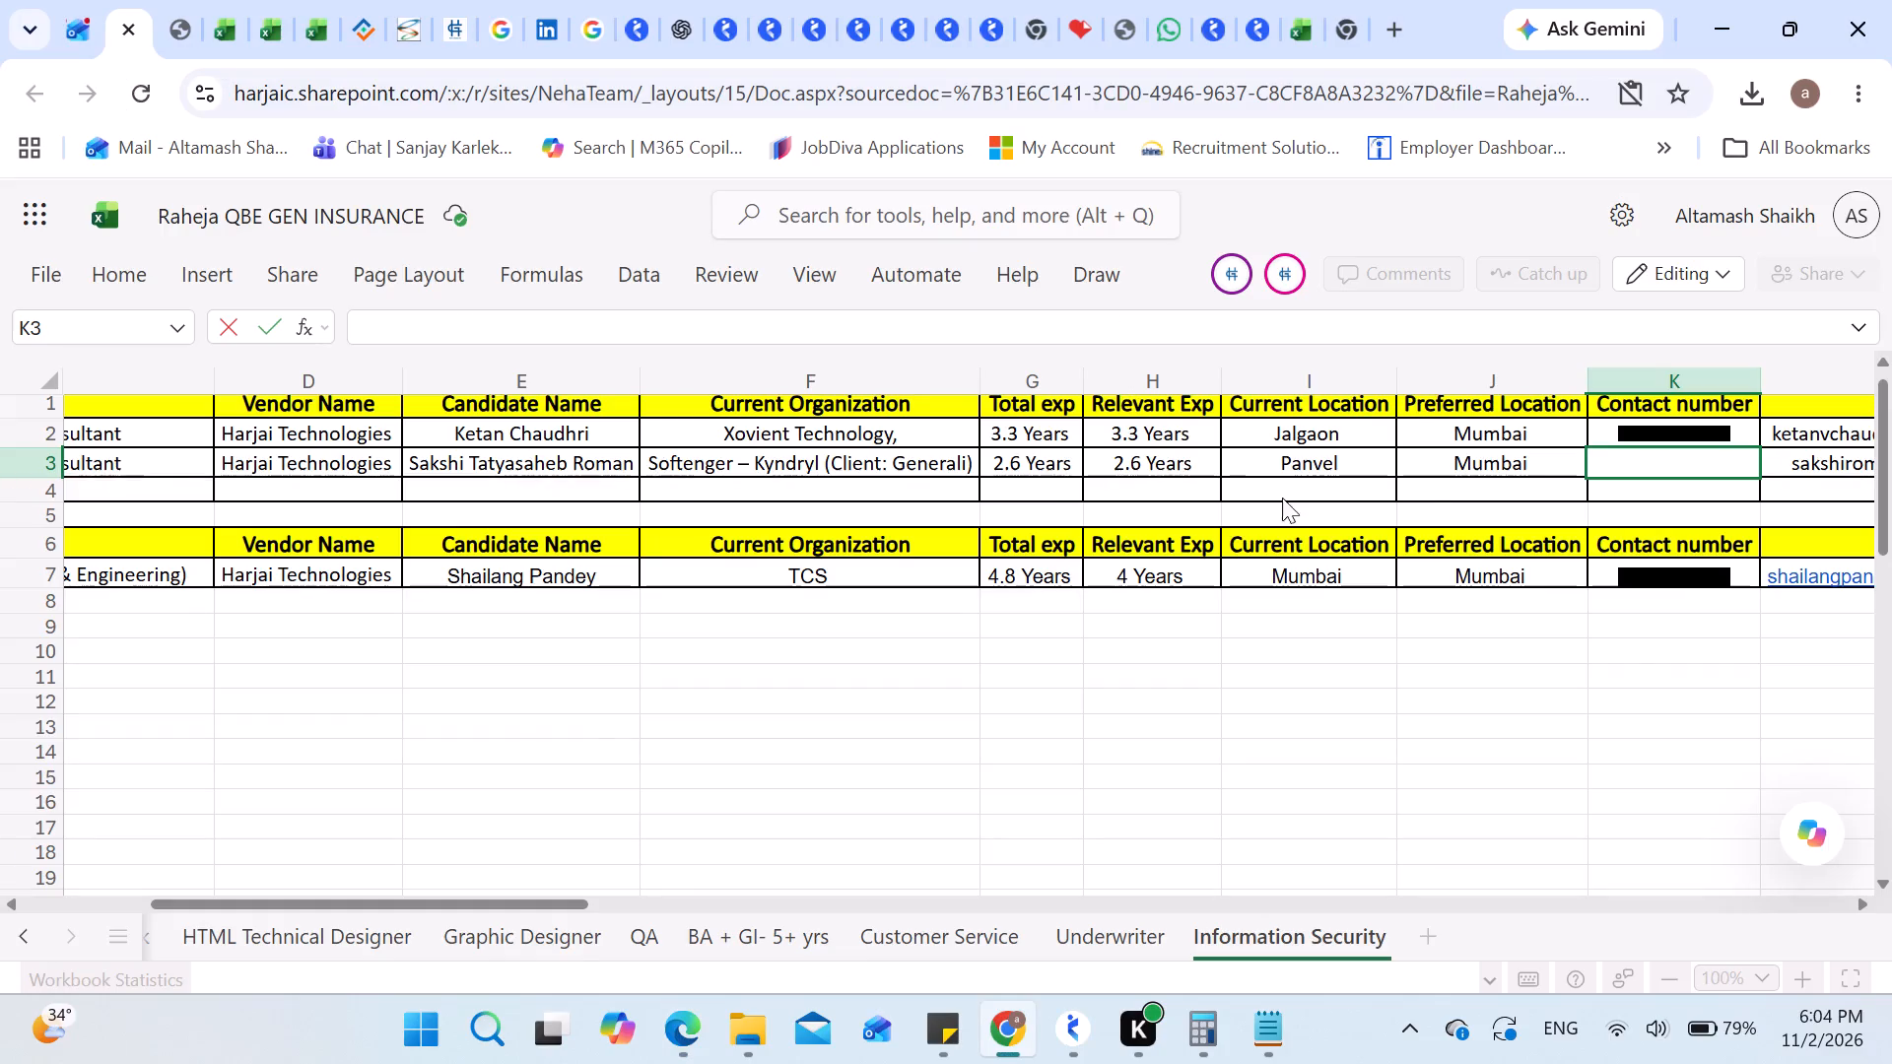
click(1678, 491)
key(ctrl+v)
click(1681, 506)
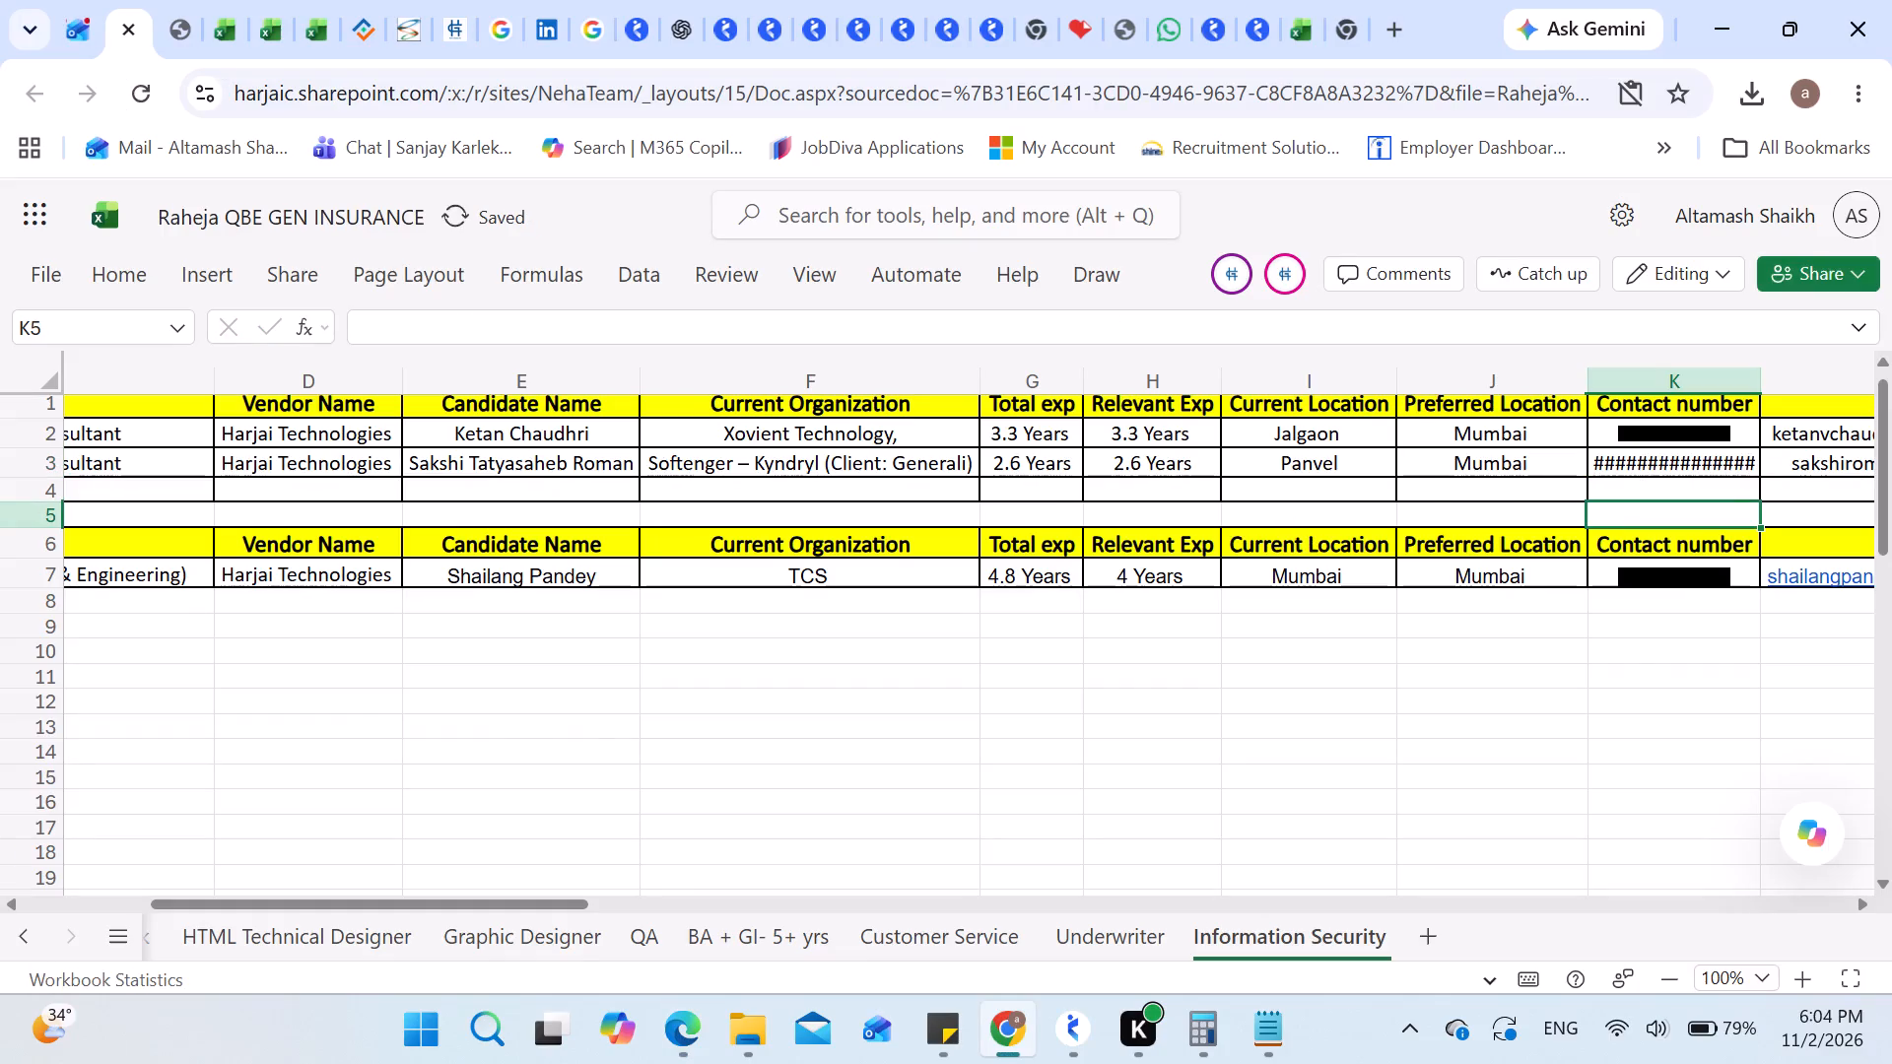
double_click(1684, 459)
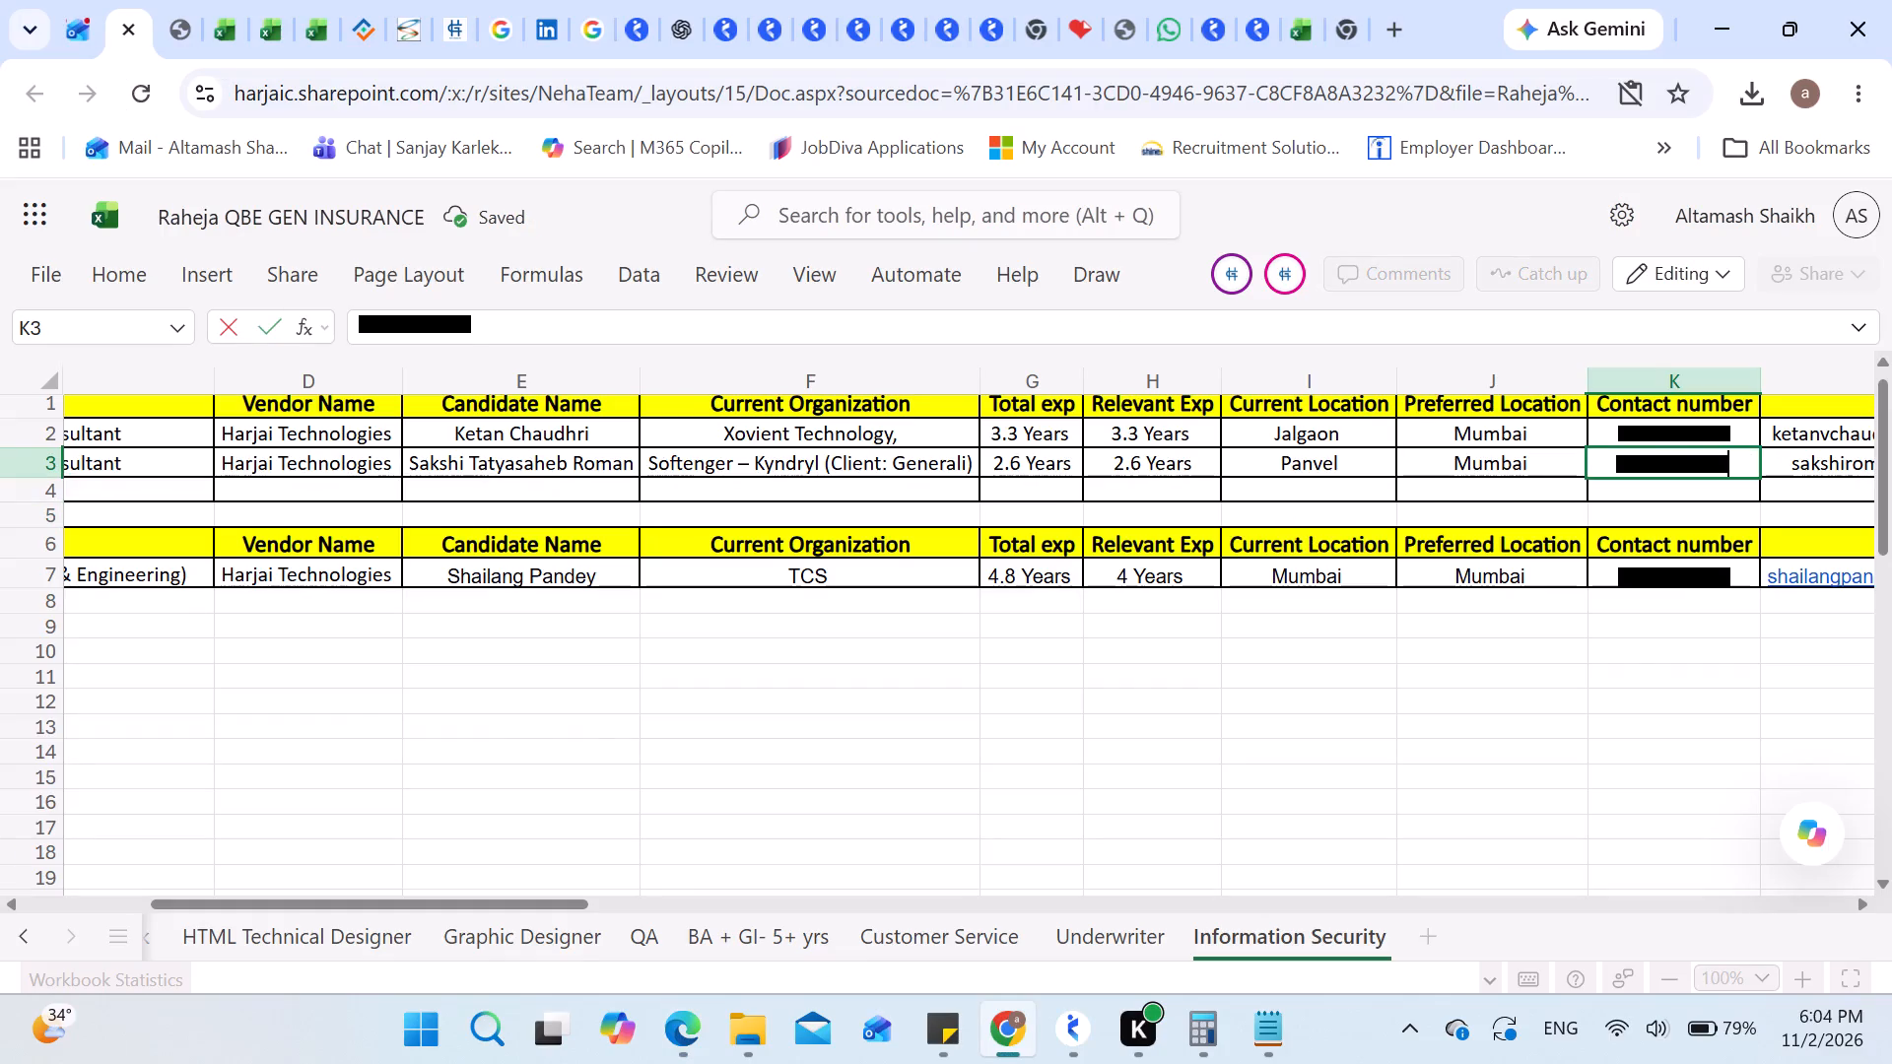
Select row 2's Contact number cell in the Information Security sheet.
click(1680, 432)
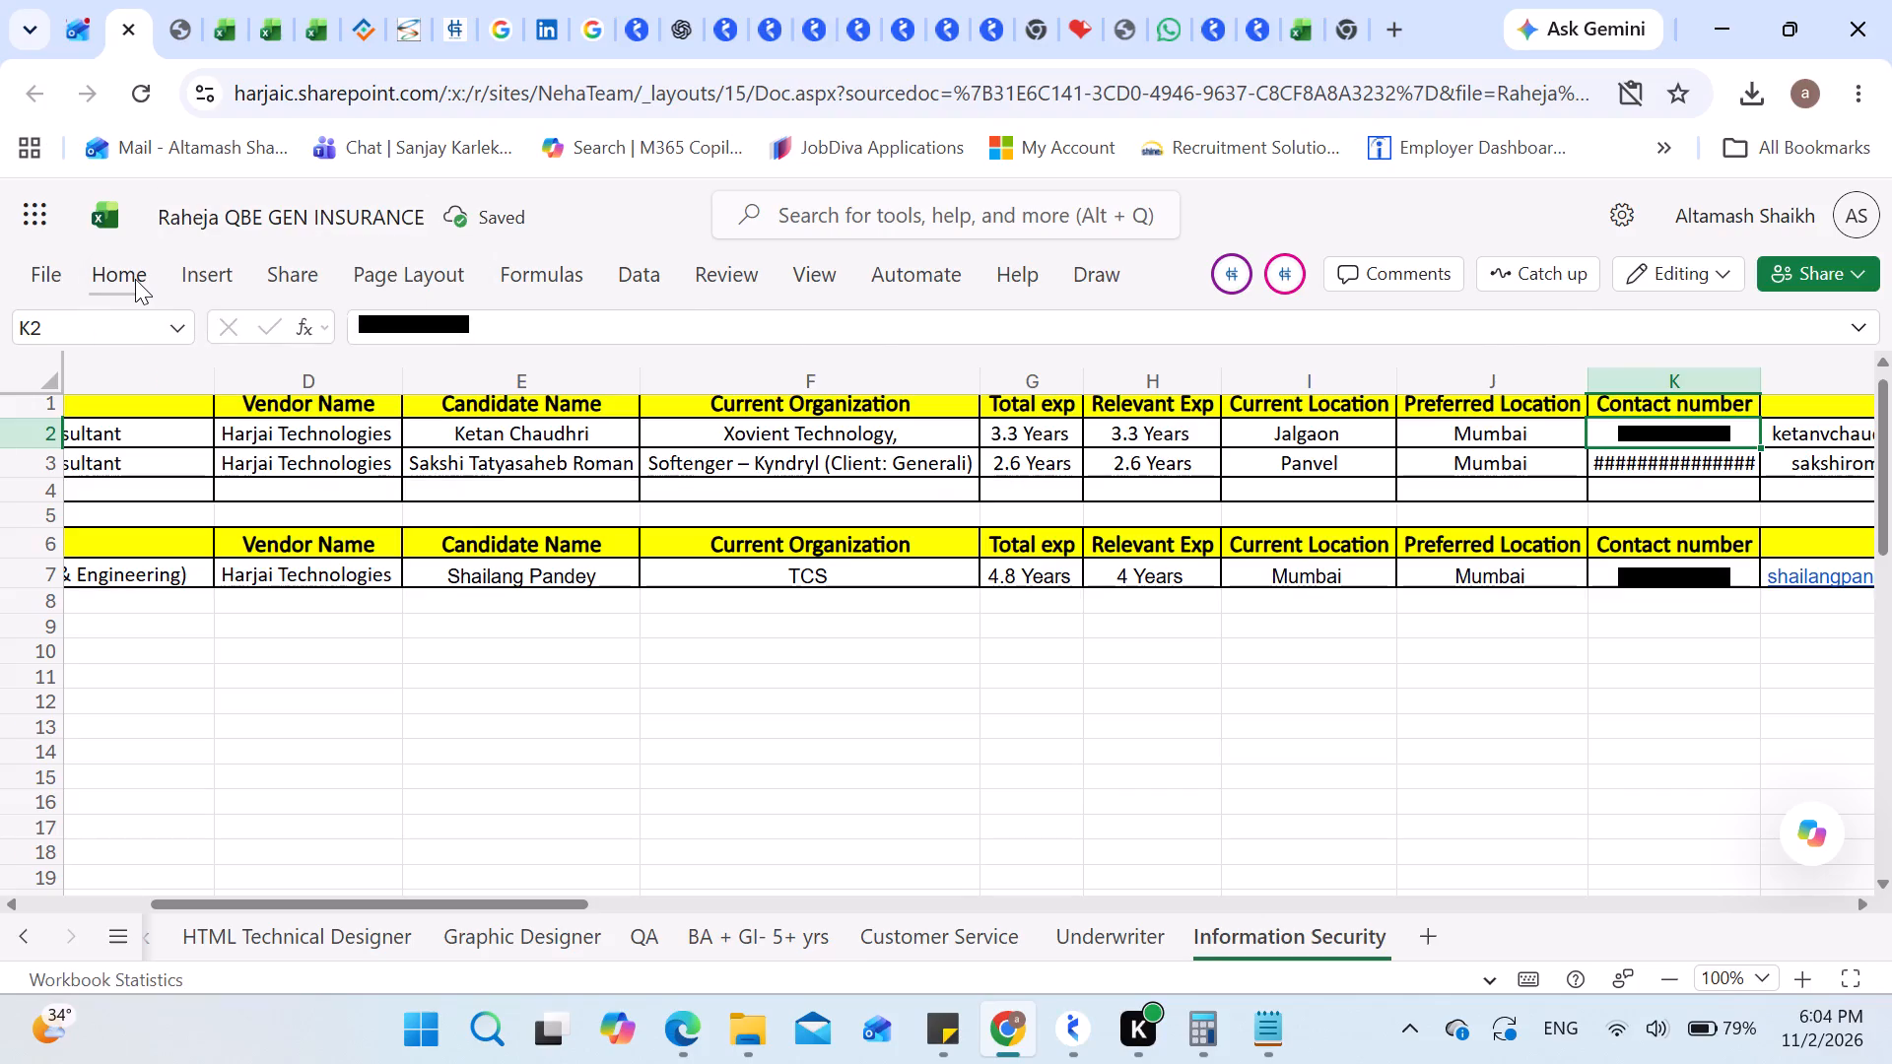
Copy the cell formatting of row 2's Contact number onto row 3's Contact number cell with Format Painter.
click(135, 280)
click(173, 397)
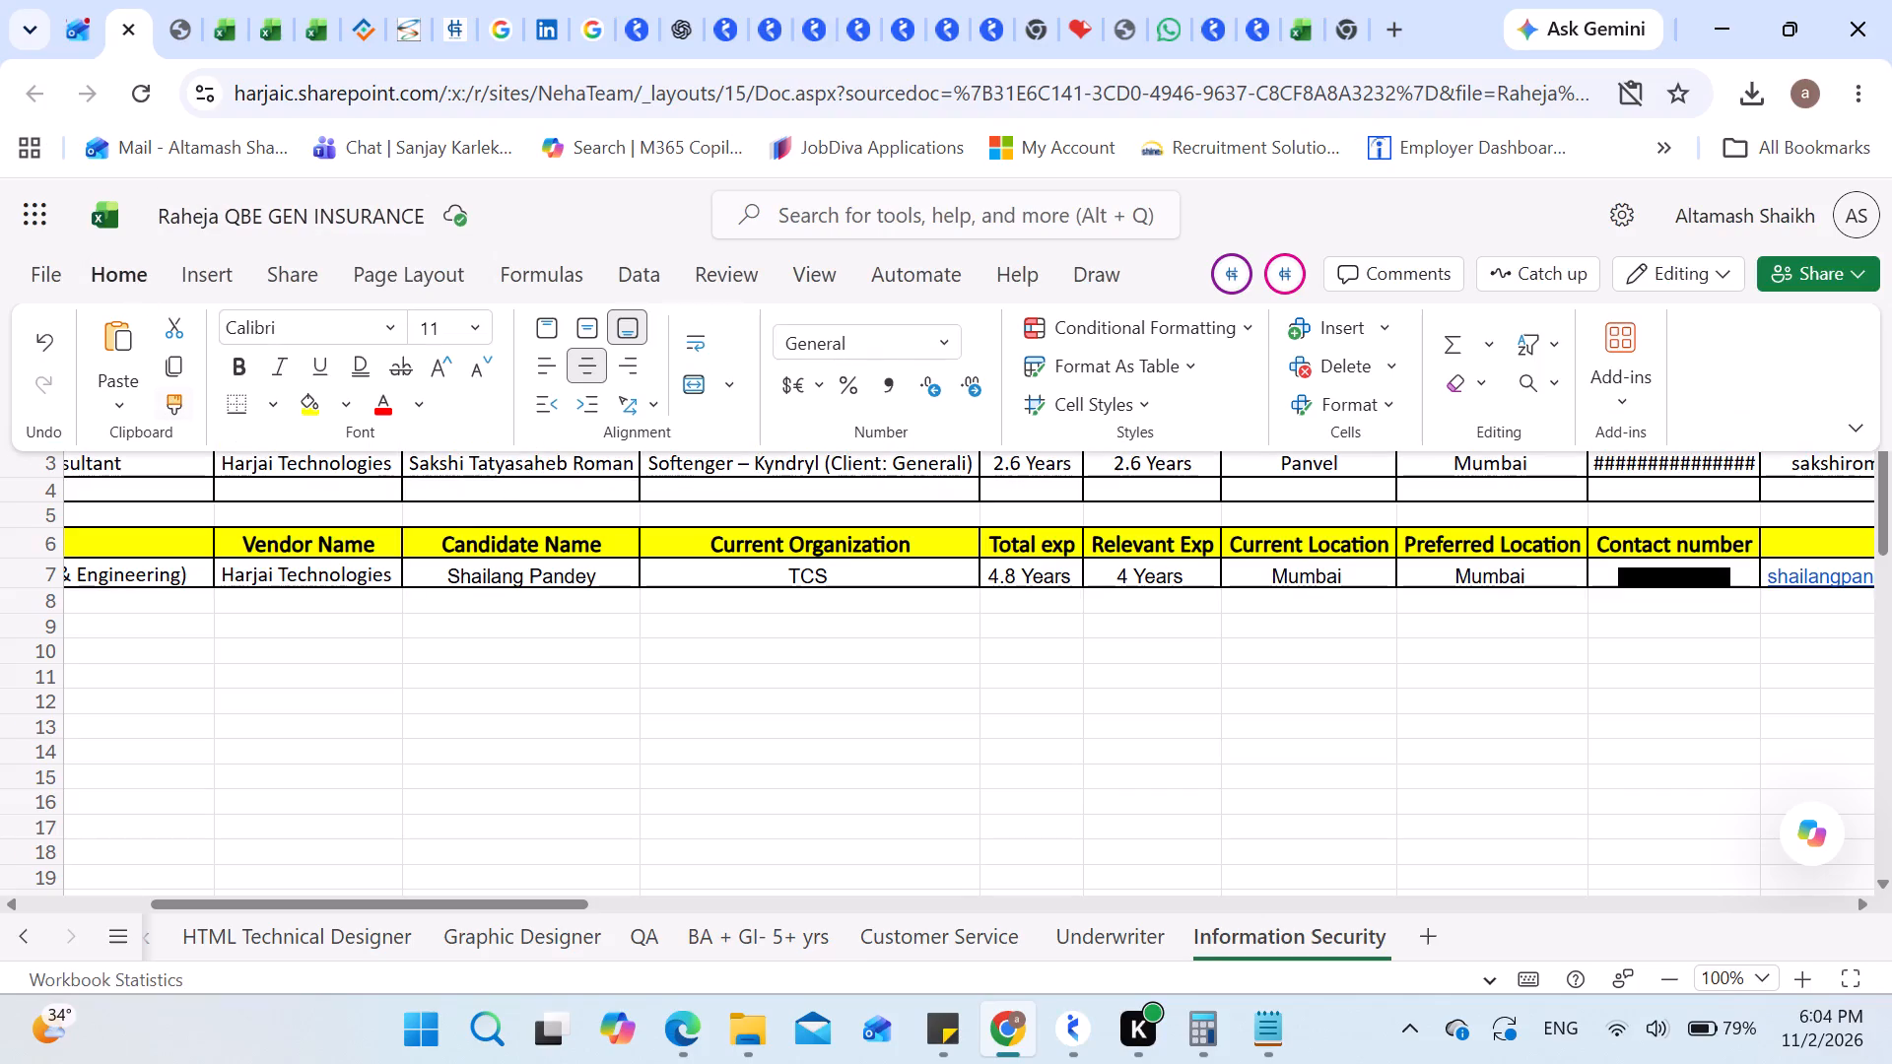
click(1670, 465)
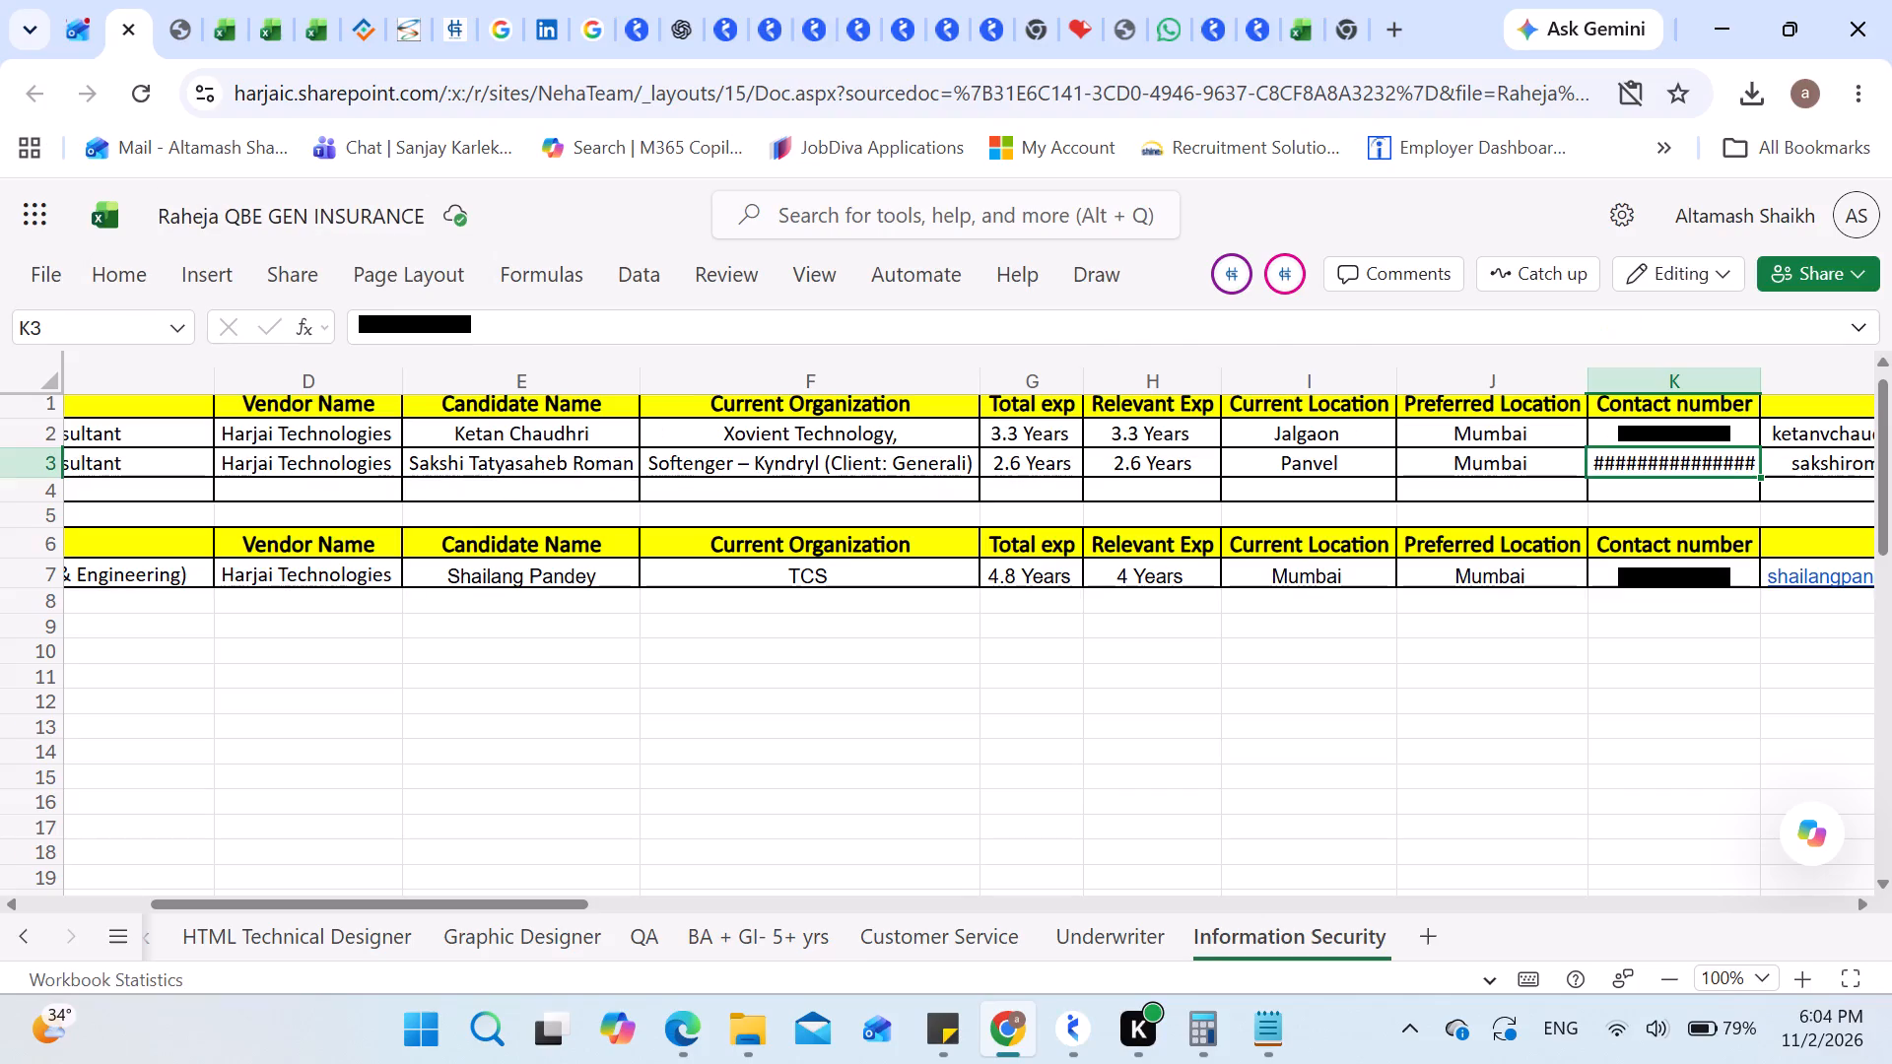
click(1689, 439)
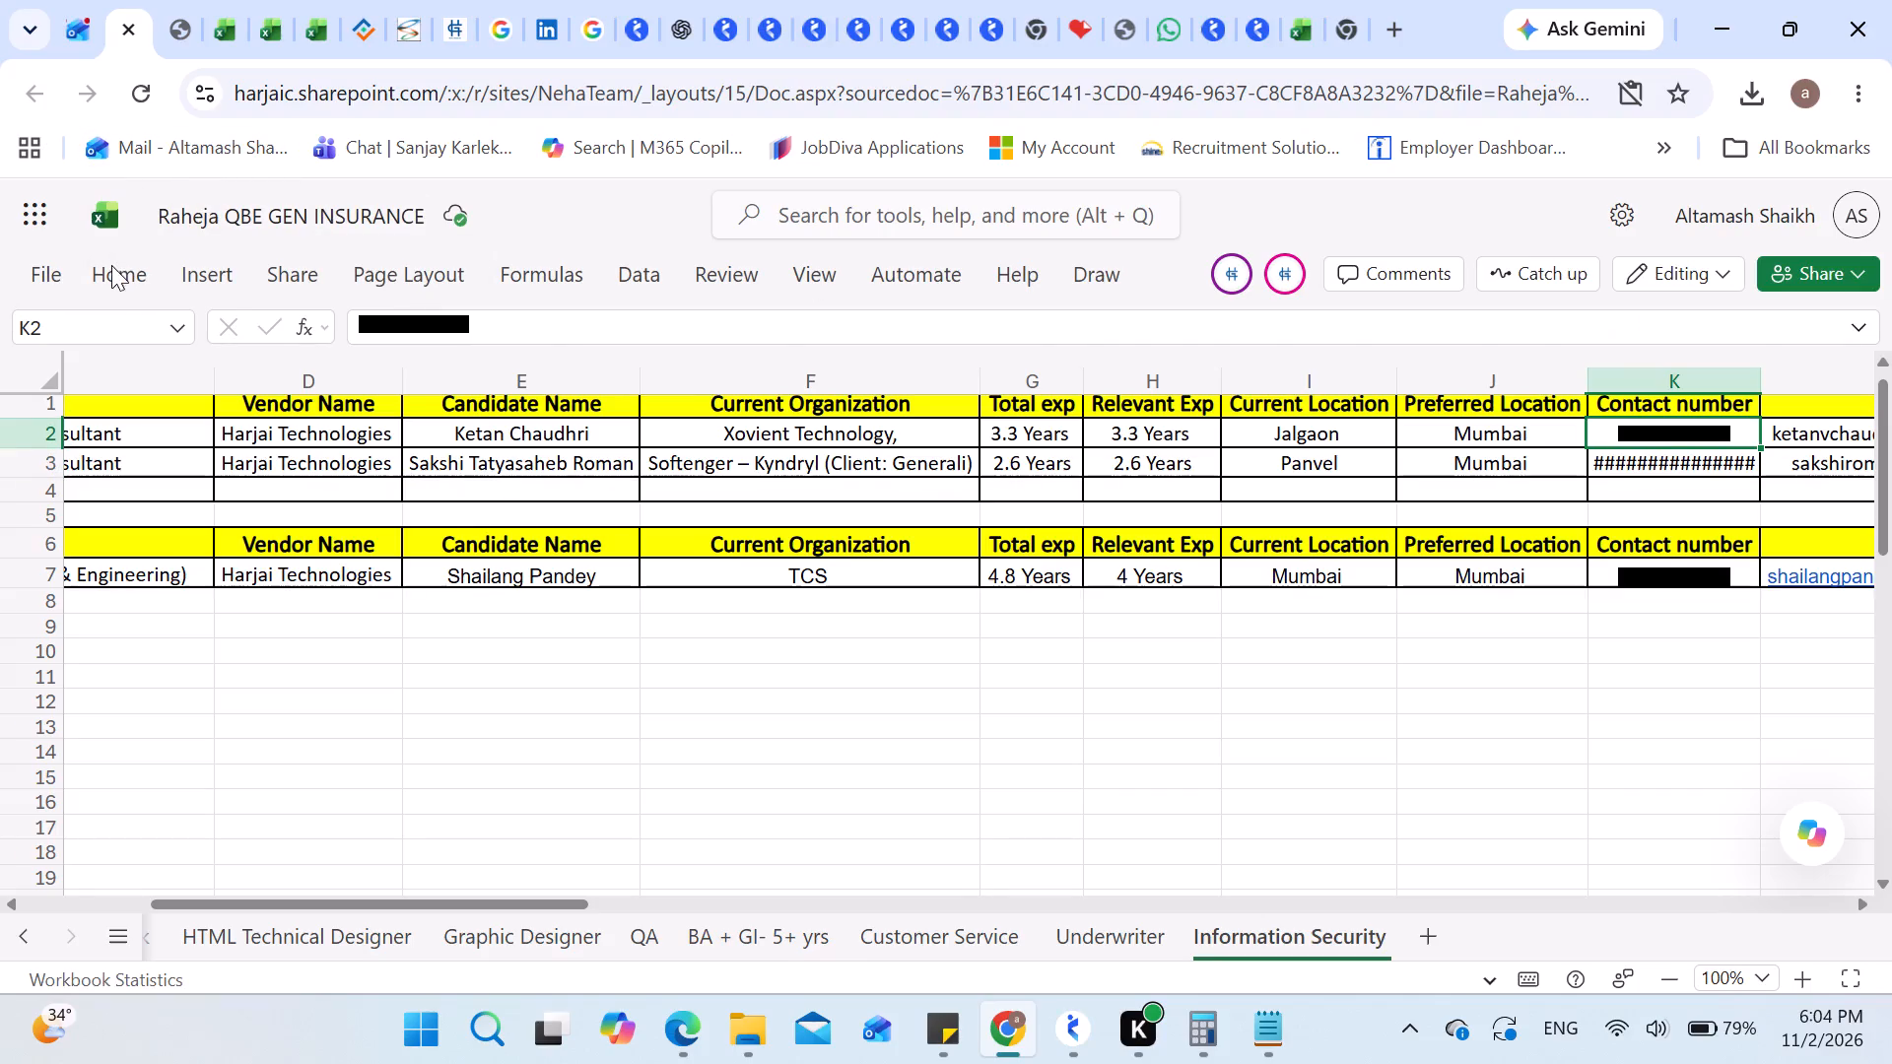
click(111, 265)
click(169, 400)
click(169, 400)
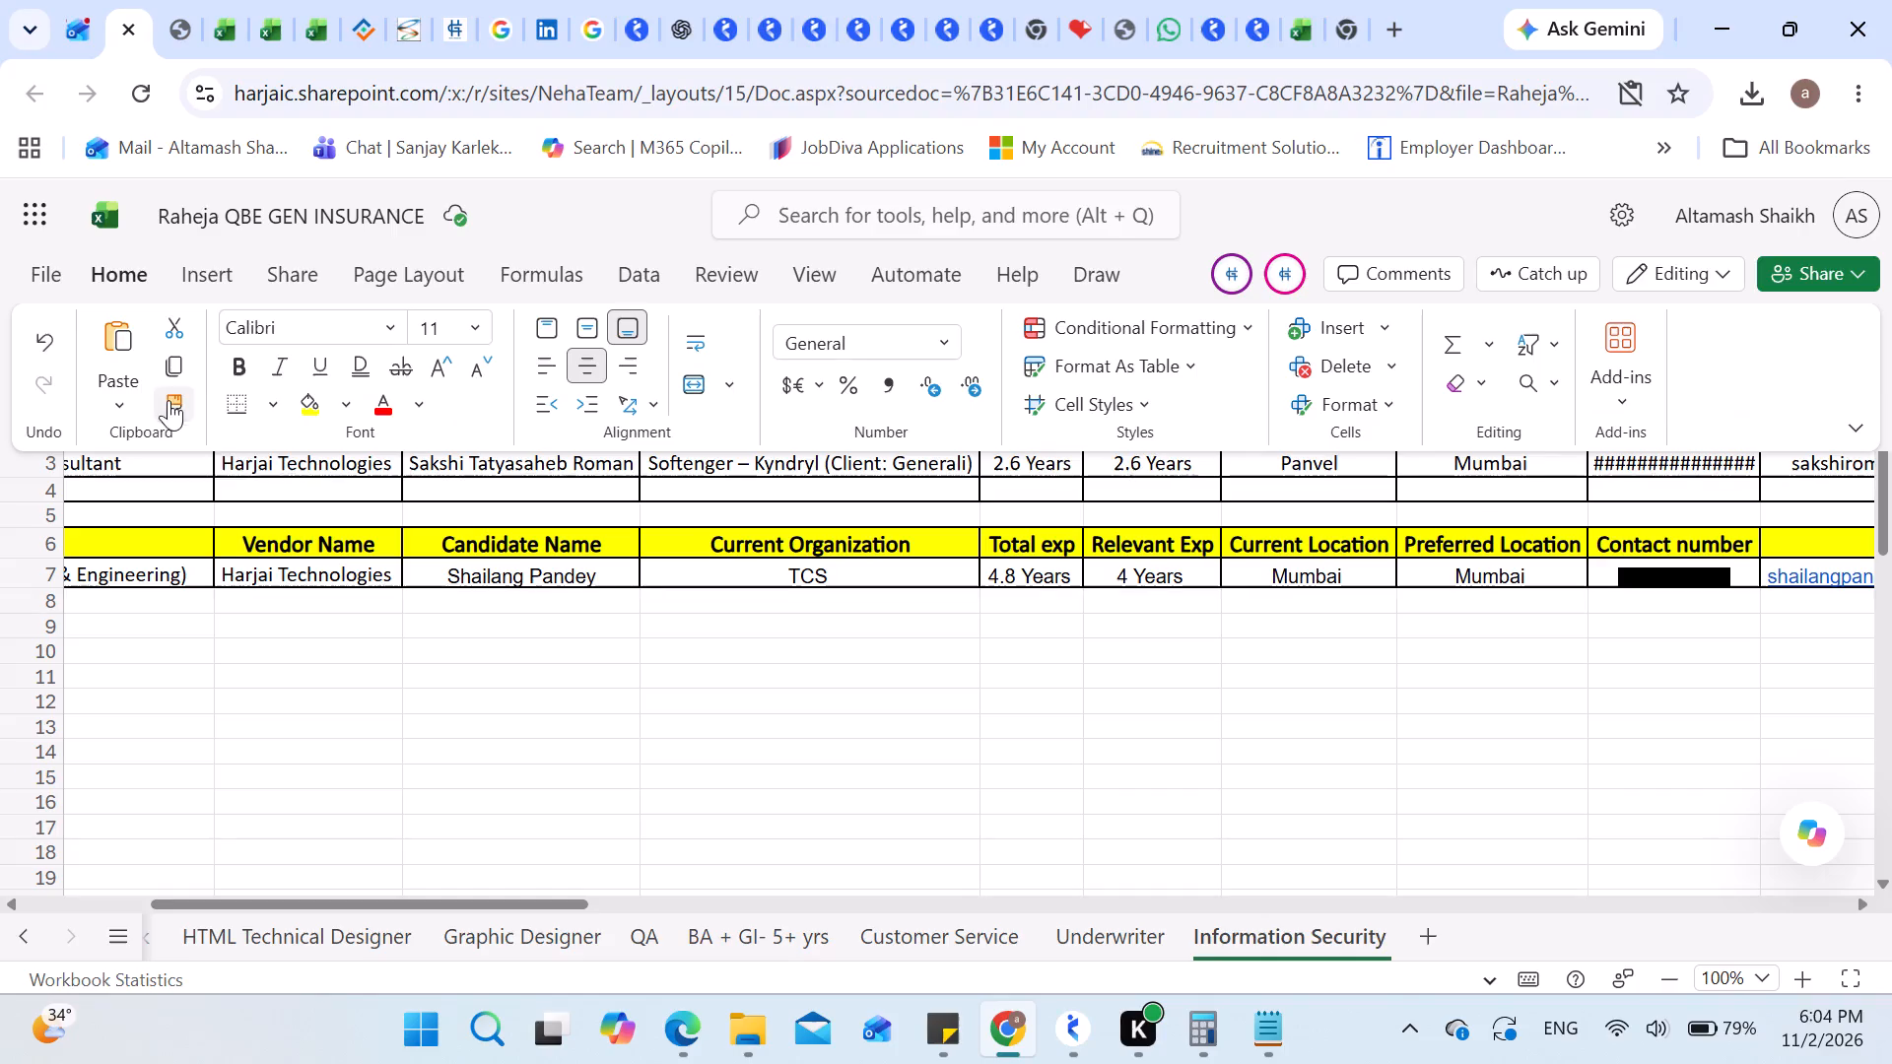